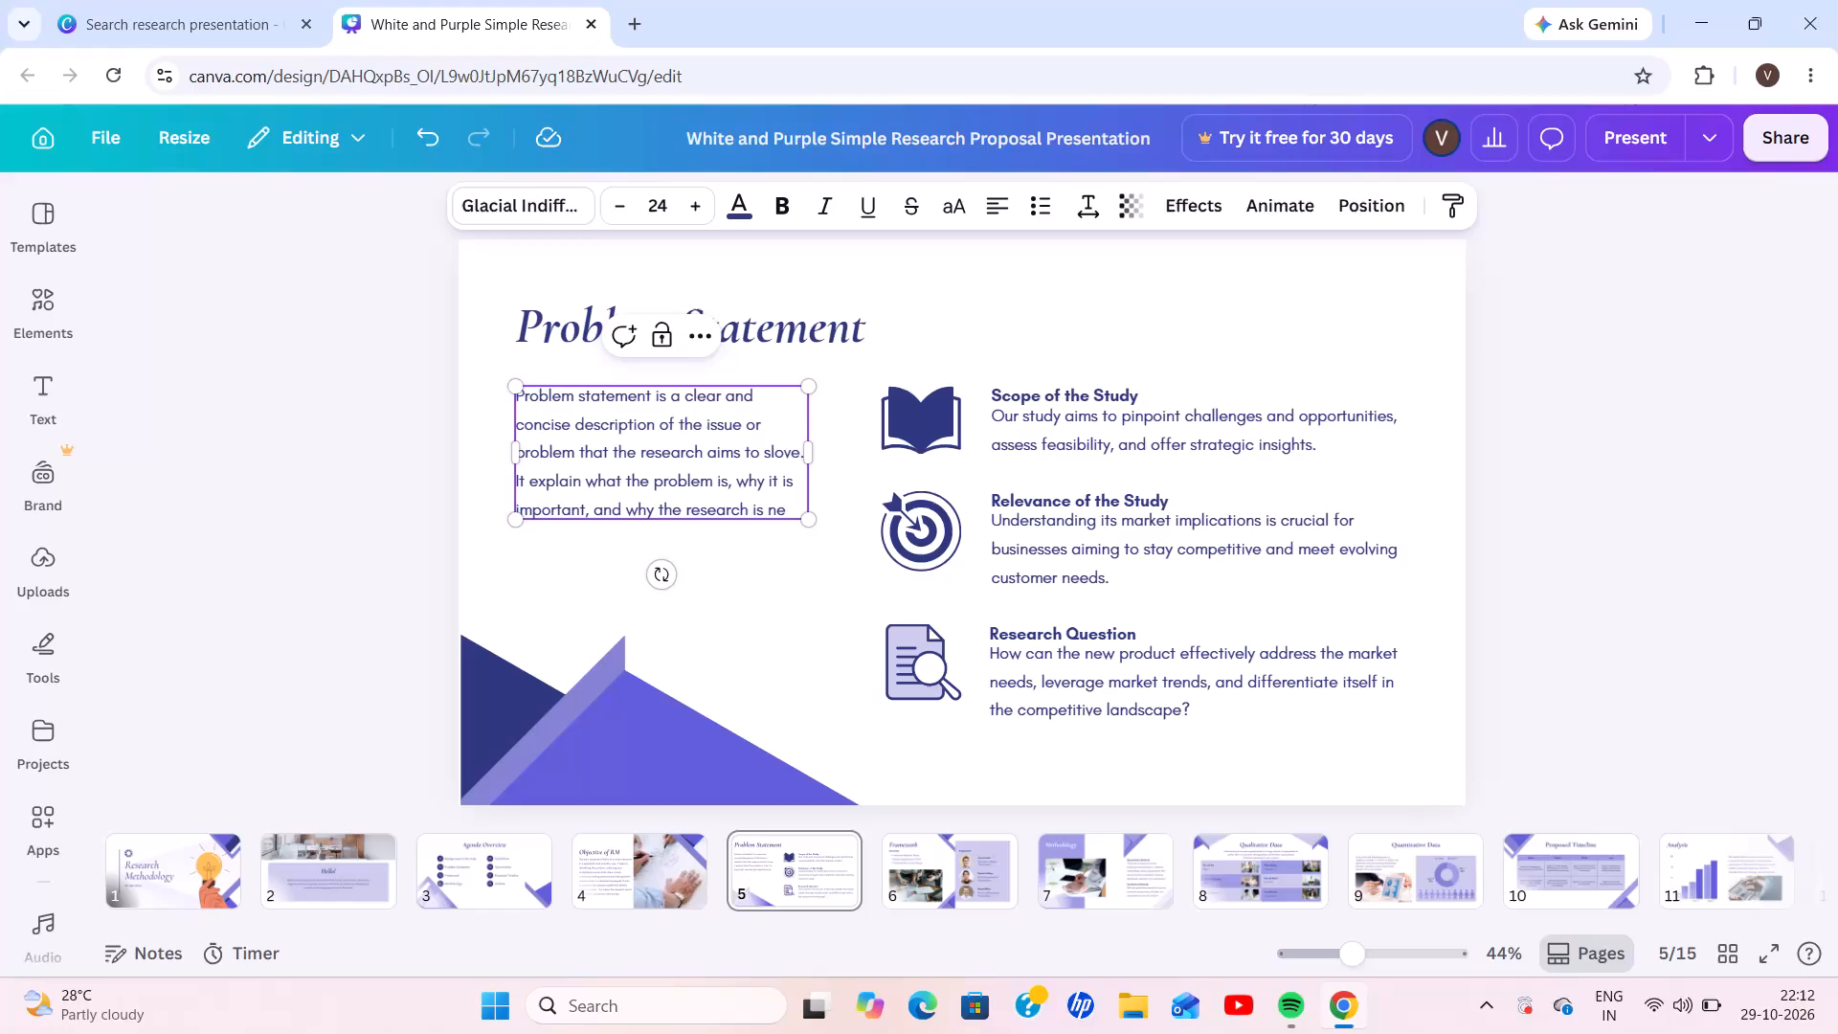
Complete the unfinished last word of the problem statement paragraph as "neede" and end the sentence with a period.
type("ede")
type(".")
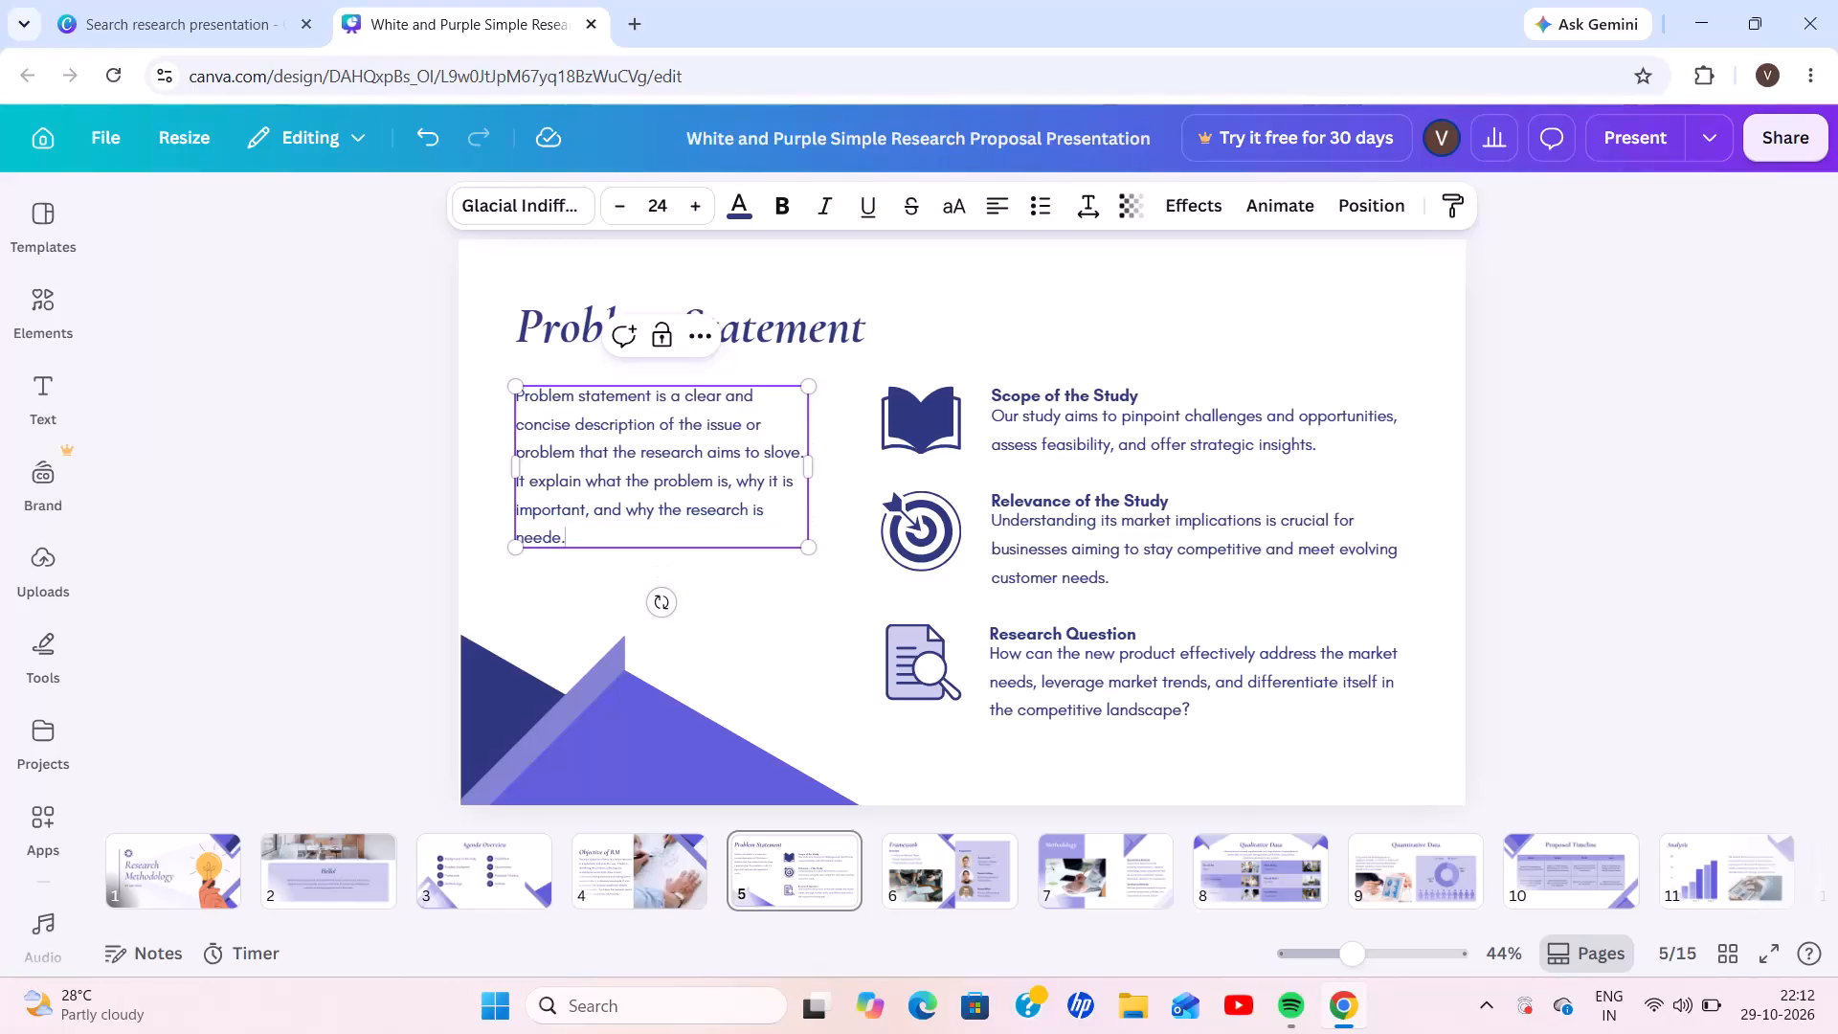
Add to the paragraph: "A good problem statement helps the researcher focus on the study and achieve the research objectives.".
key("space")
key("shift+a")
key("space")
type("good proble")
type("m statemen")
type("t help")
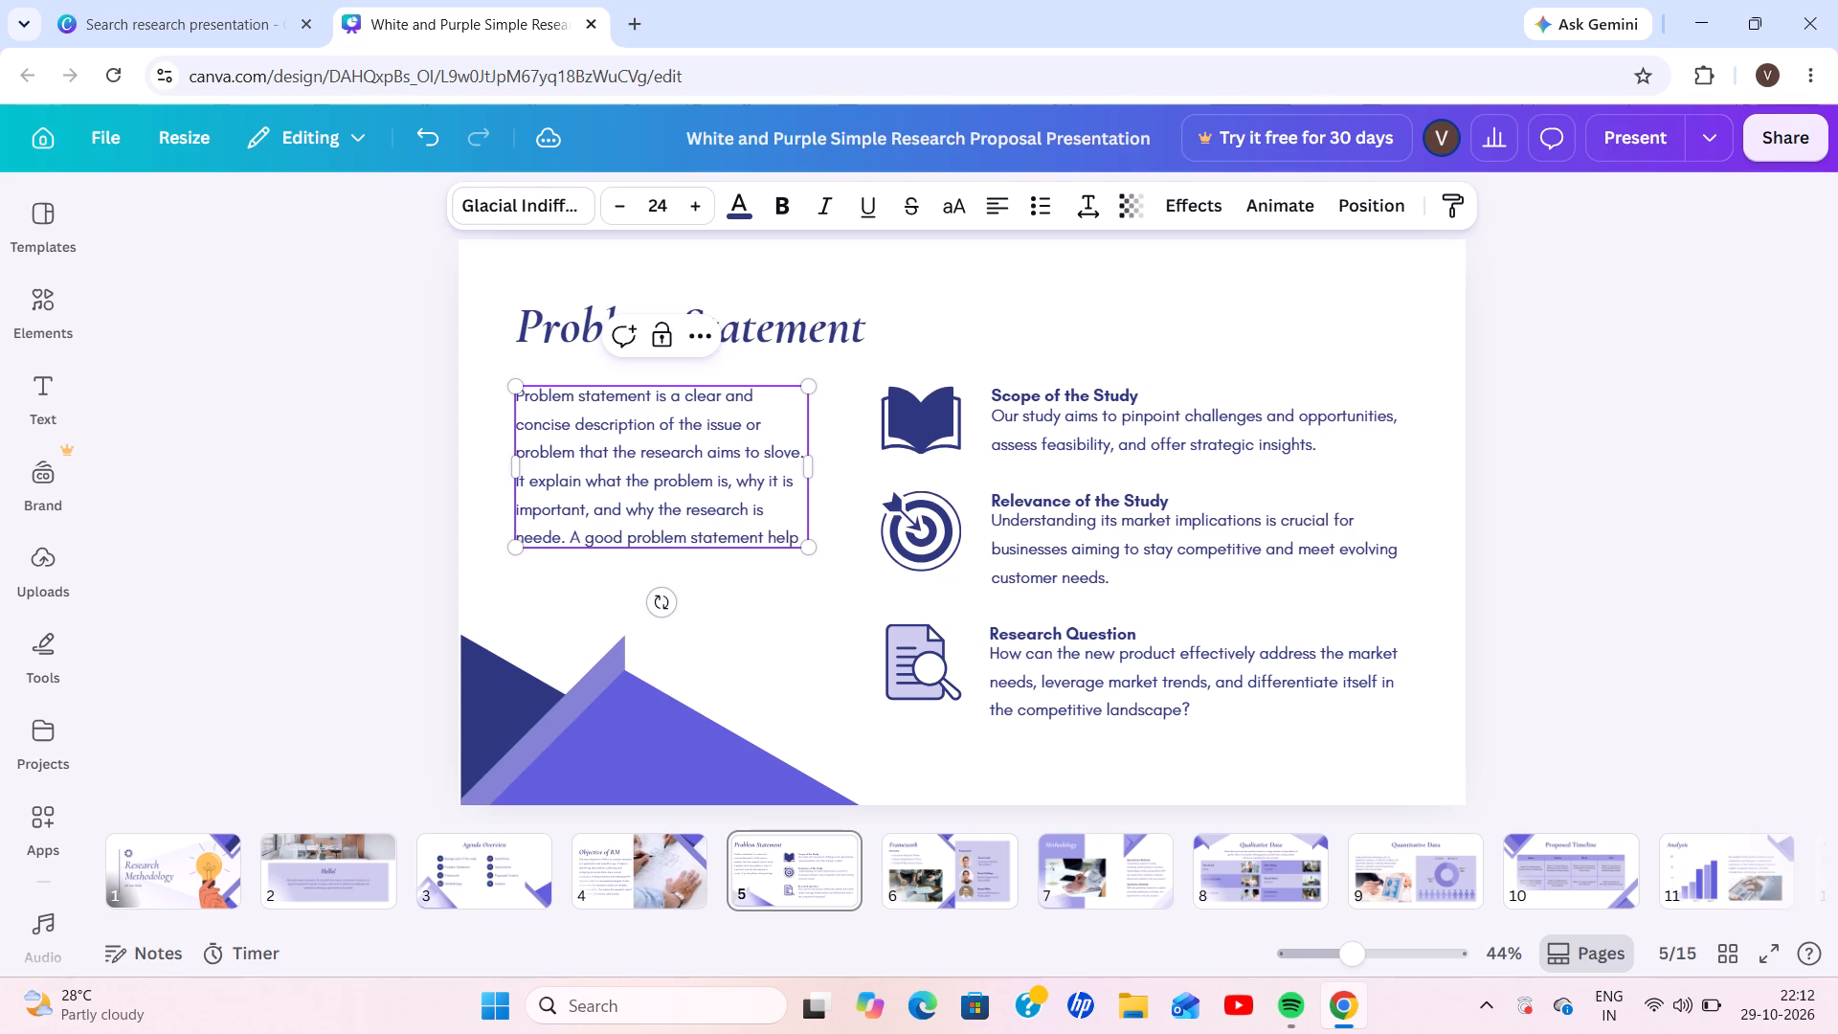
type("s the res")
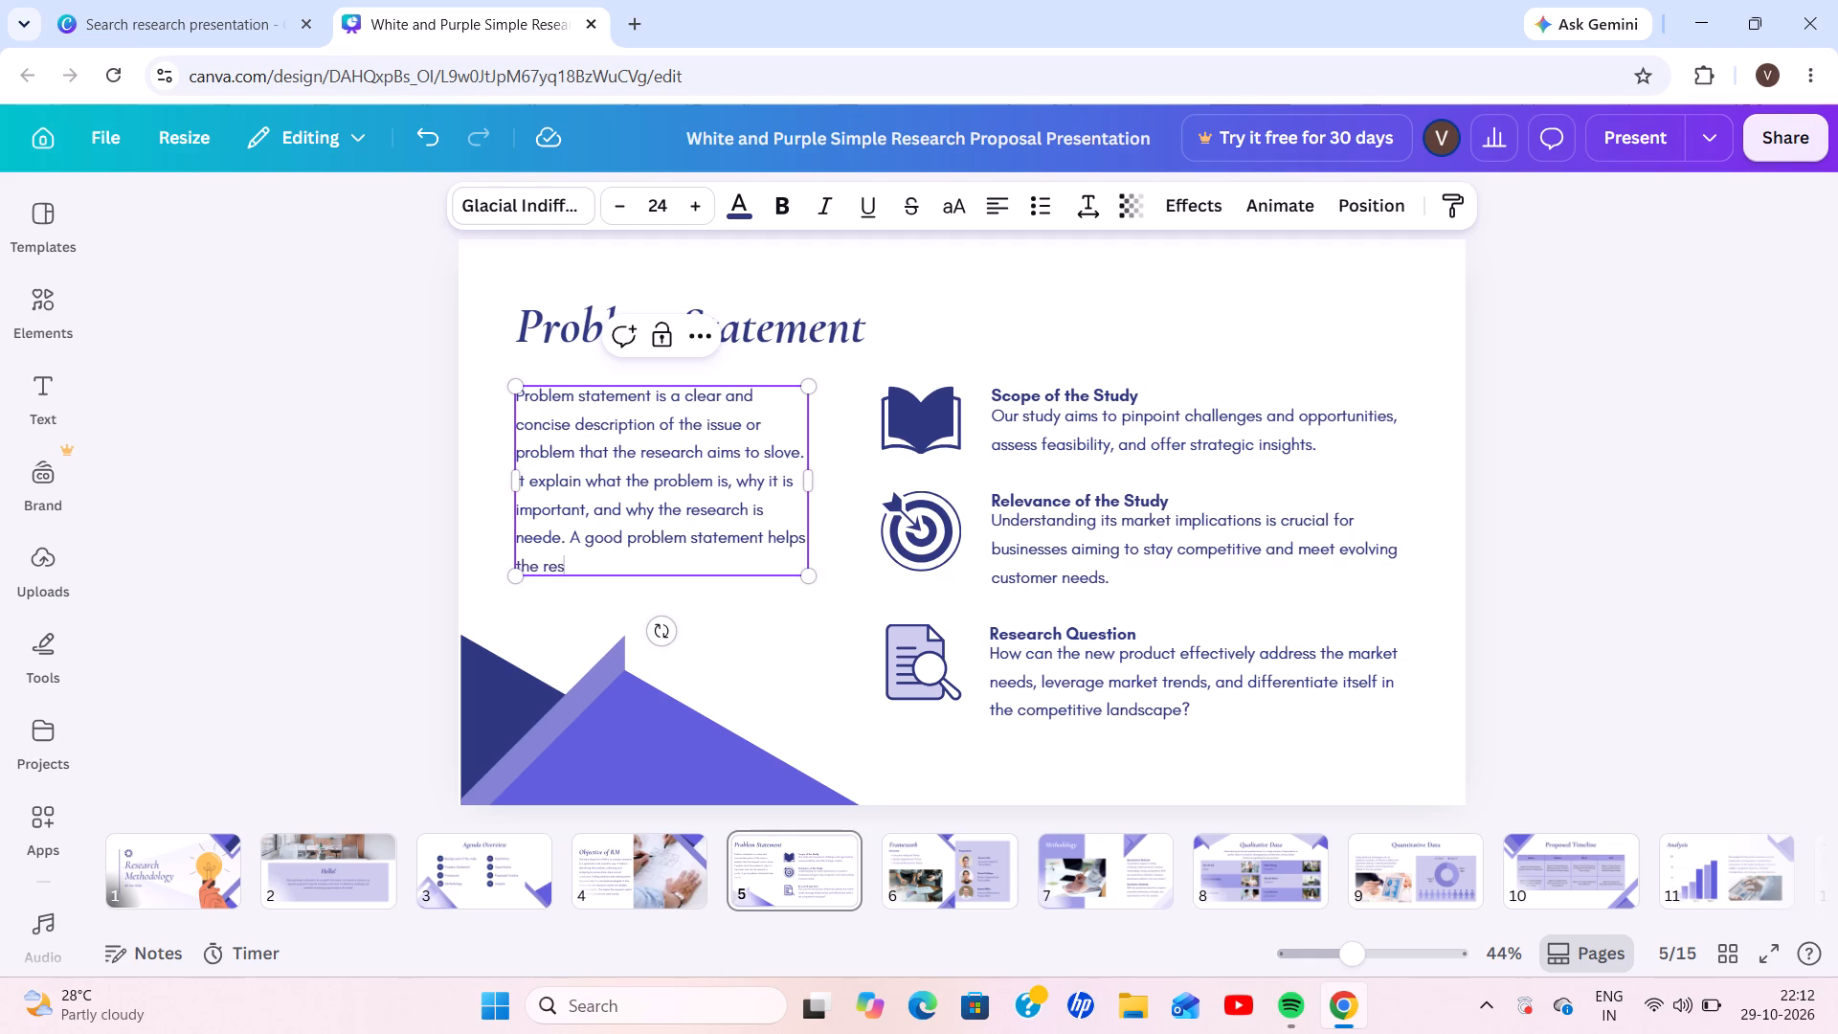
type("earc")
type("her")
key("space")
type("focus on the stud")
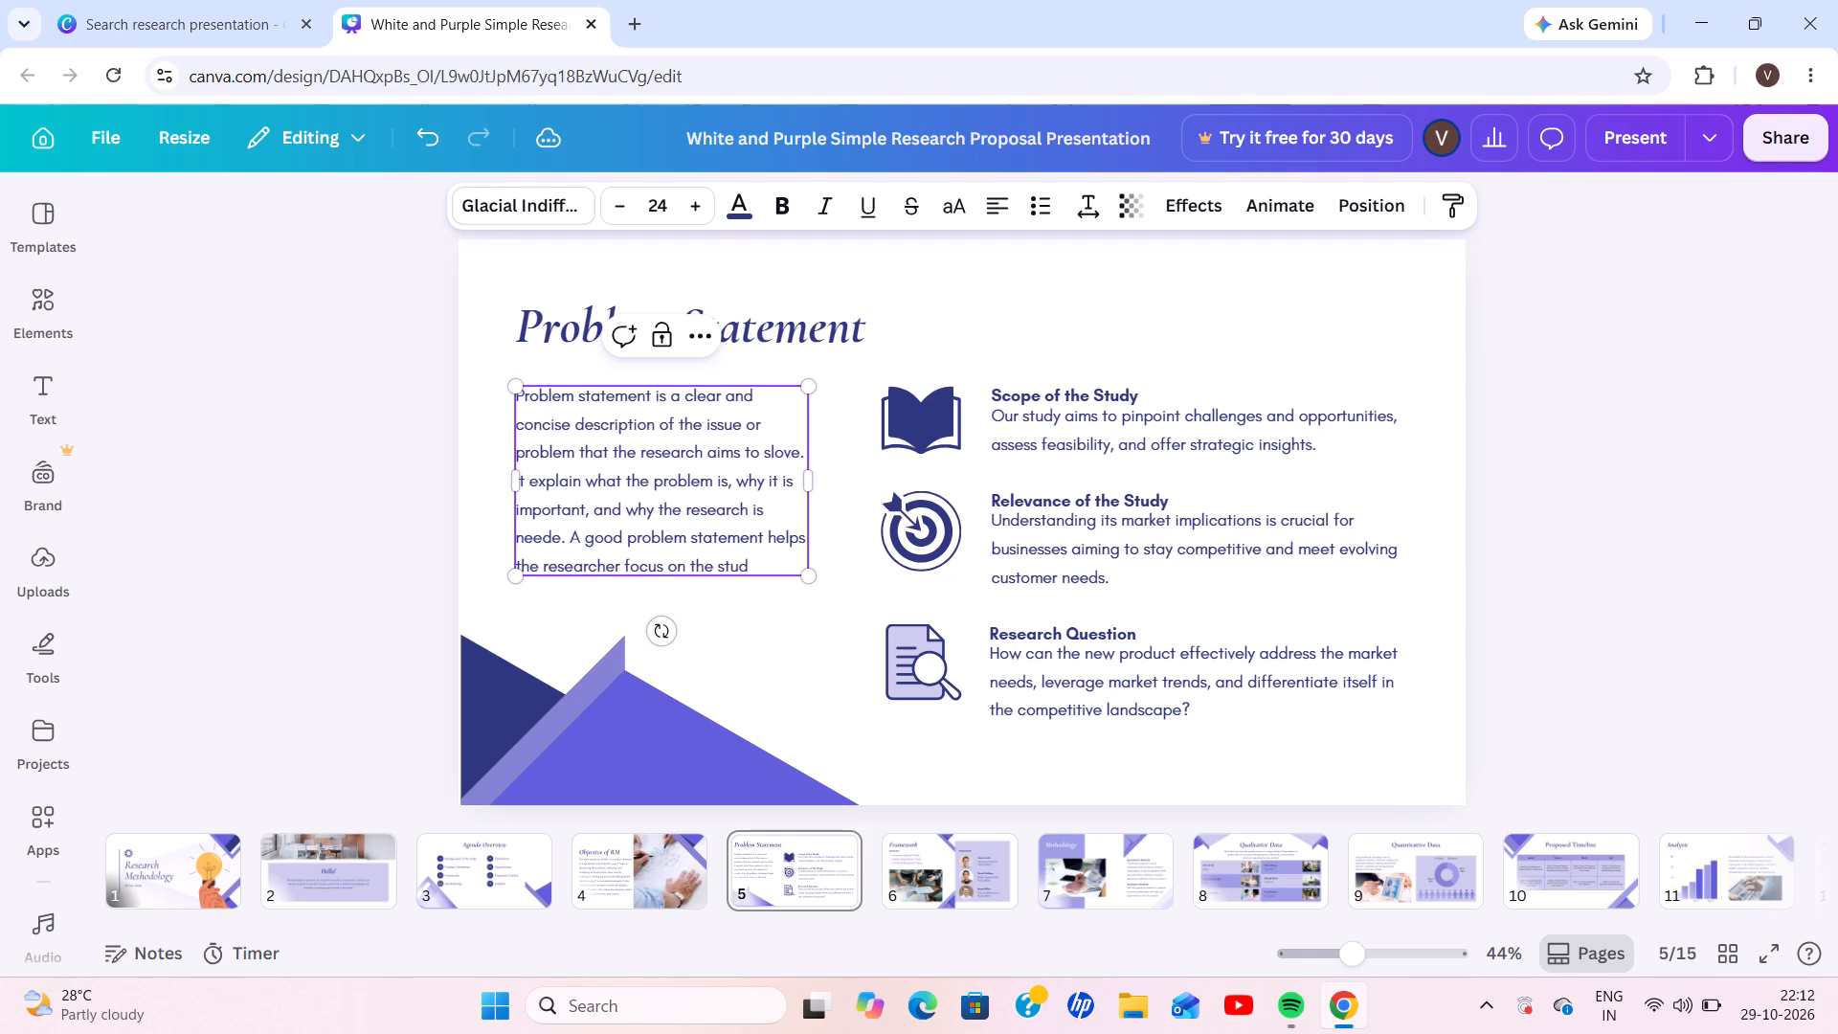
type("y and ac")
key("h")
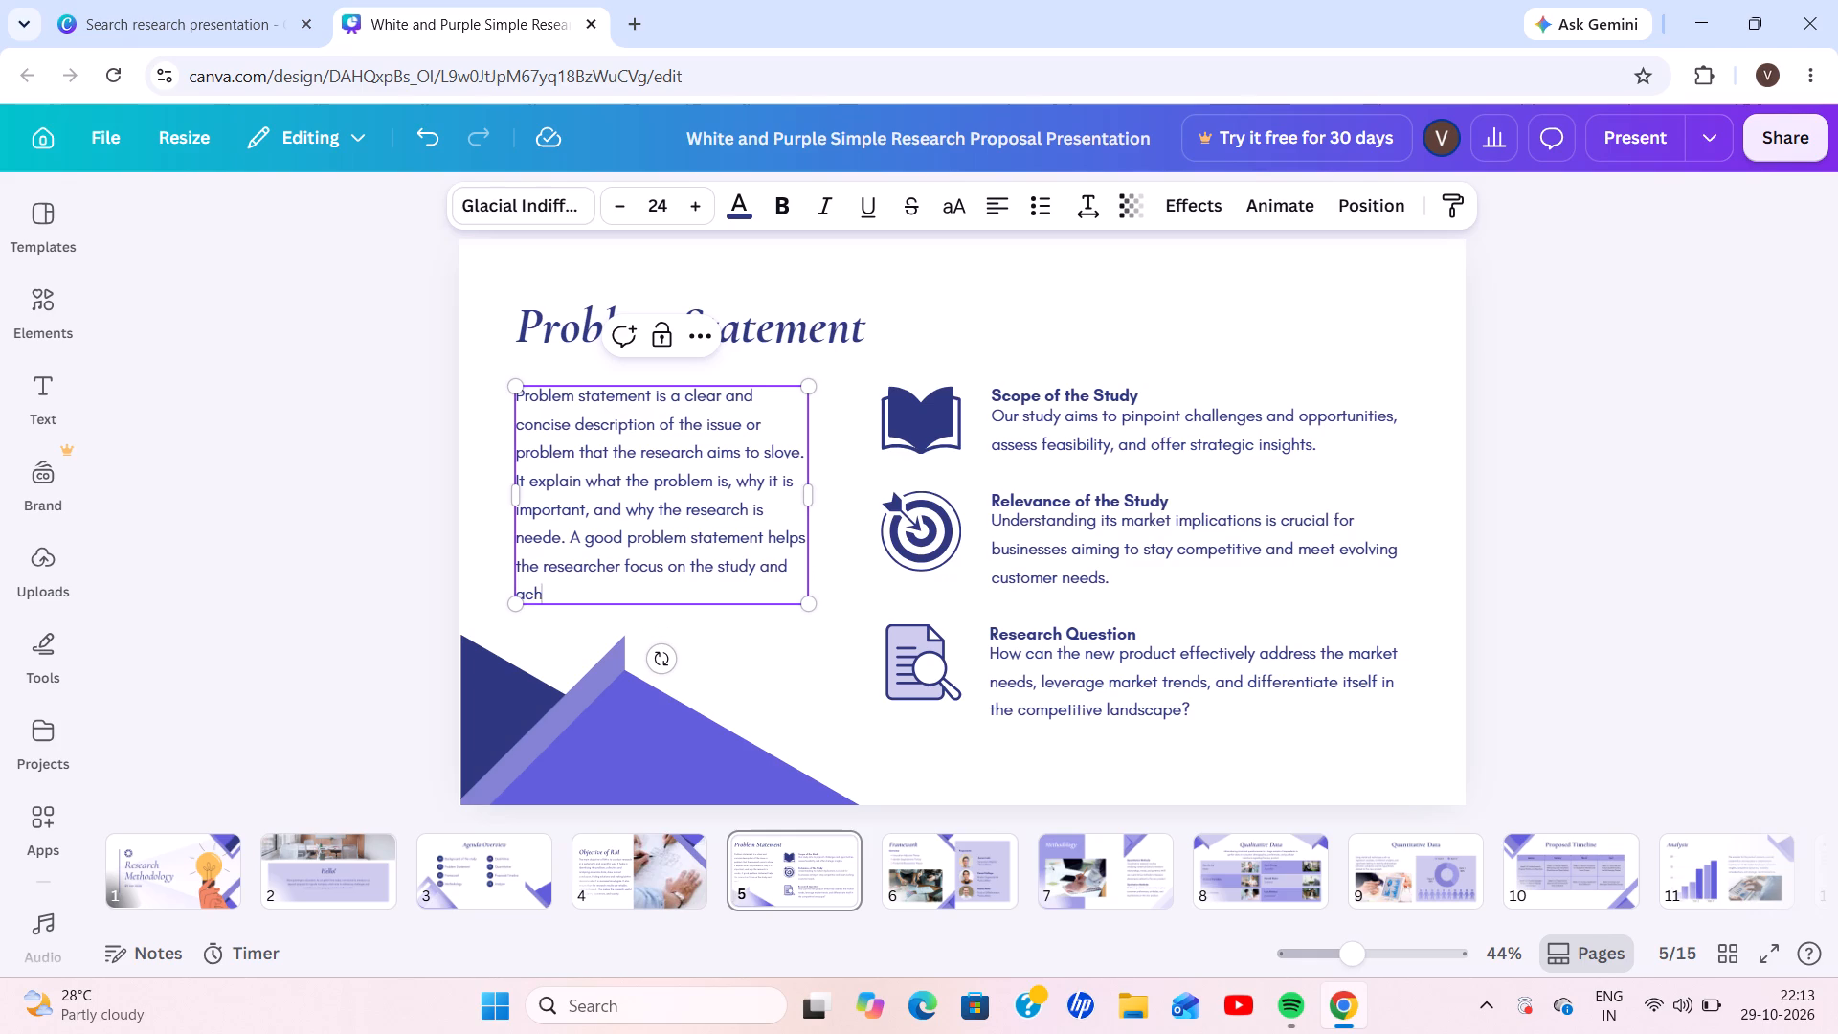
key("i")
type("eve the res")
type("earch ob")
type("jectives")
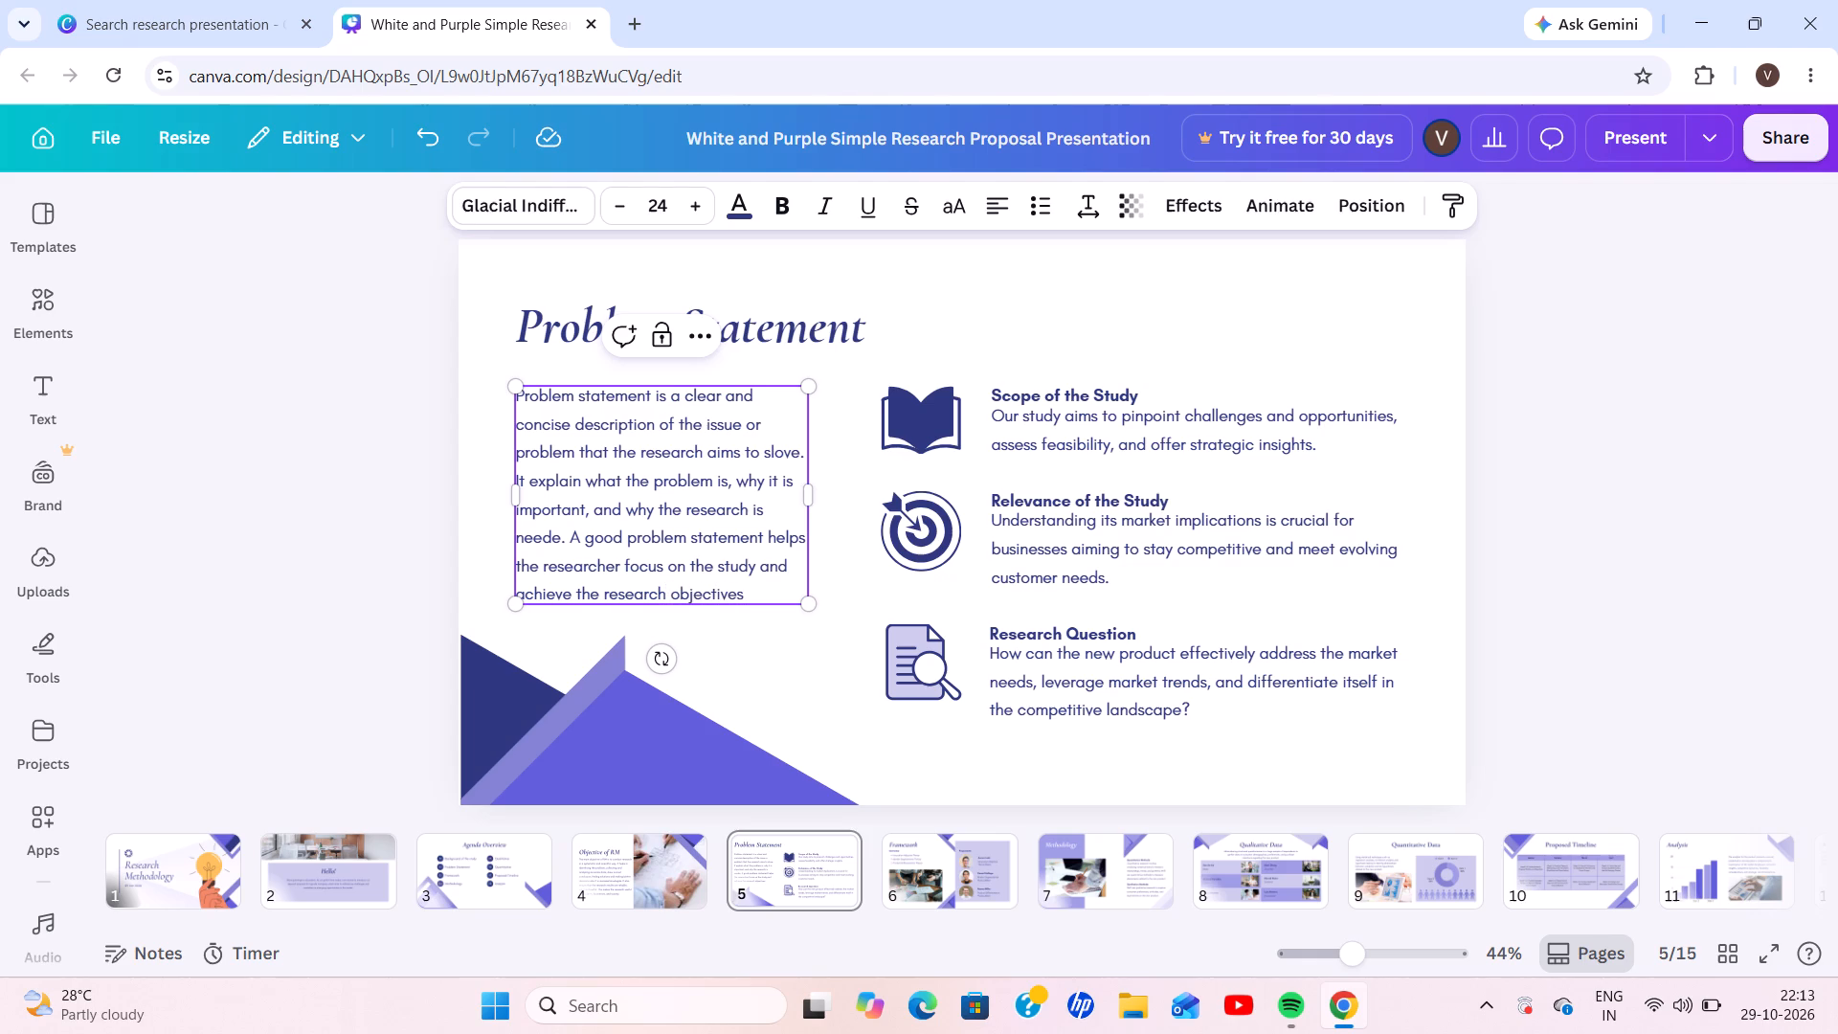
key("period")
Set the font size of the problem statement paragraph to 26.
left_click(701, 208)
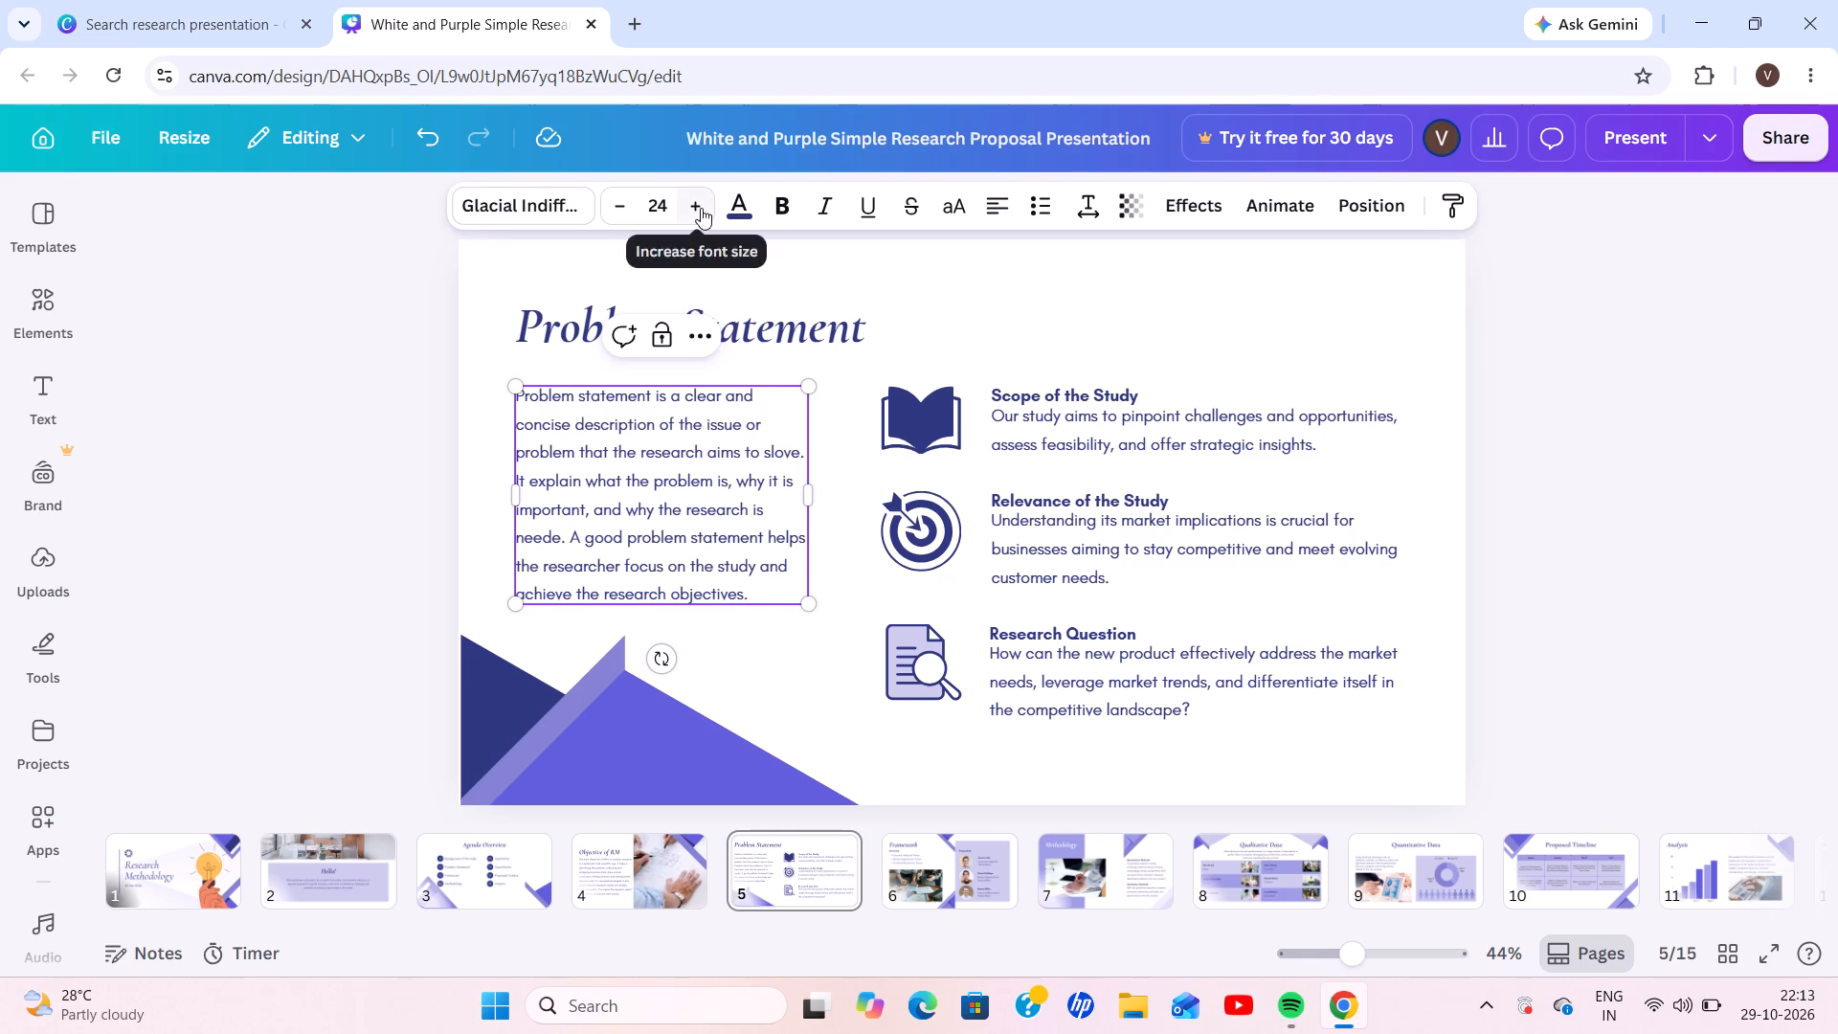
left_click(701, 208)
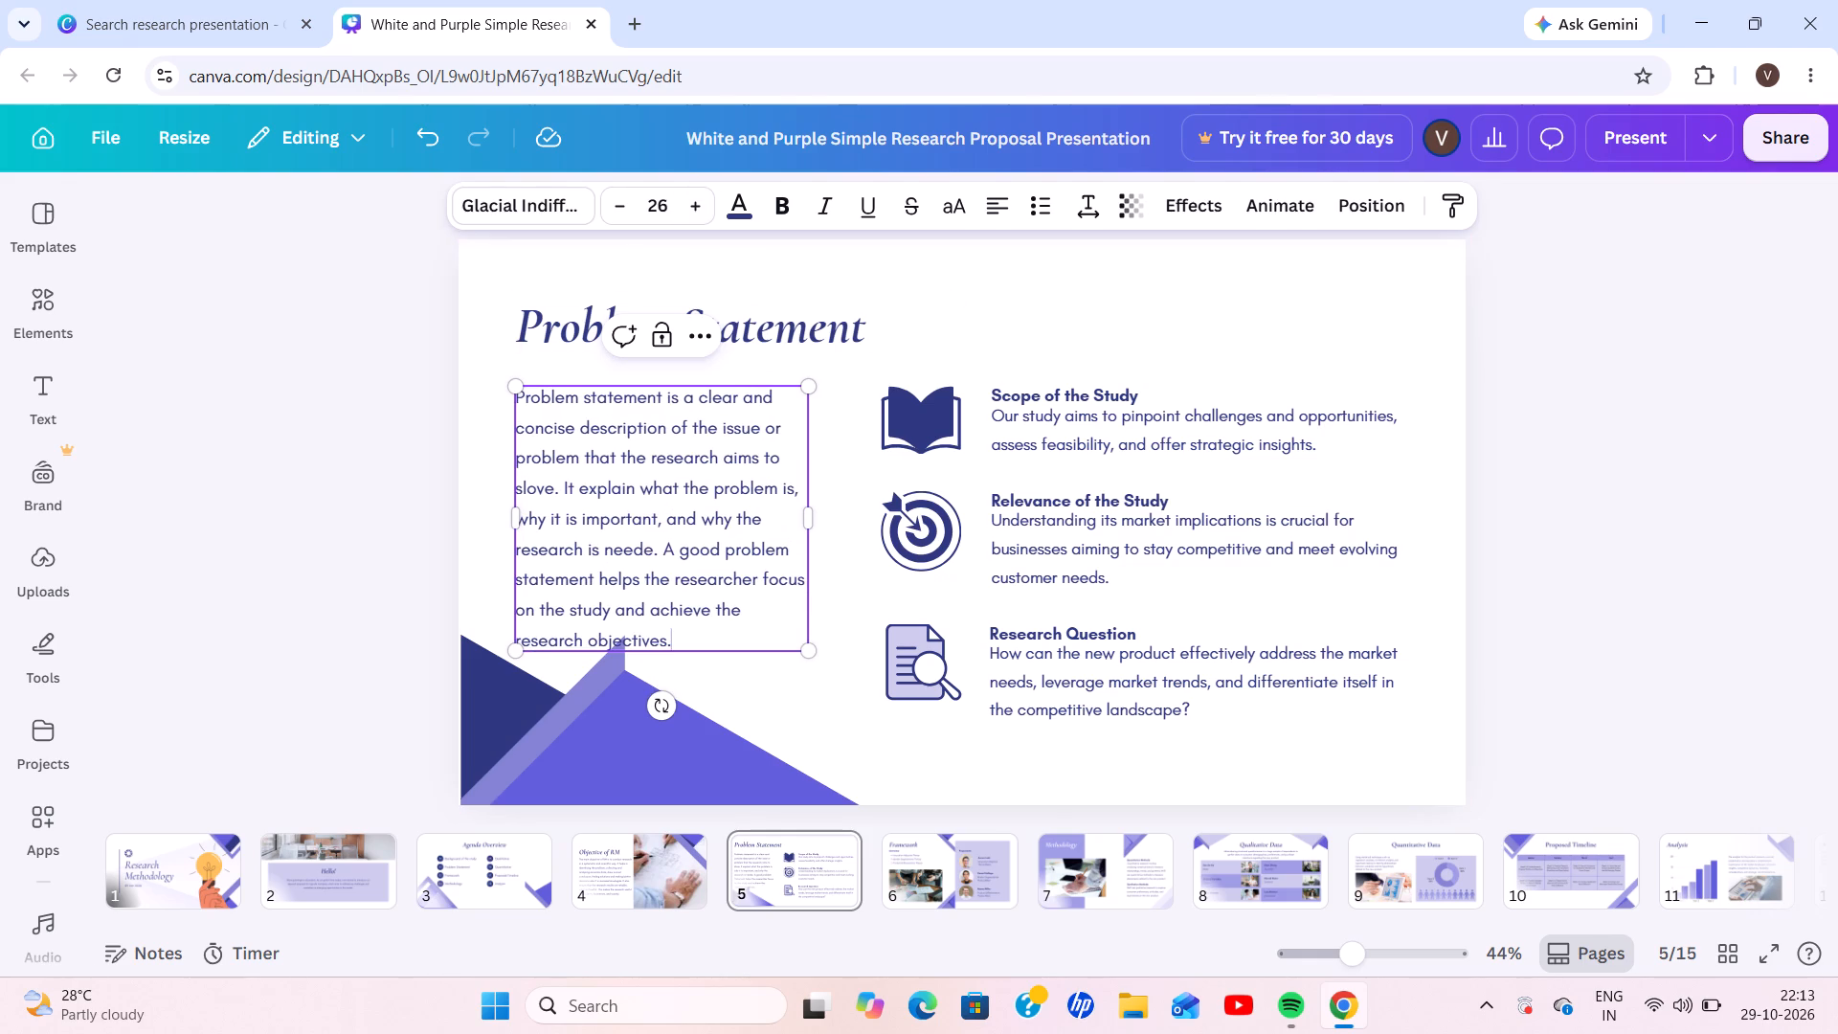
left_click(765, 612)
left_click(850, 612)
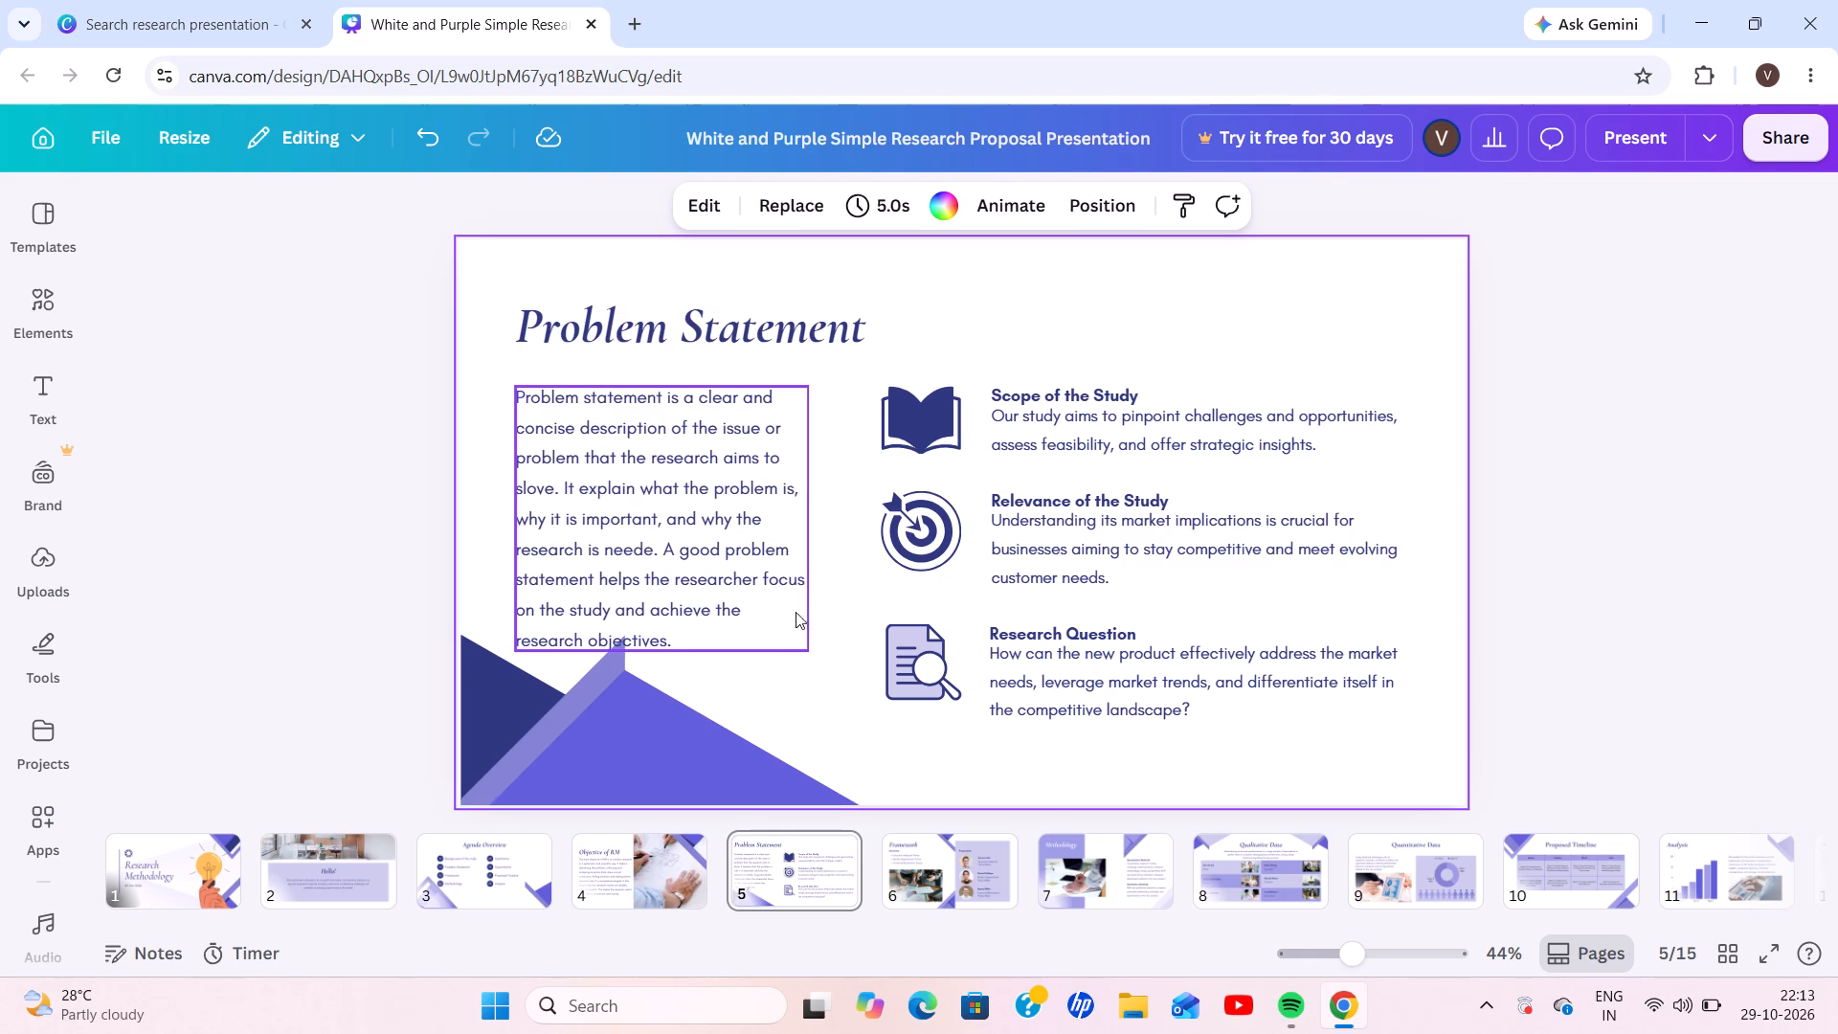
Move the paragraph straight up to sit just beneath the Problem Statement heading, clear of the triangle shapes, and deselect it.
left_click_drag(787, 615, 791, 594)
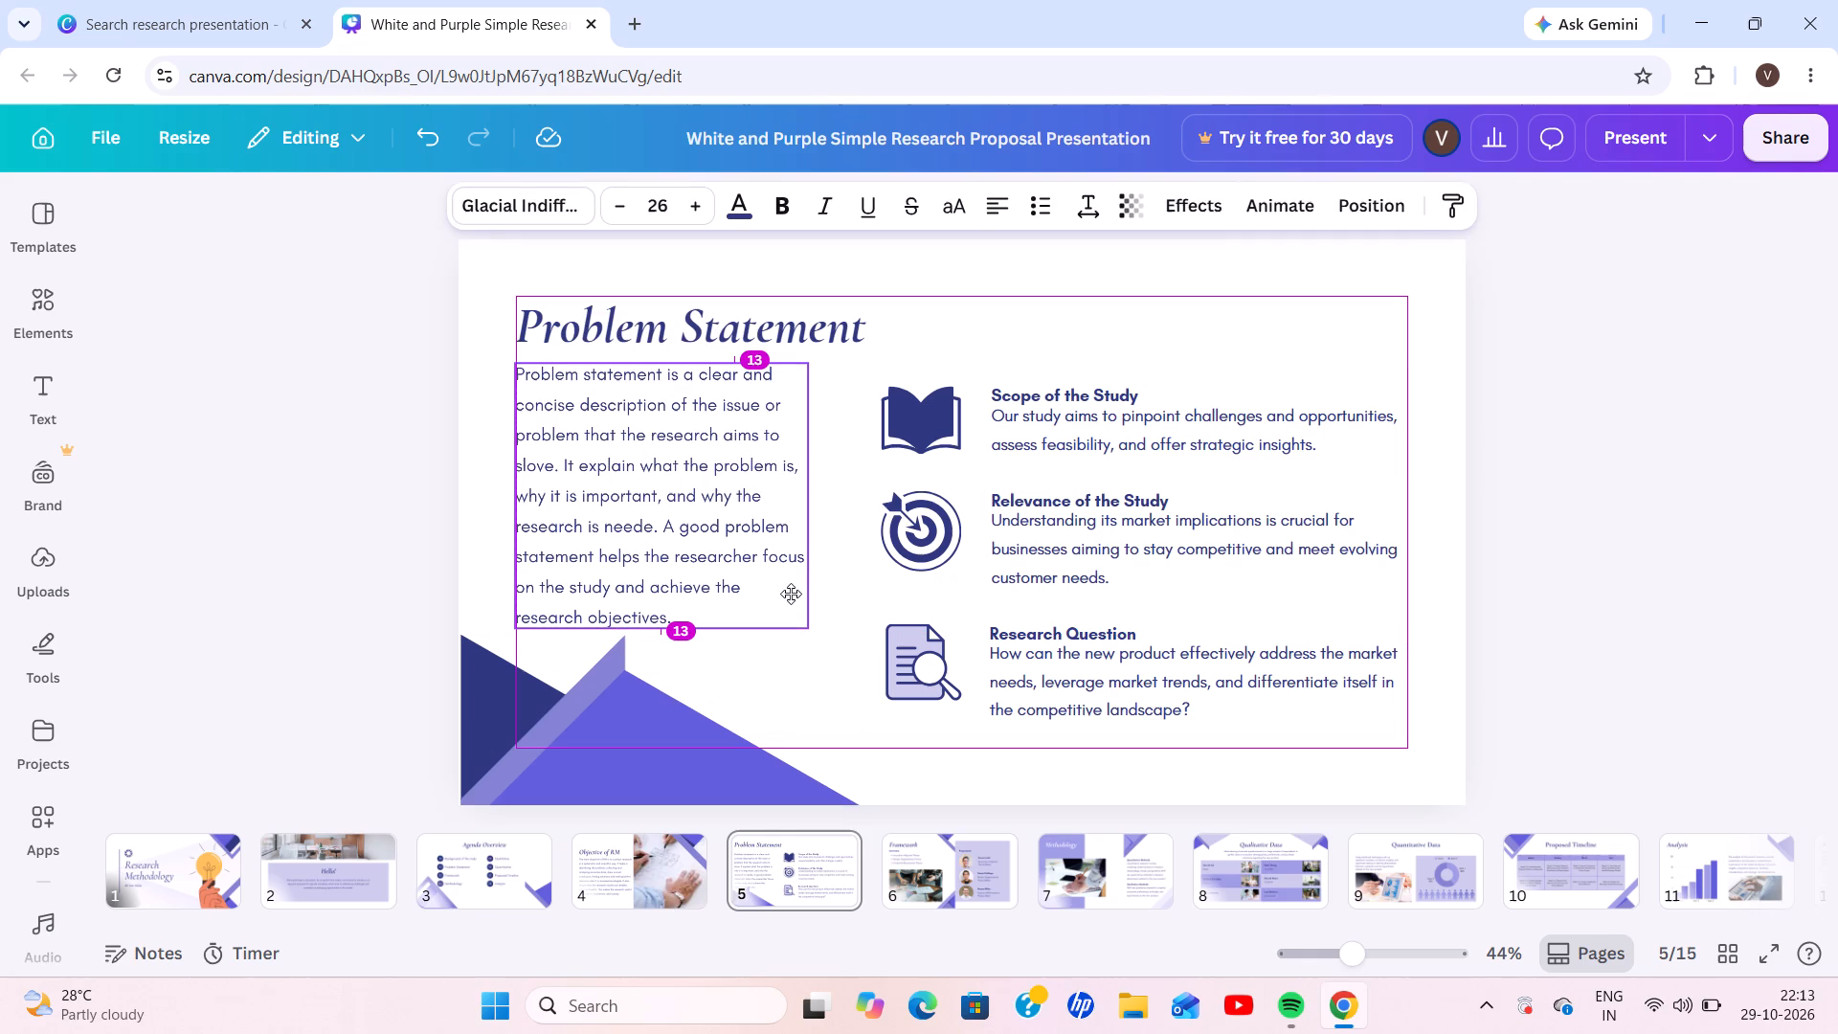
left_click_drag(791, 594, 791, 595)
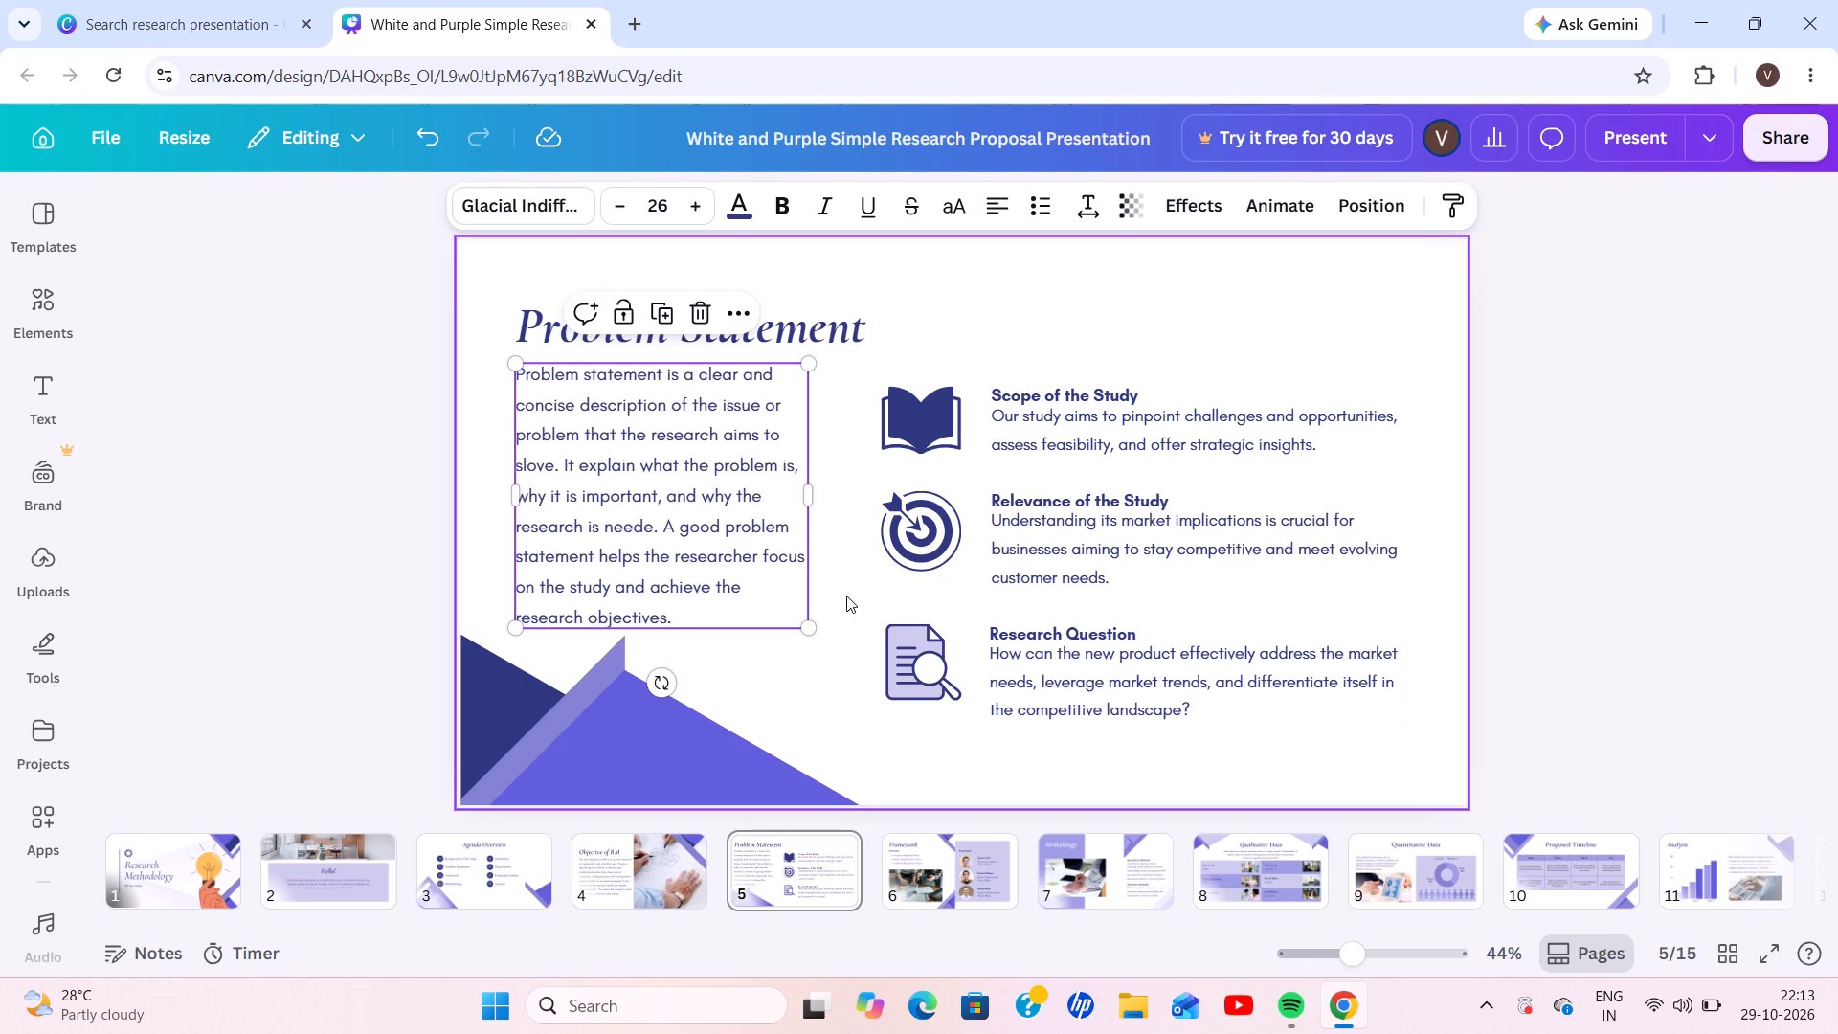
left_click(846, 596)
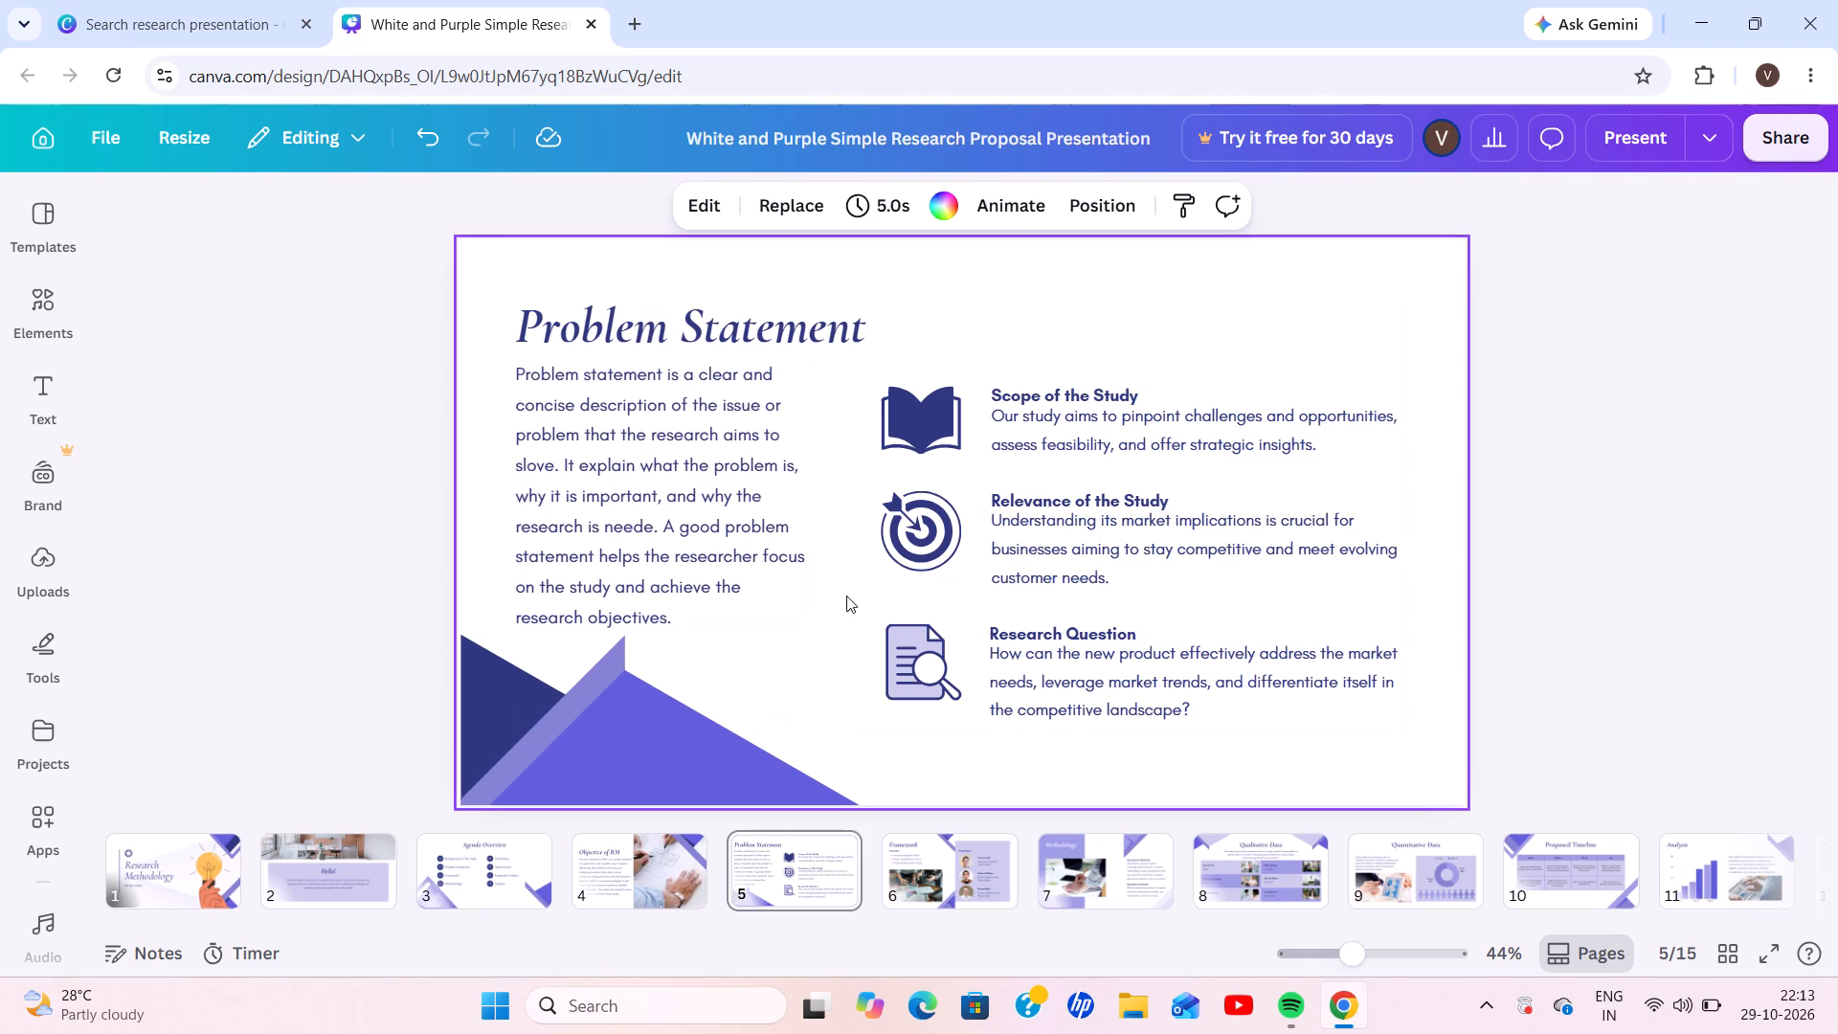
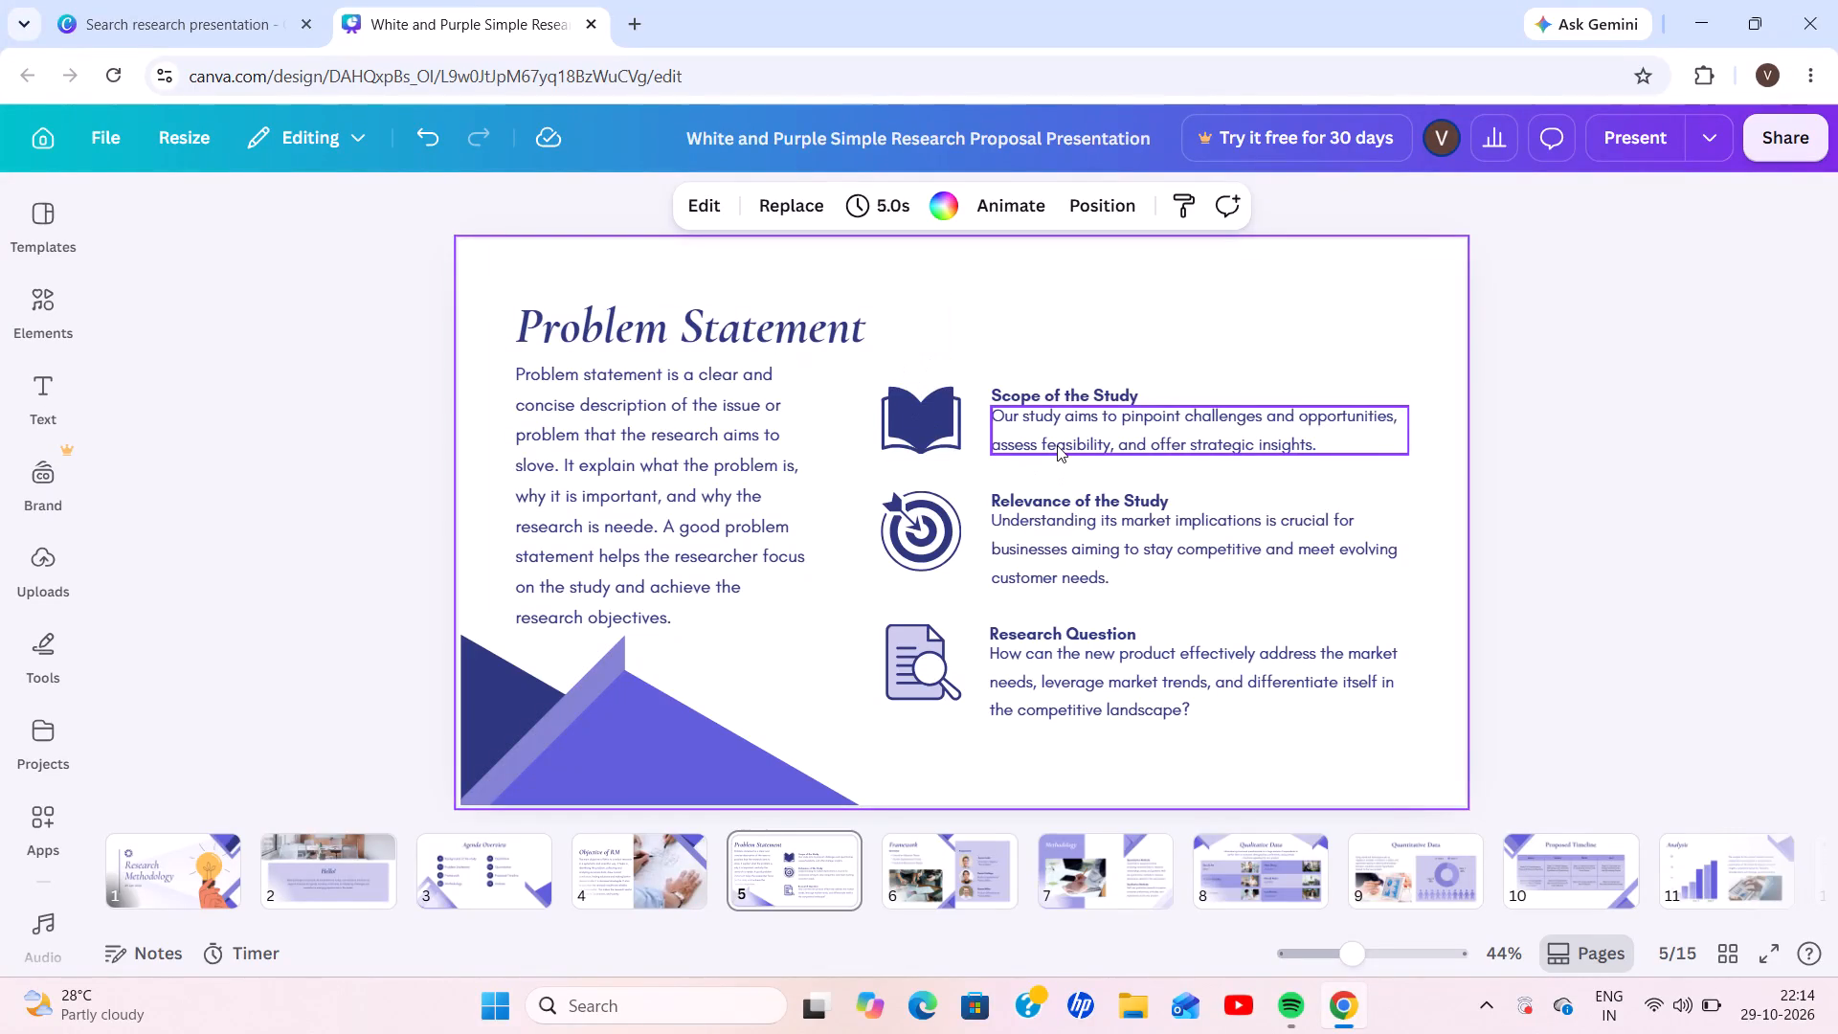
Replace the description under Scope of the Study with "The scope of the study defines the lemits of the research.".
left_click(1057, 444)
left_click(1057, 444)
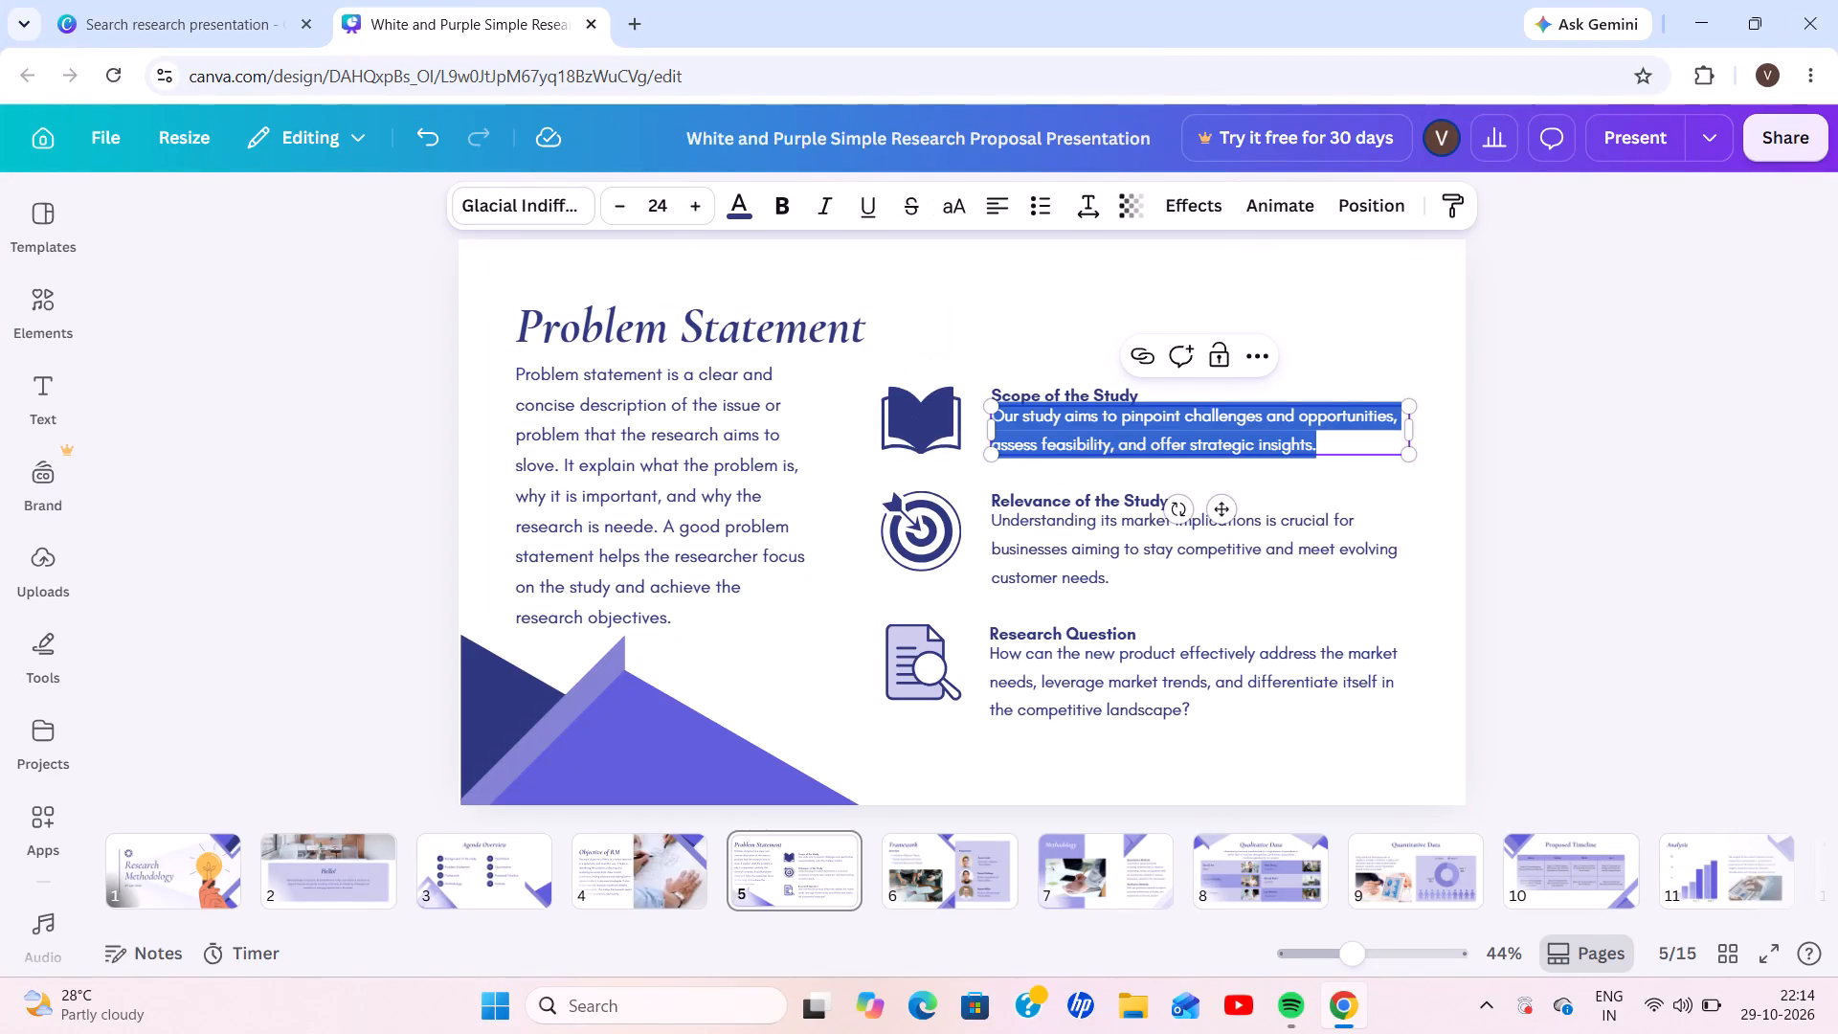
type("TH")
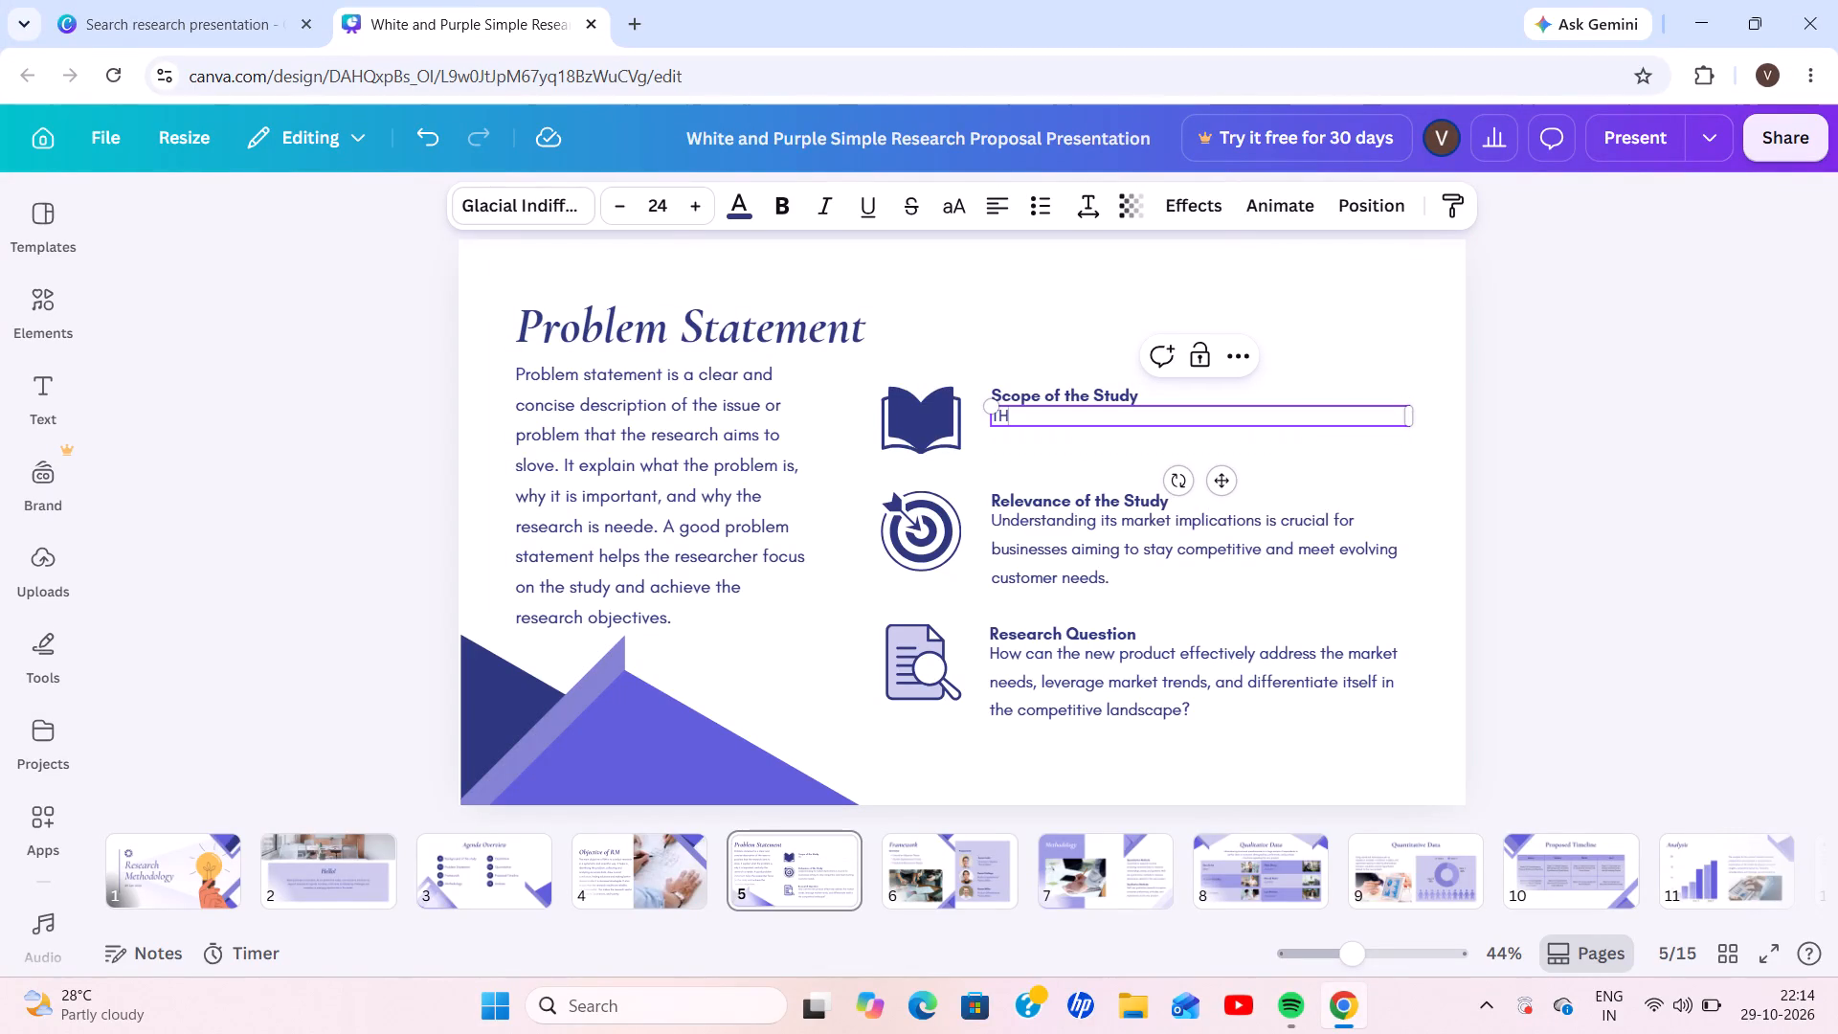
key("BackSpace")
type("he scop")
key("e")
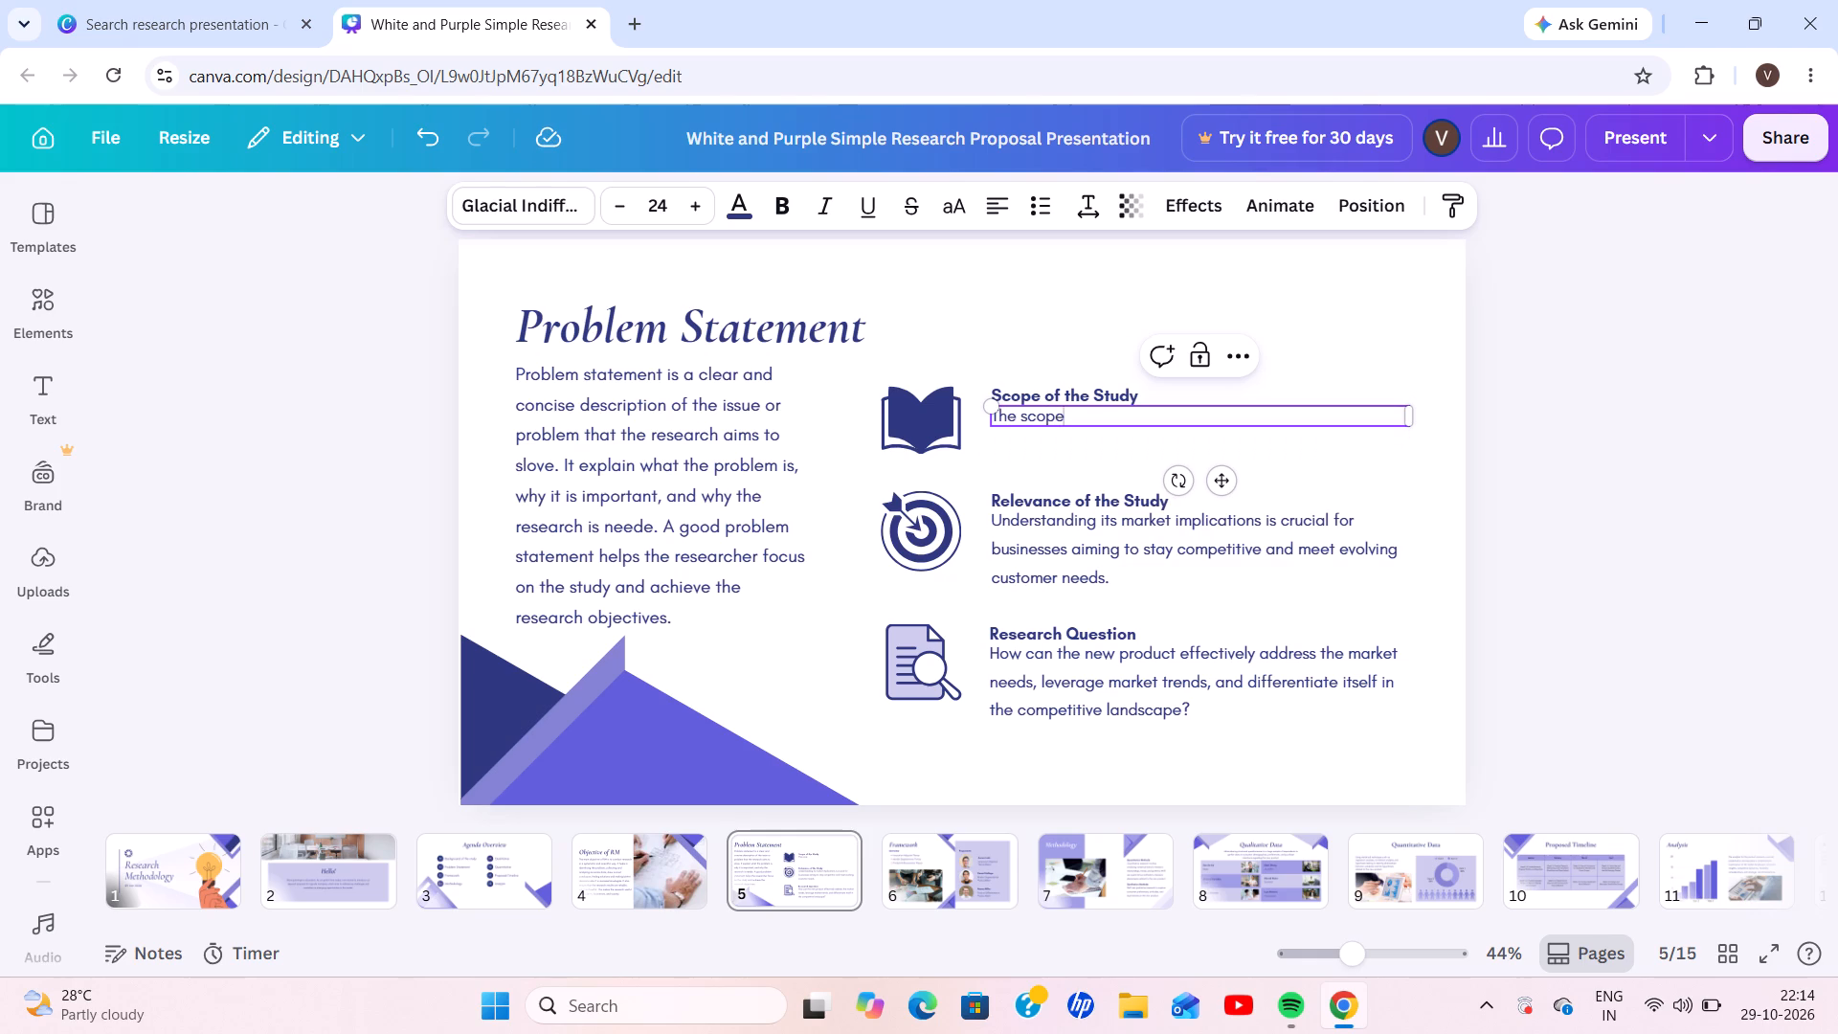
key("space")
type("of the study defines the lemi")
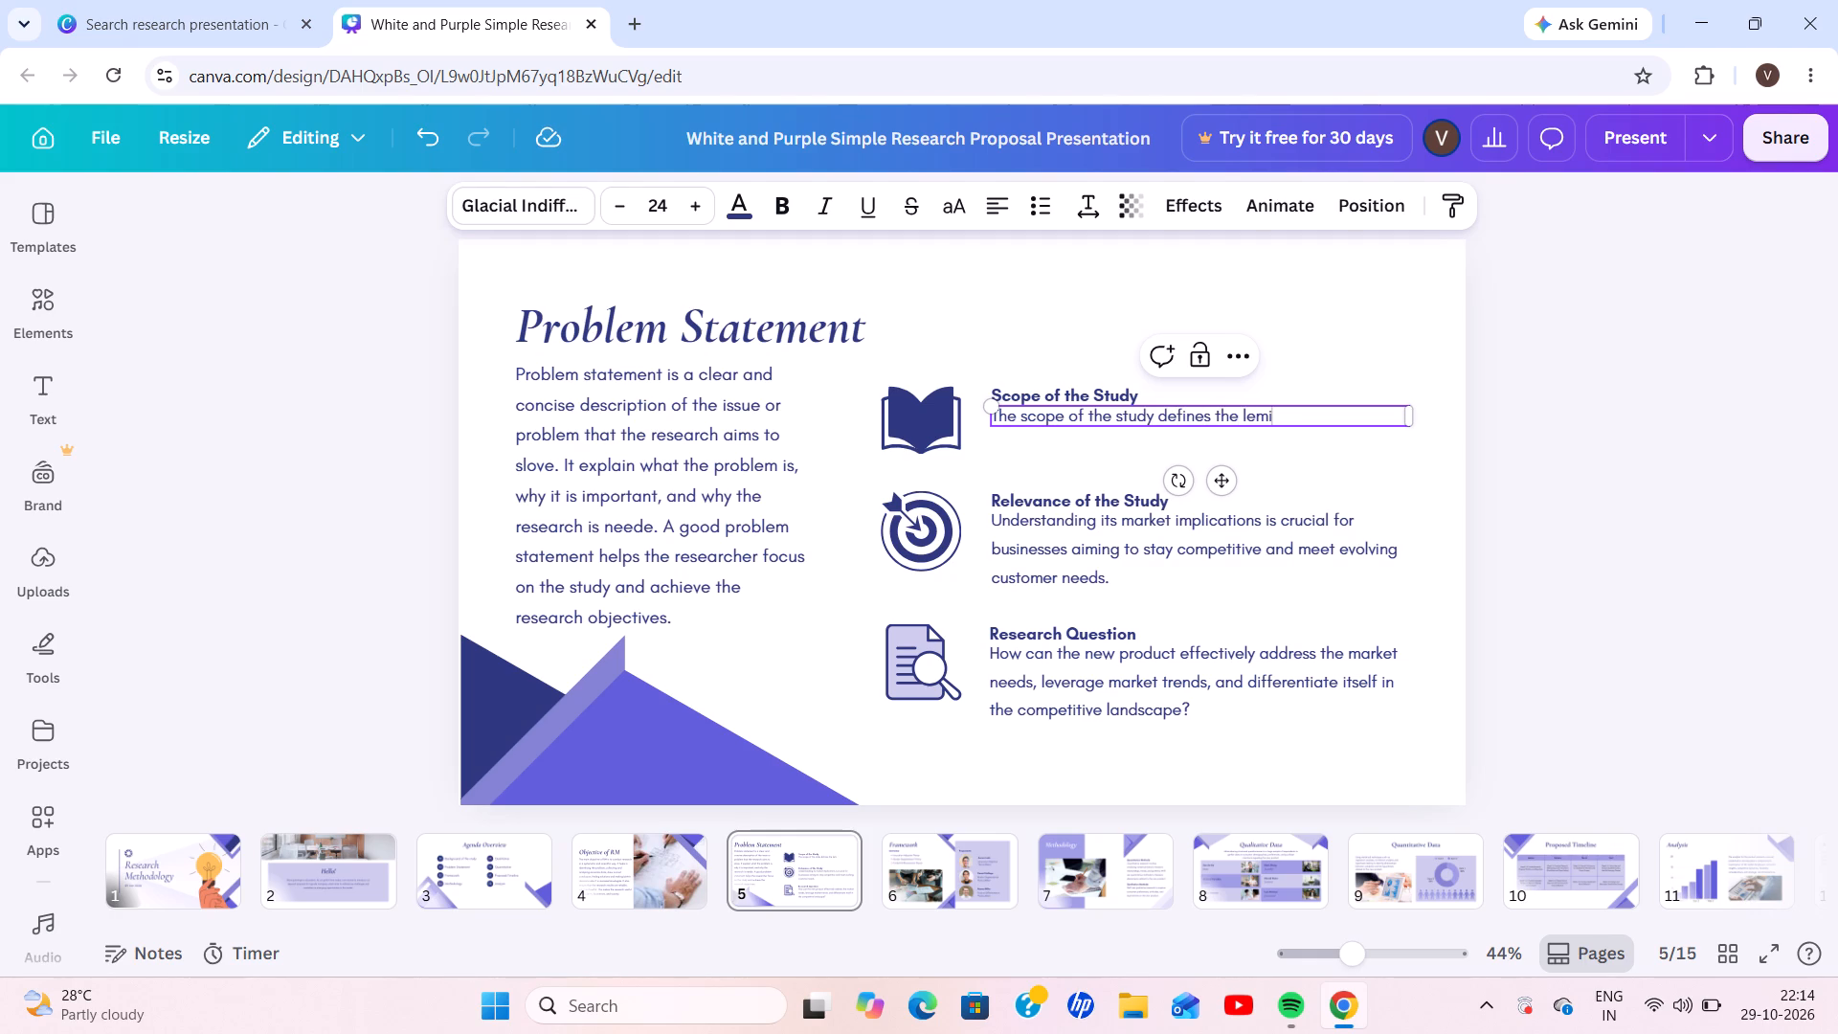
type("ts of the re")
type("searc")
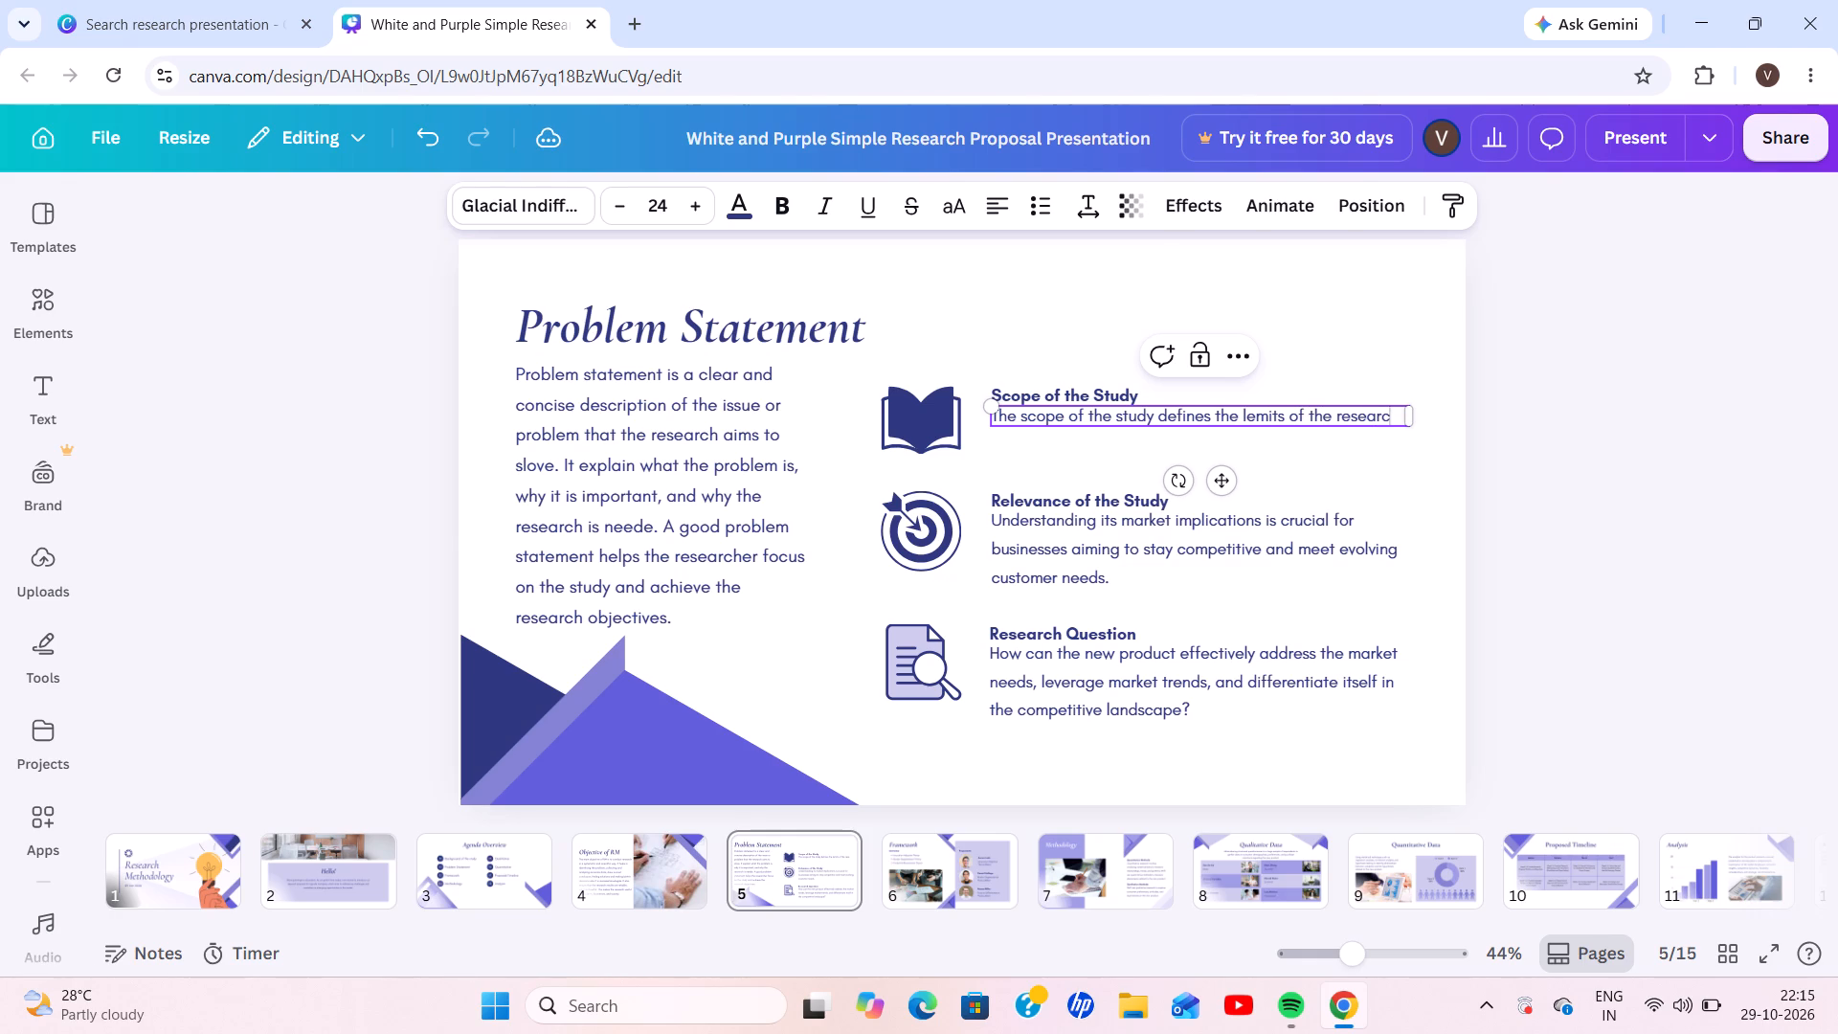
key("h")
type(". i")
key("BackSpace")
Add to the Scope of the Study description: "It explains what is included and what is not included in the study.".
type("It")
key("space")
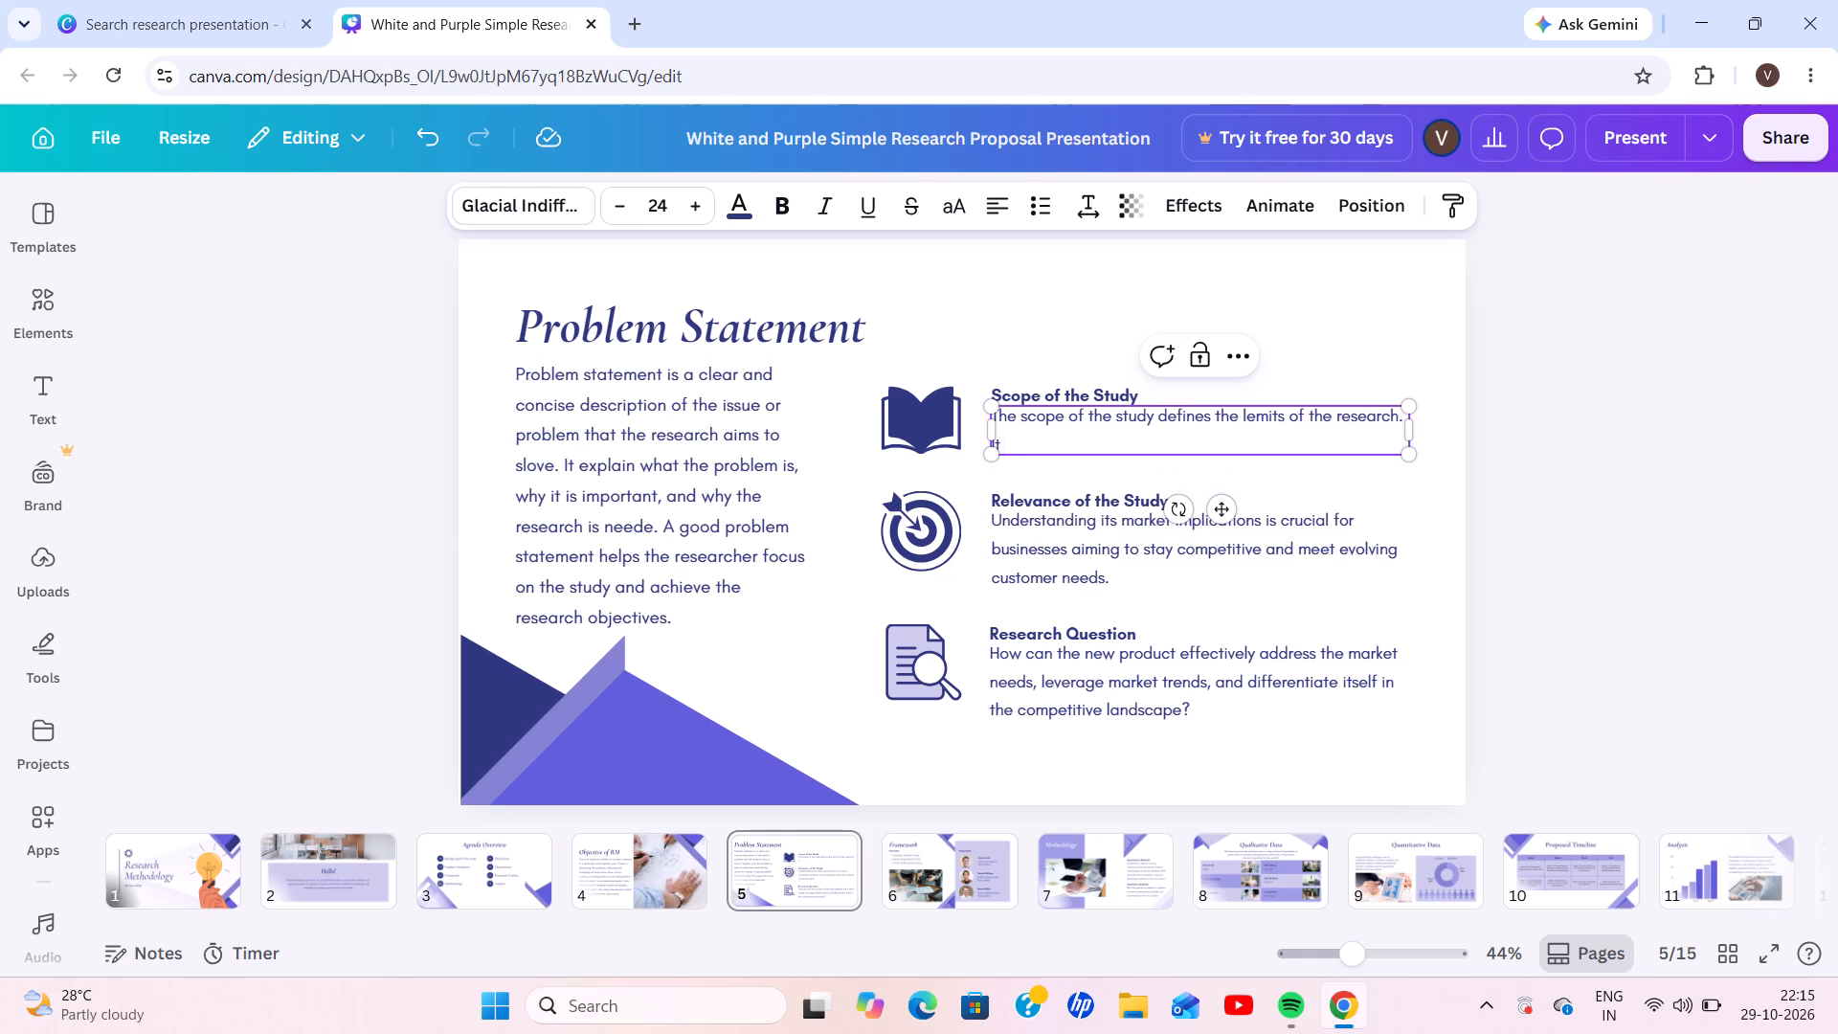
type("explai")
type("ns what is inclu")
type("ded and what is not")
key("space")
type("in")
type("cl")
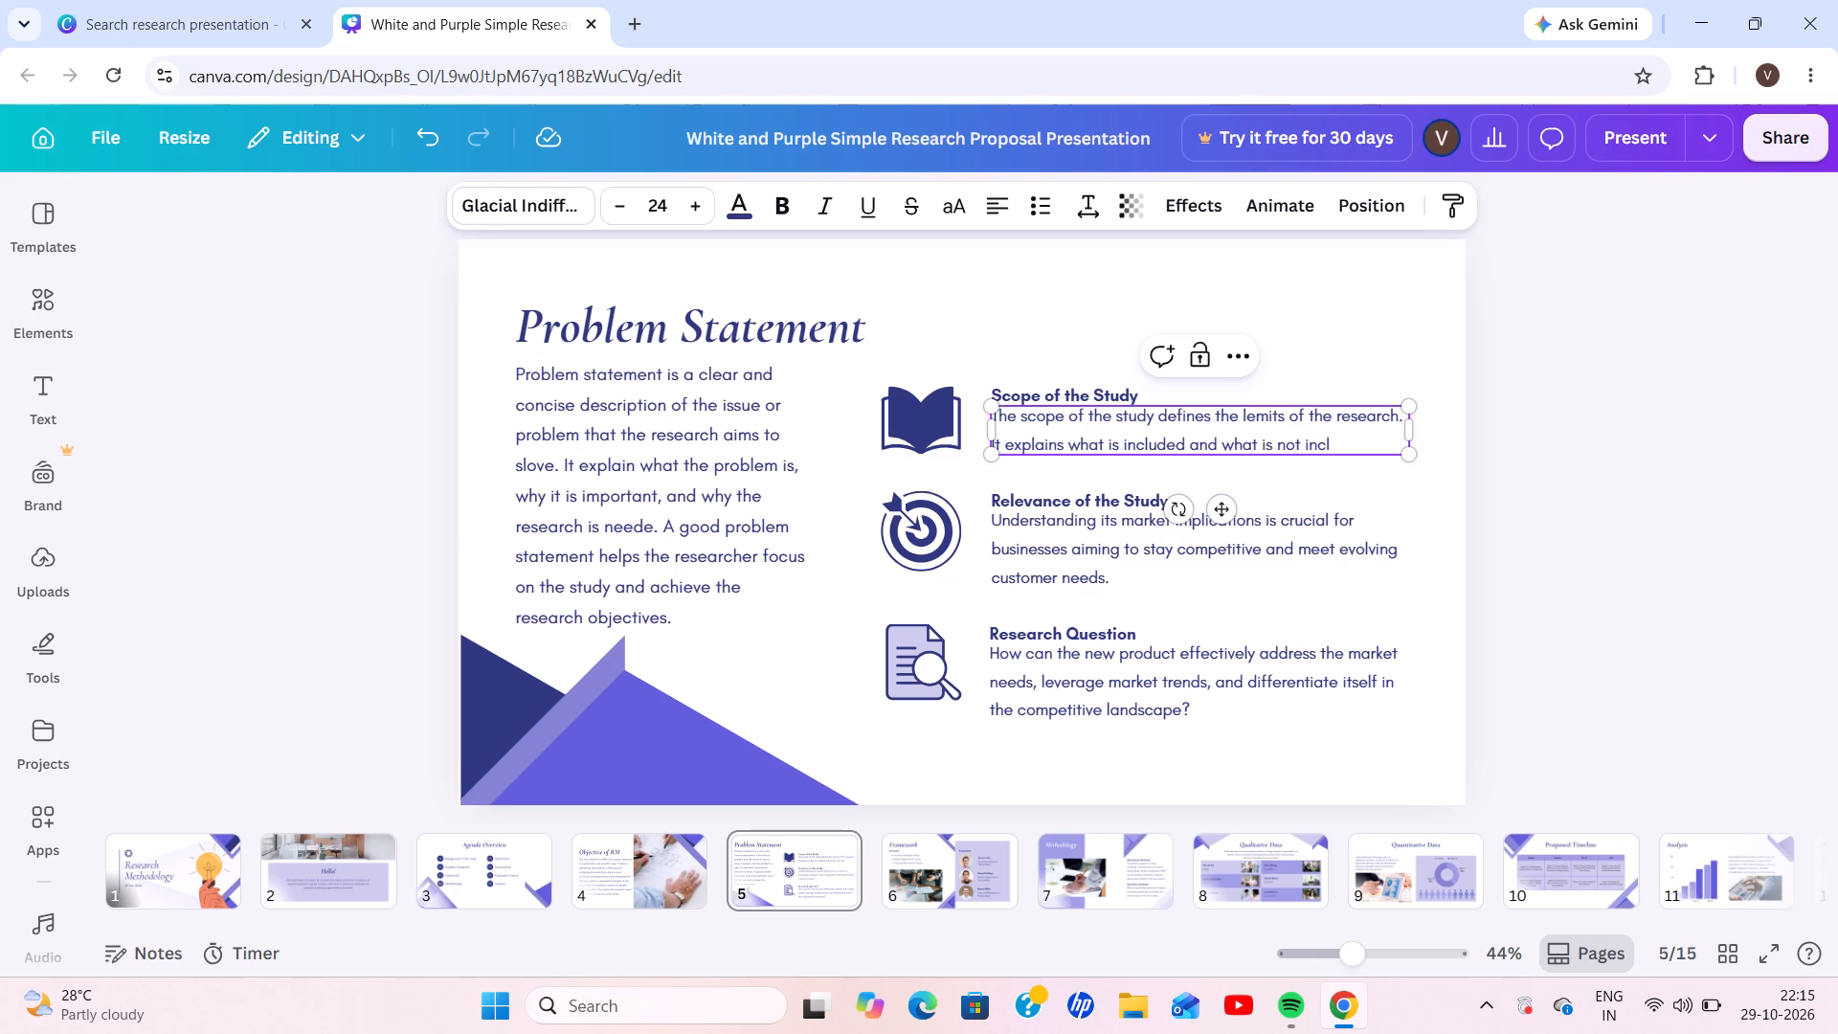
type("uded")
key("space")
type("in the study")
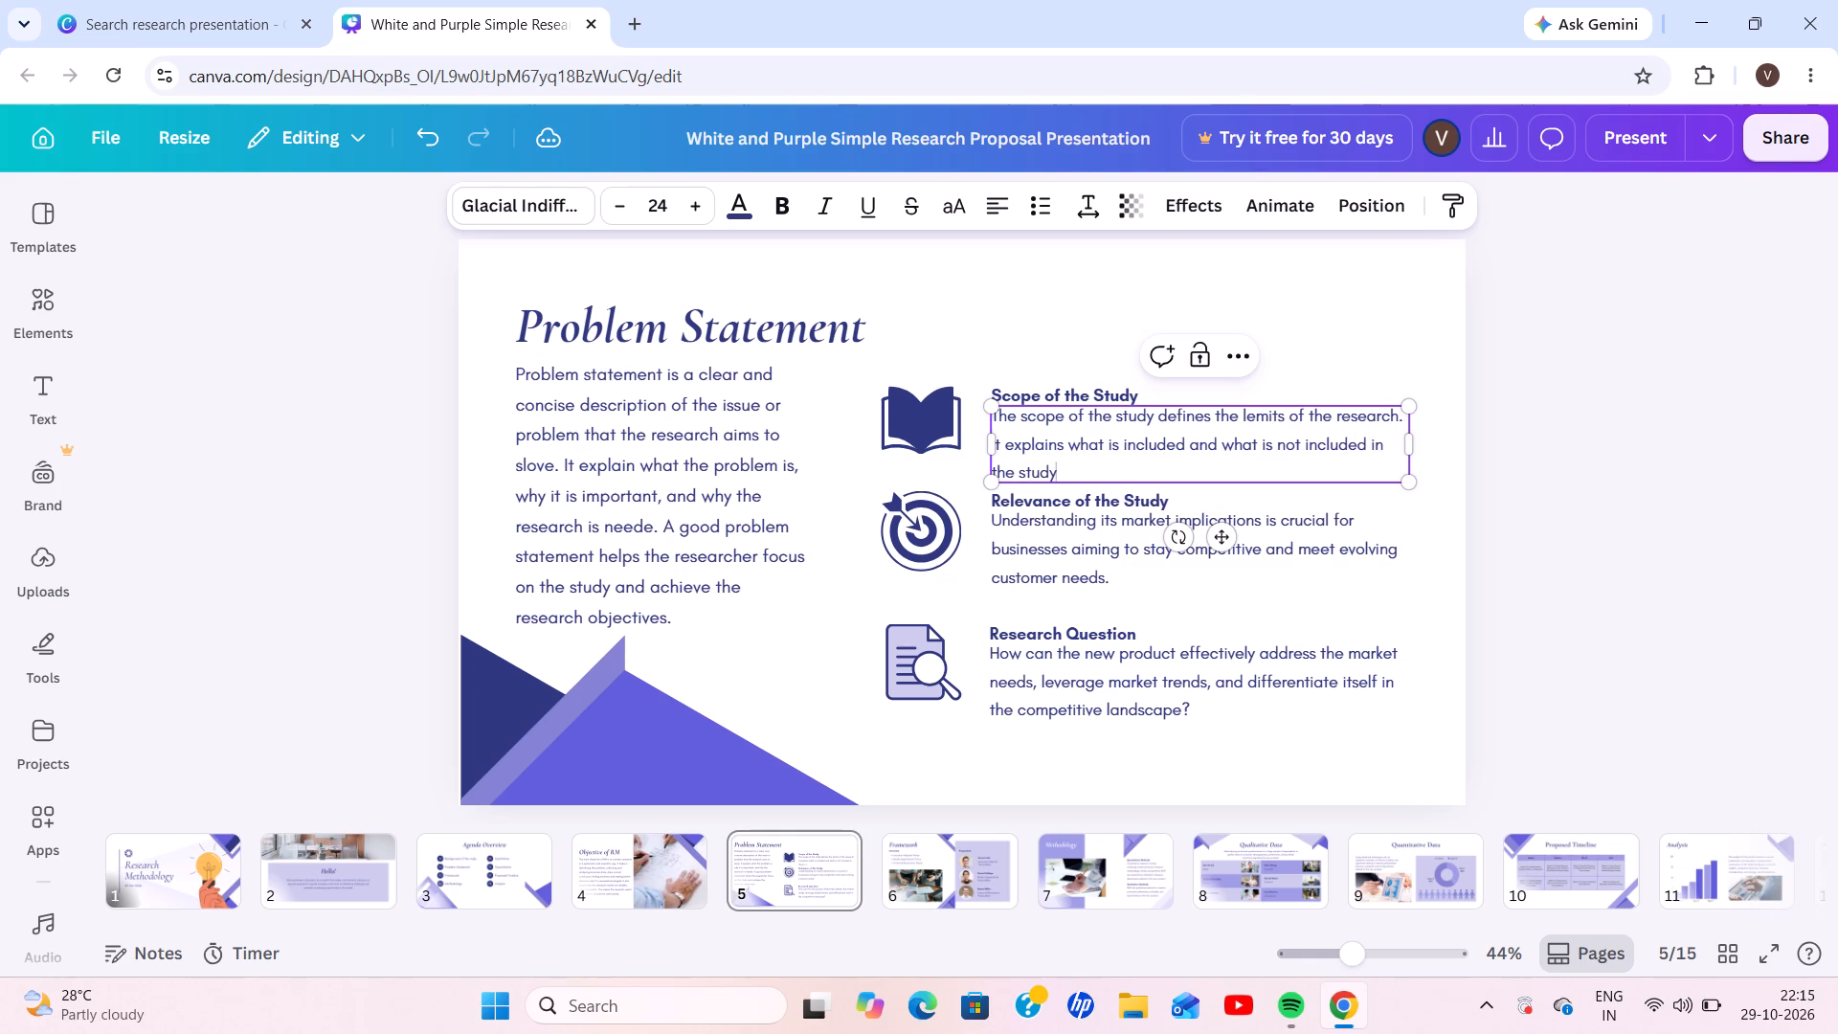
key("period")
Select the description text under the Relevance of the Study heading.
left_click(1033, 518)
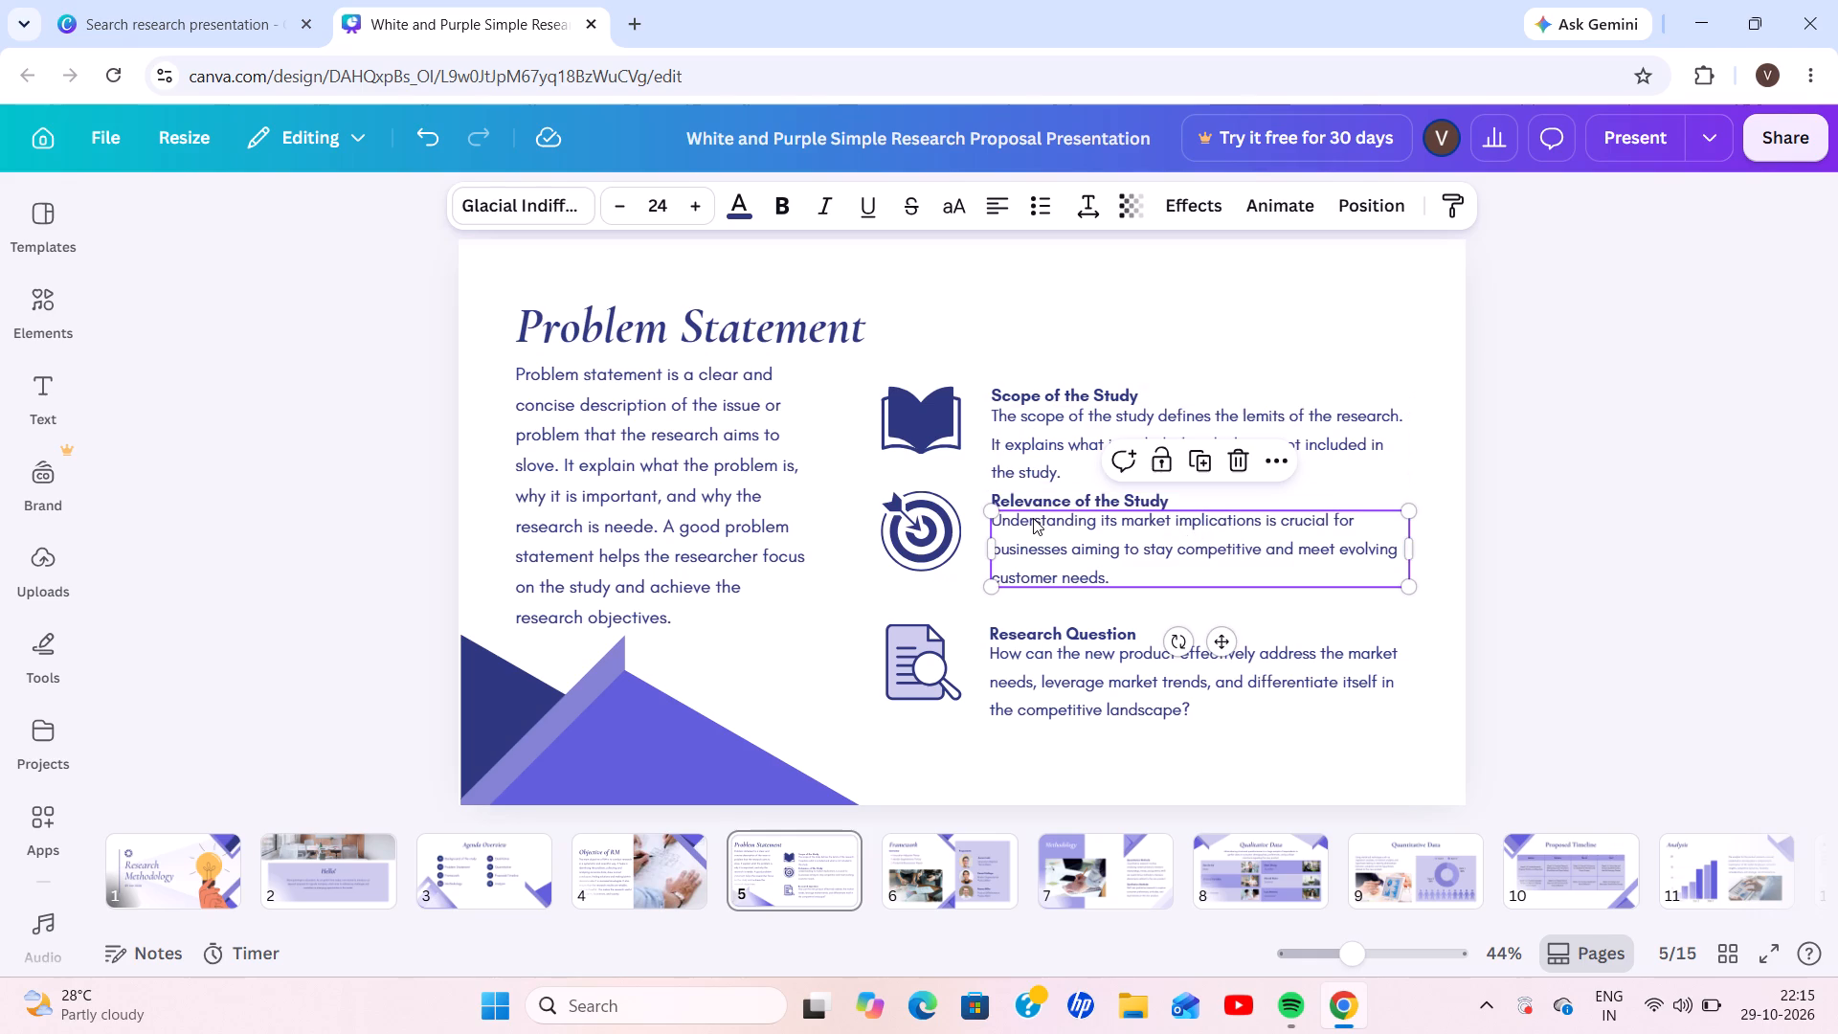
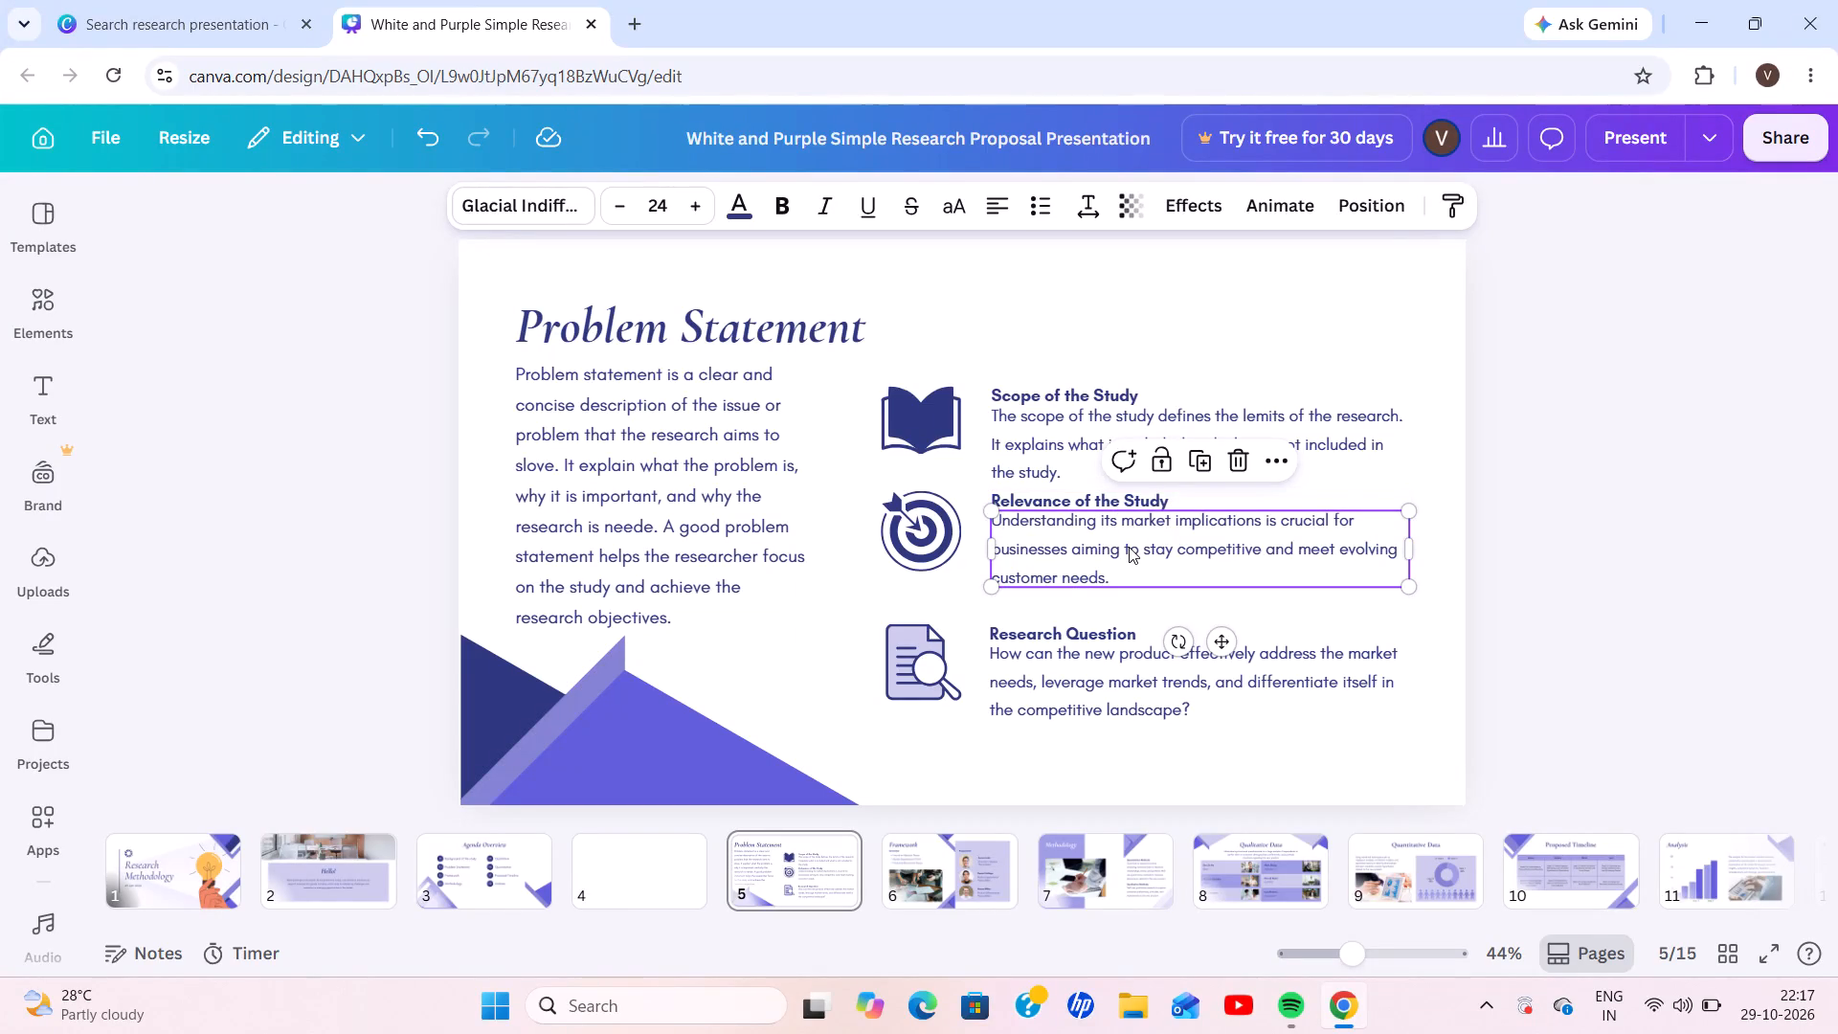
Replace the description under Relevance of the Study with "The relevance of the study explains why the research is important.".
left_click(1129, 547)
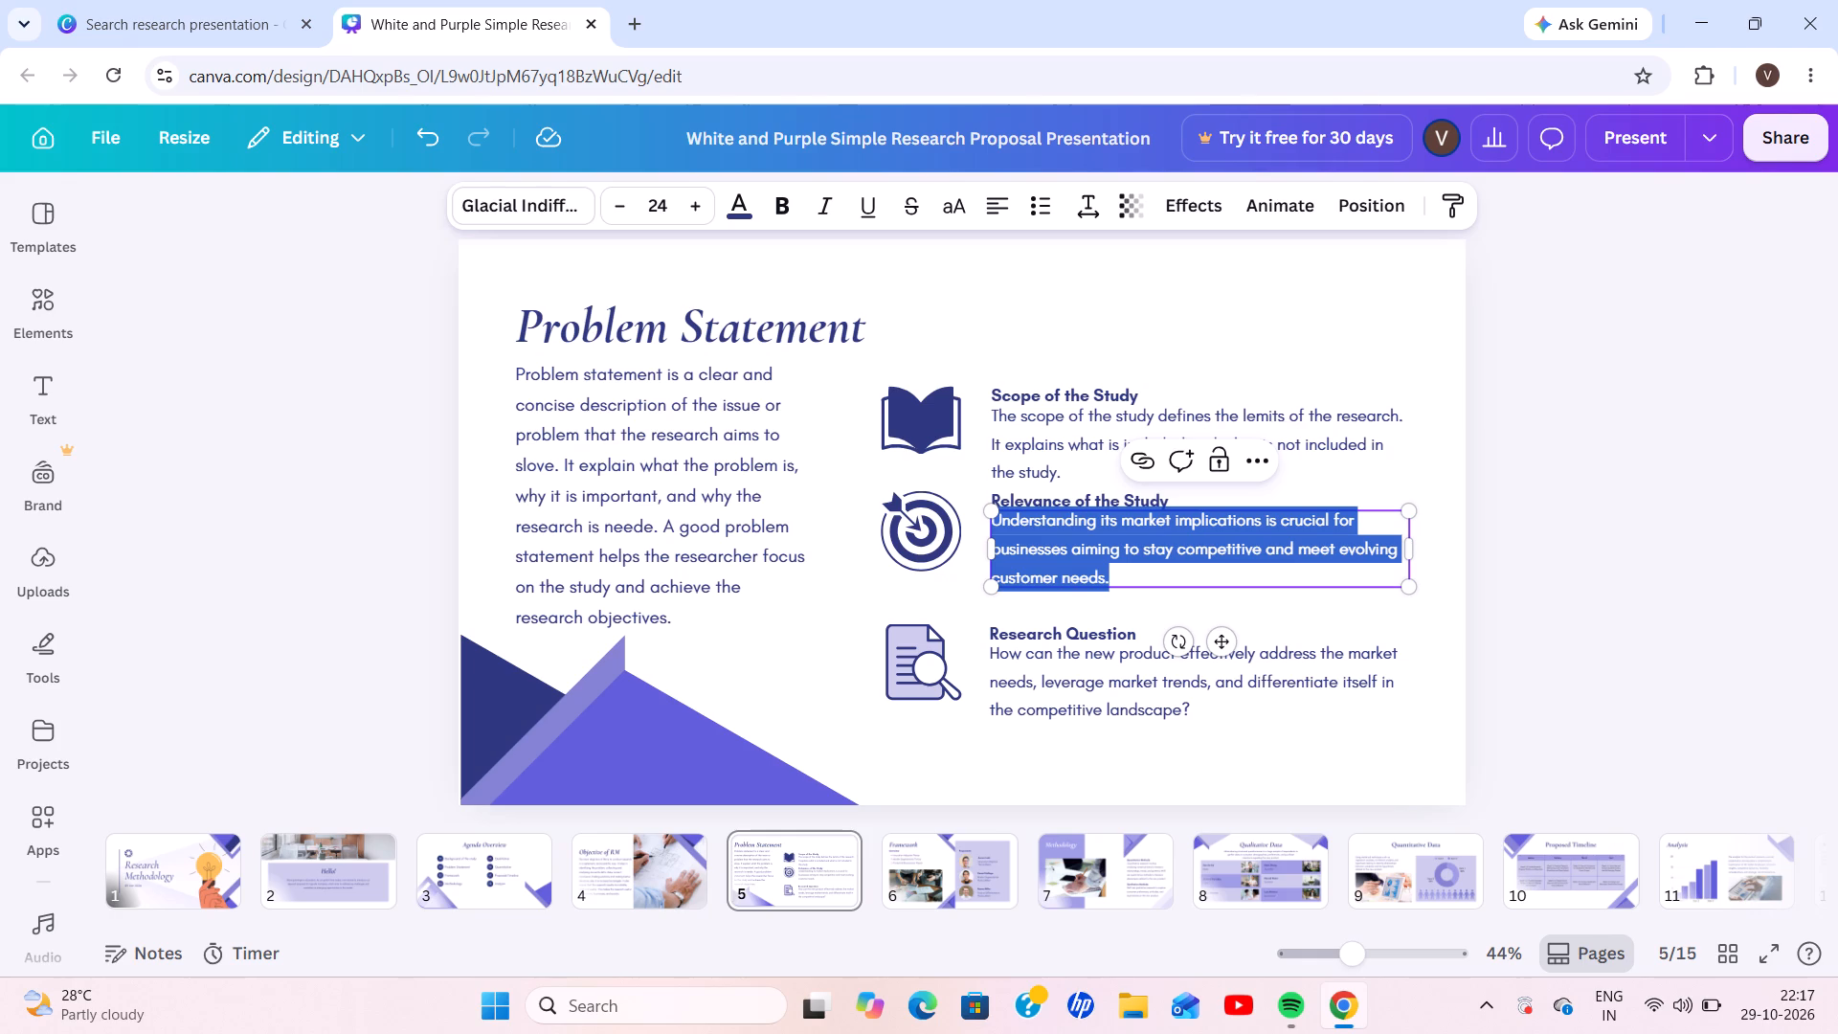
type("th")
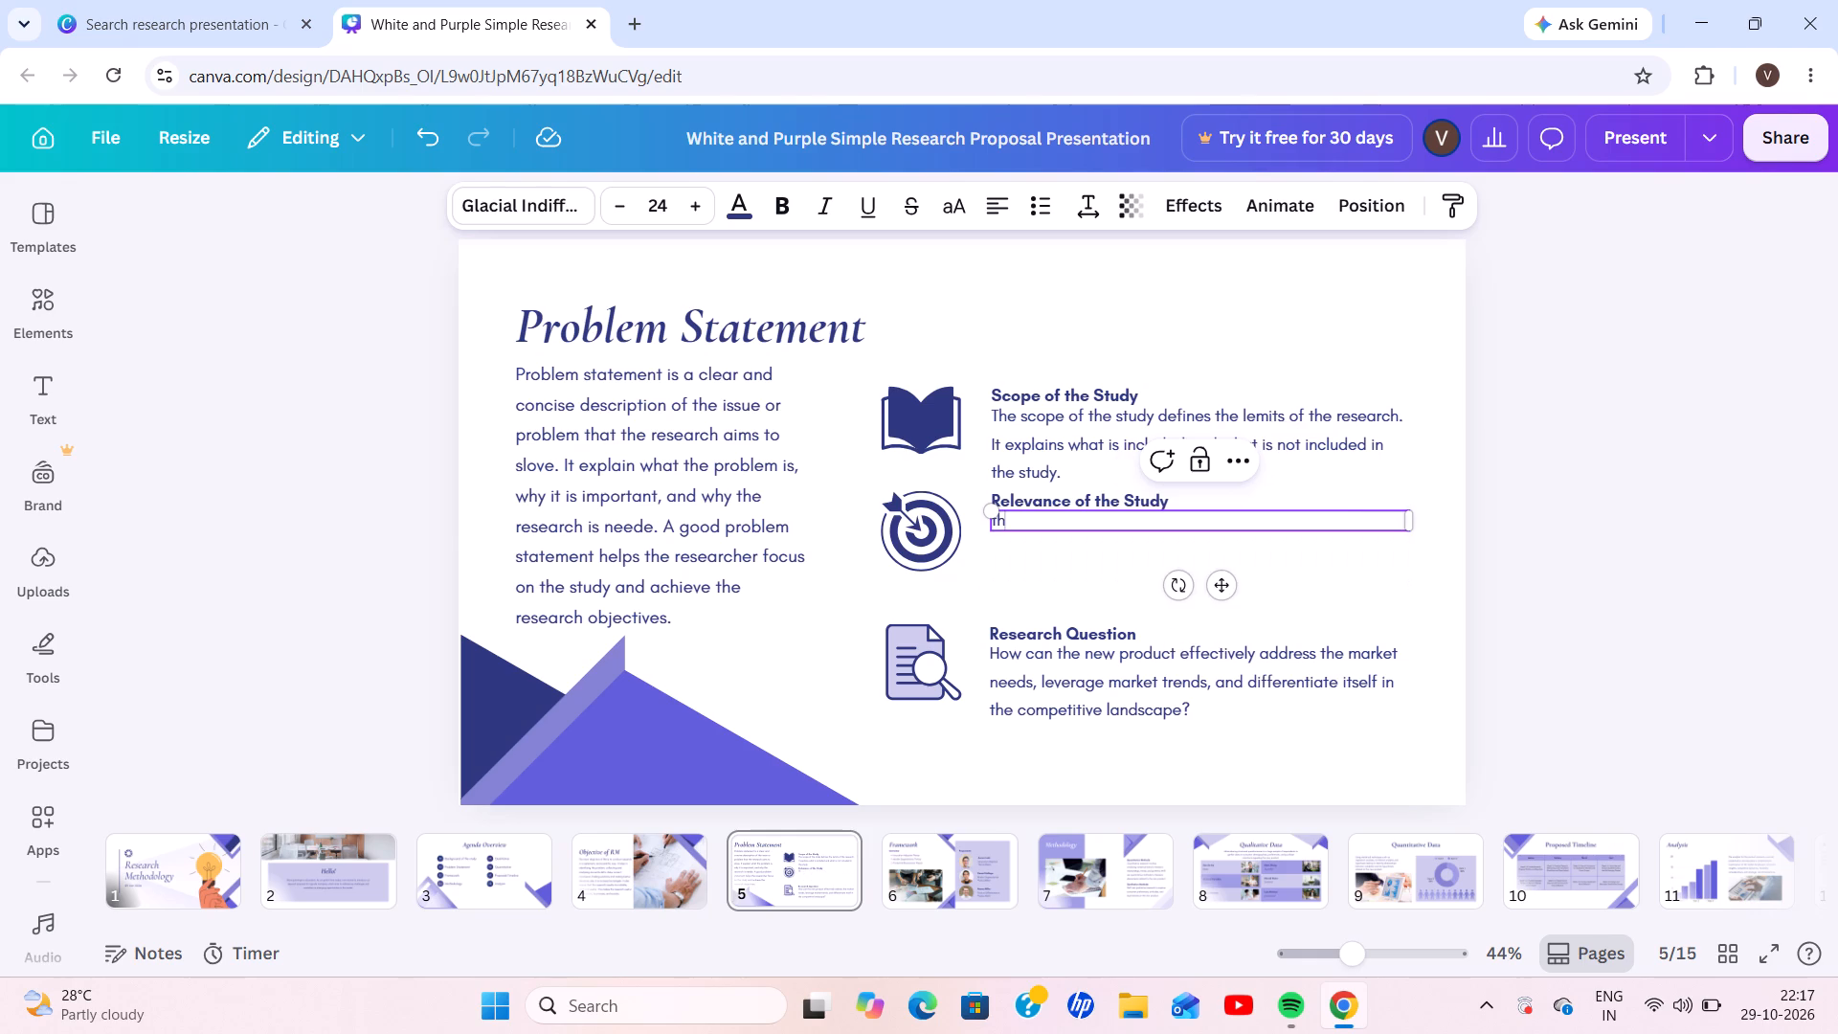
key("BackSpace")
key("BackSpace")
type("The")
key("space")
type("re")
type("levan")
type("ce of the stud")
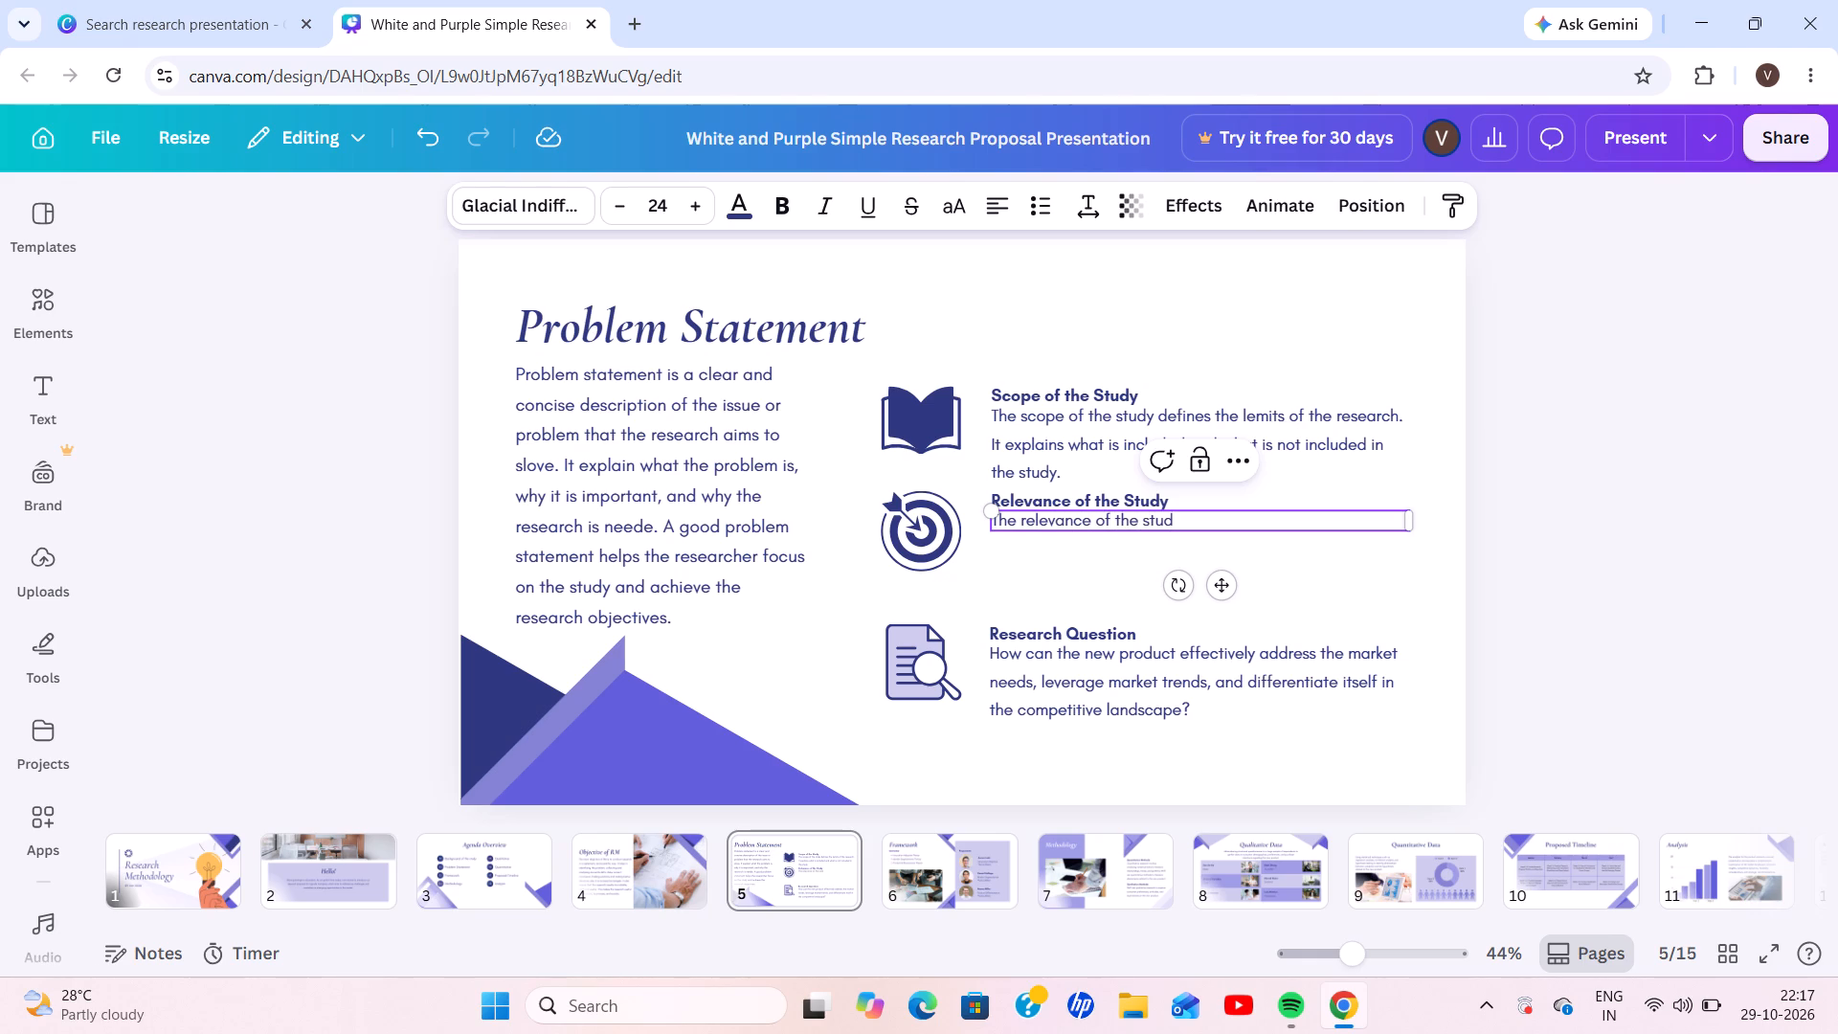
type("y exp")
key("l")
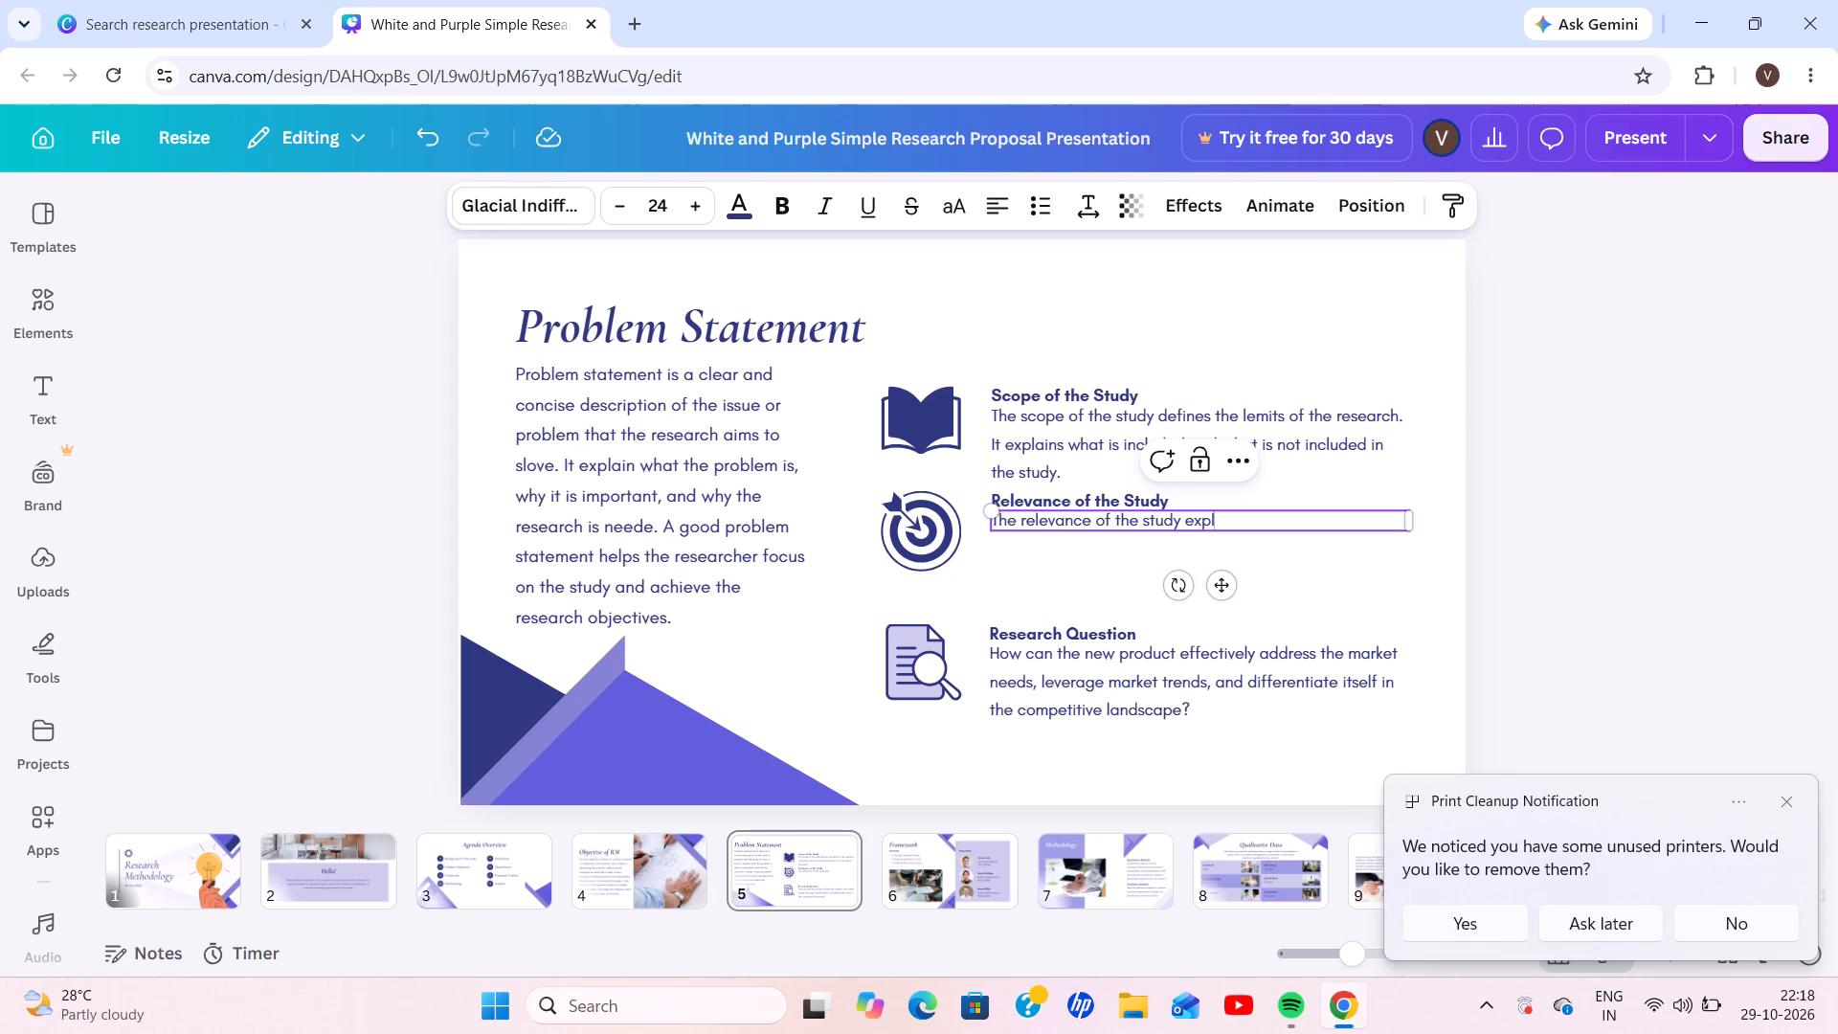
left_click(1790, 803)
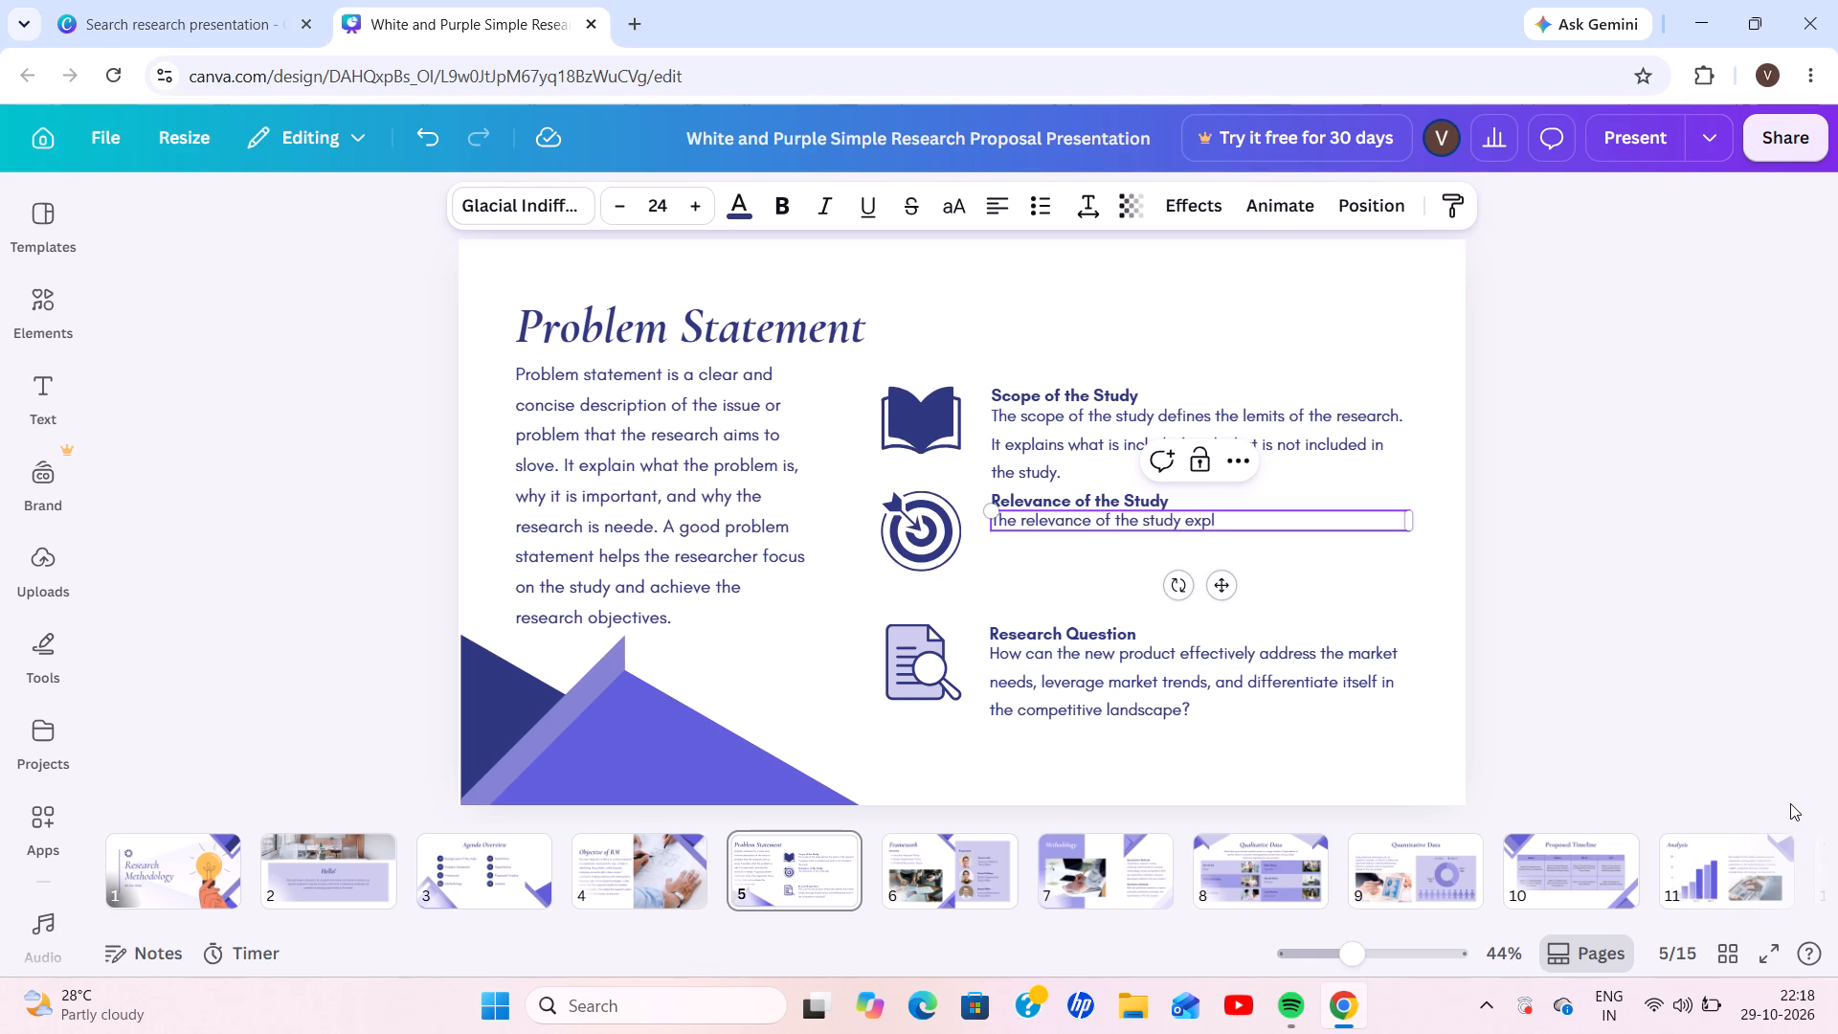
type("ains")
key("space")
type("why the reser")
key("BackSpace")
type("arc")
key("h")
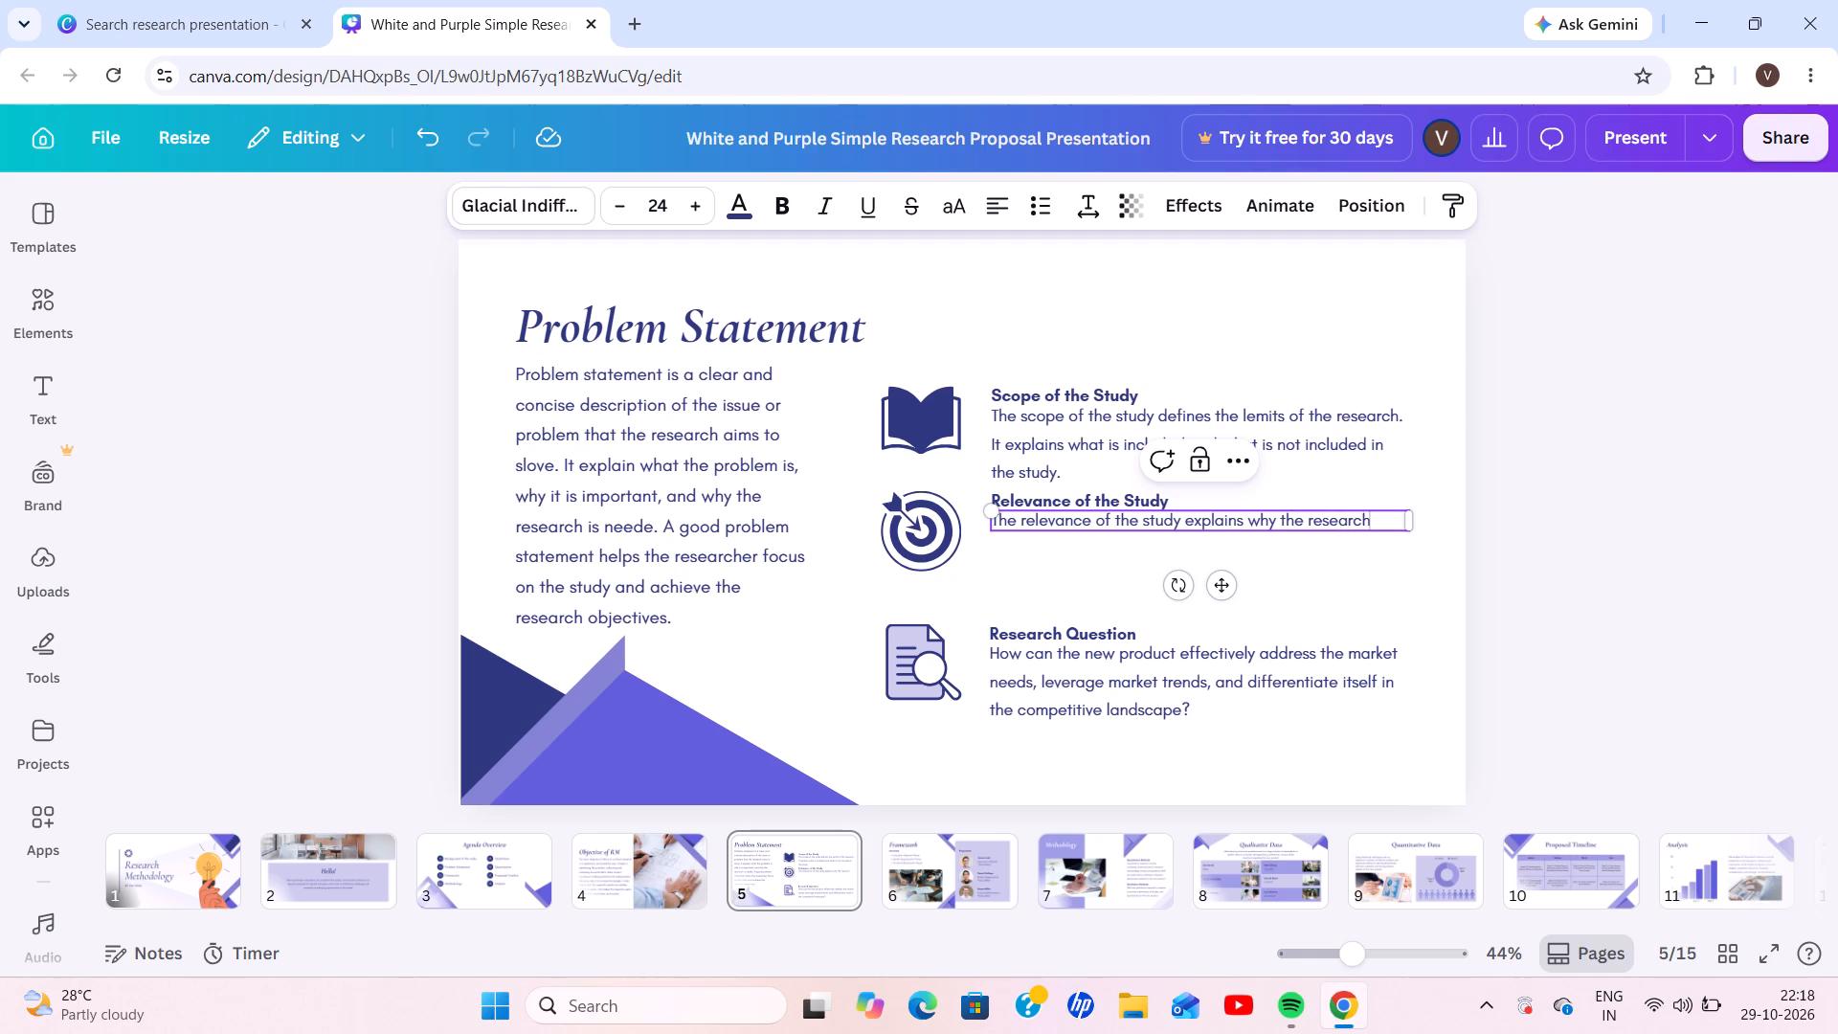
key("space")
type("is important")
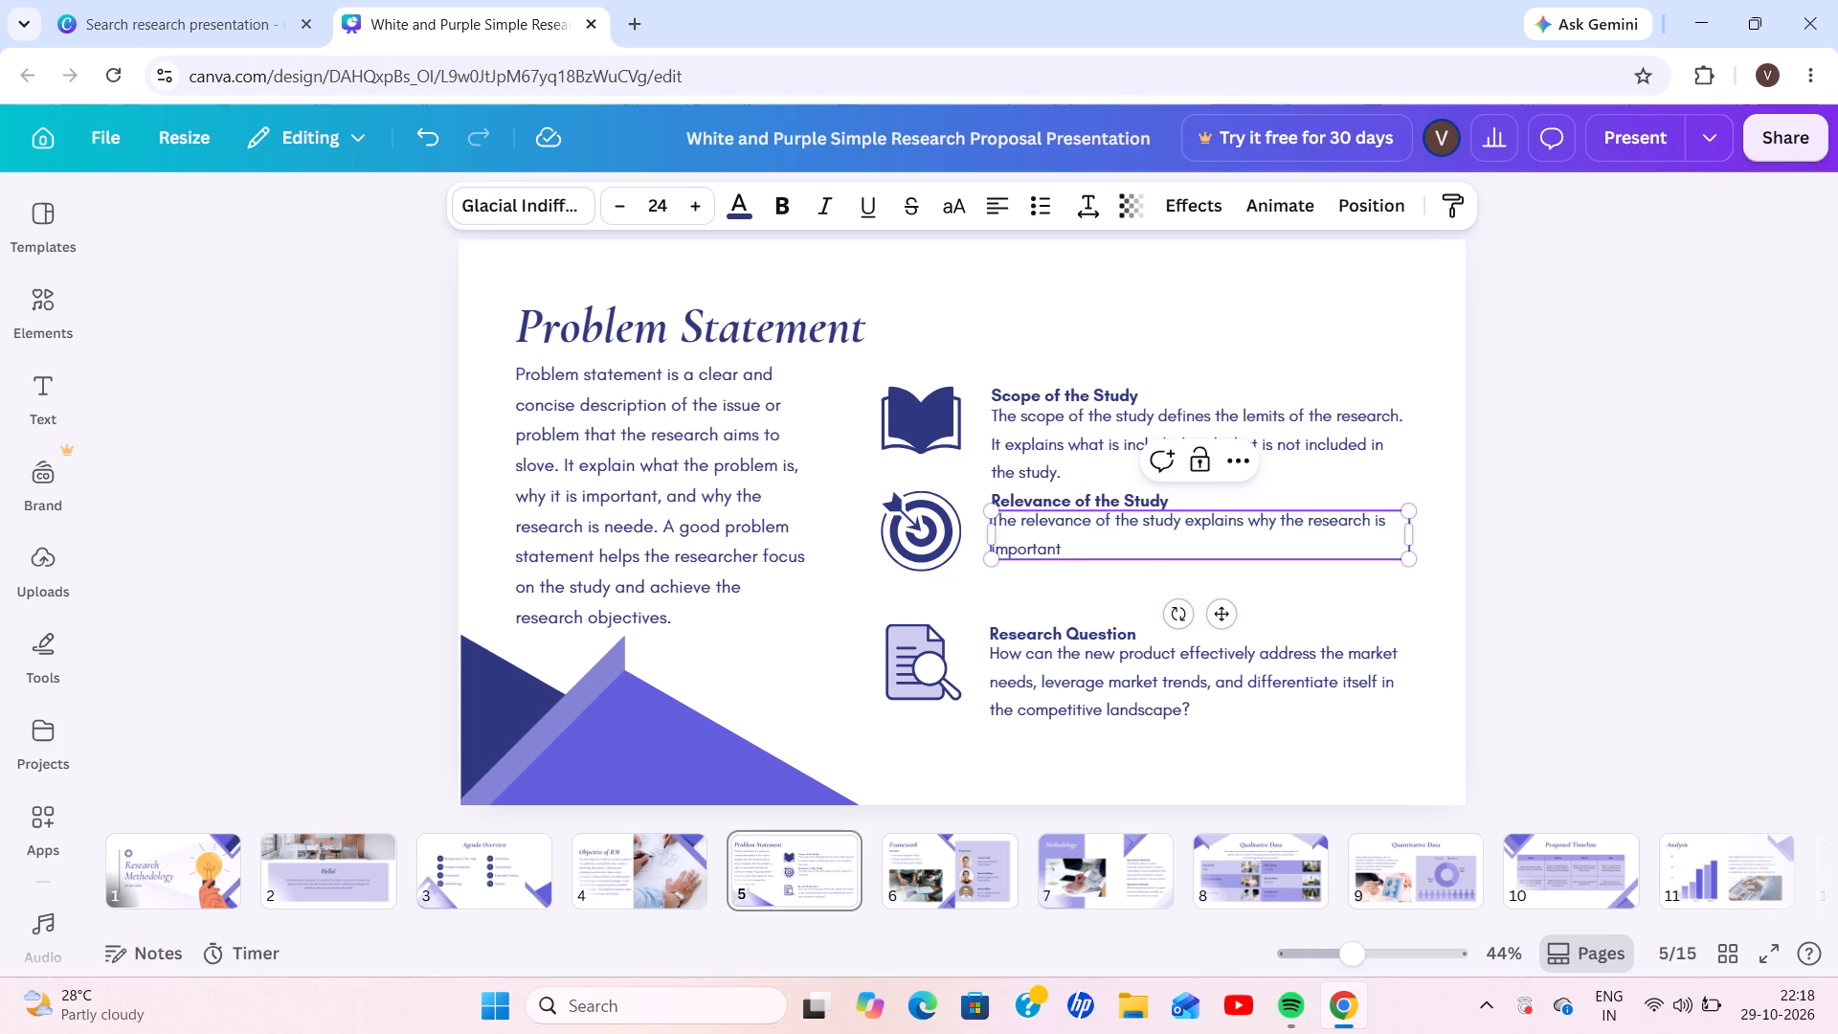
type(".")
Add to the Relevance of the Study description: "It shows how the study is useful for researchers, organization, or society".
key("space")
type("It")
key("space")
type("sho")
type("ws how the study is usefu")
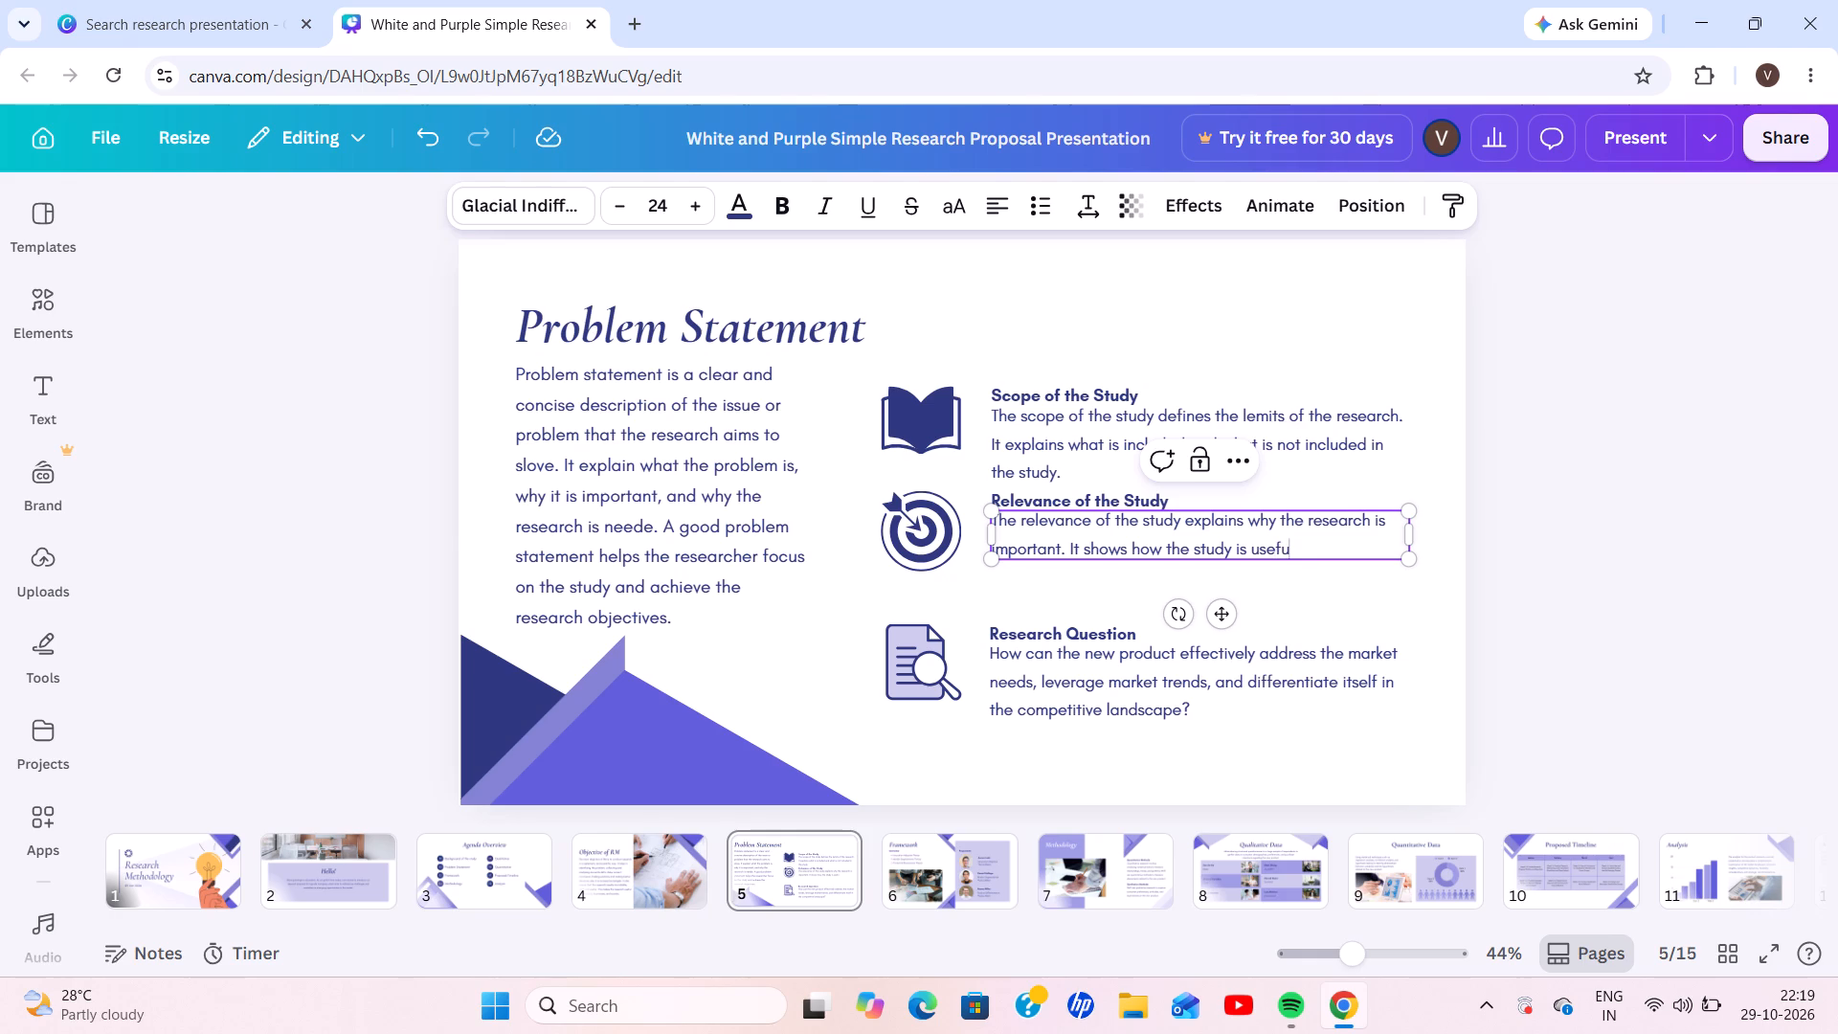
type("l for researchers")
type(", org")
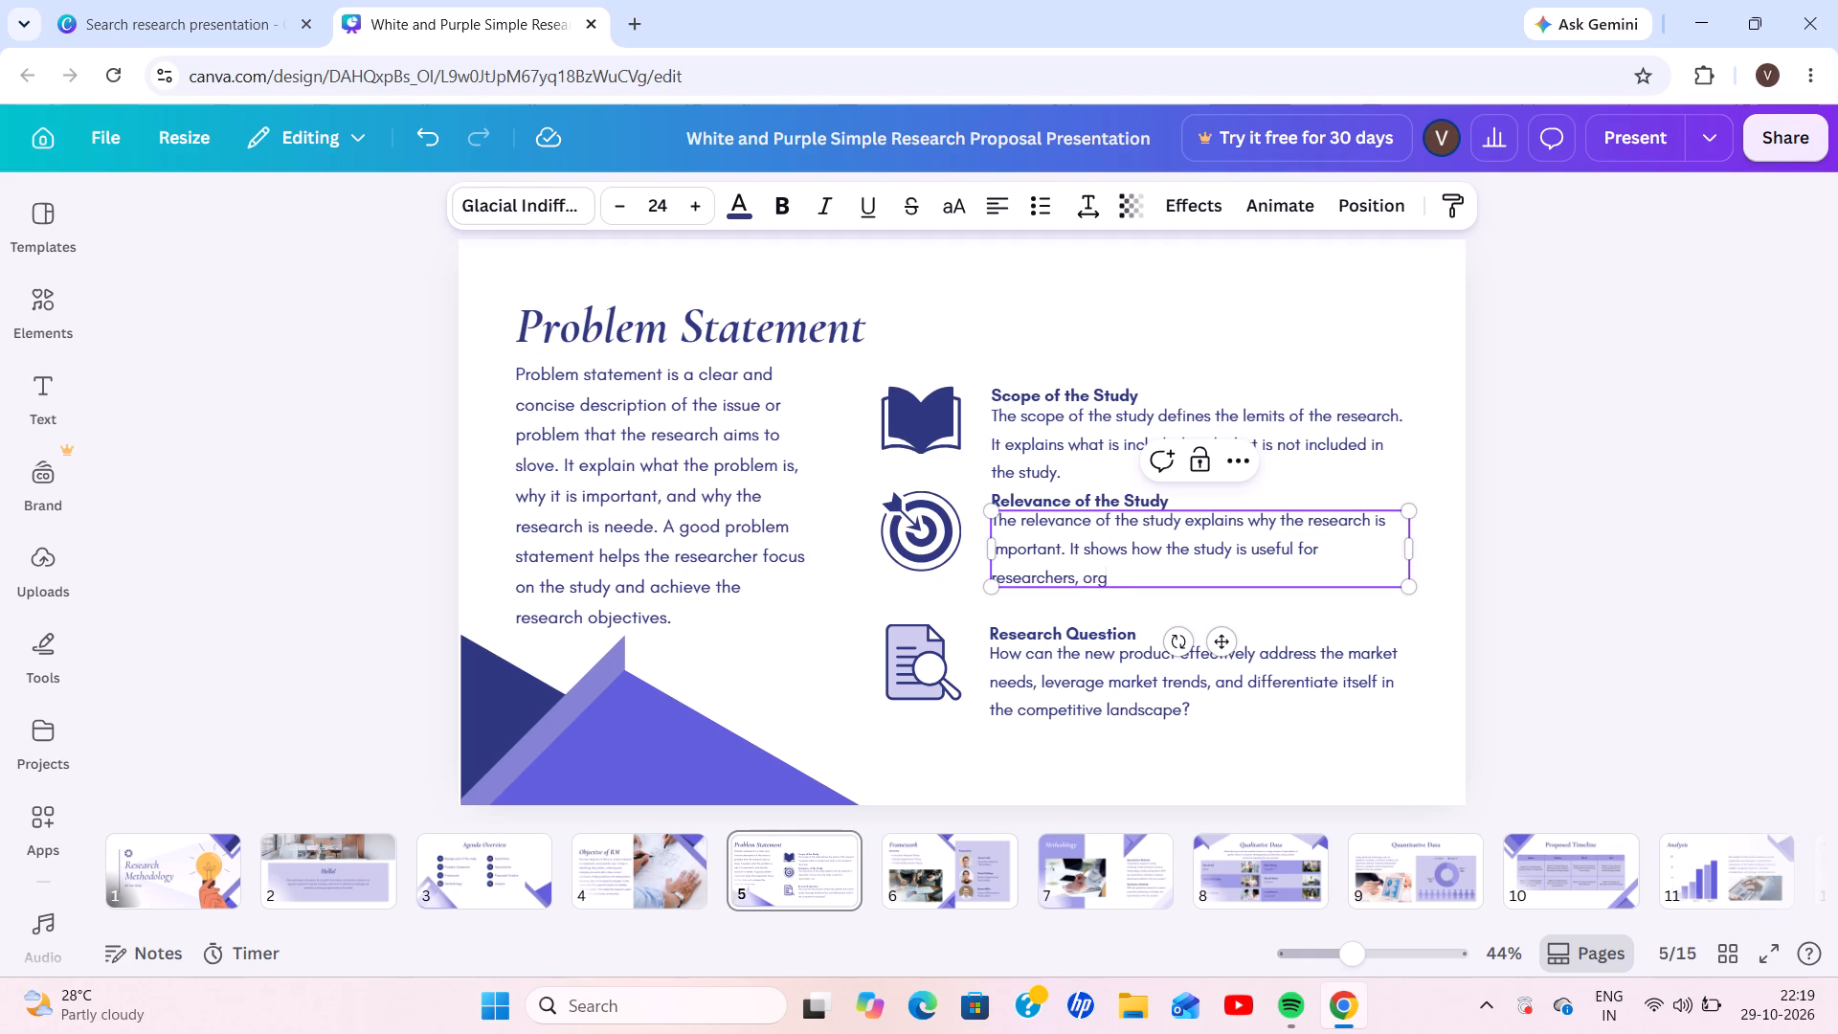
type("anization")
type(", or")
key("space")
type("so")
key("c")
type("iety")
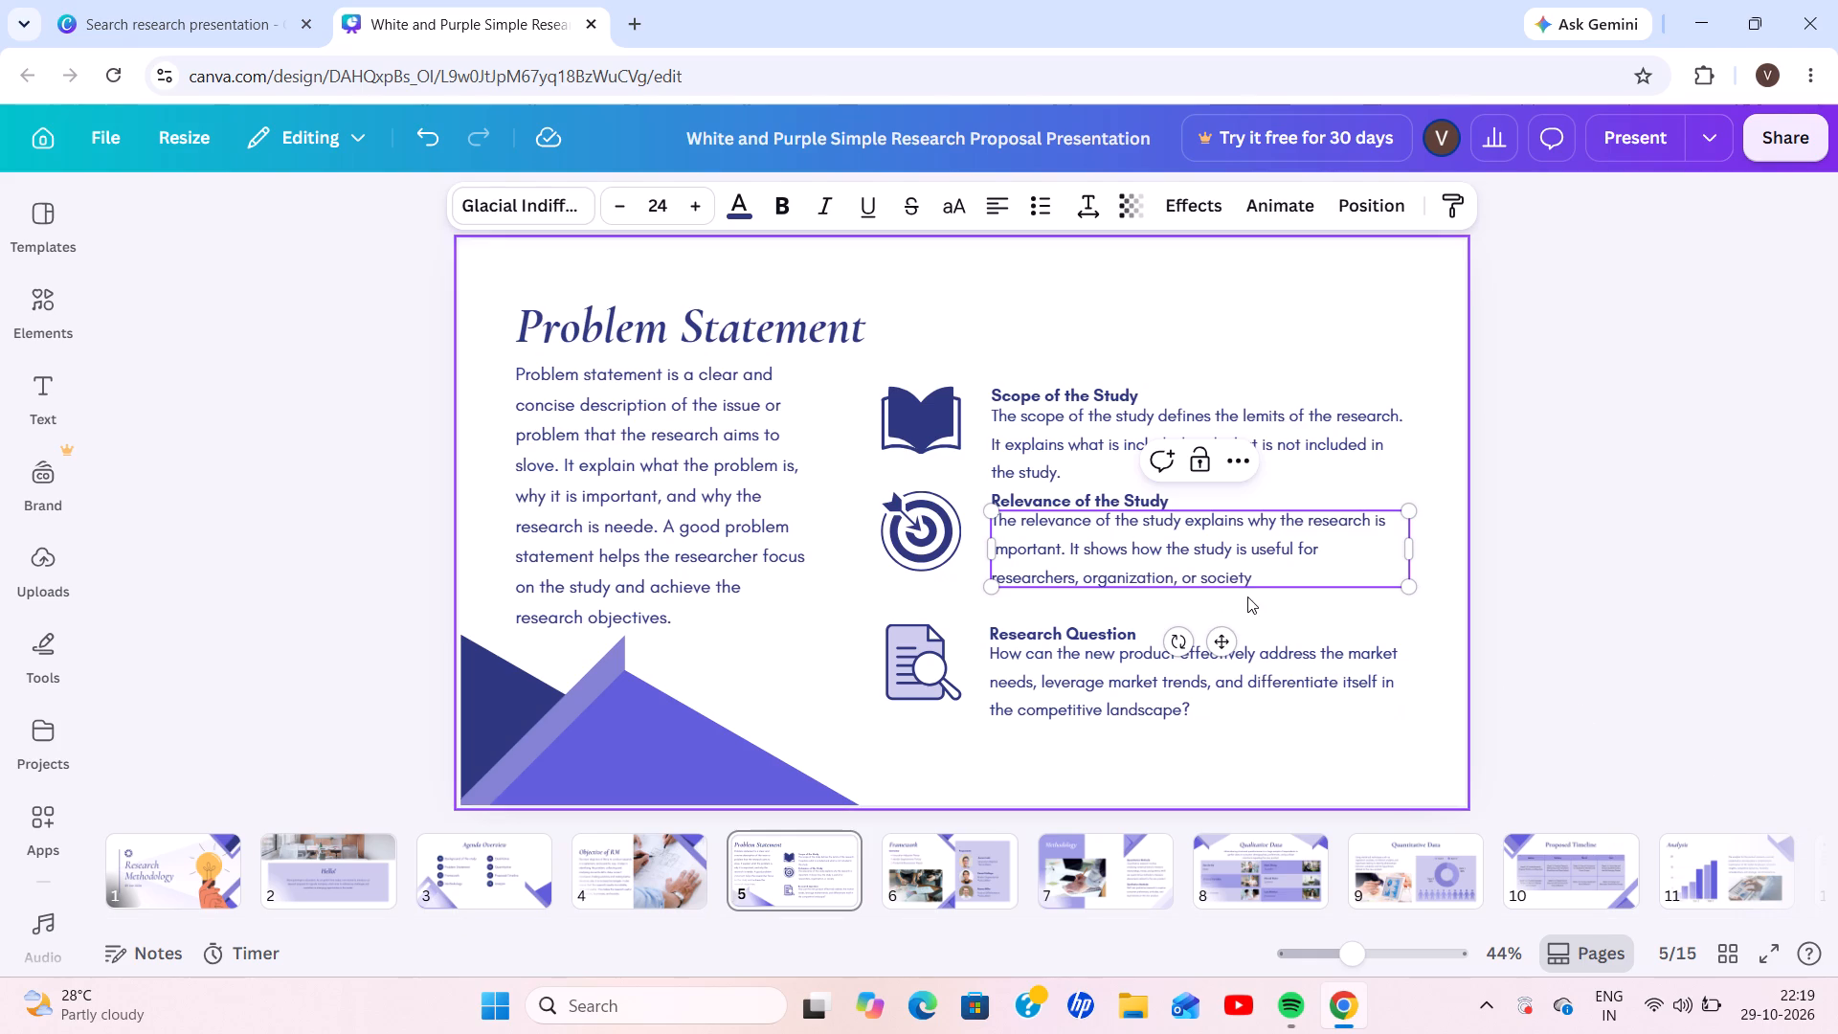
Set the font size of the Relevance of the Study and Scope of the Study descriptions to 25.
left_click(698, 211)
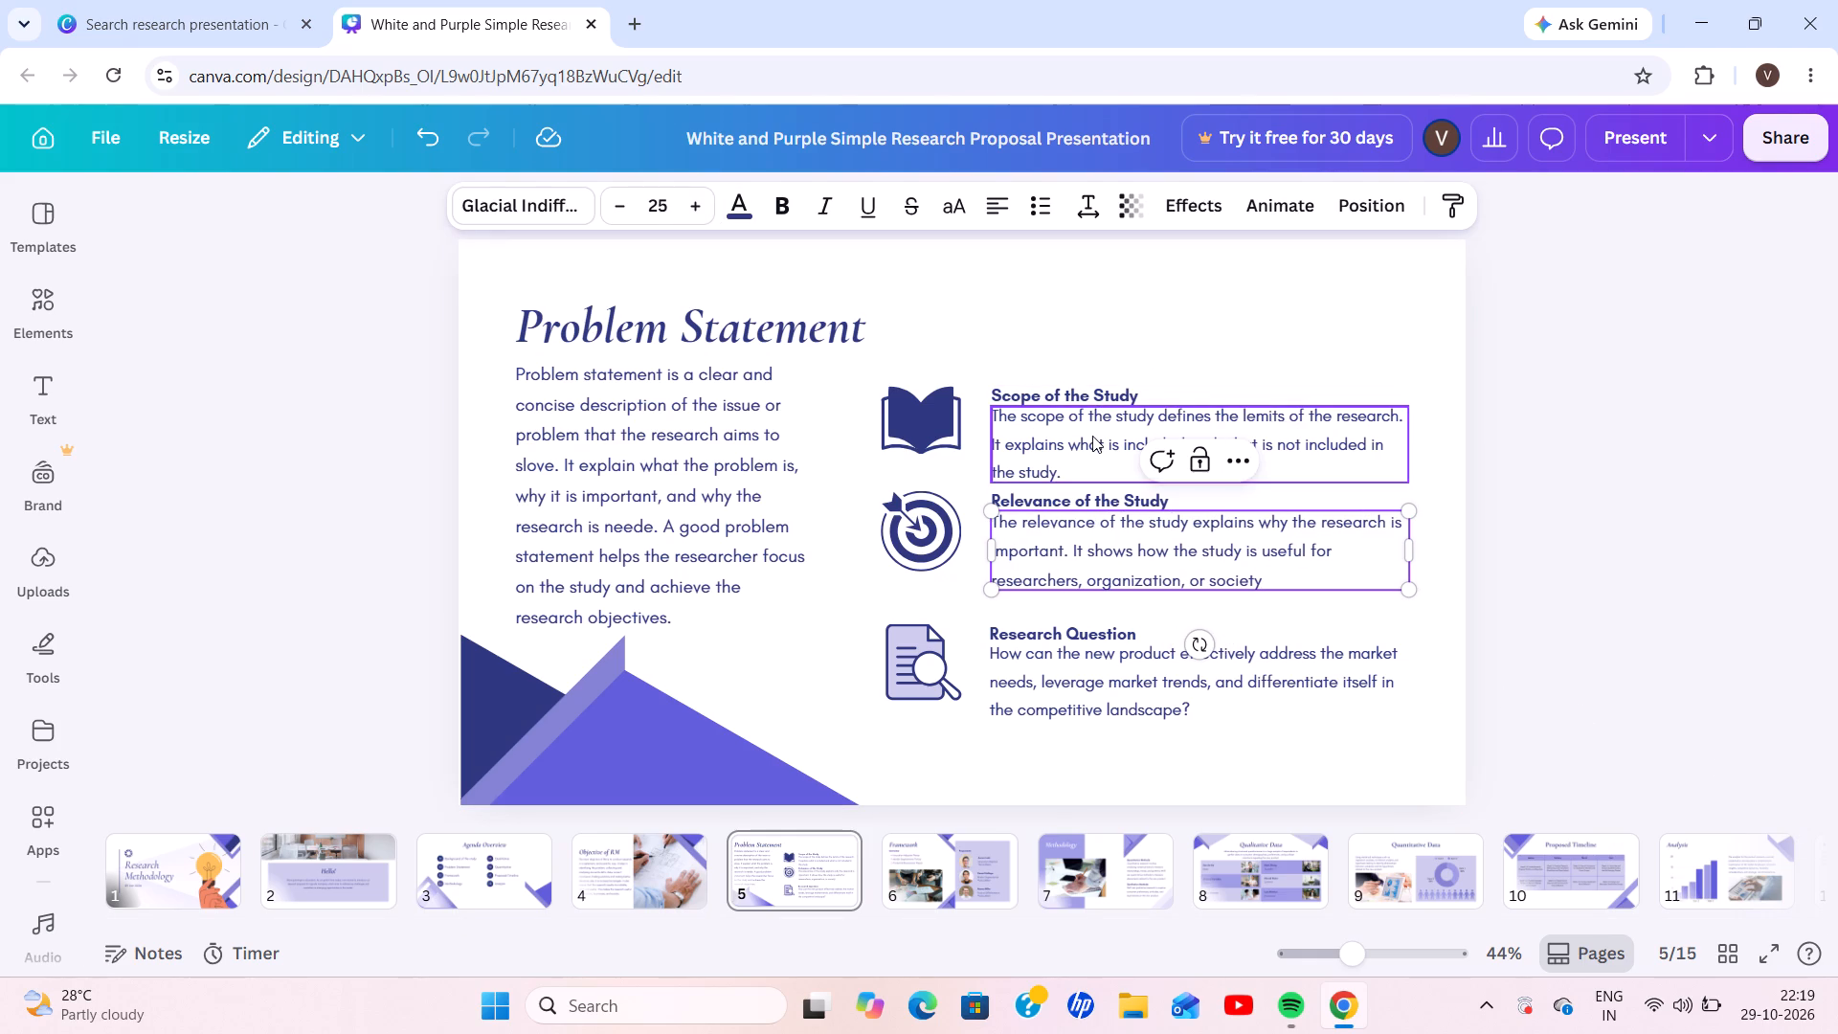
left_click(1092, 436)
left_click(692, 208)
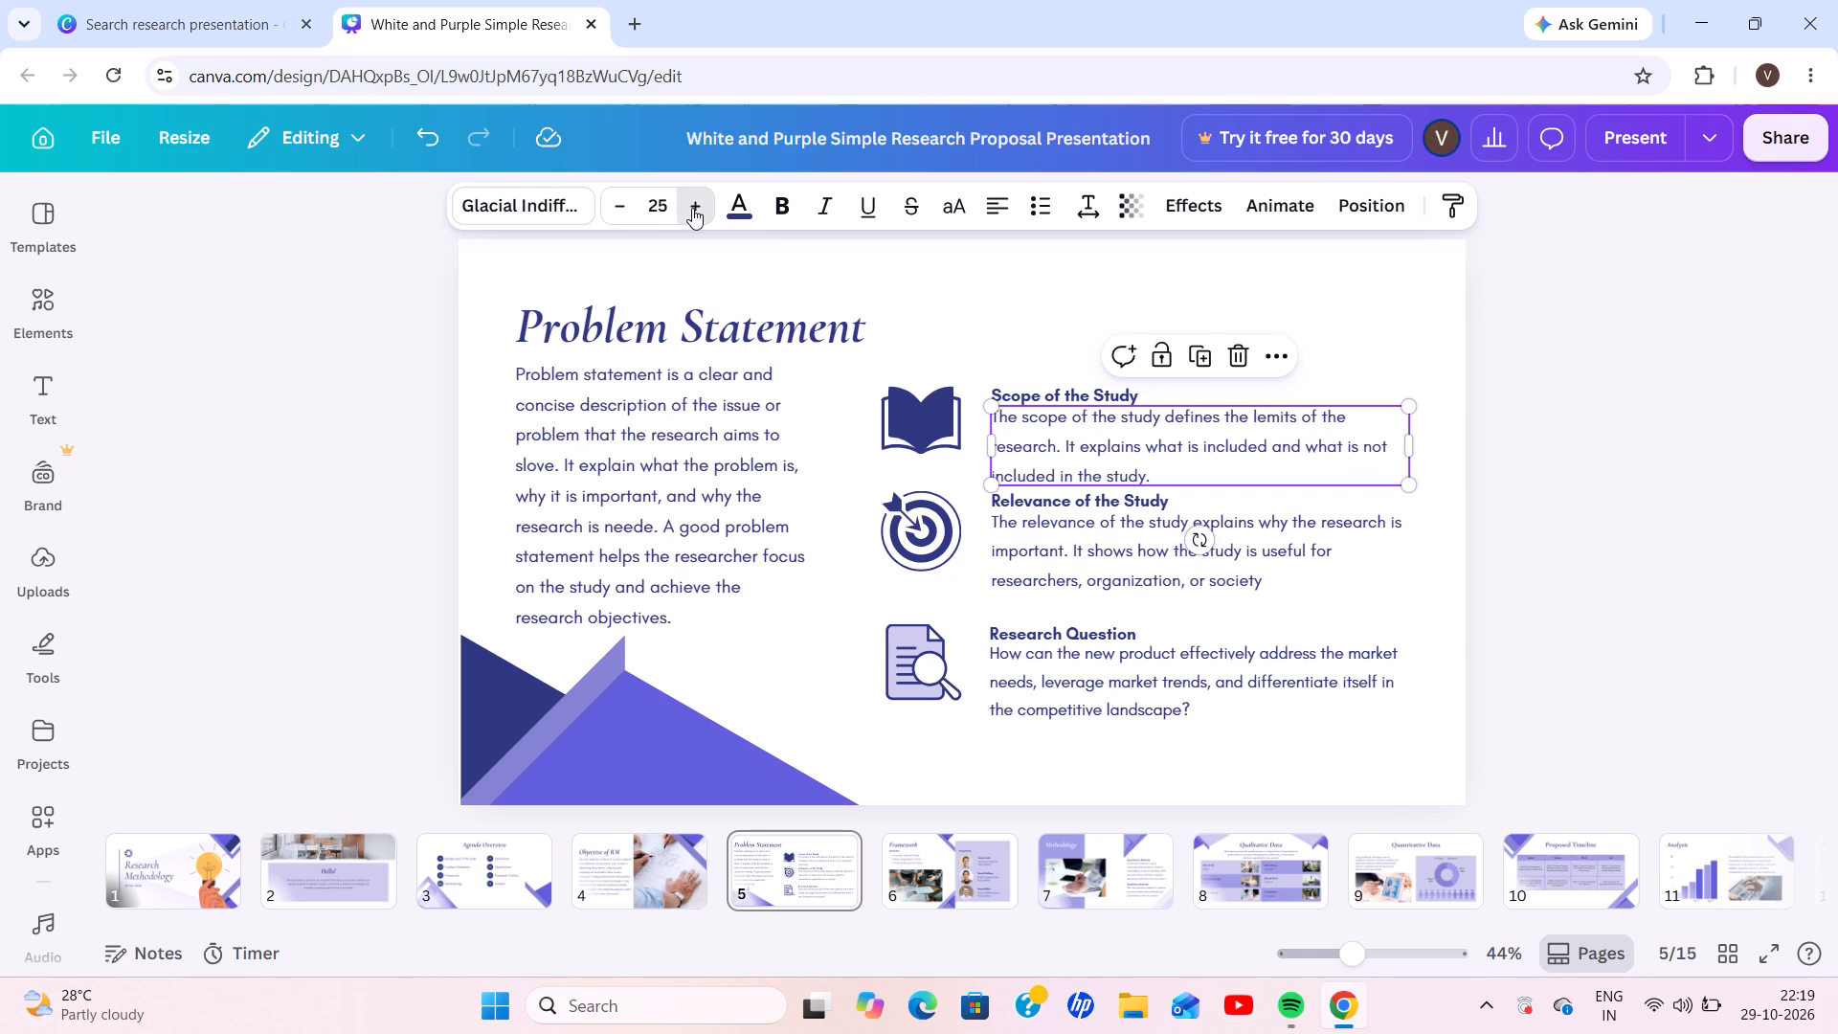
Replace the description under Research Question with "Research questions are the main question that the researcher wants to ans.".
left_click(1090, 697)
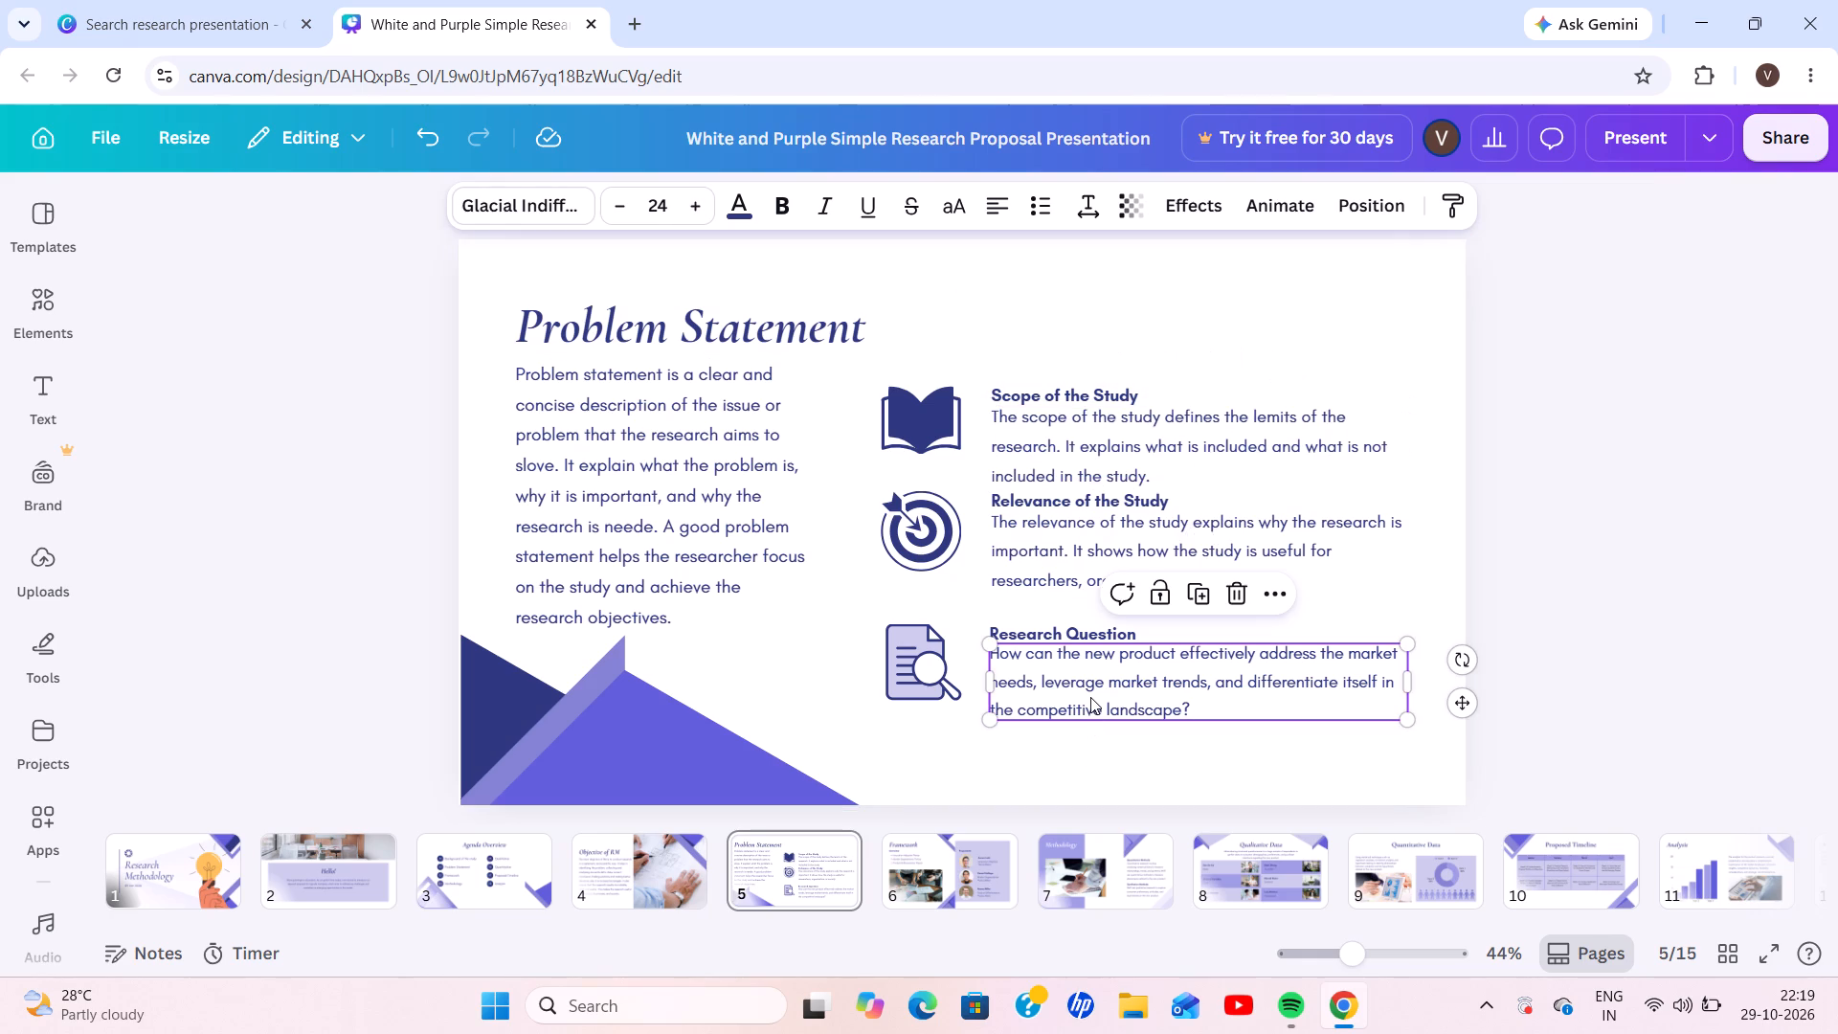
left_click(1090, 697)
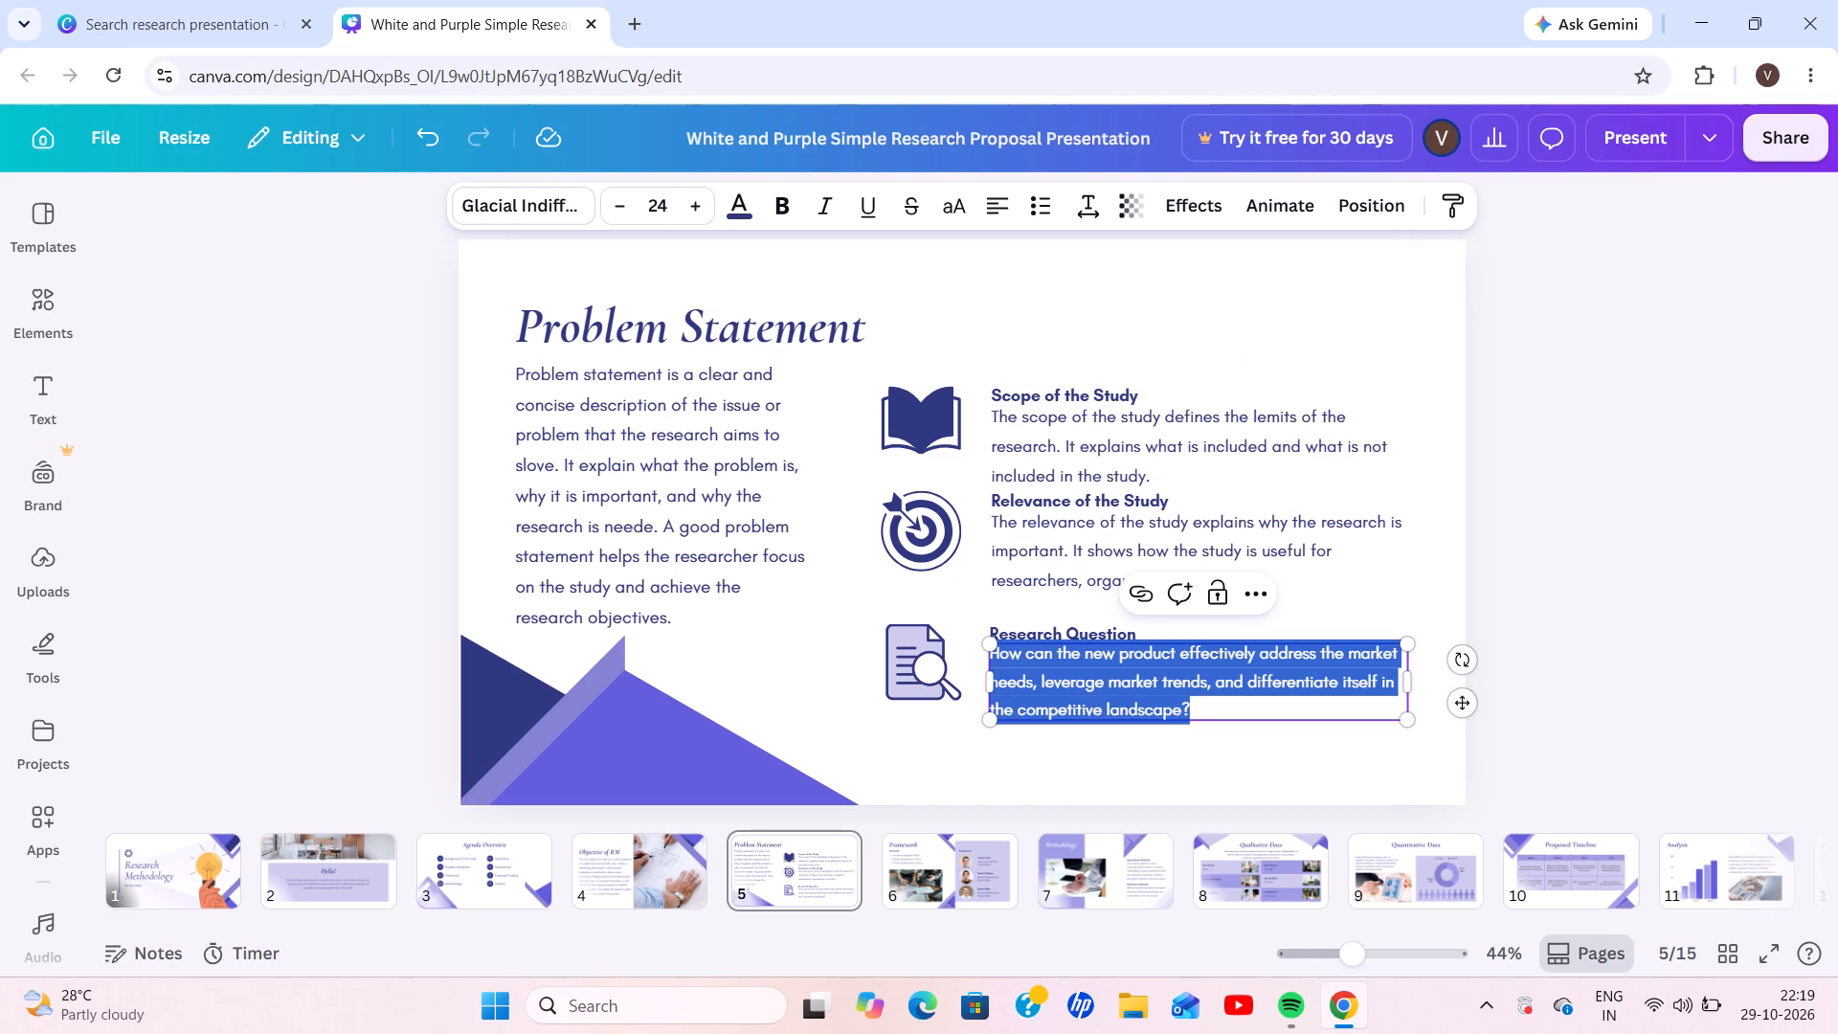
type("Re")
type("search")
key("space")
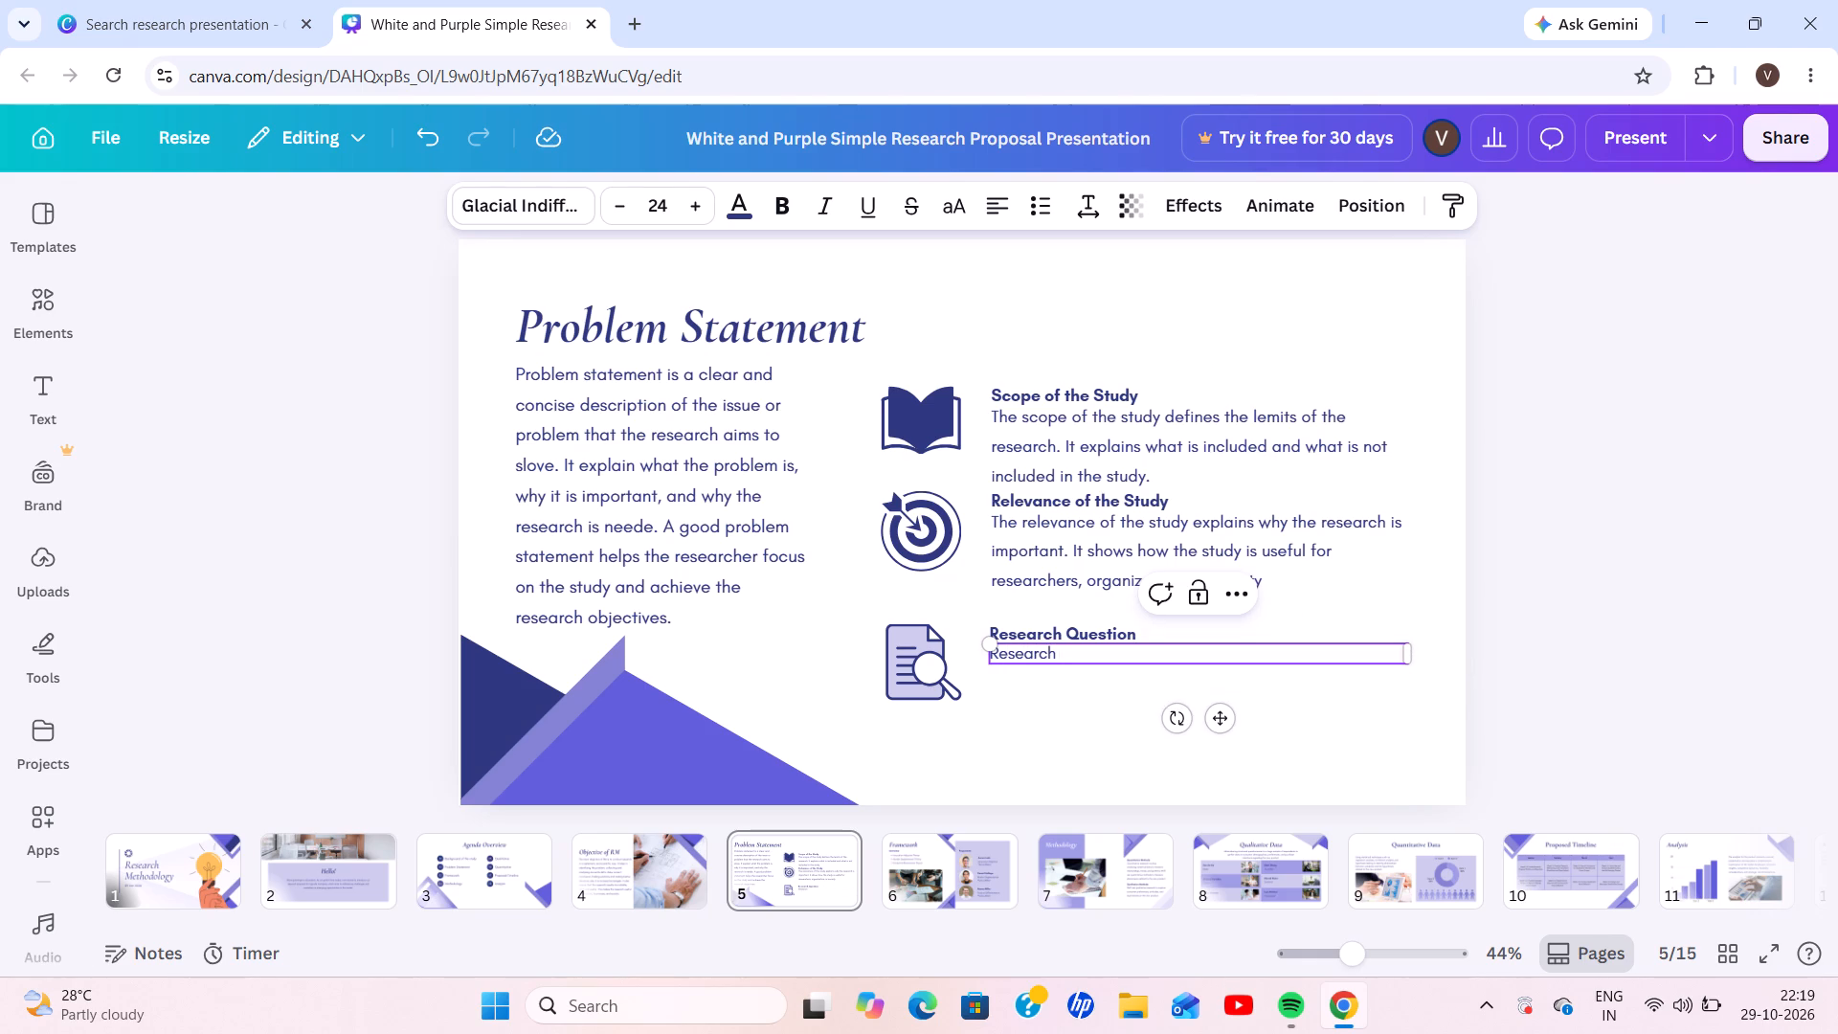
type("question")
type("s are the main questio")
type("n that the researc")
type("her wants to ans")
type(".")
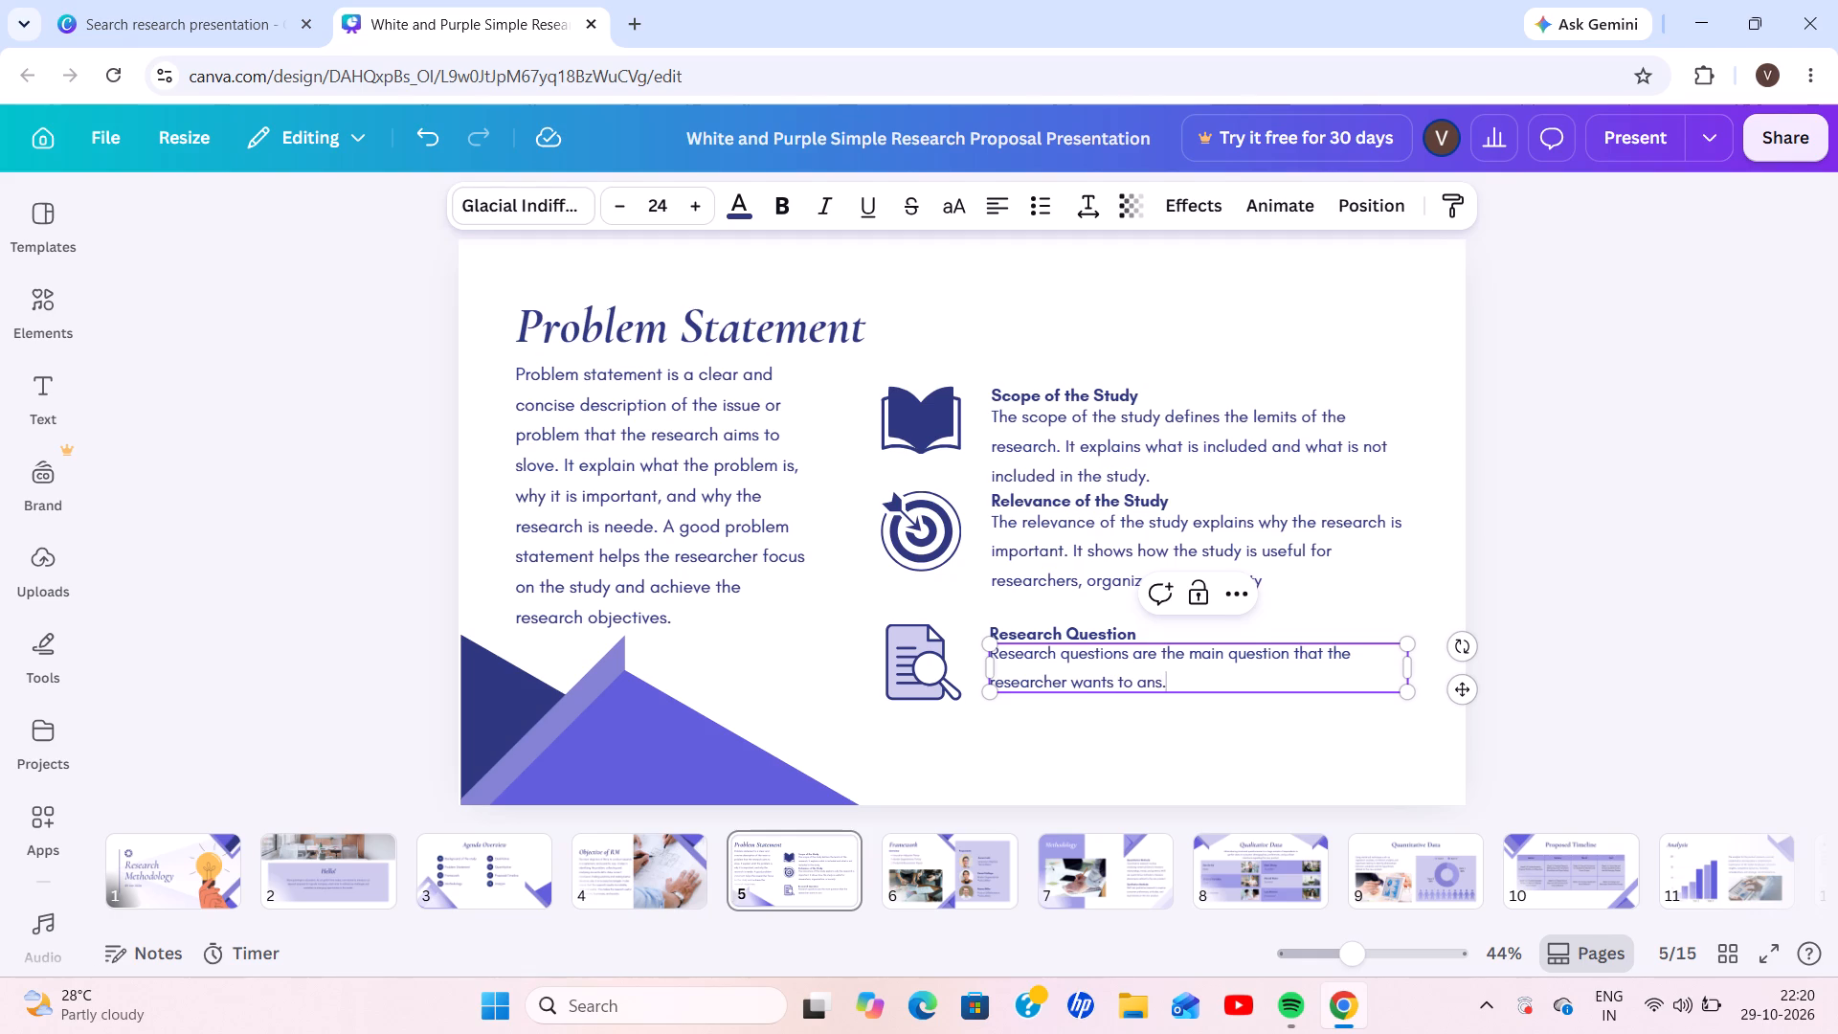
Add to the Research Question description: "They guide the research and help acheive the study objectives.".
key("space")
type("The")
type("y")
key("space")
type("guide the researc")
type("h and")
key("space")
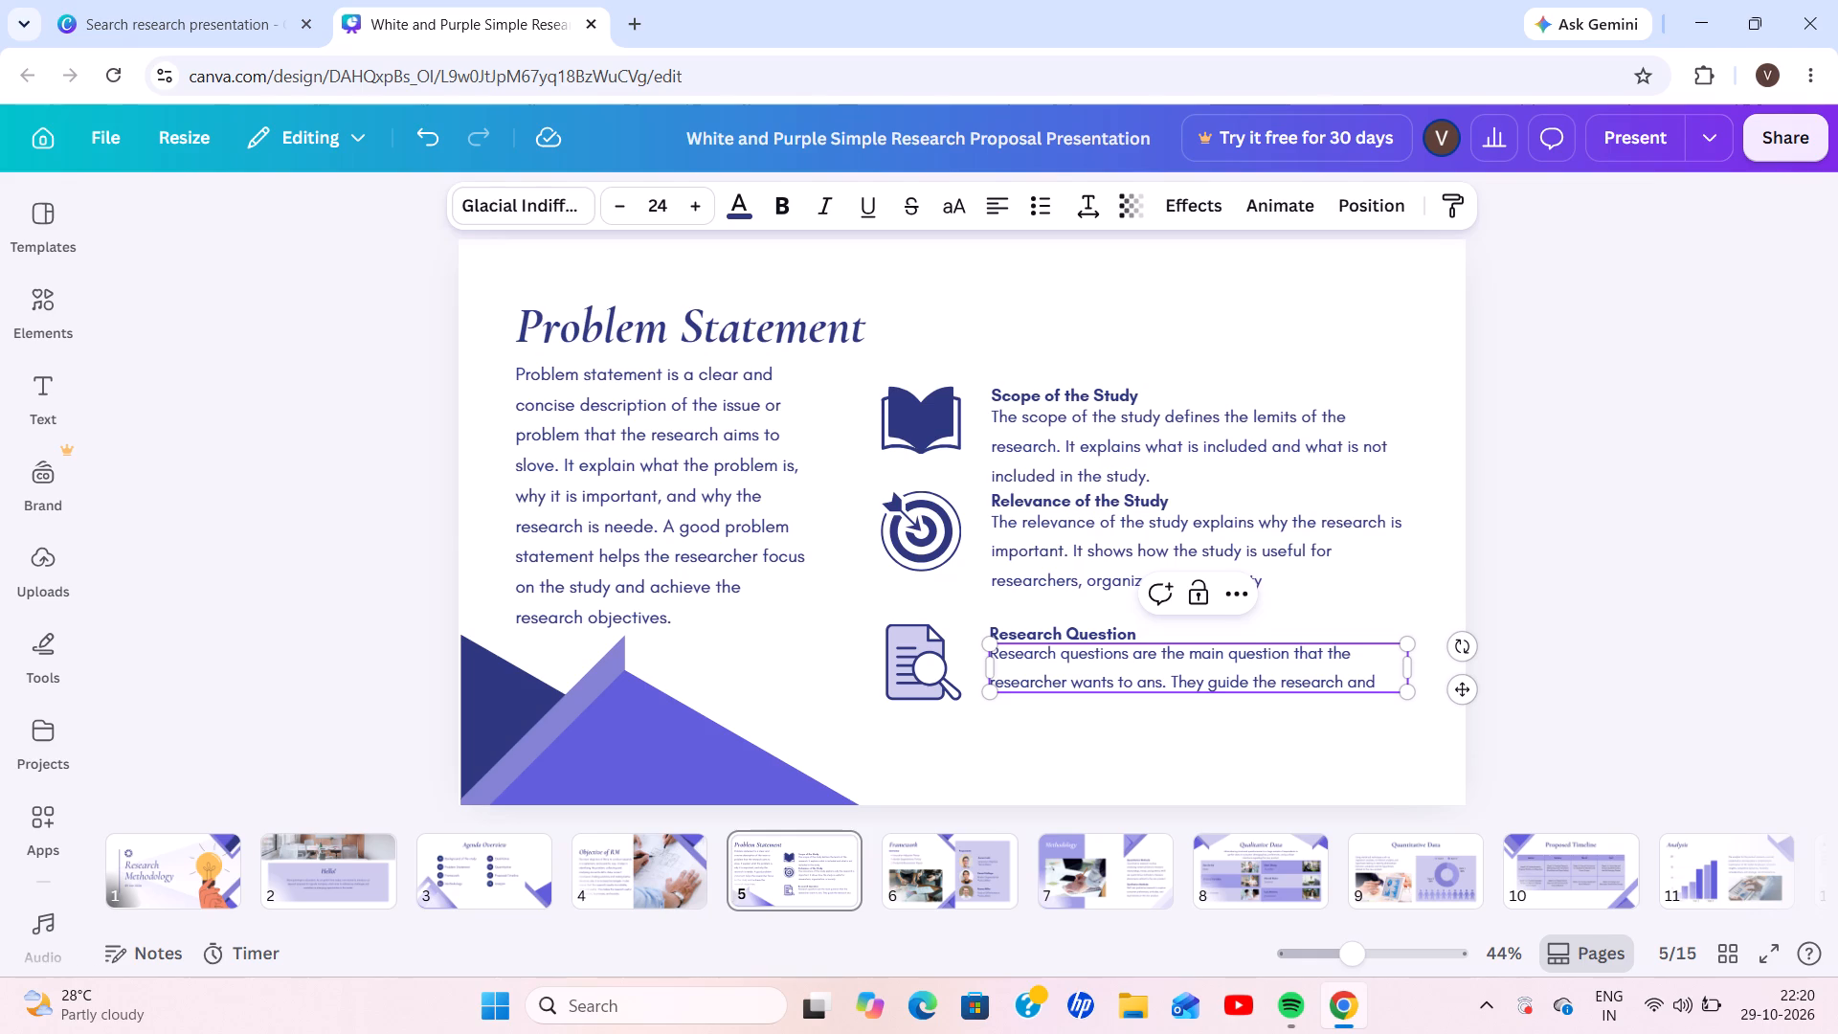
type("help")
key("space")
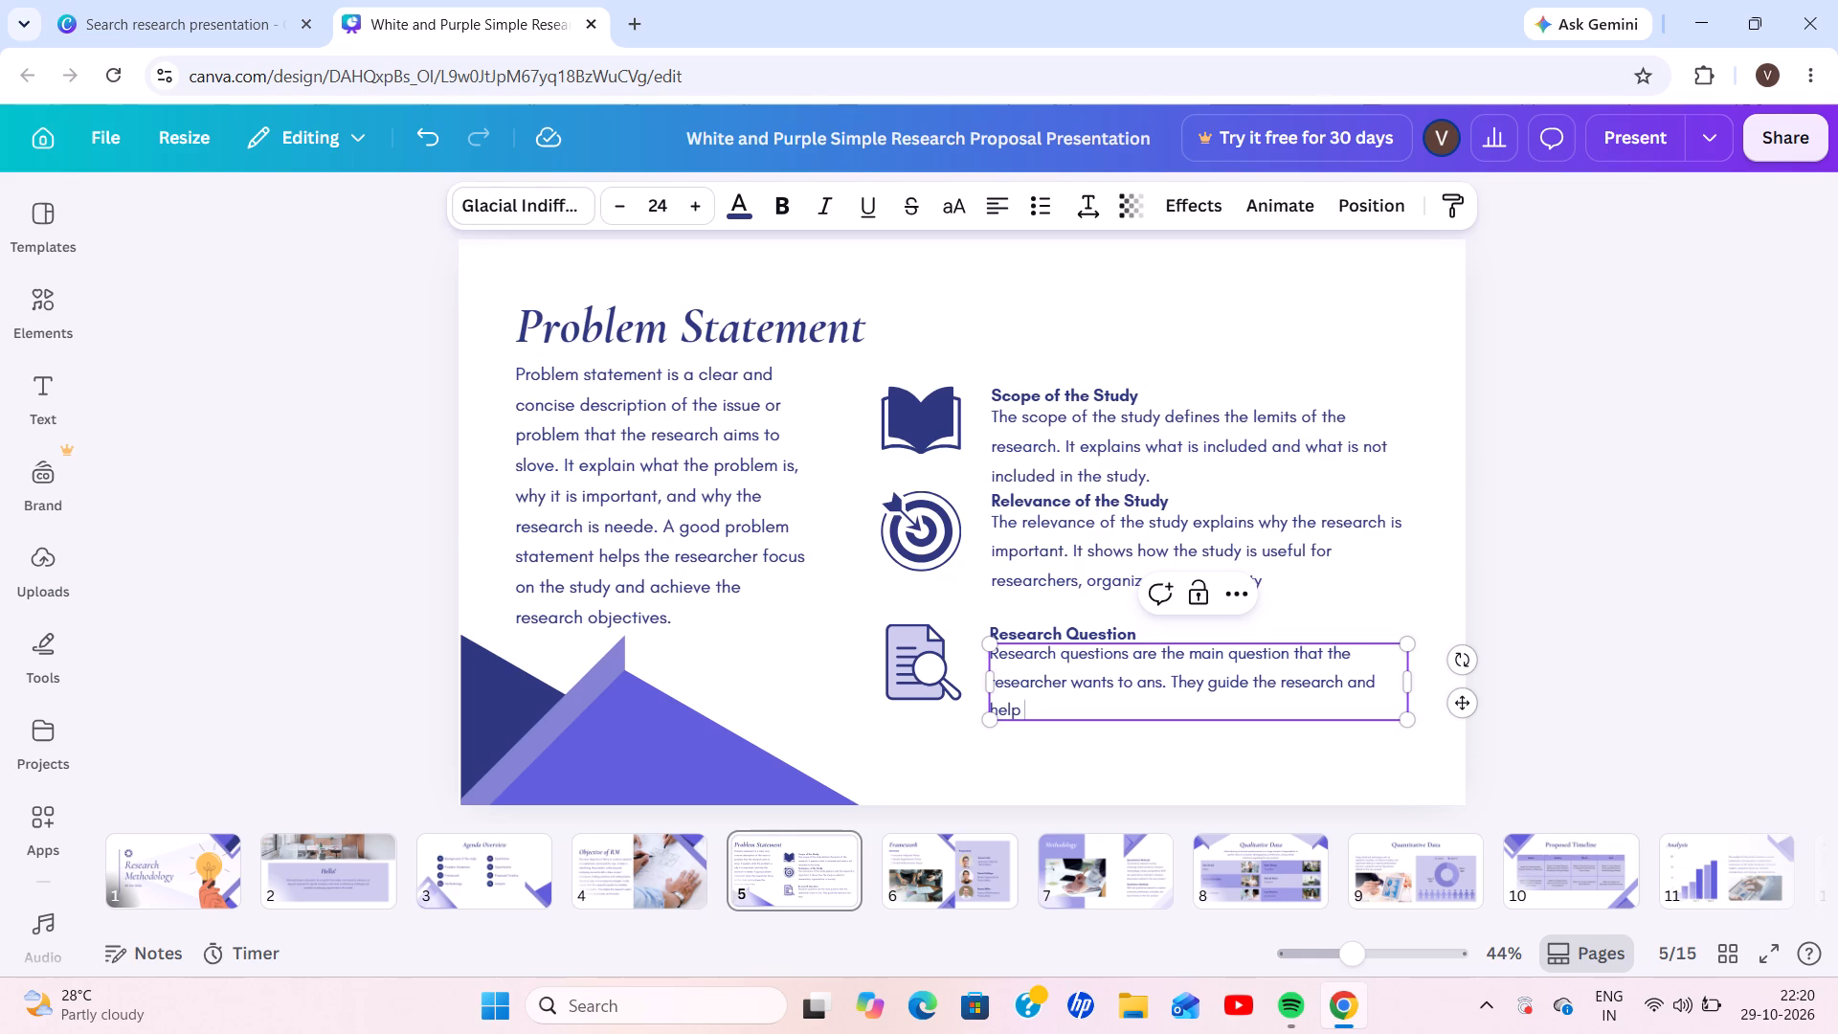
type("ac")
key("h")
type("eive t")
type("he study ob")
type("jectives")
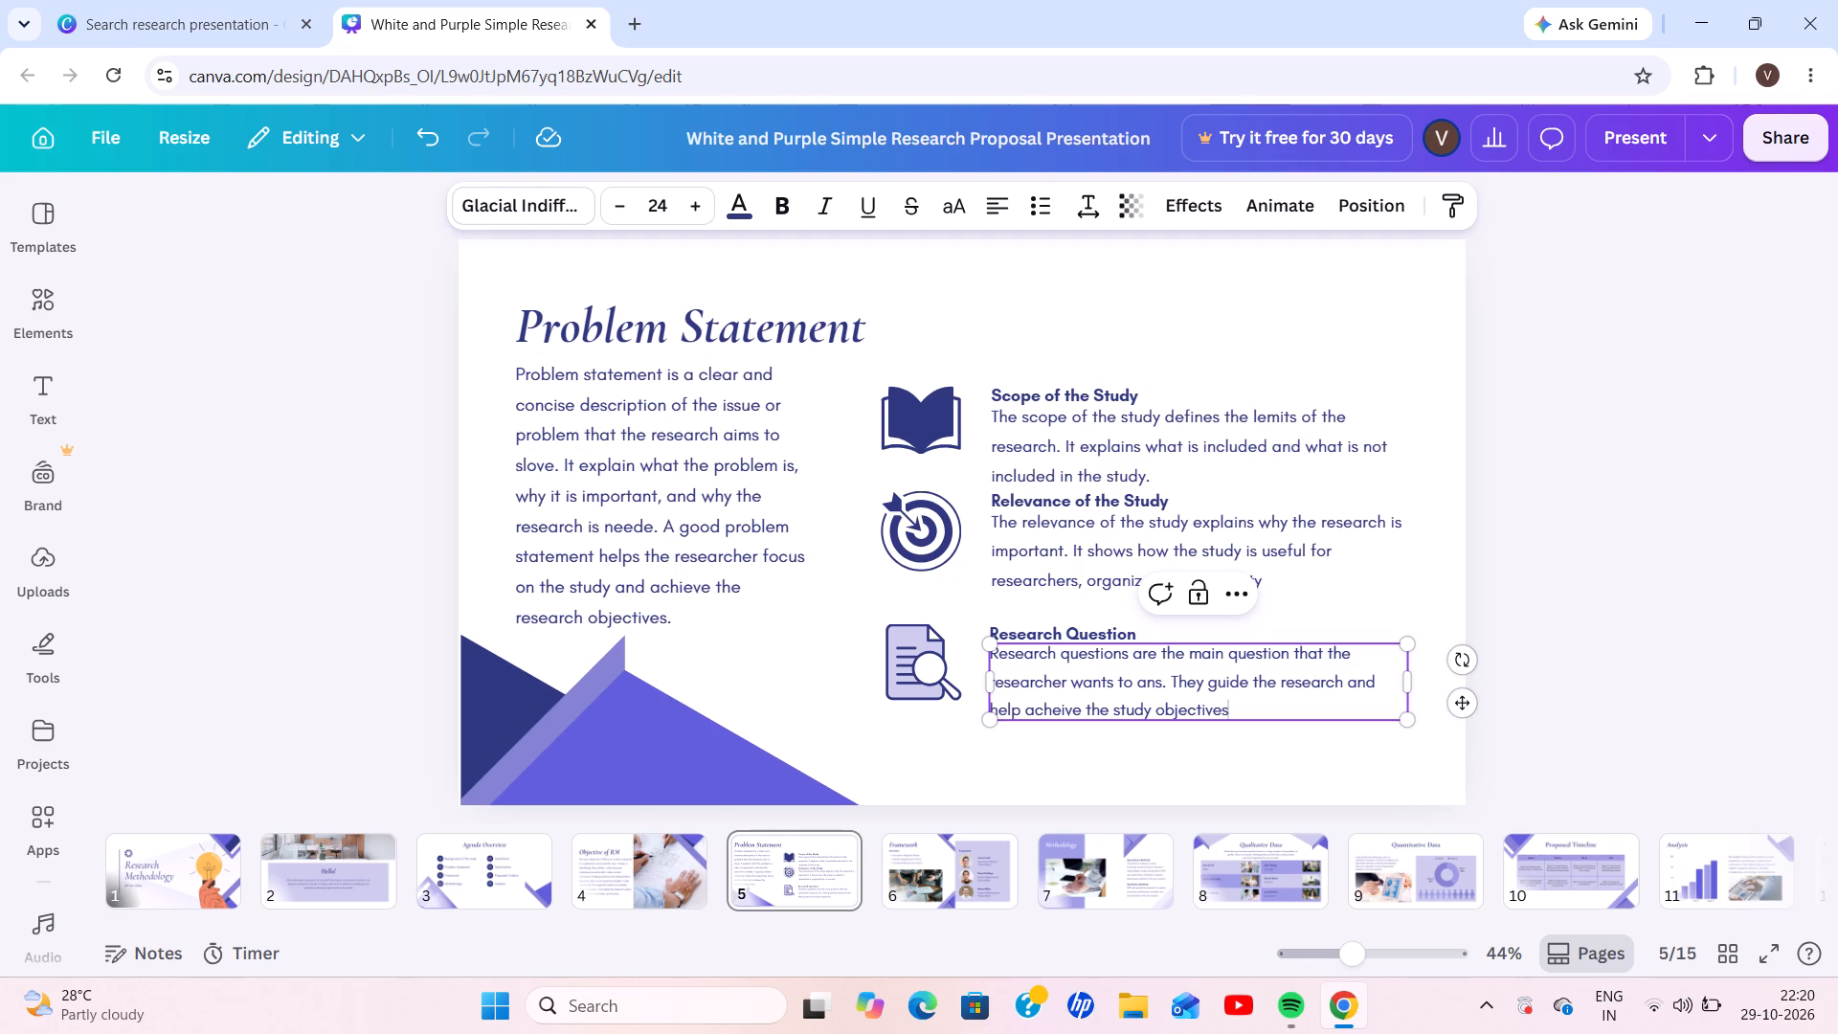
key("period")
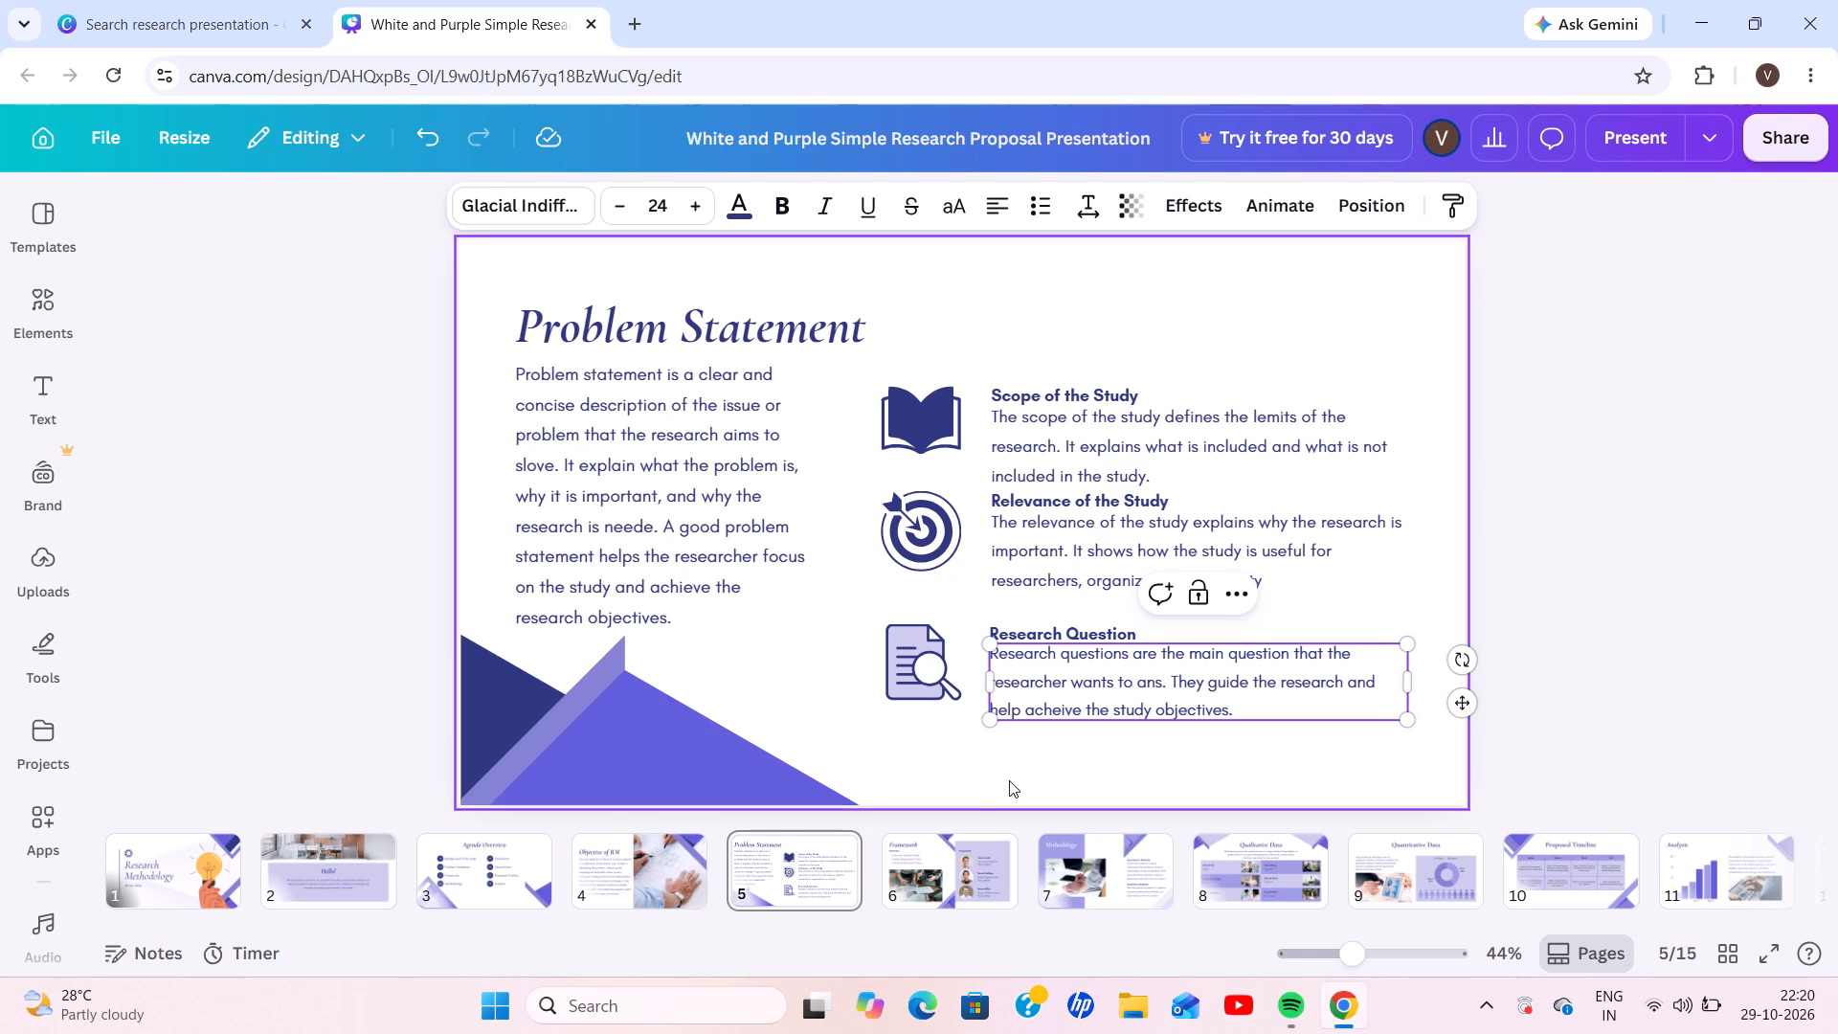
Open slide 6, the Framework slide, for editing.
left_click(953, 853)
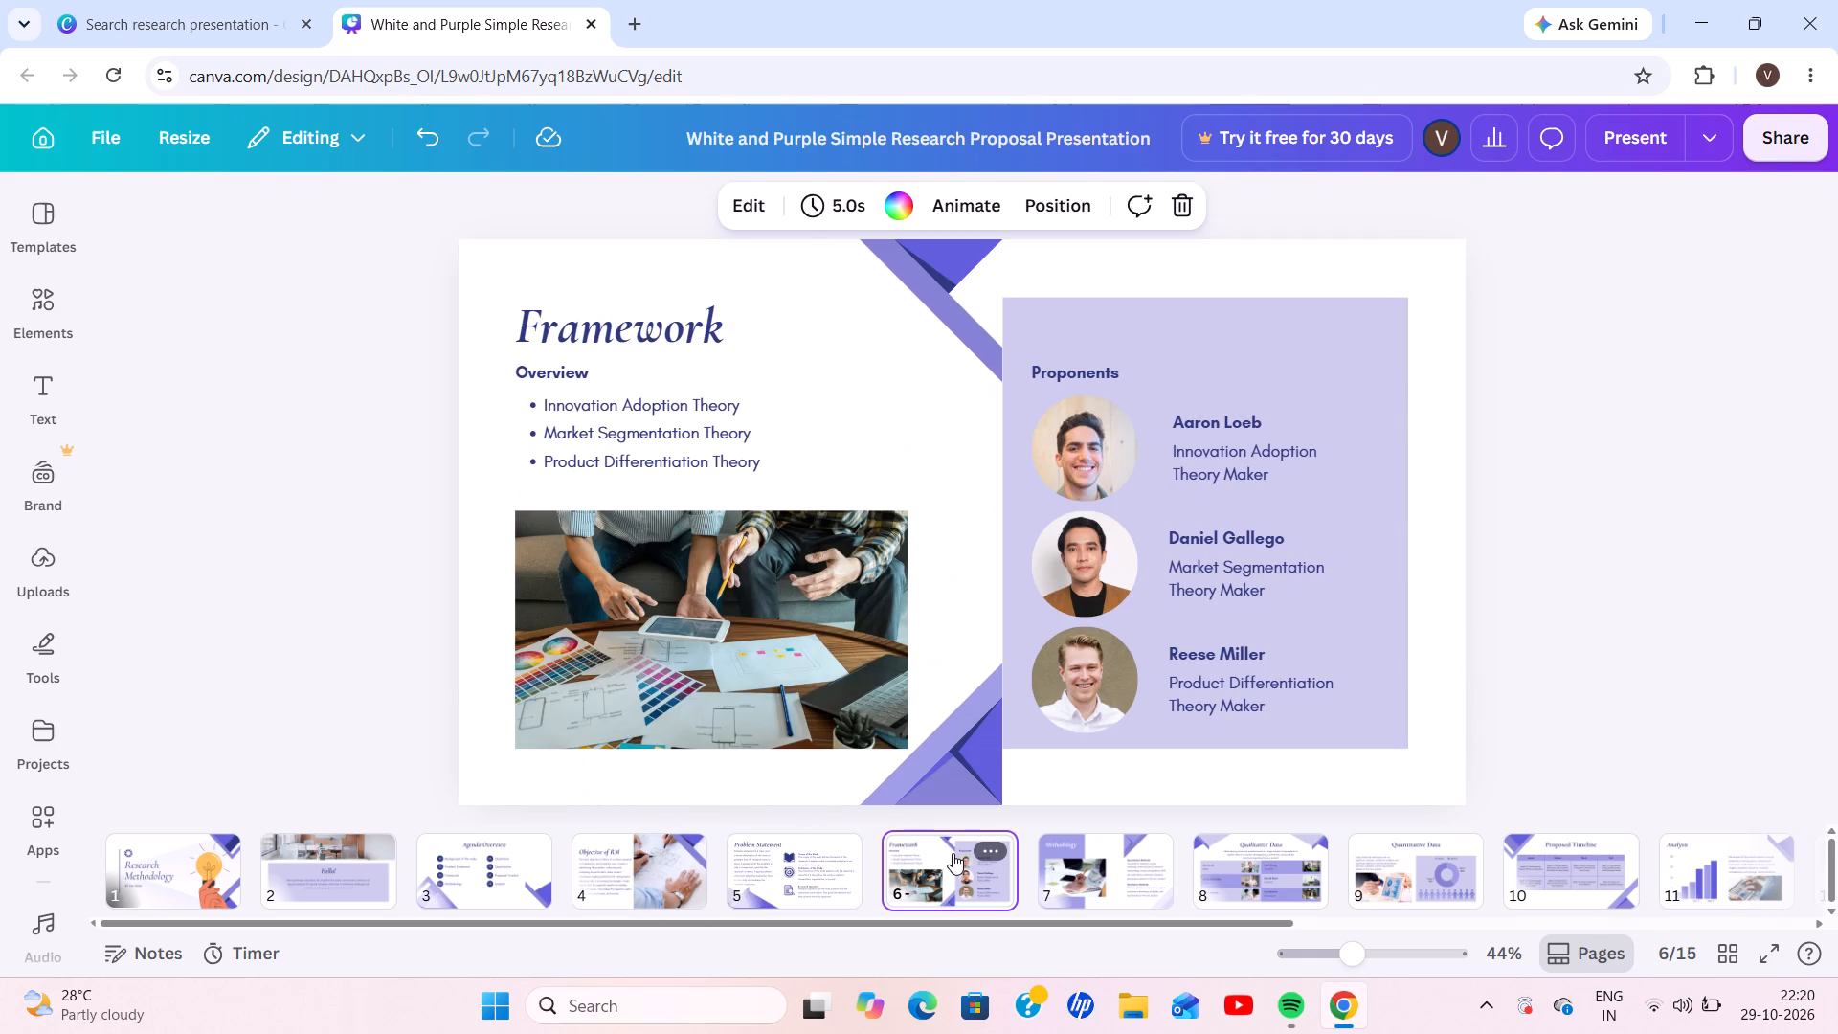
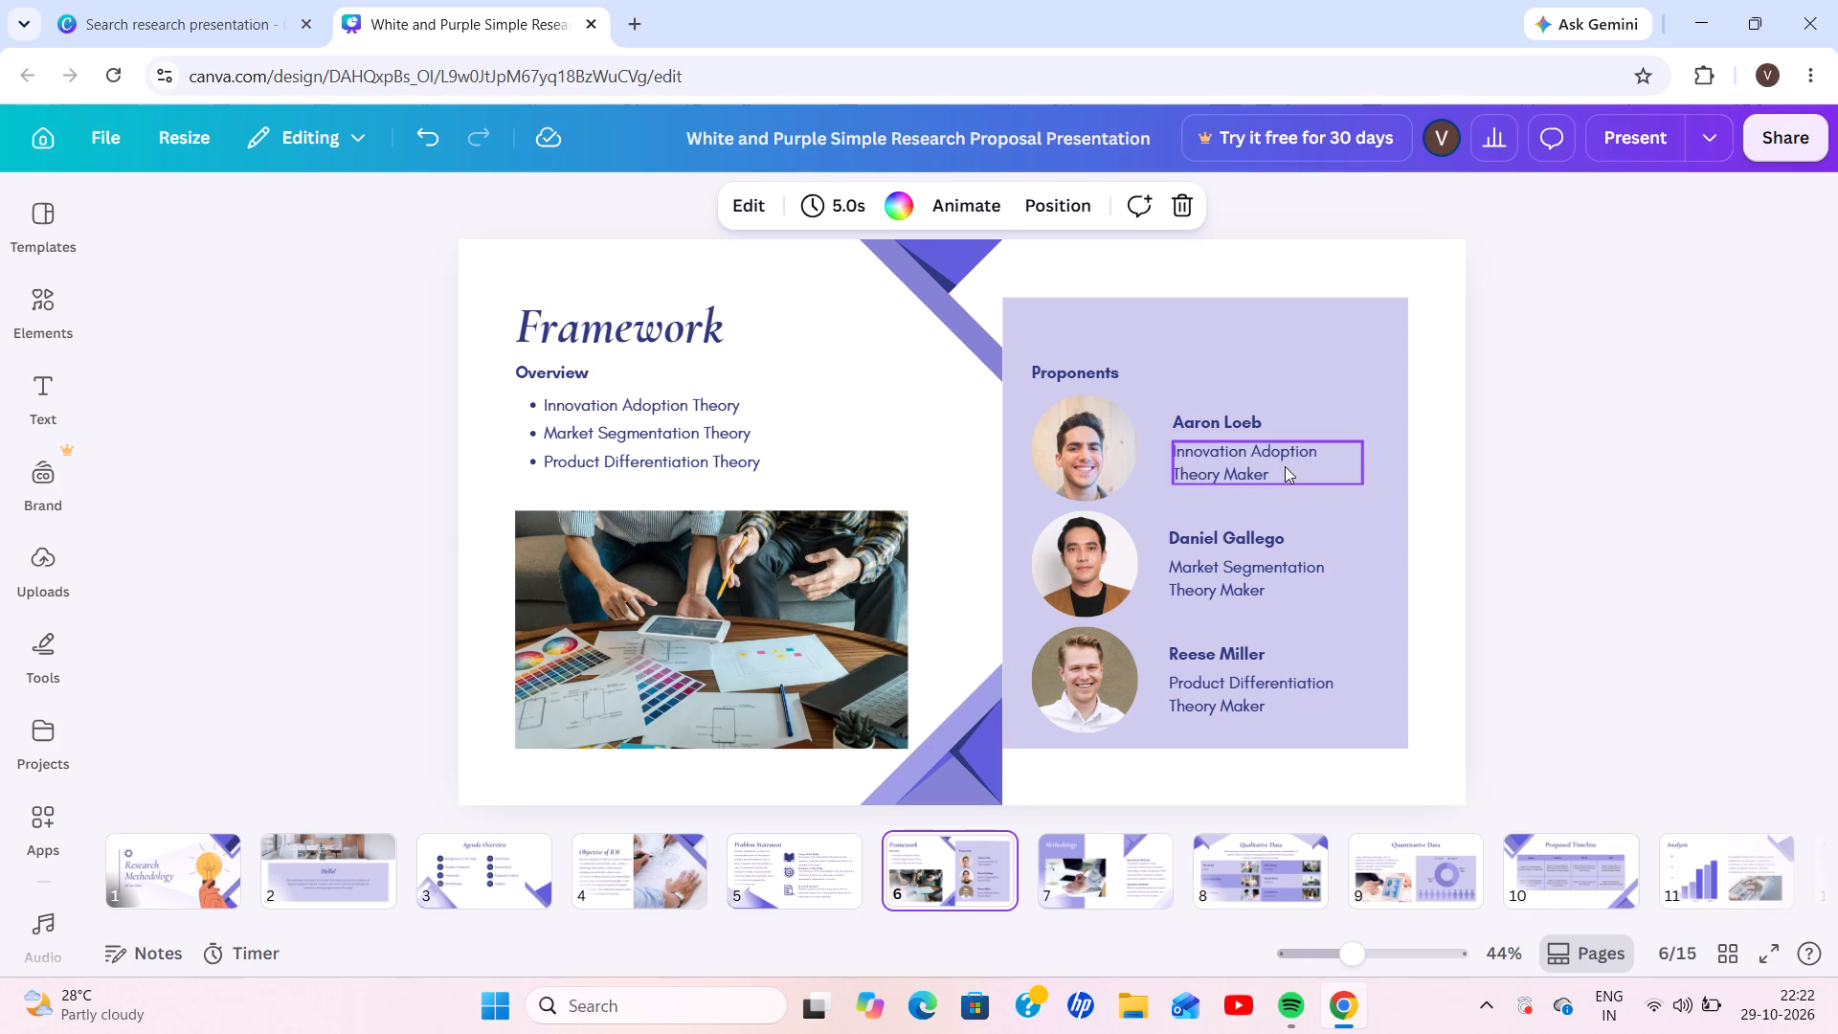
Replace the first proponent's name on the Framework slide with "C. R. Kothari".
left_click(1268, 425)
left_click(1268, 425)
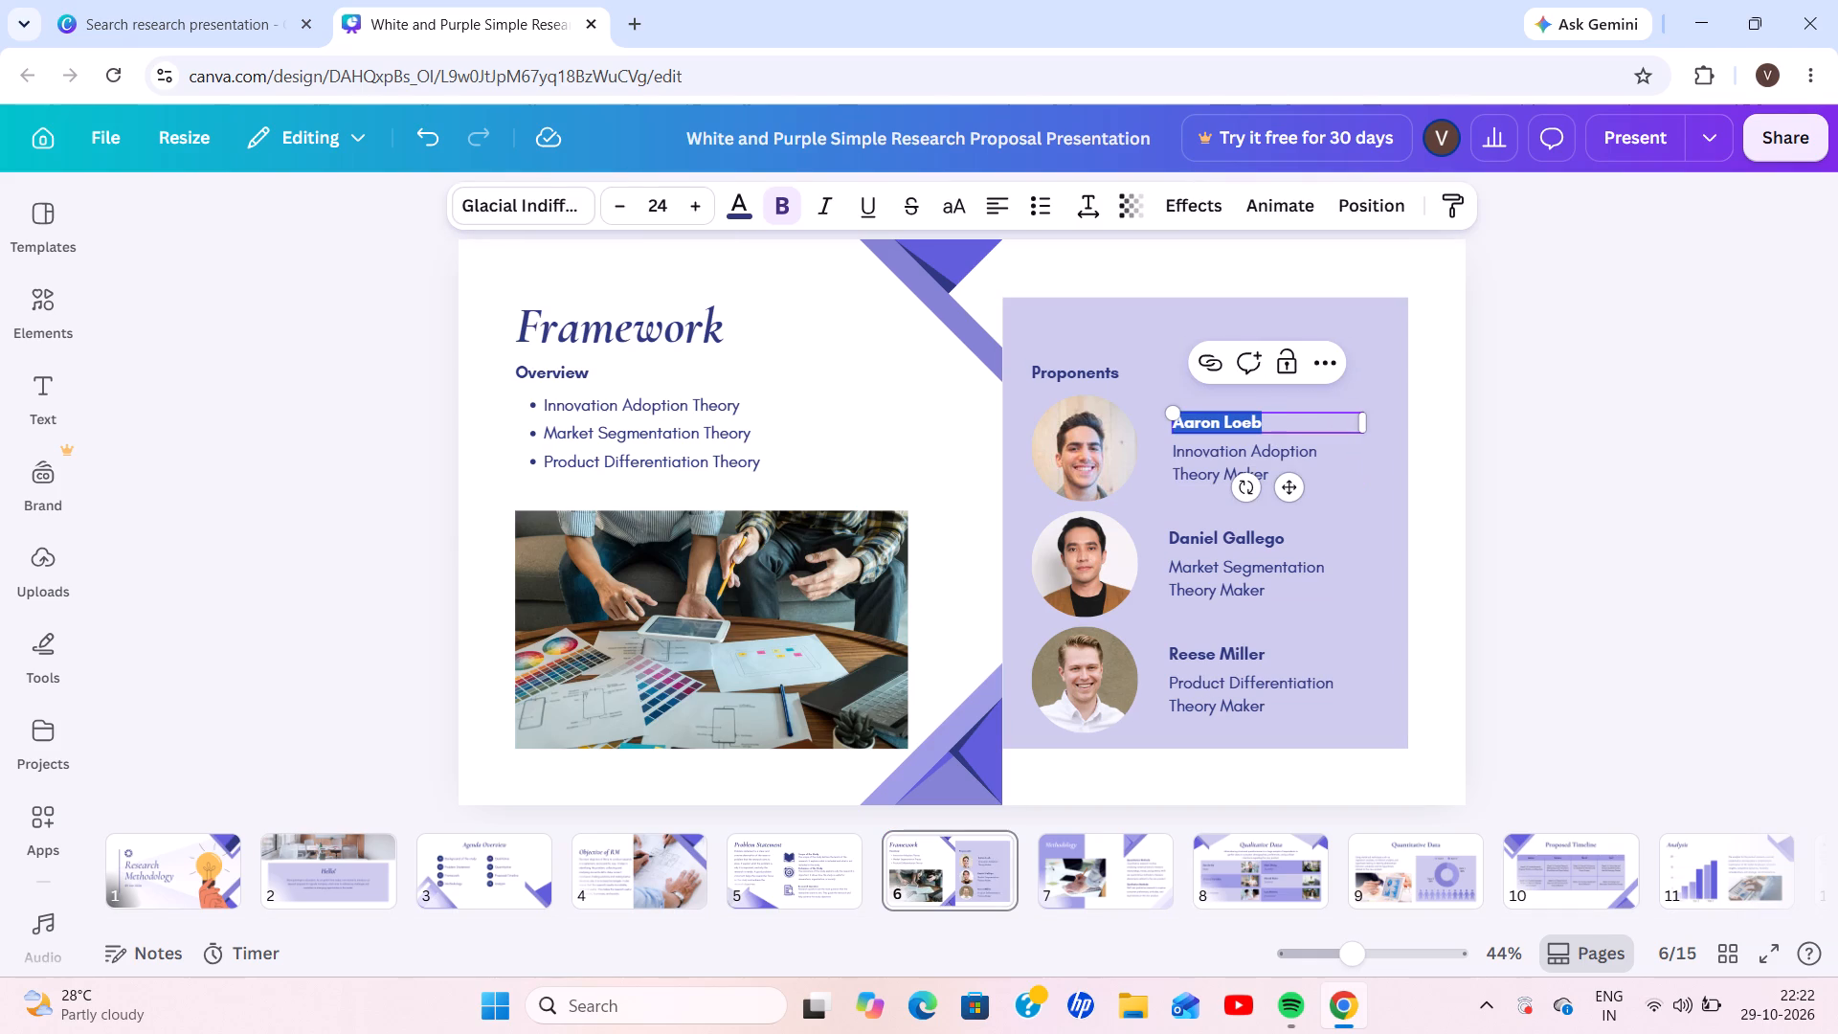
type("C.")
key("space")
type("R.")
key("space")
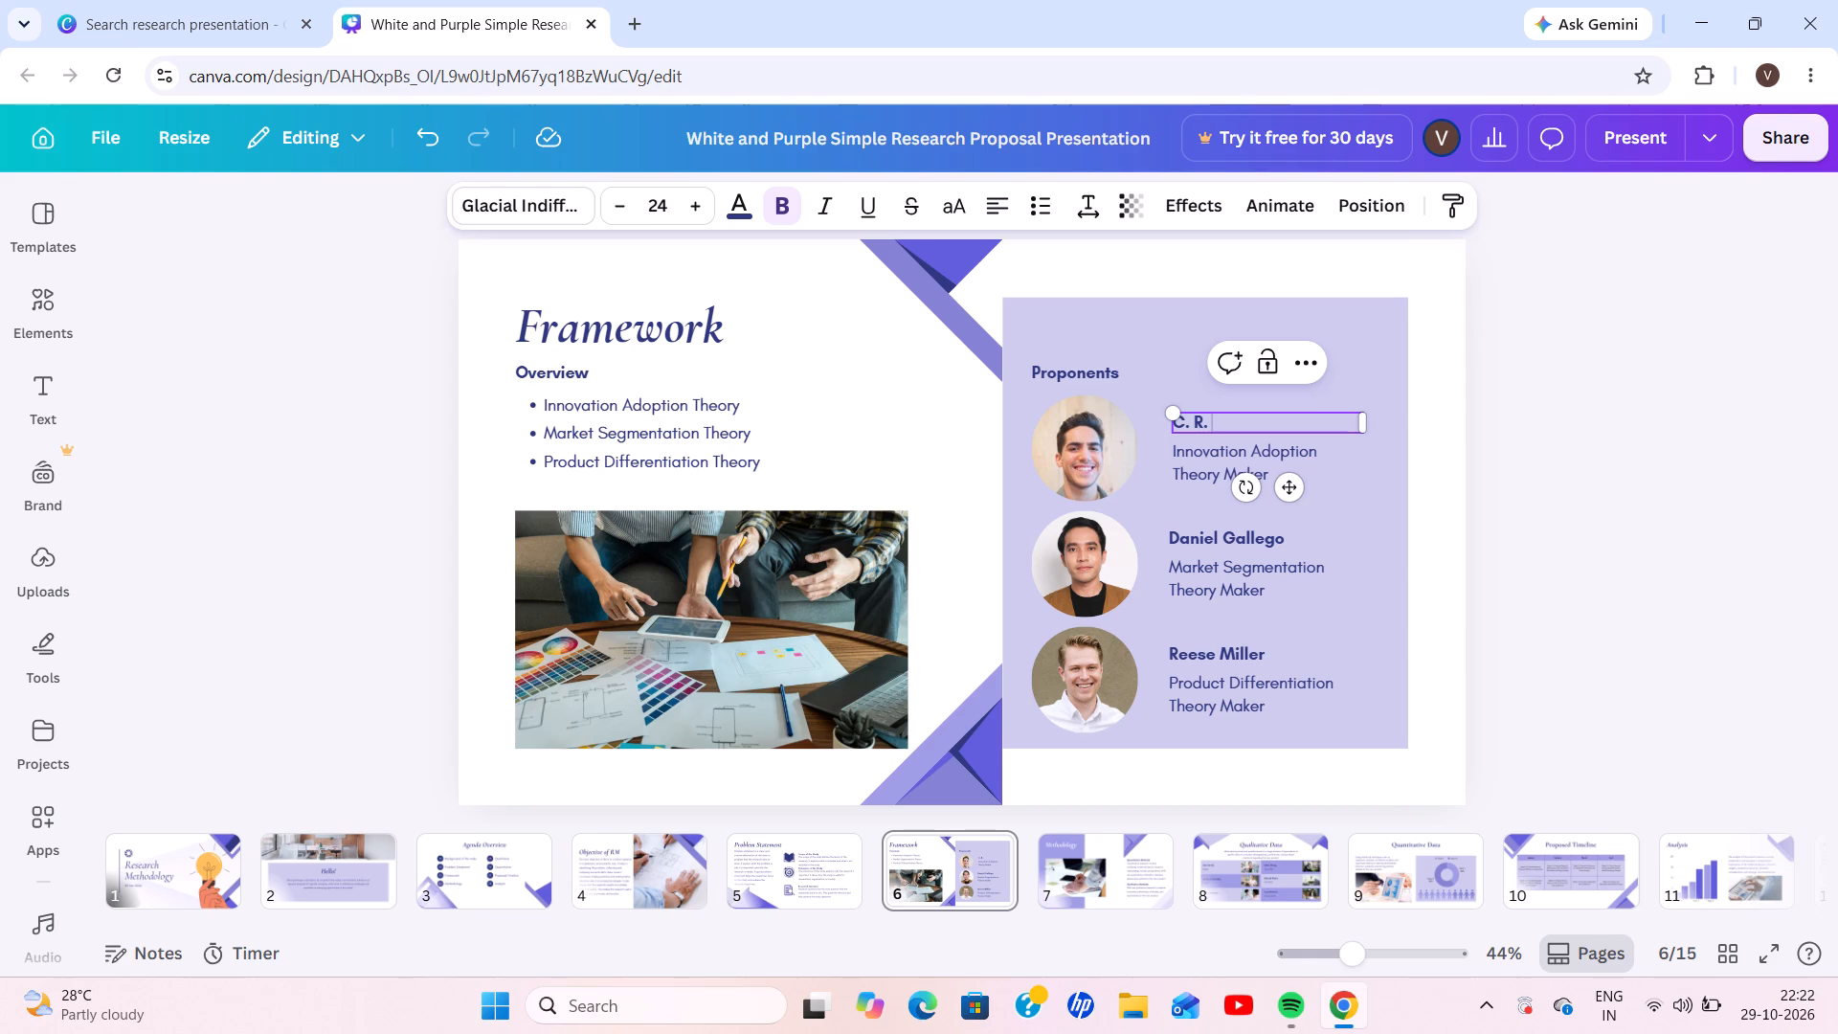
type("Kothari")
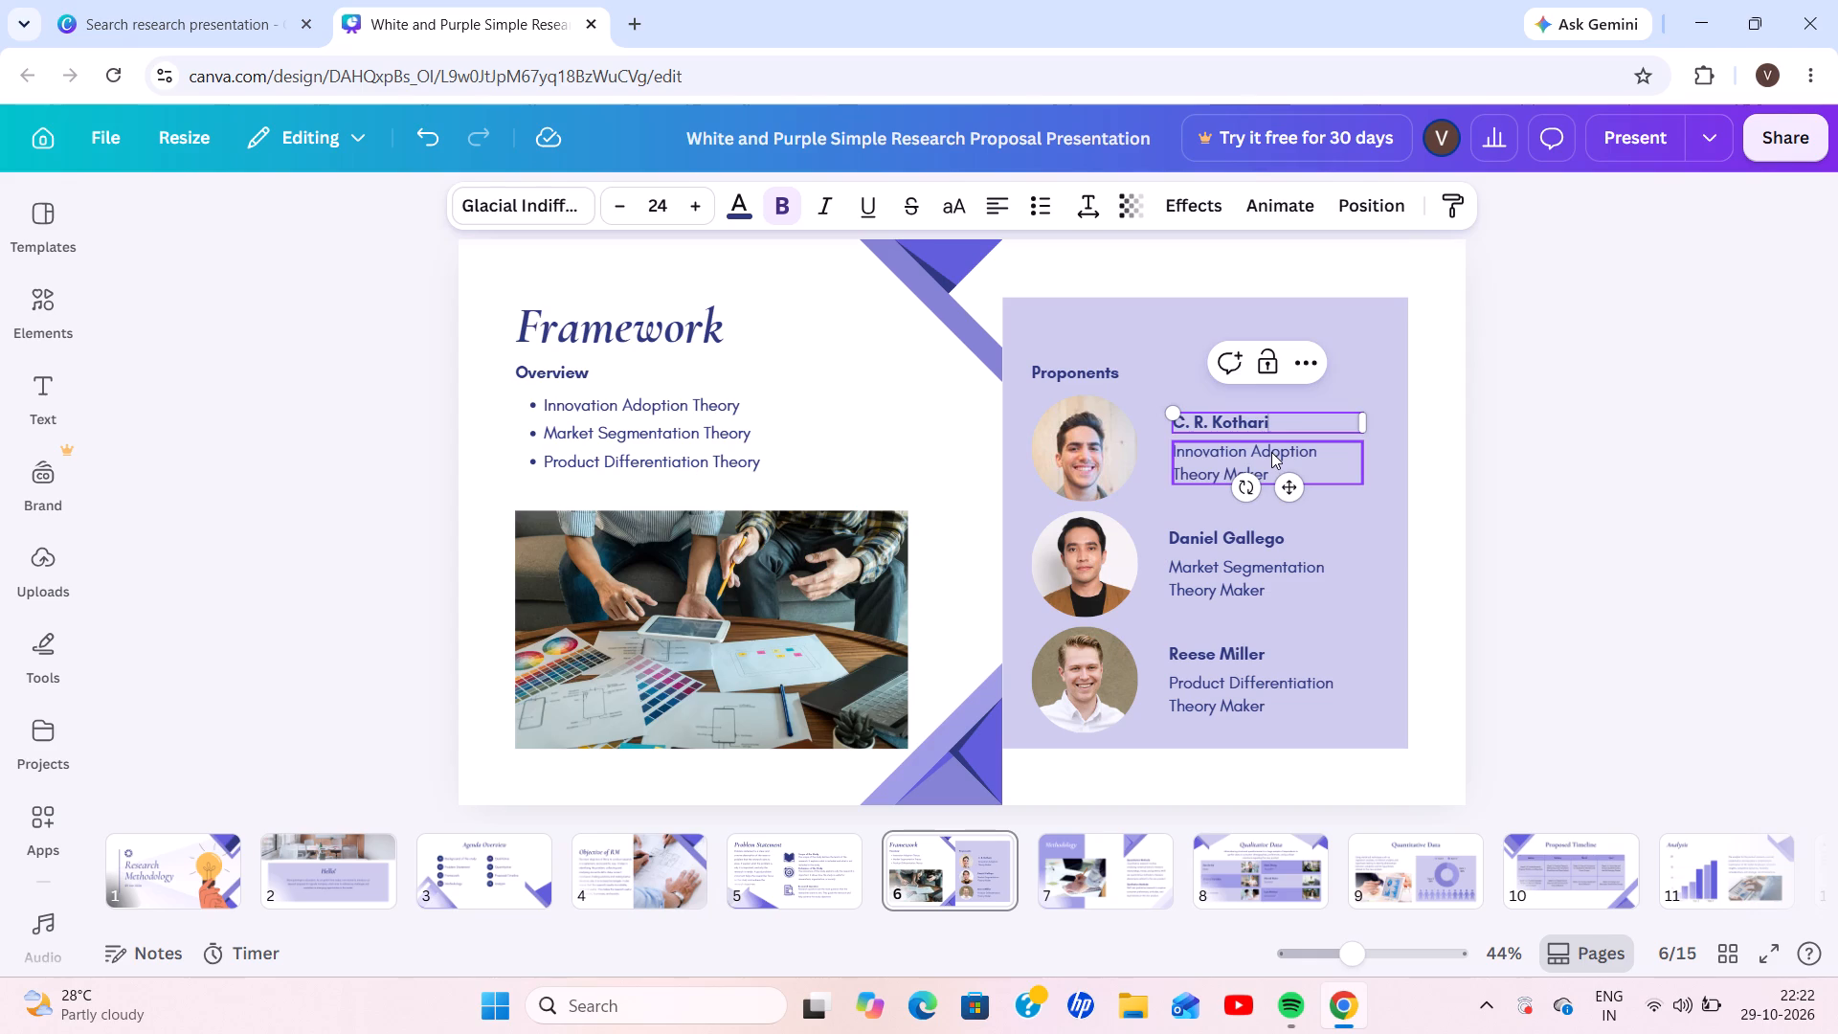
Replace the description under C. R. Kothari with "Methods and Techniques.".
left_click(1271, 452)
left_click(1271, 452)
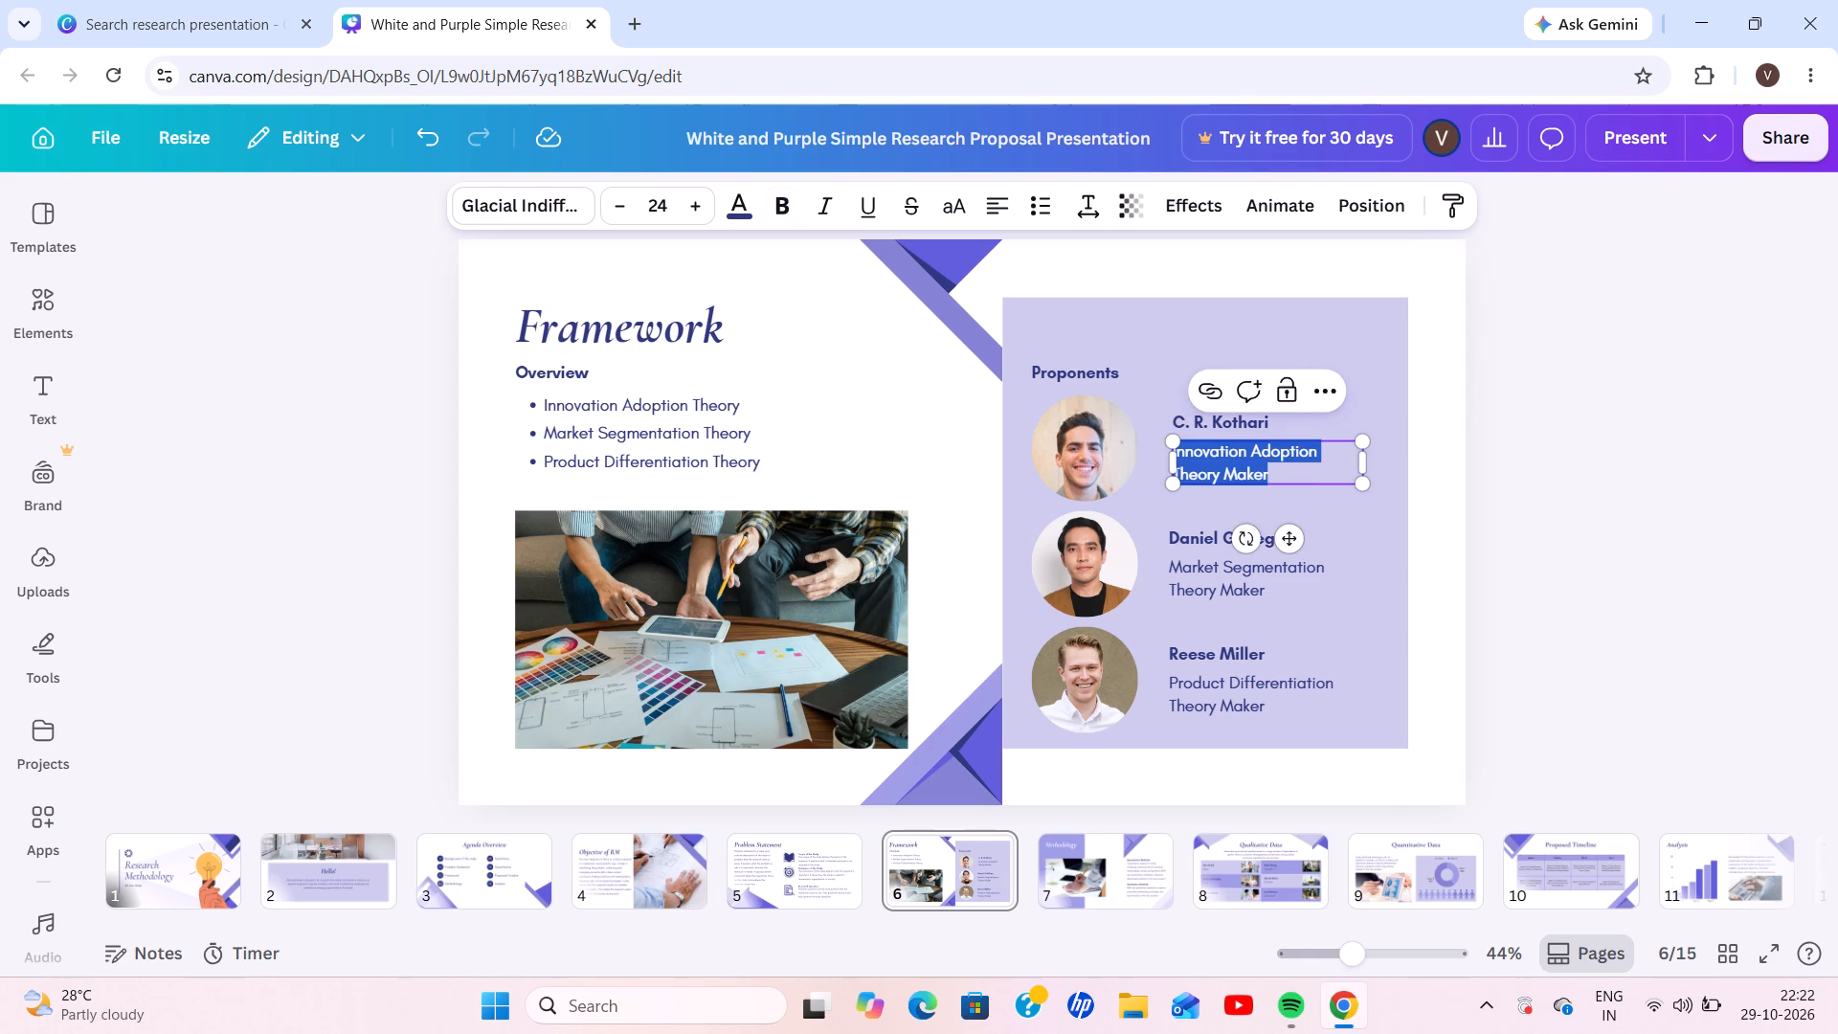
key("shift+m")
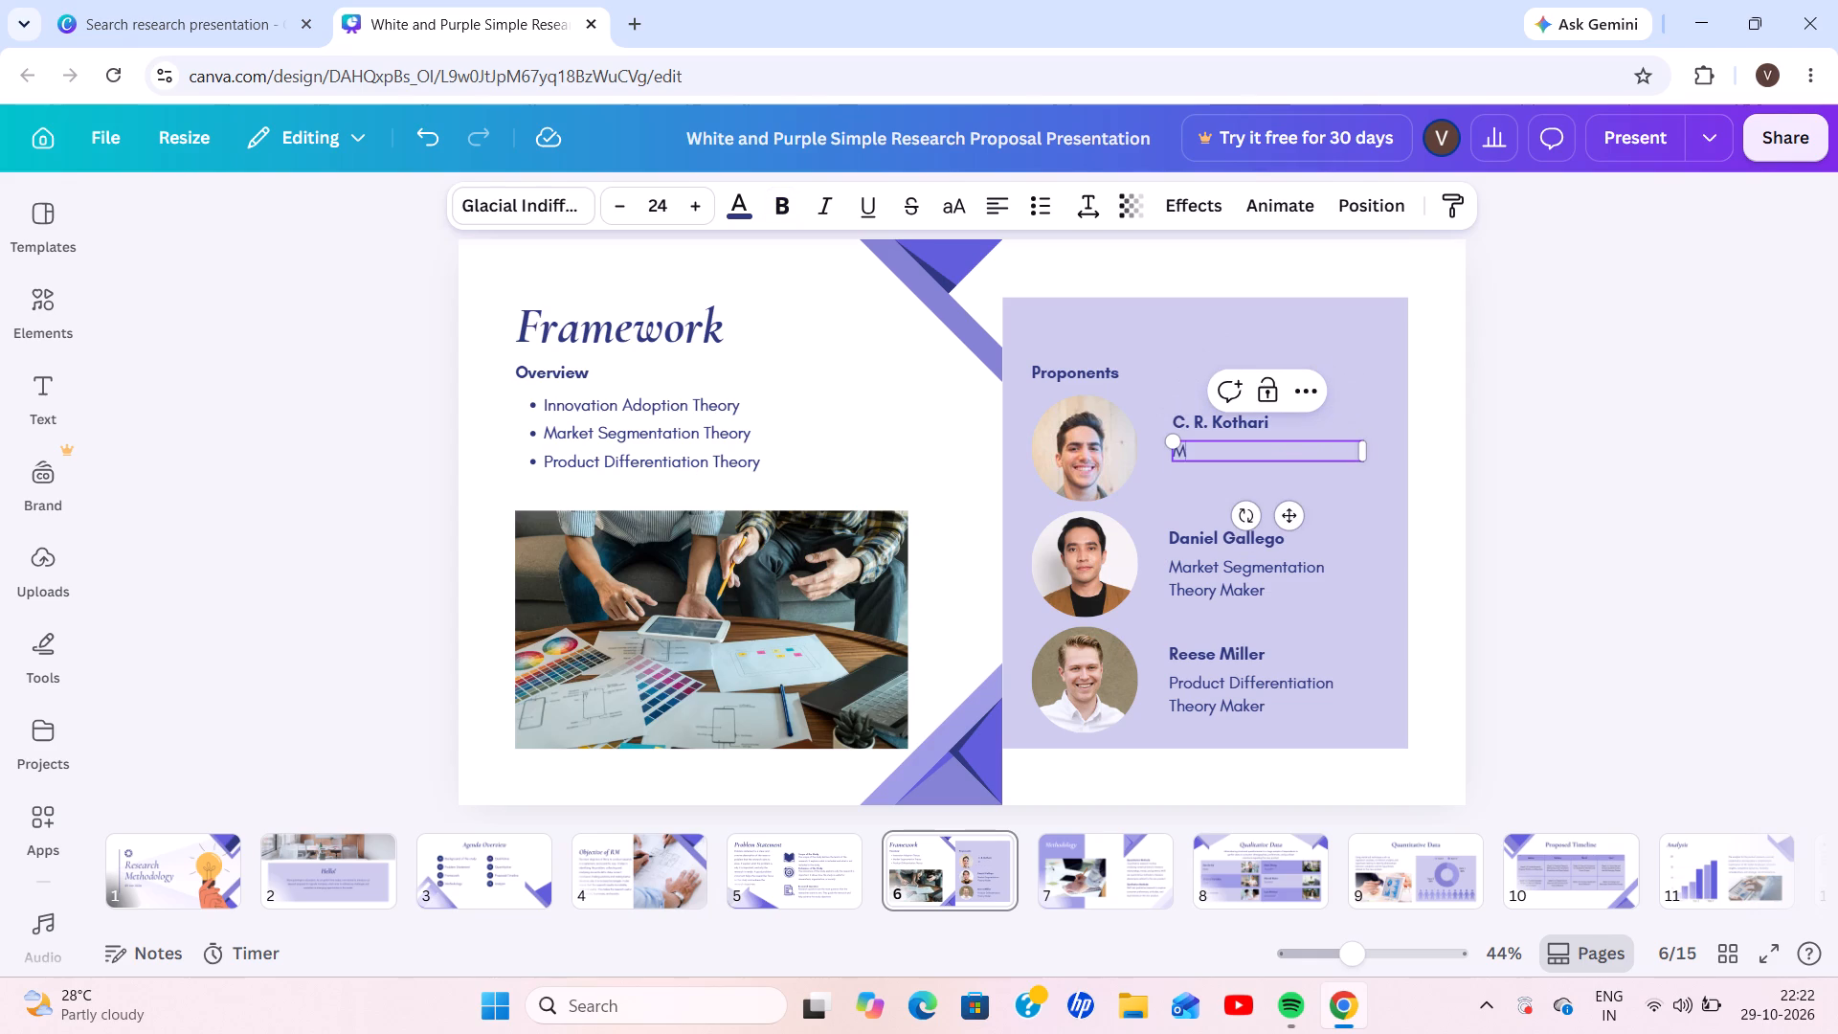
key("t")
key("BackSpace")
type("etho")
key("d")
type("s")
key("space")
type("and")
key("space")
key("shift+t")
type("echni")
type("ques")
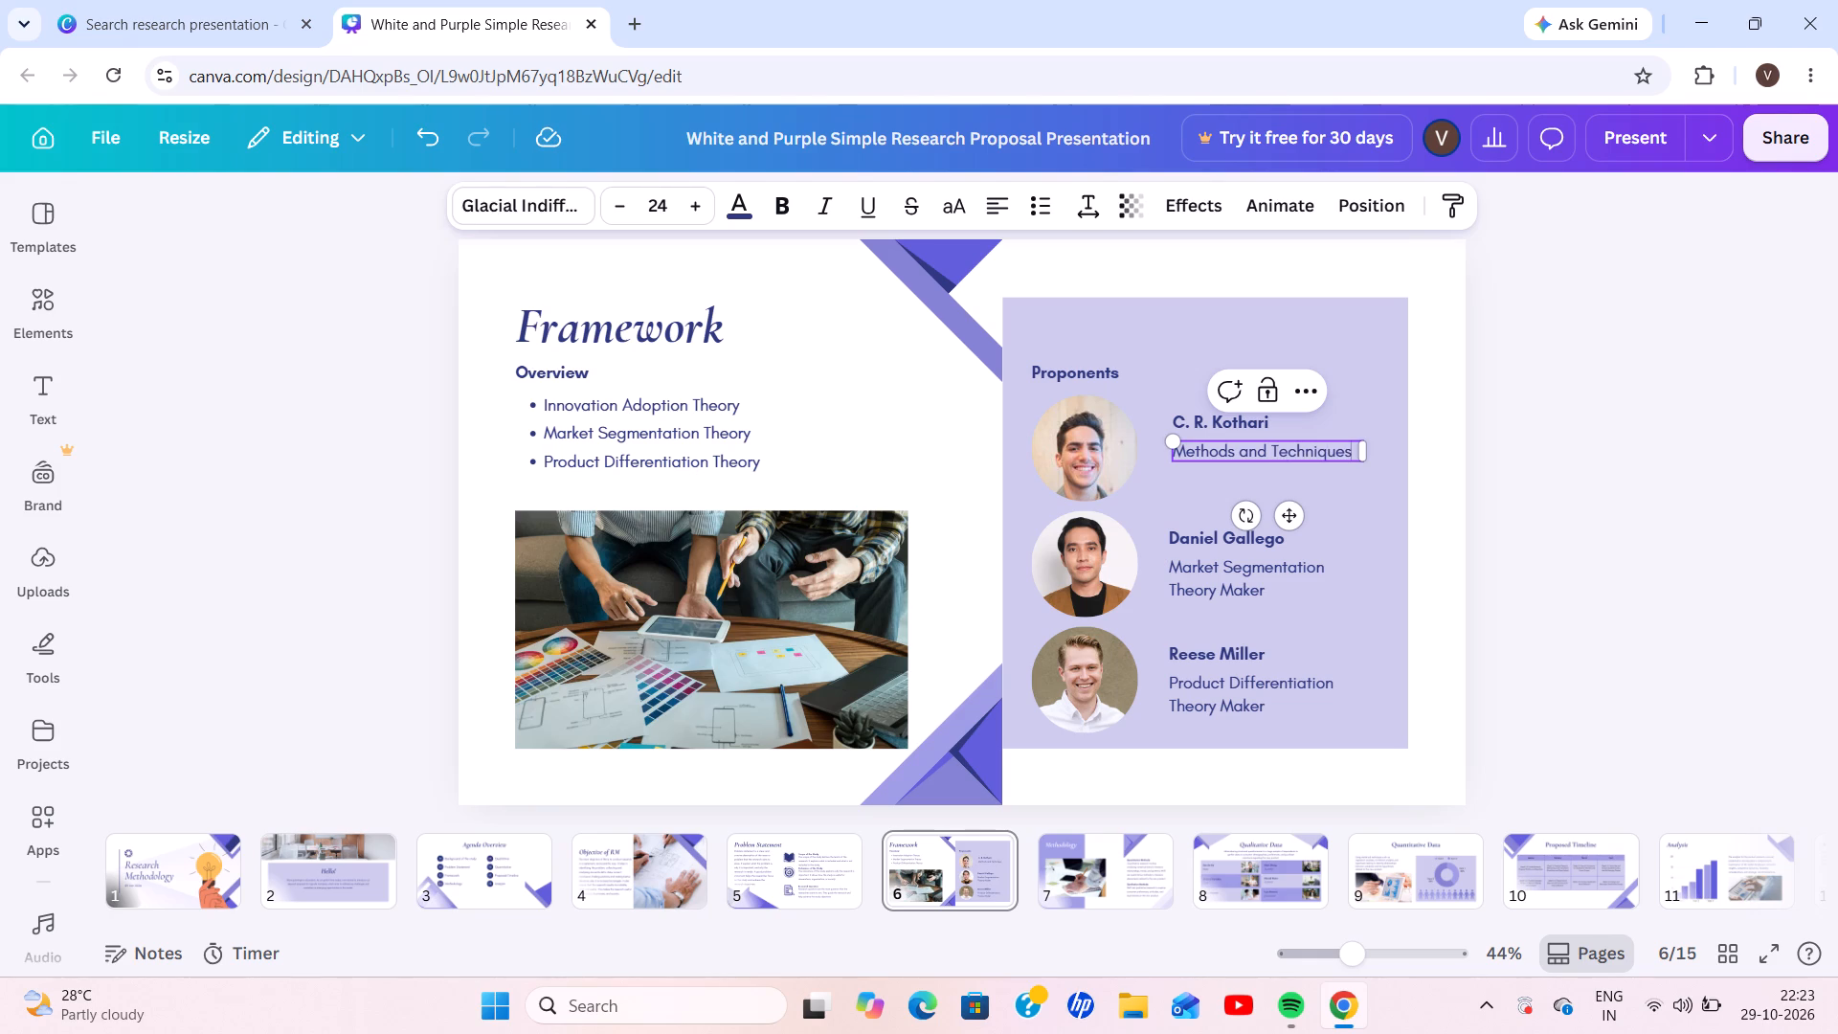
key("period")
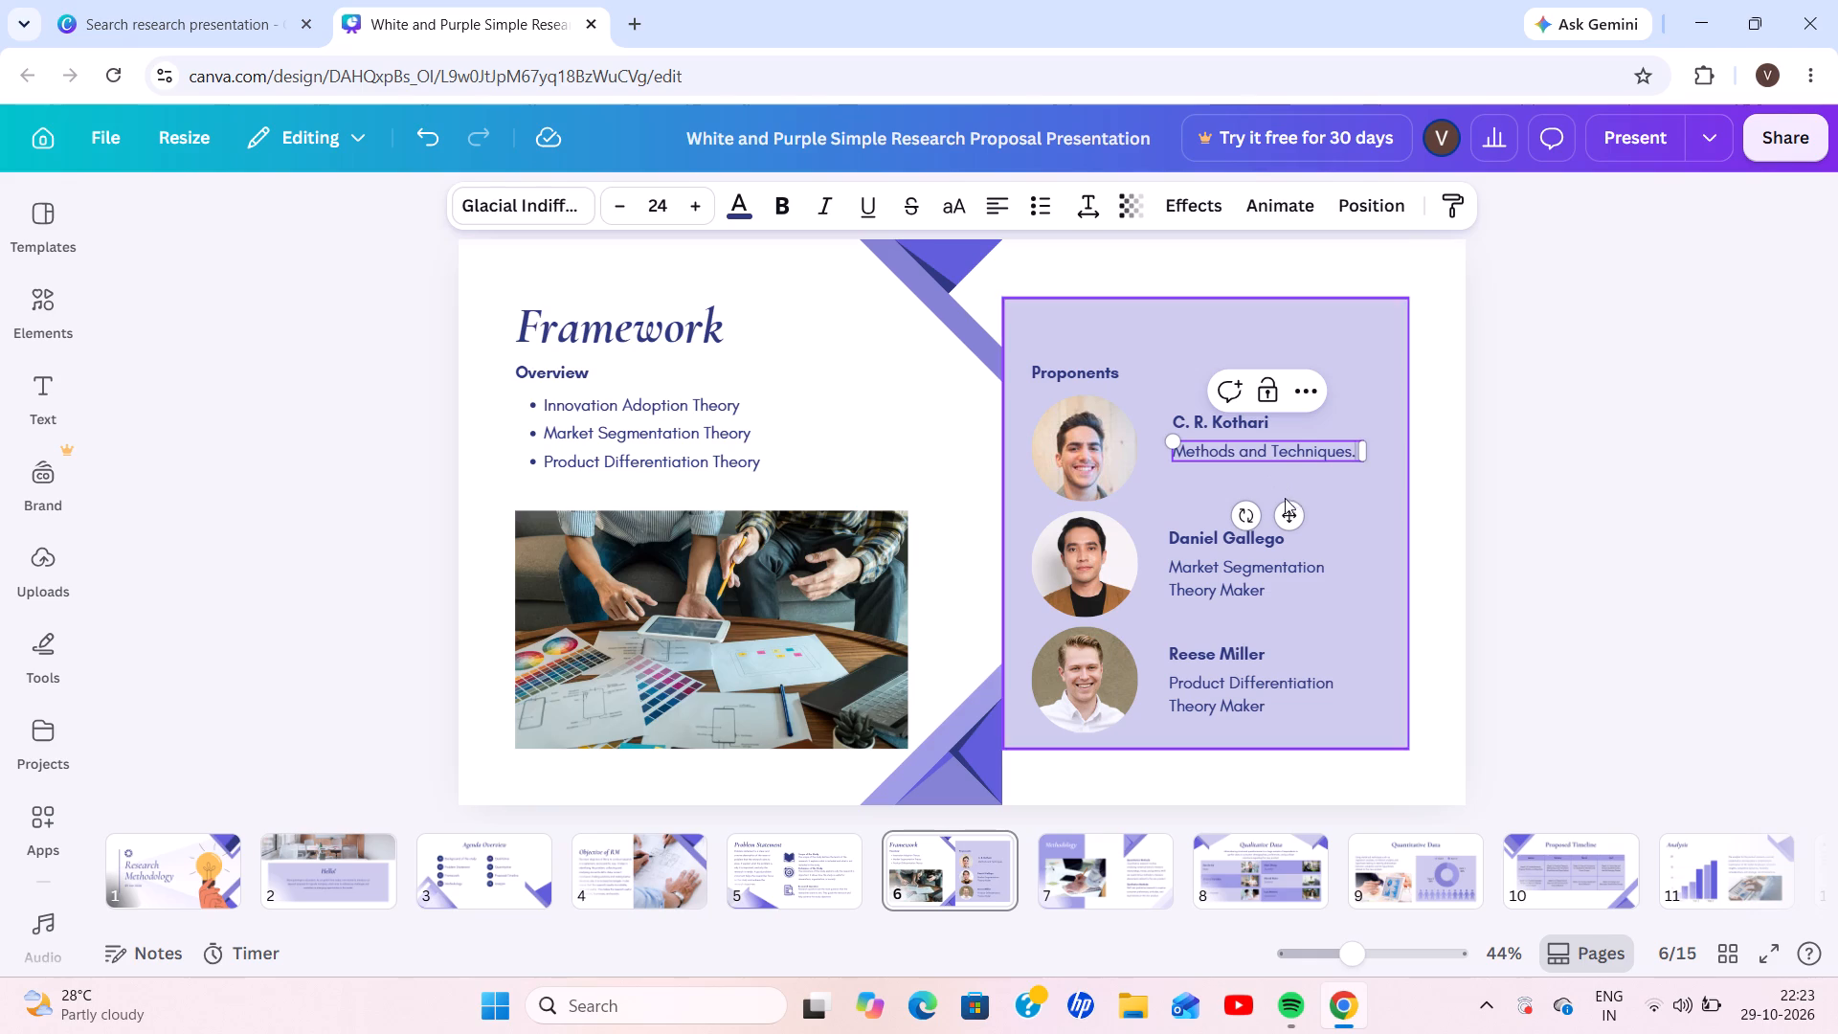
Replace the second proponent's name on the Framework slide with "John W. Creswell".
left_click(1205, 542)
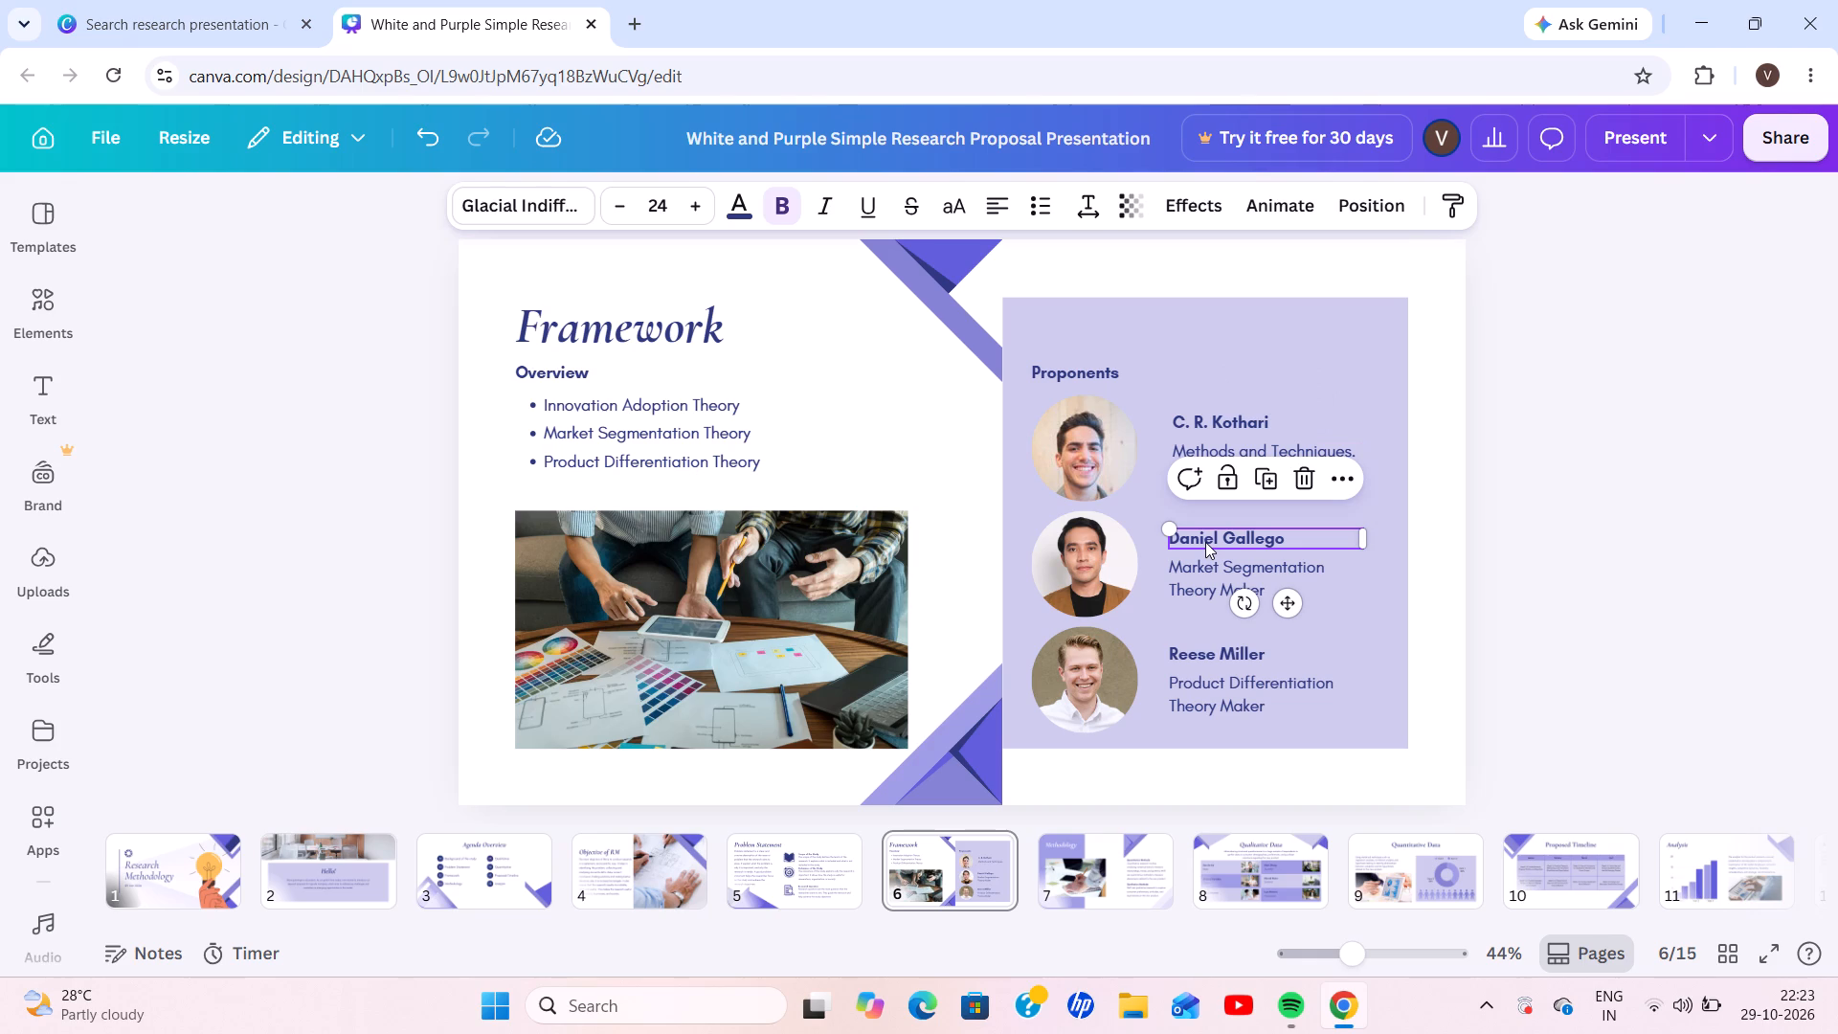
left_click(1205, 542)
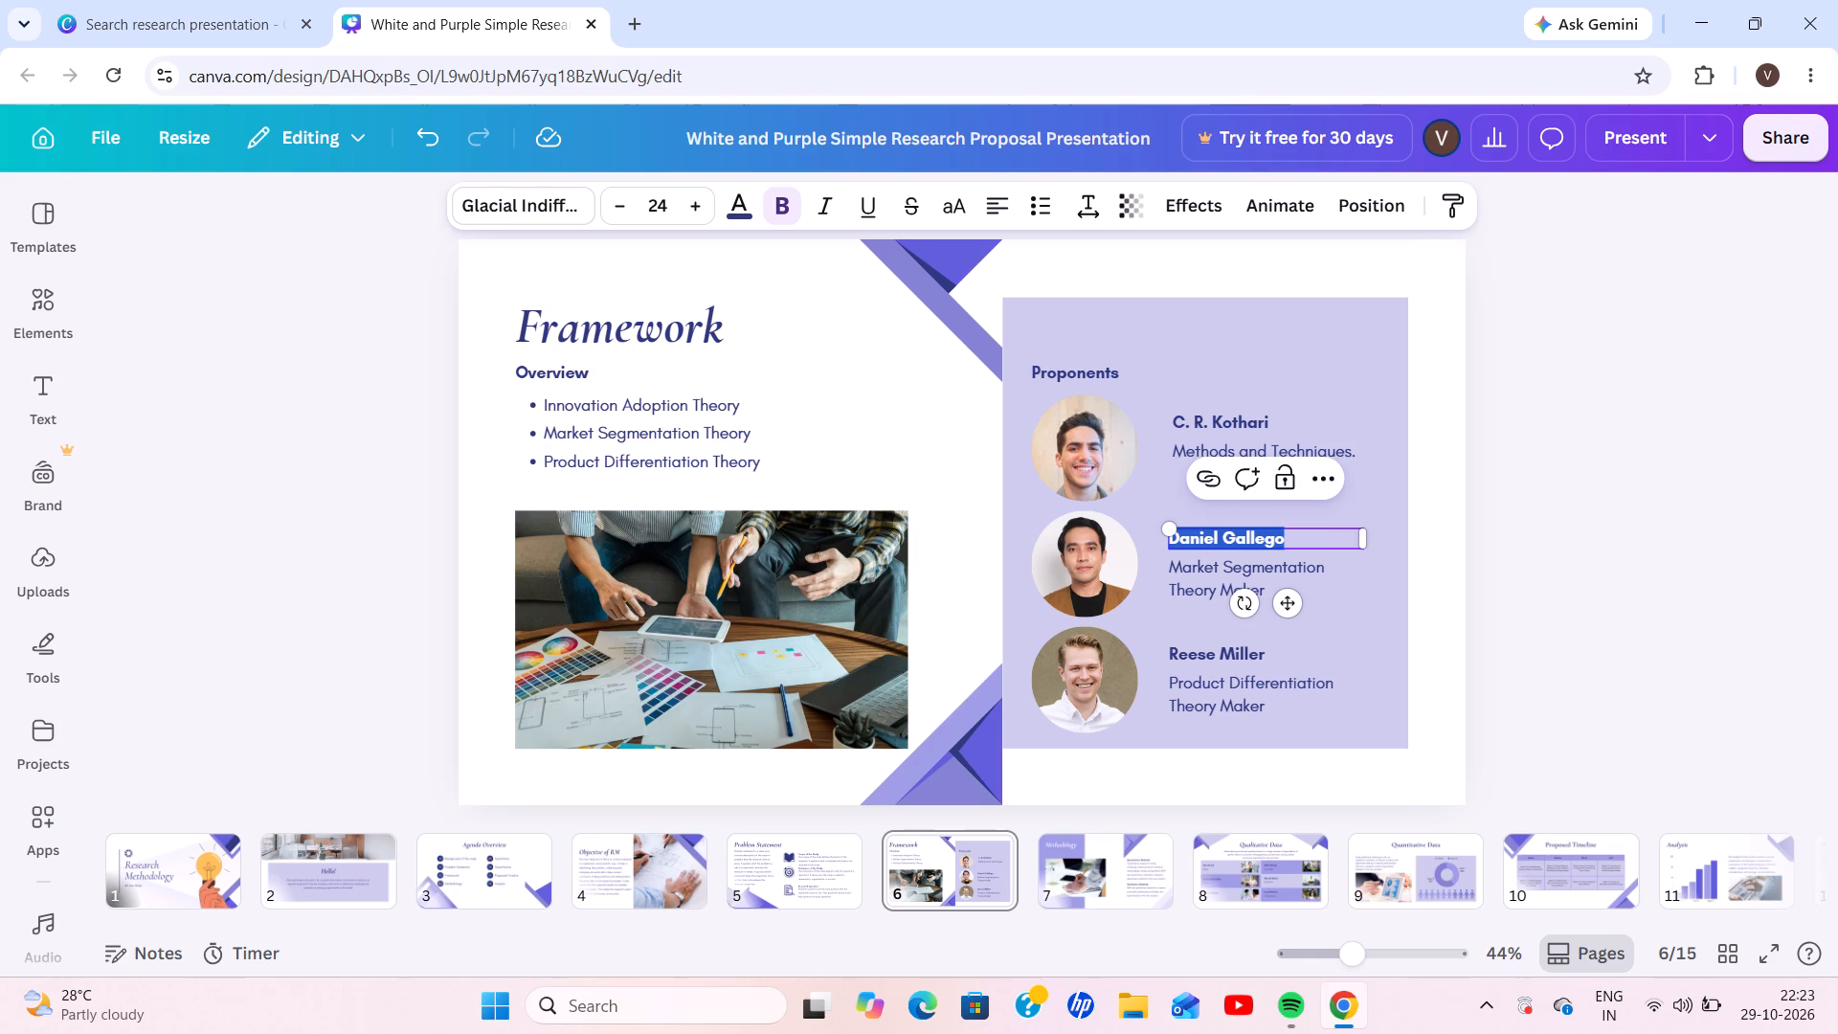
key("shift+j")
key("o")
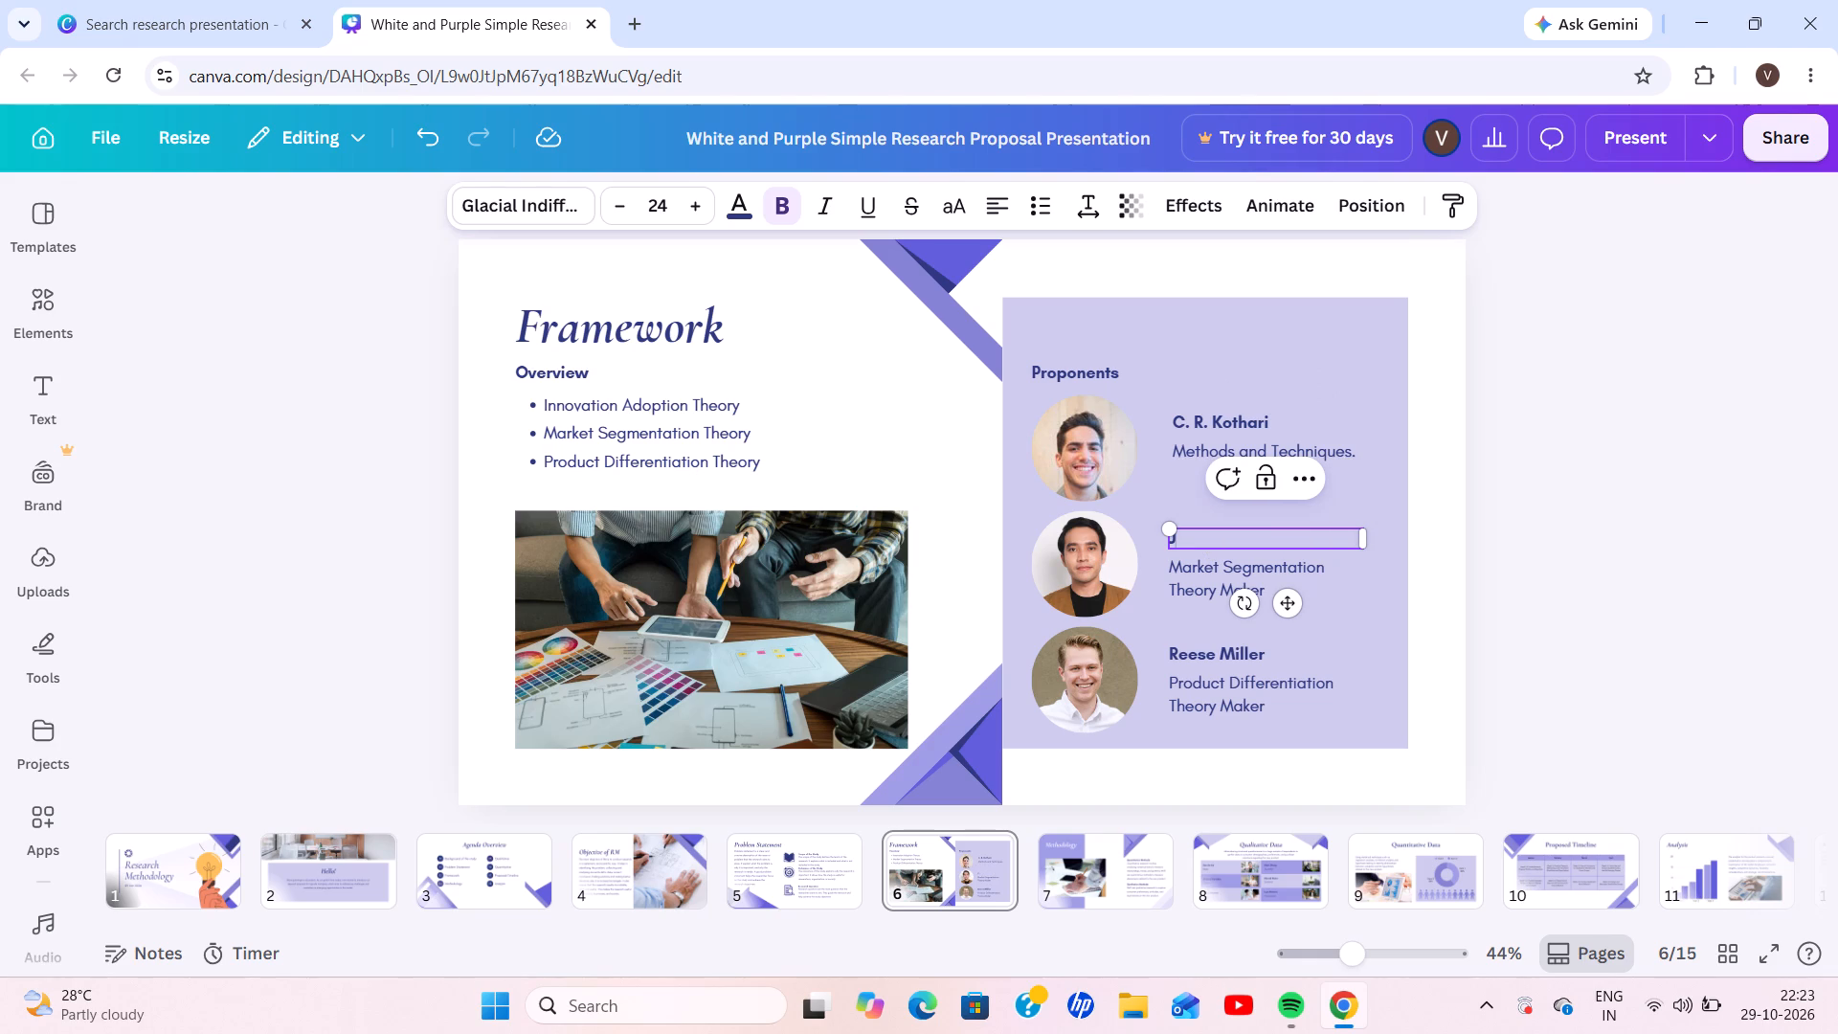
type("hn")
key("space")
key("shift+w")
type(".")
key("space")
key("shift+c")
type("reswe")
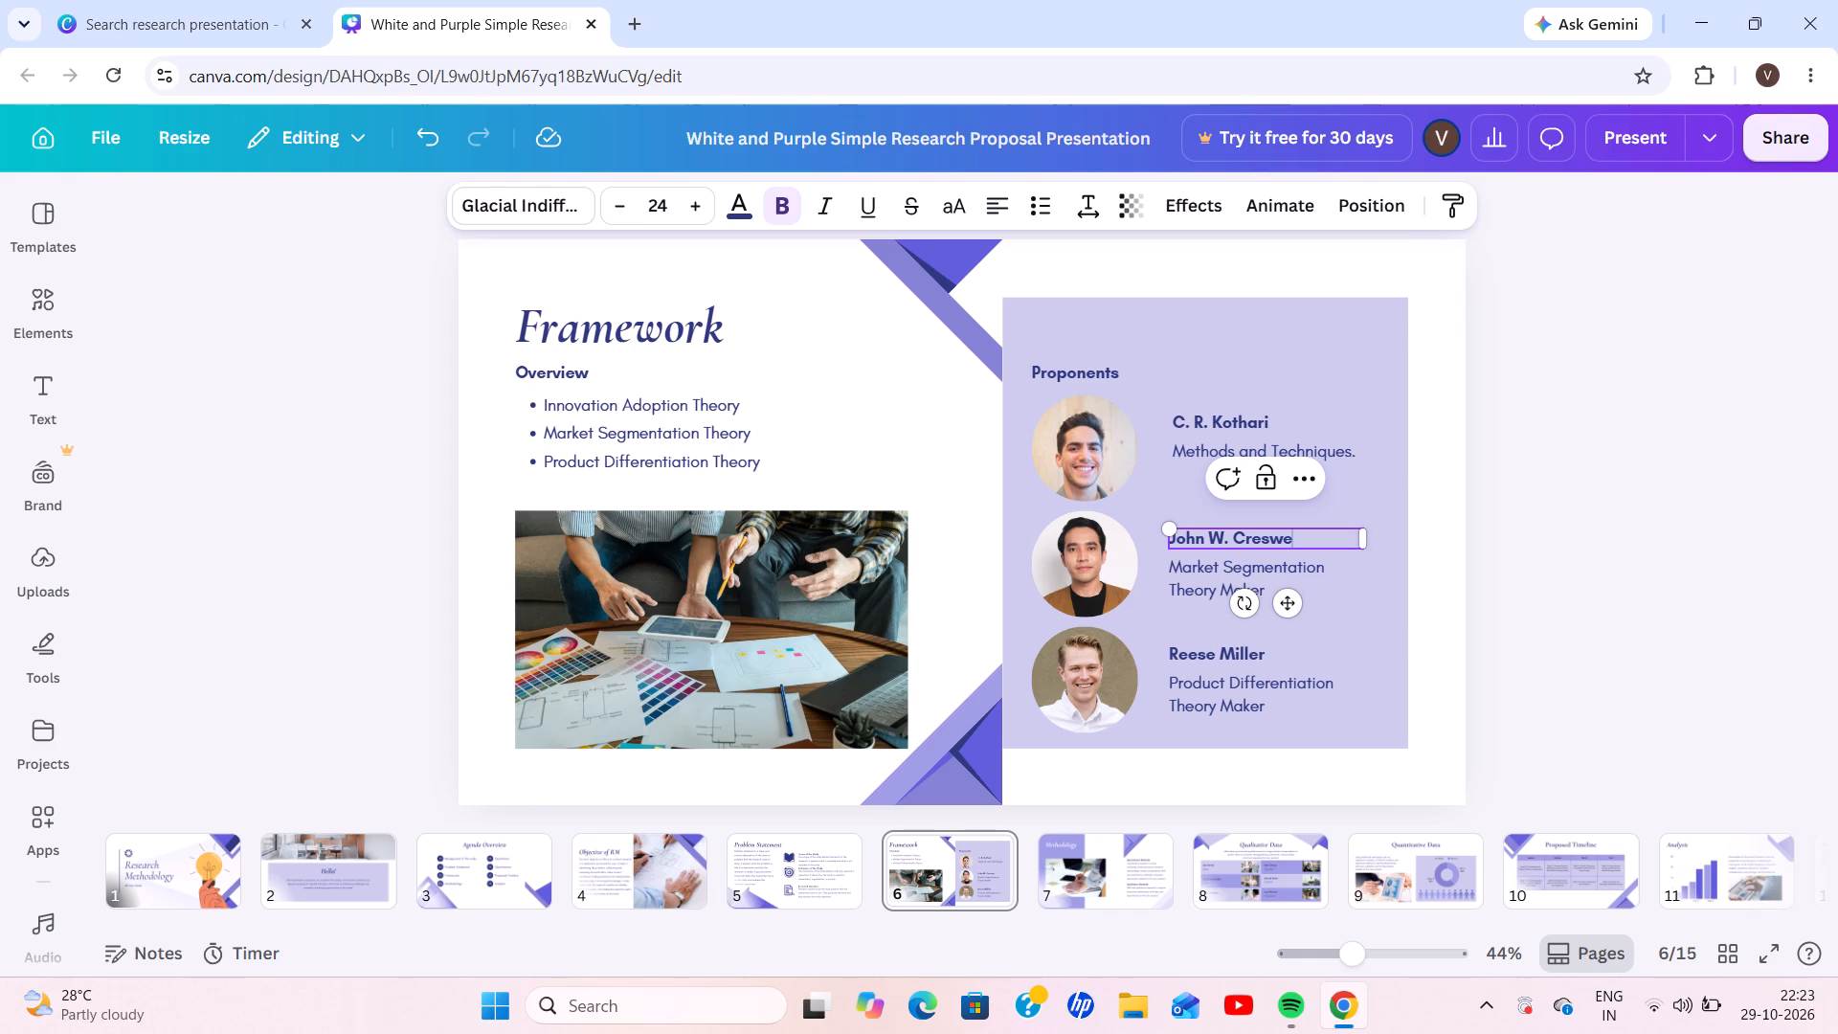
type("ll")
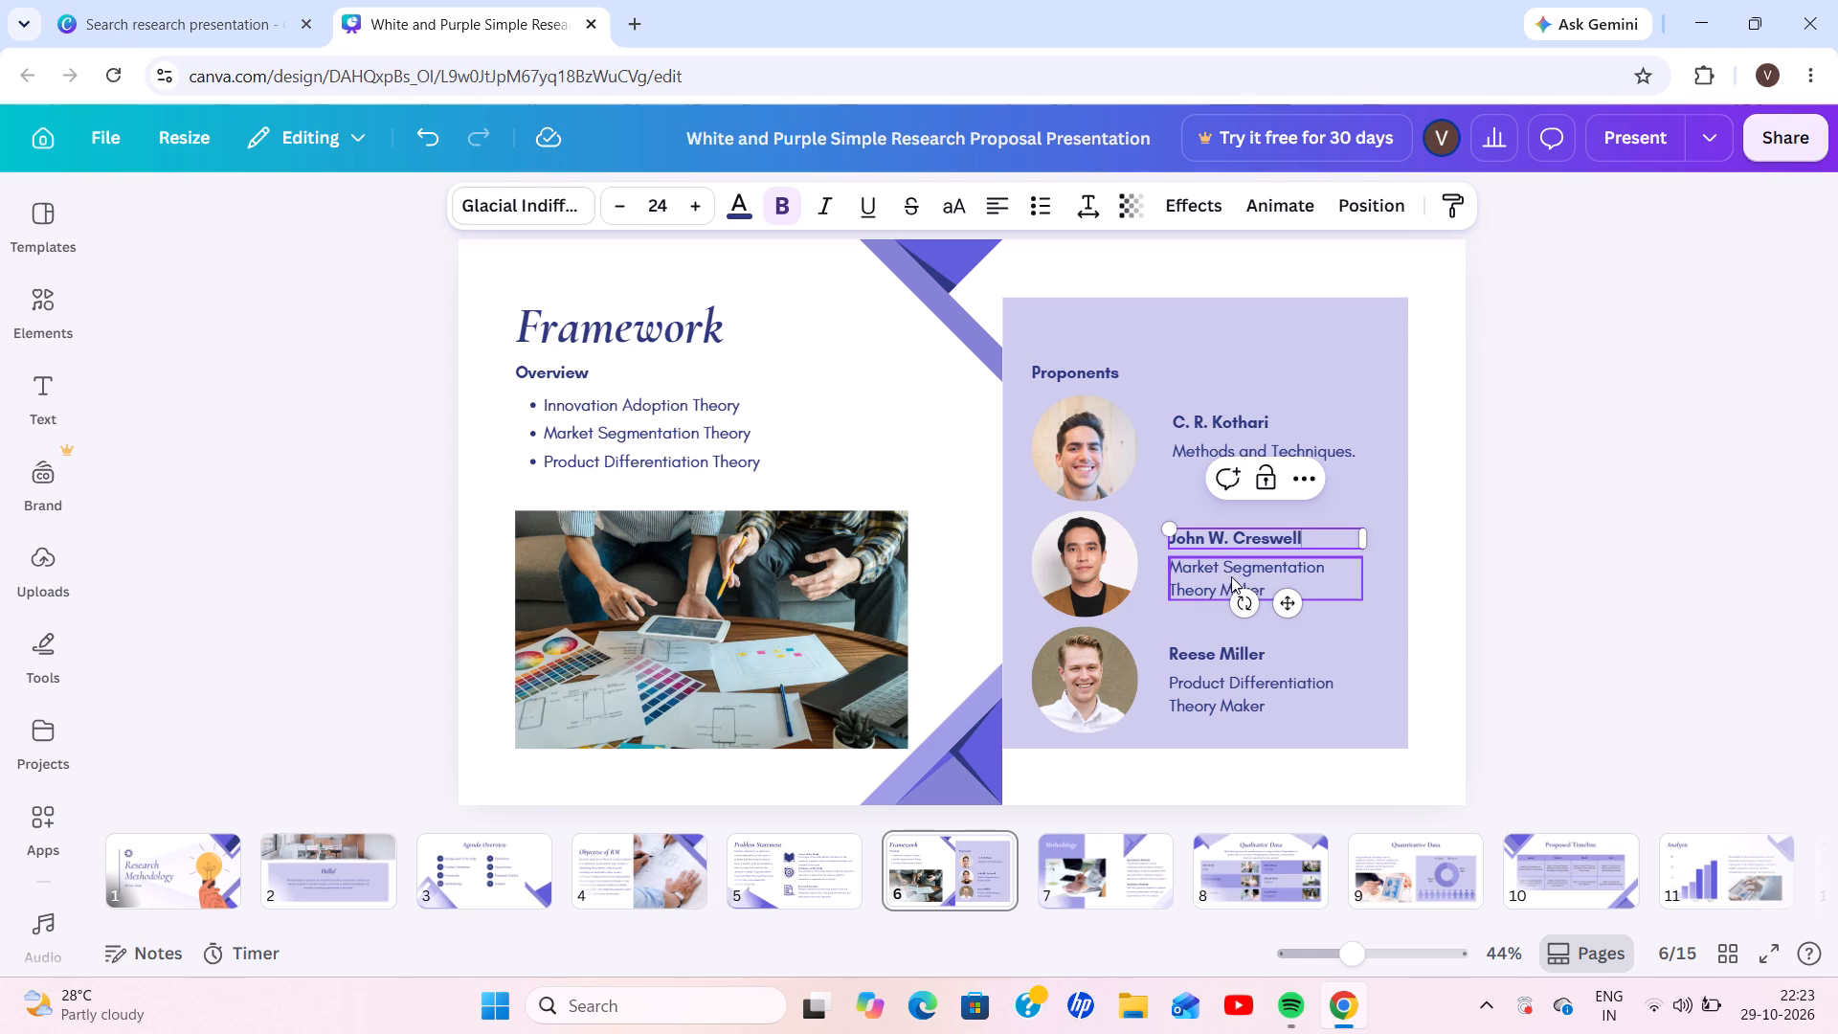
Replace the description under John W. Creswell with "Known for qualitative, quantitative and mixed method research".
left_click(1231, 571)
left_click(1231, 571)
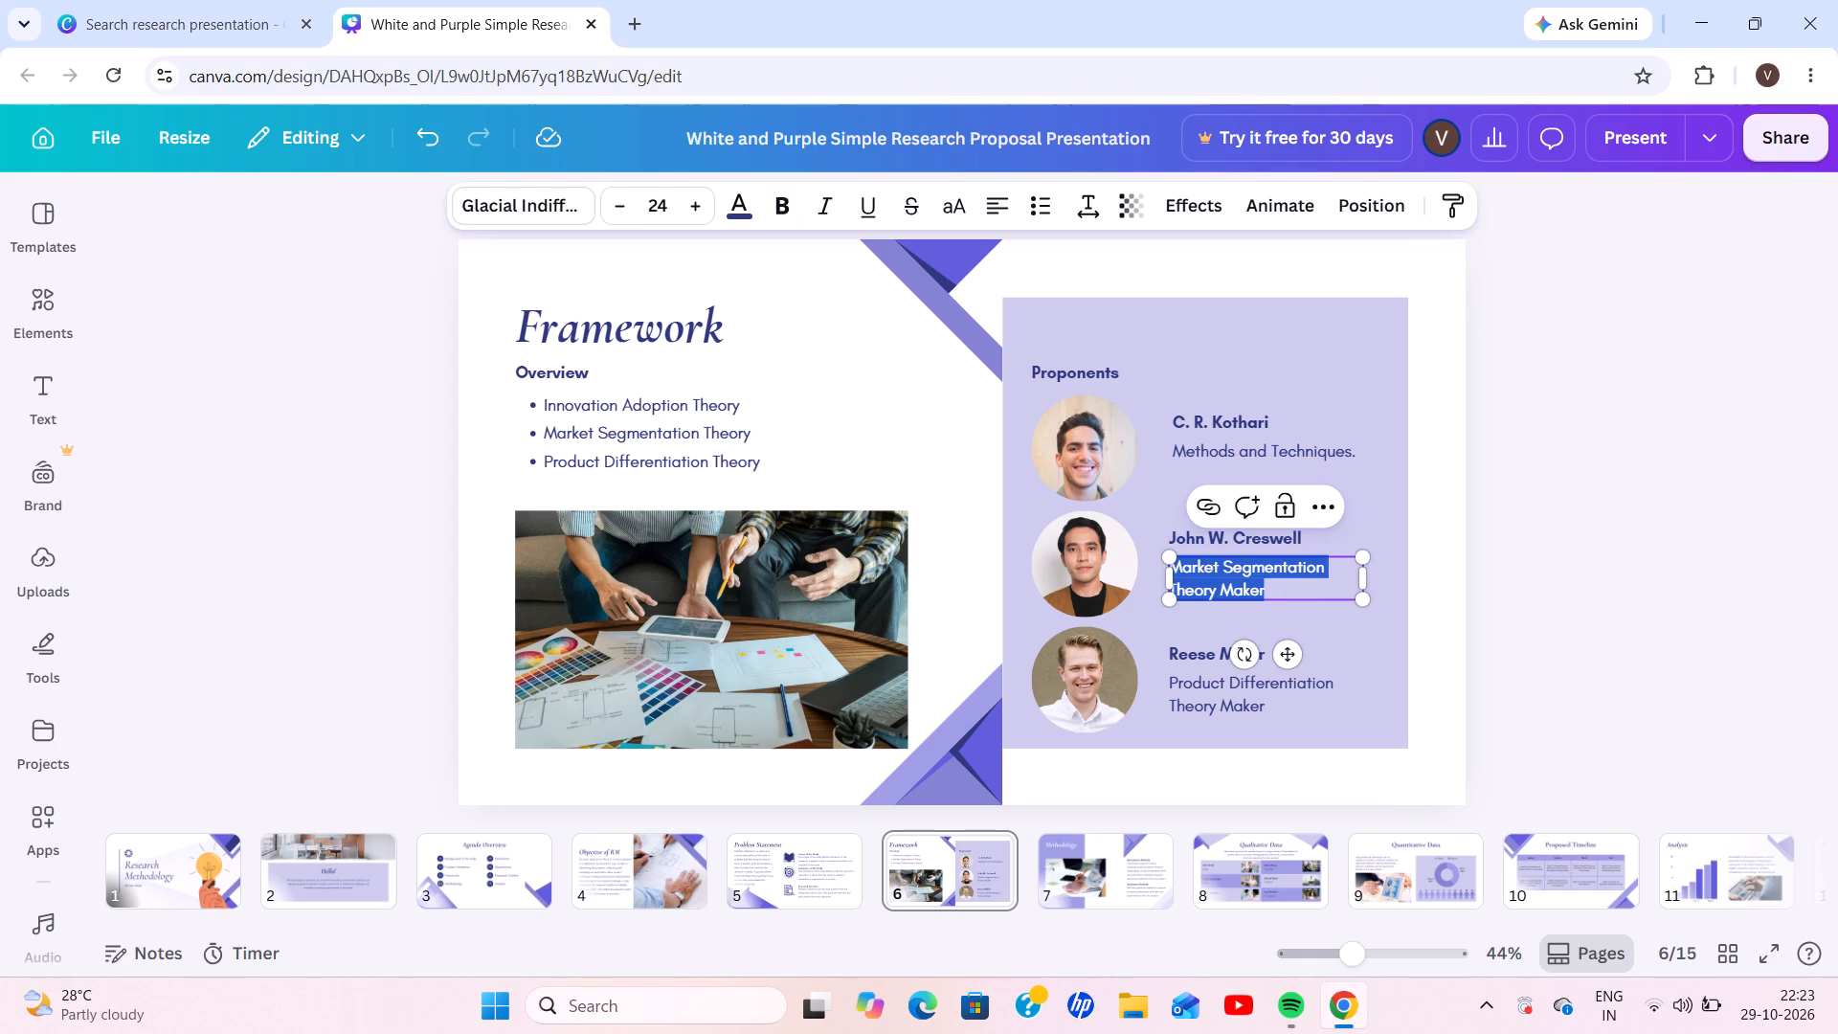
key("shift+k")
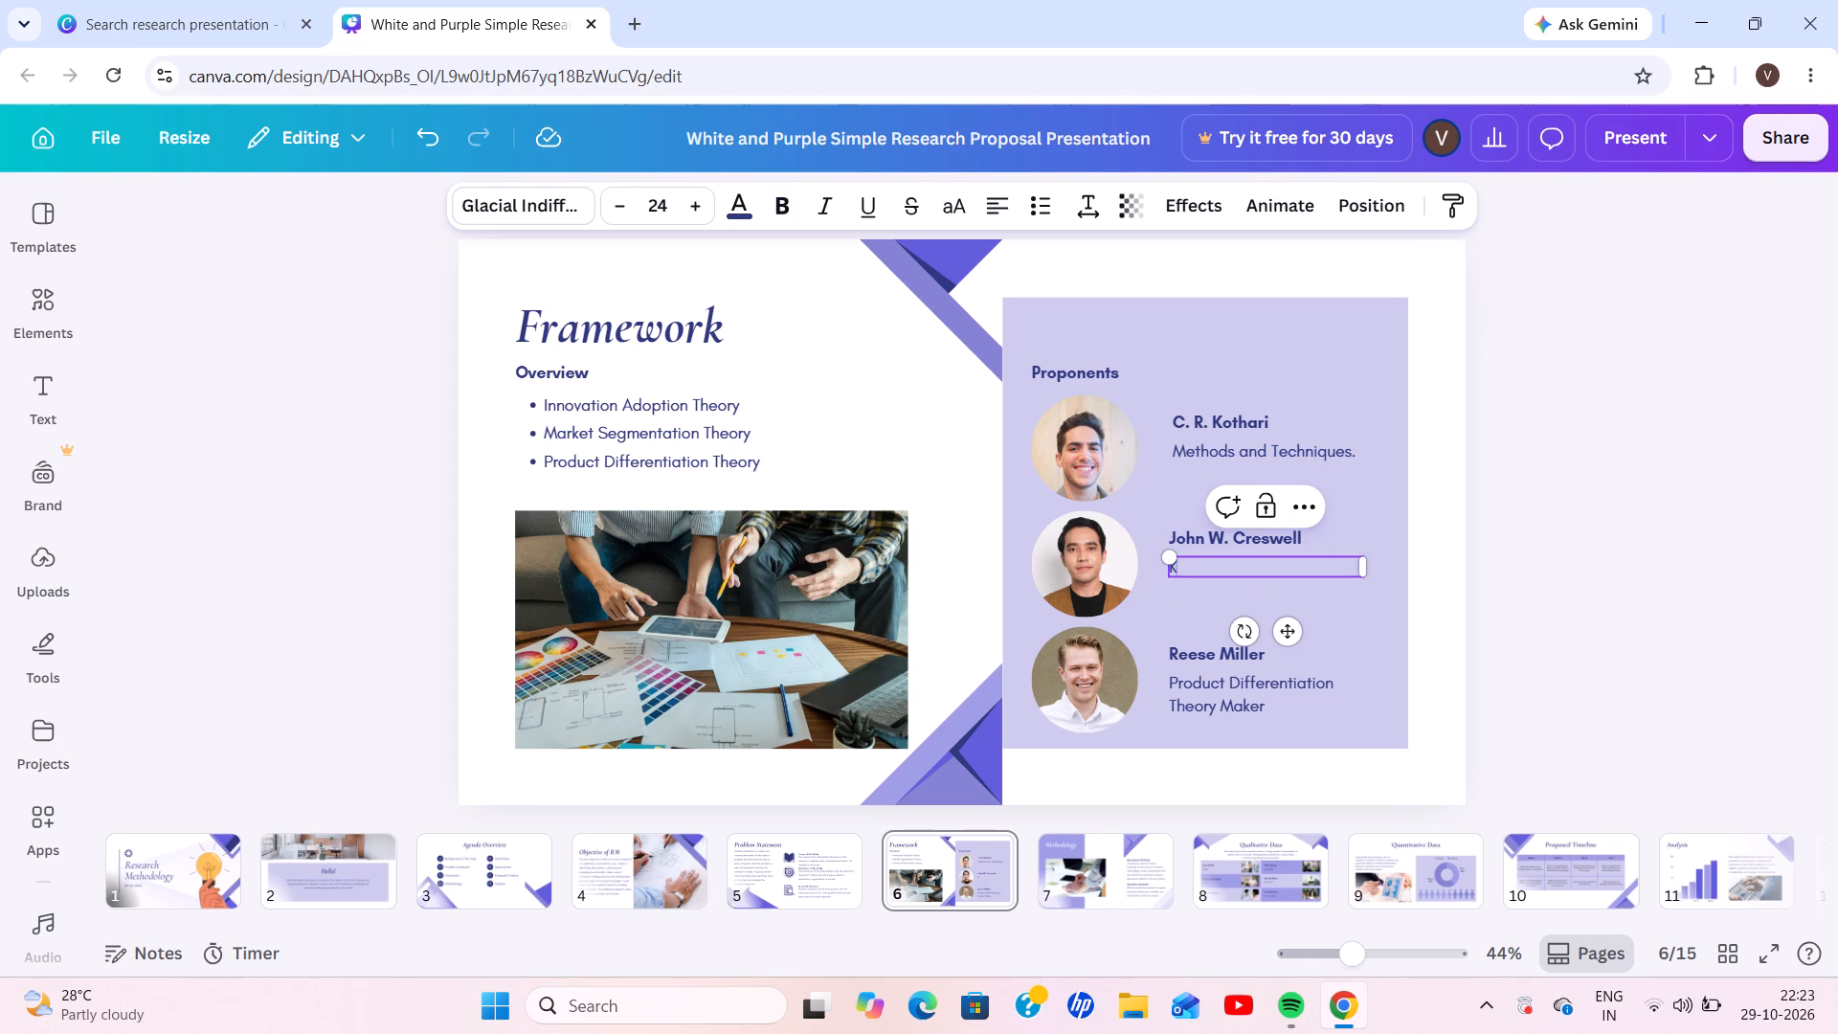
type("now")
type("n")
key("space")
type("for")
key("space")
key("q")
type("ua")
type("li")
type("tative")
type(",")
key("space")
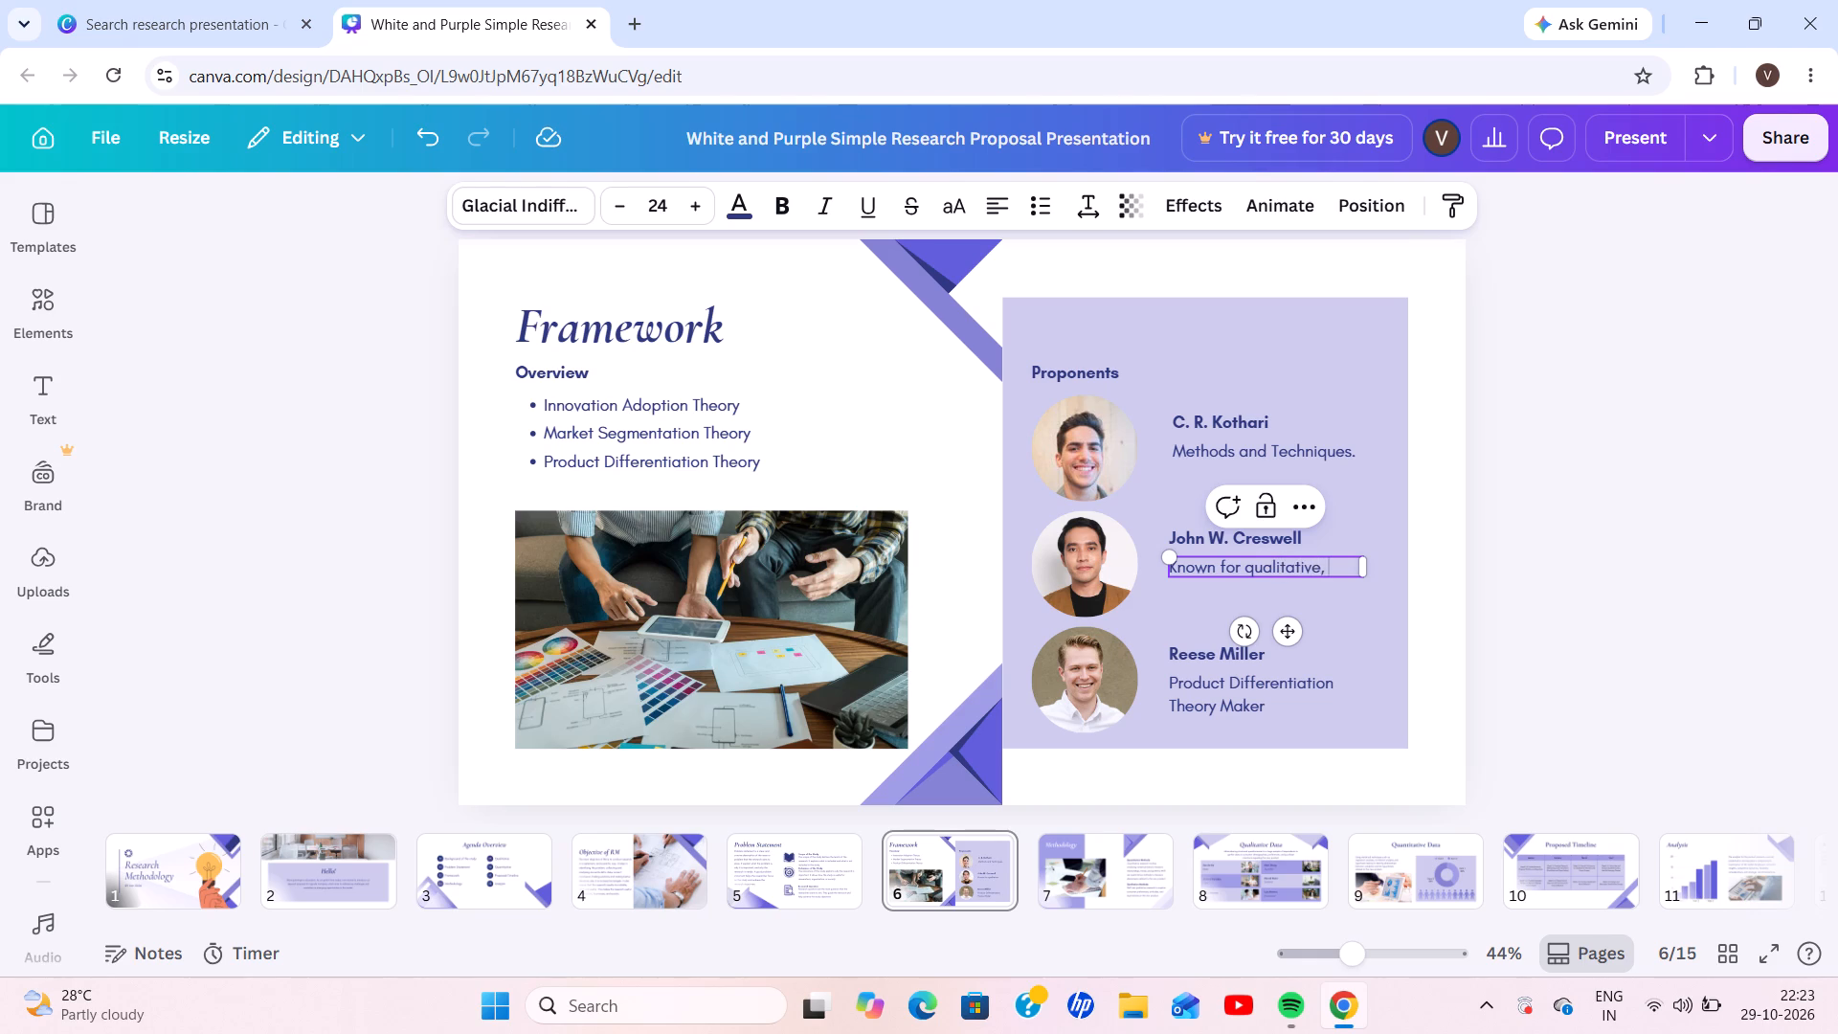
key("q")
key("u")
type("an")
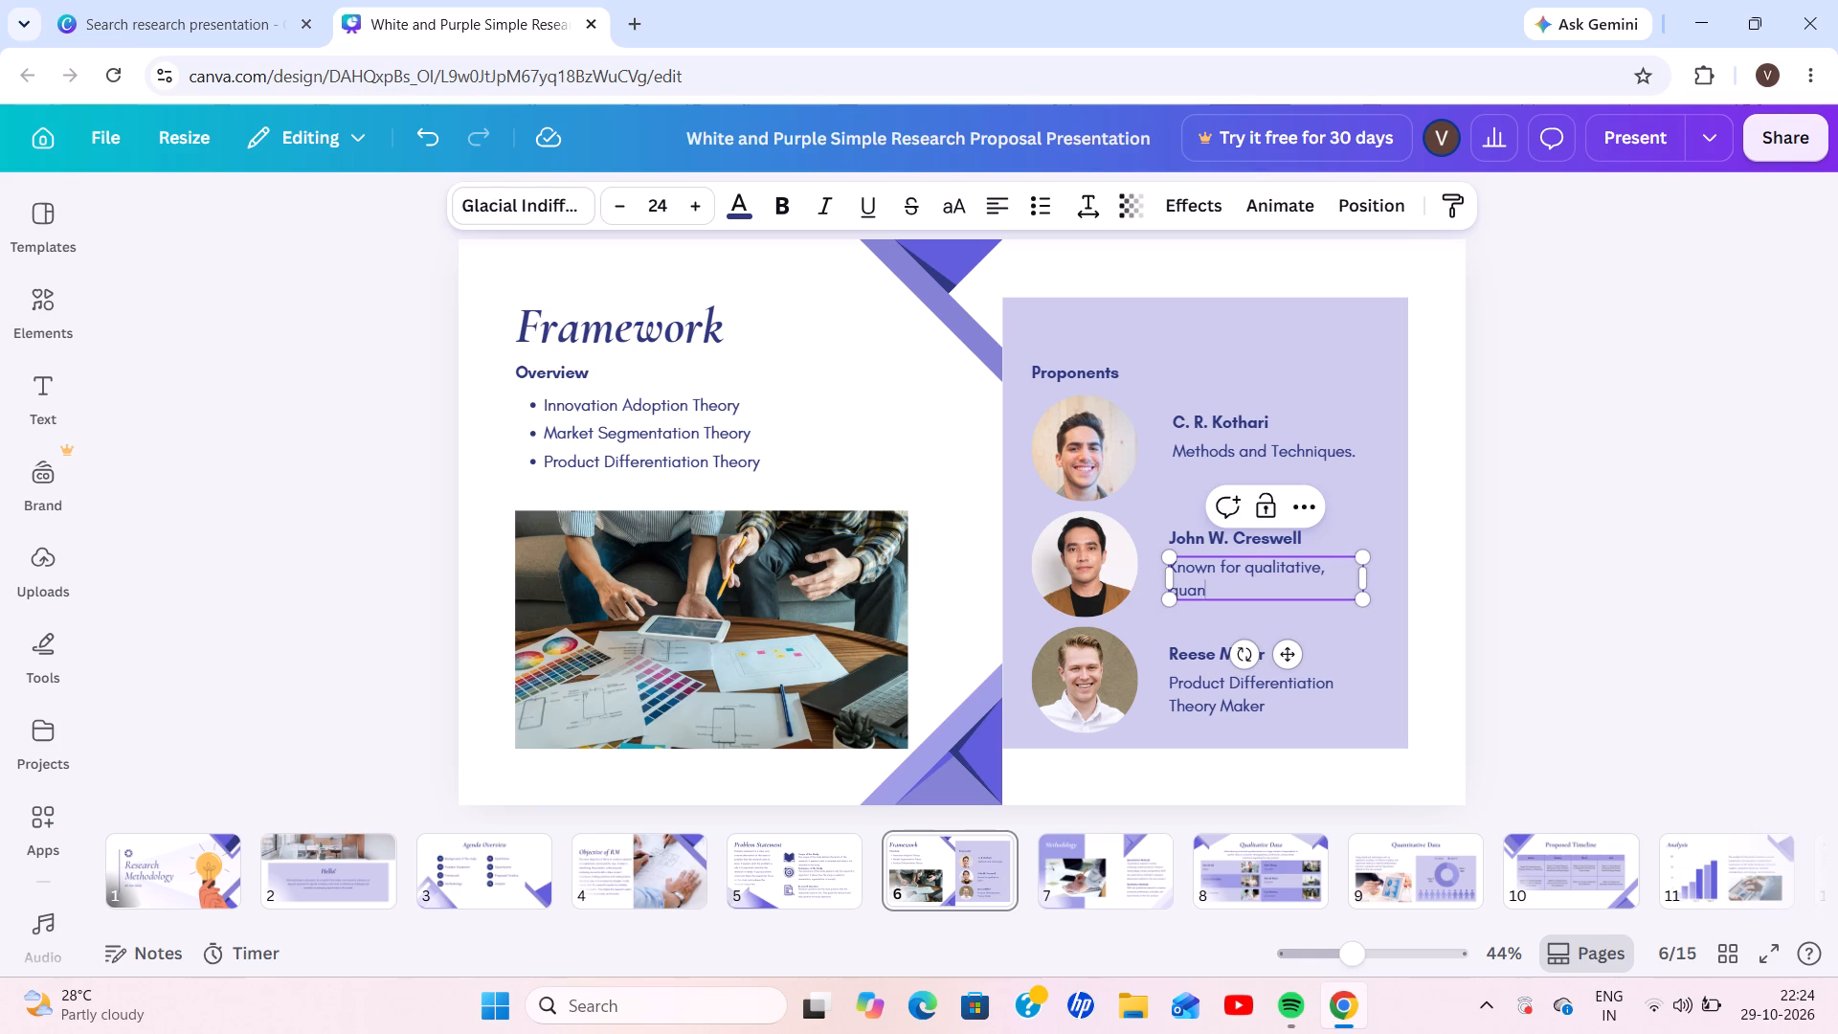
type("tit")
type("ativ")
key("e")
key("space")
type("and")
key("space")
type("mi")
type("xed")
key("space")
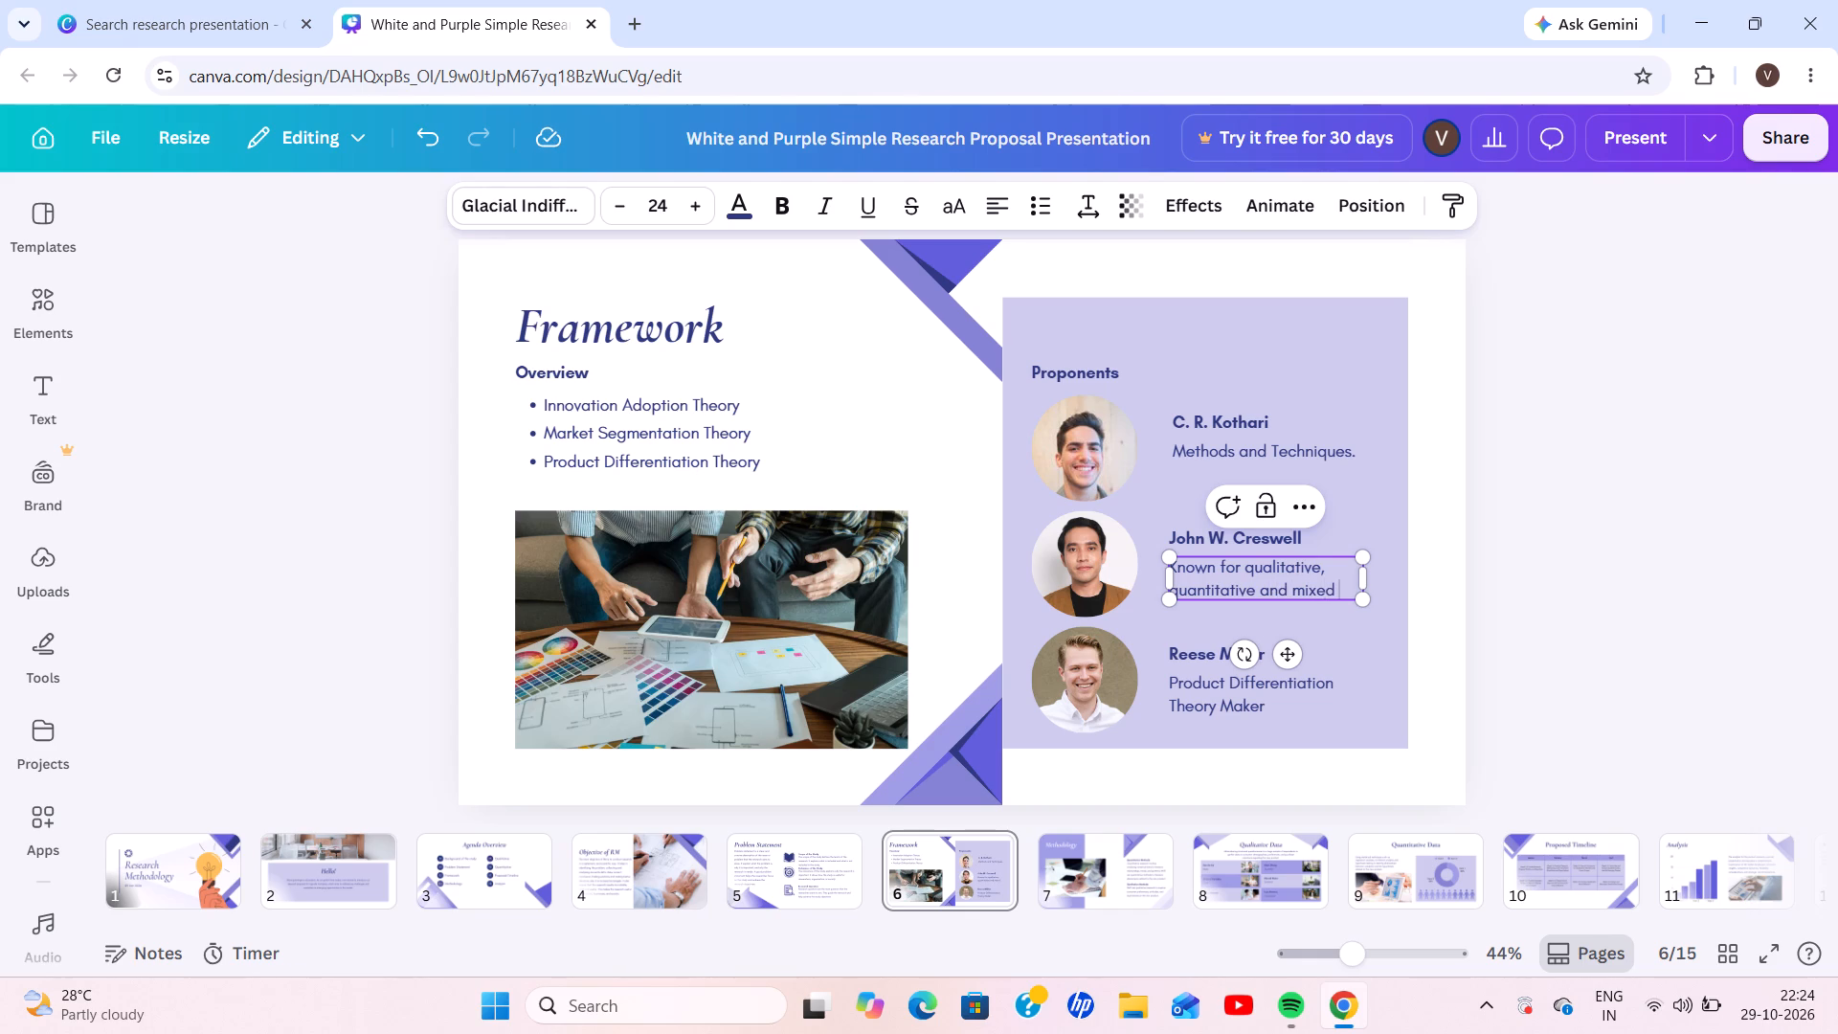
type("method research")
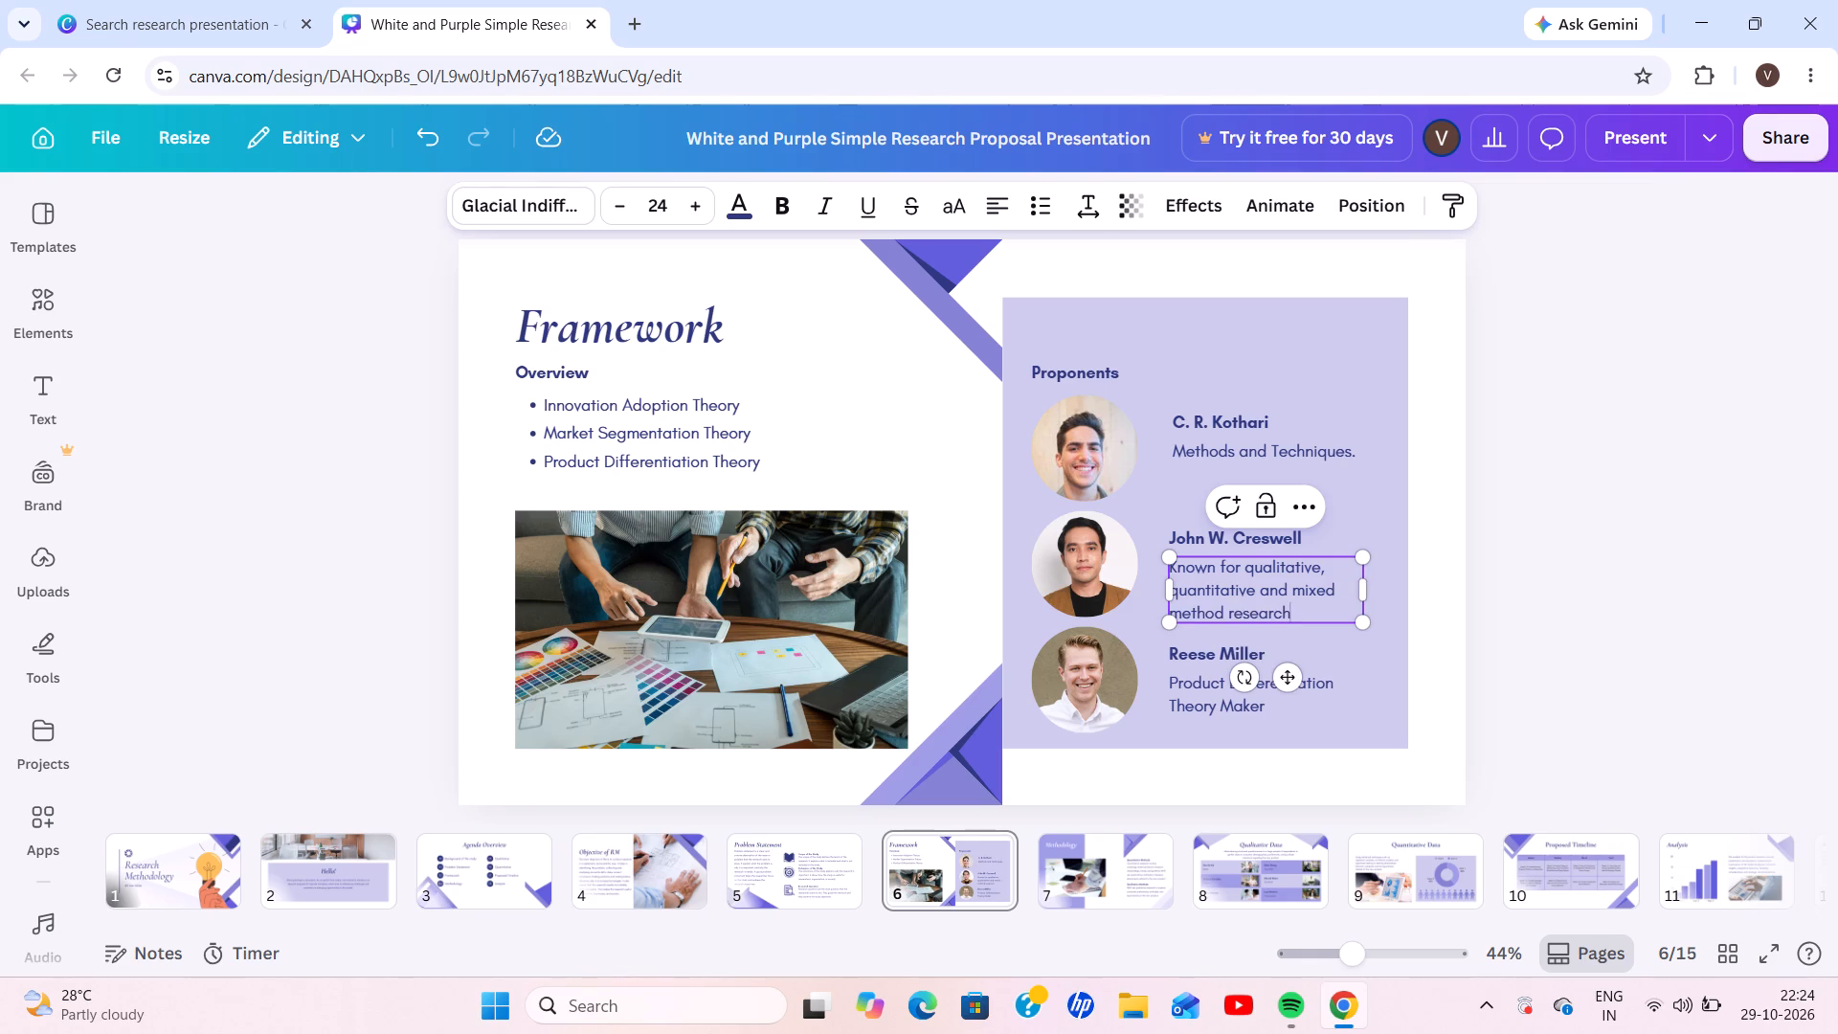
Replace the third proponent's name on the Framework slide with "William G. Zikmund".
left_click(1215, 653)
left_click(1215, 653)
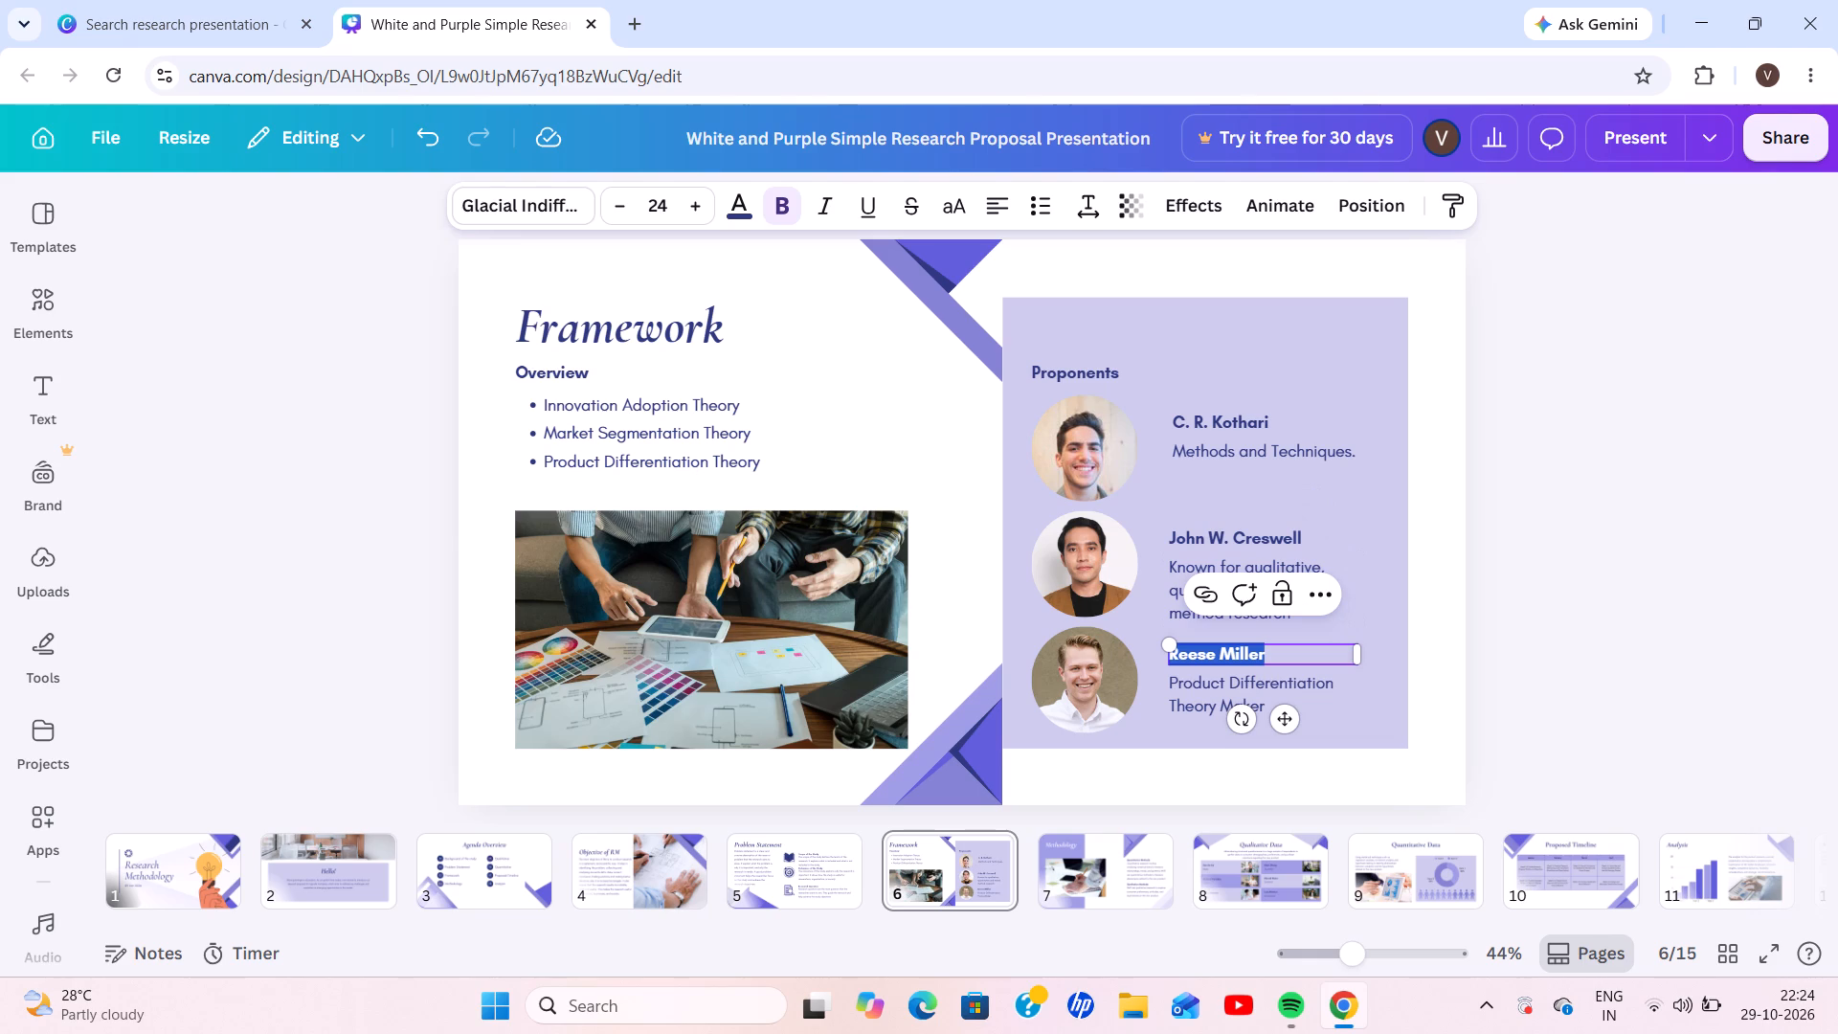
key("shift+w")
type("illi")
type("am")
key("space")
type("G.")
key("space")
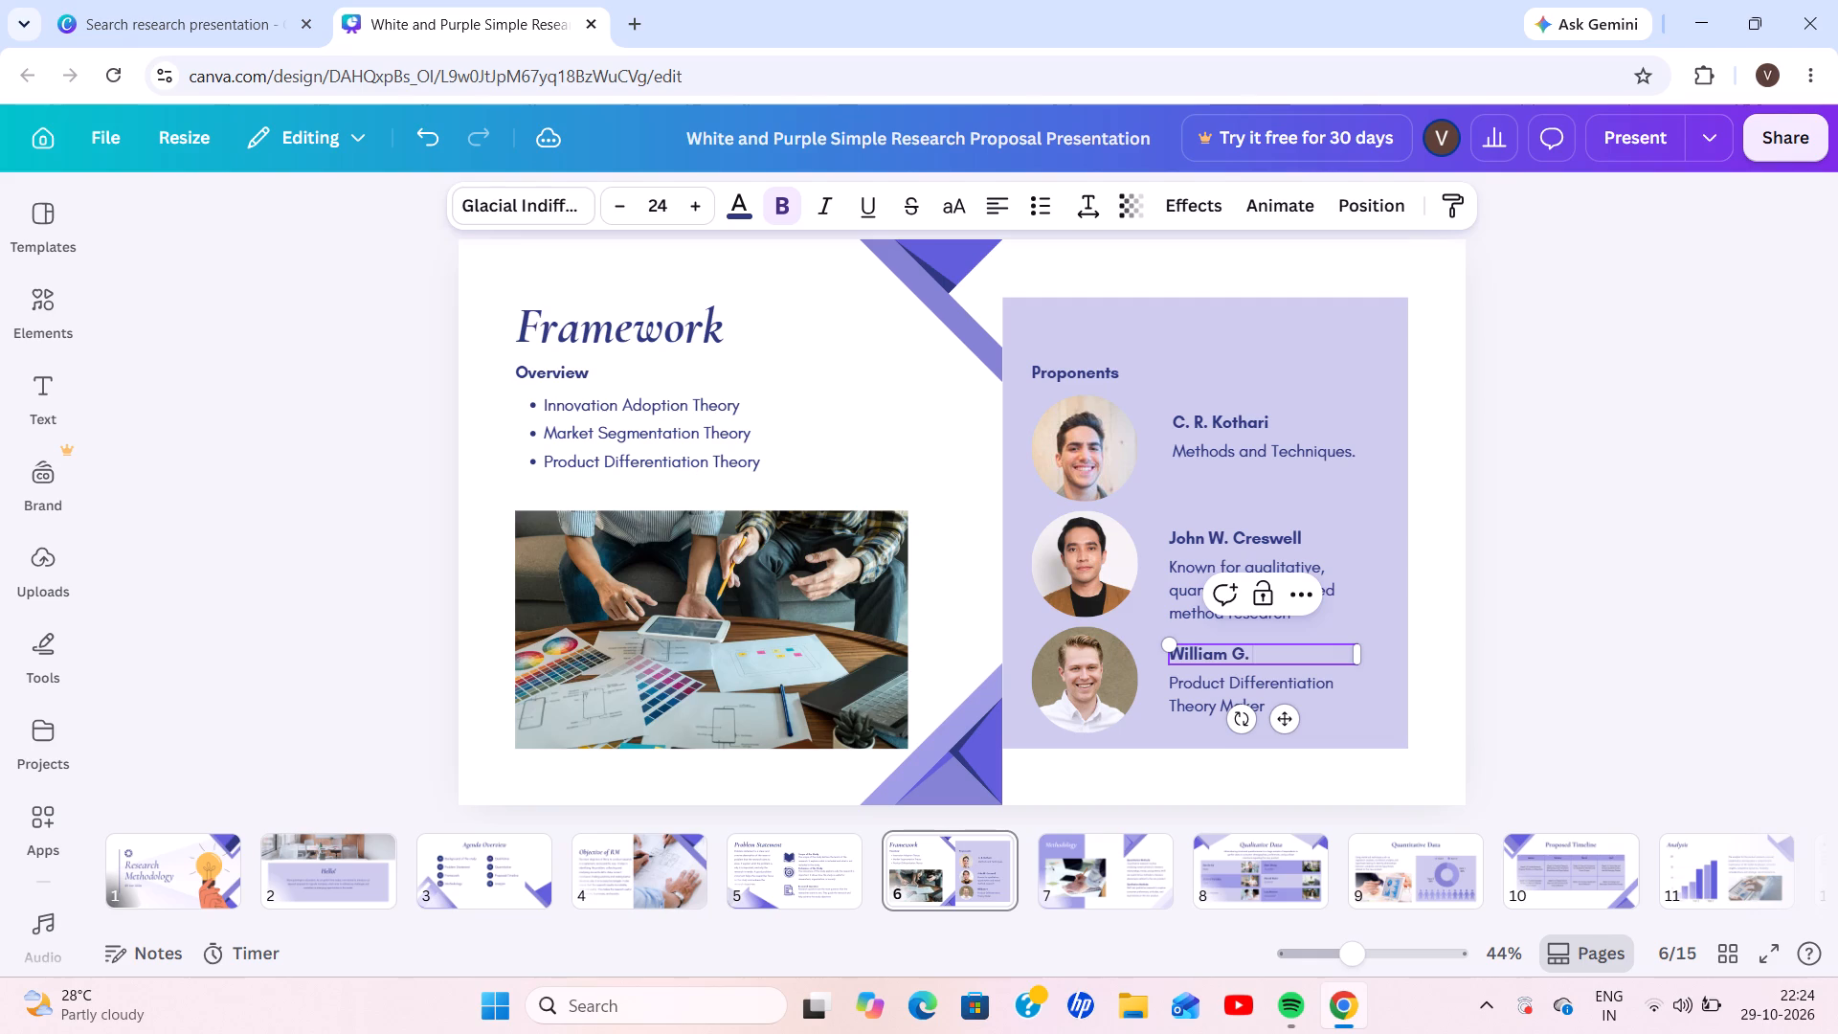
key("shift+z")
key("i")
type("kmun")
key("d")
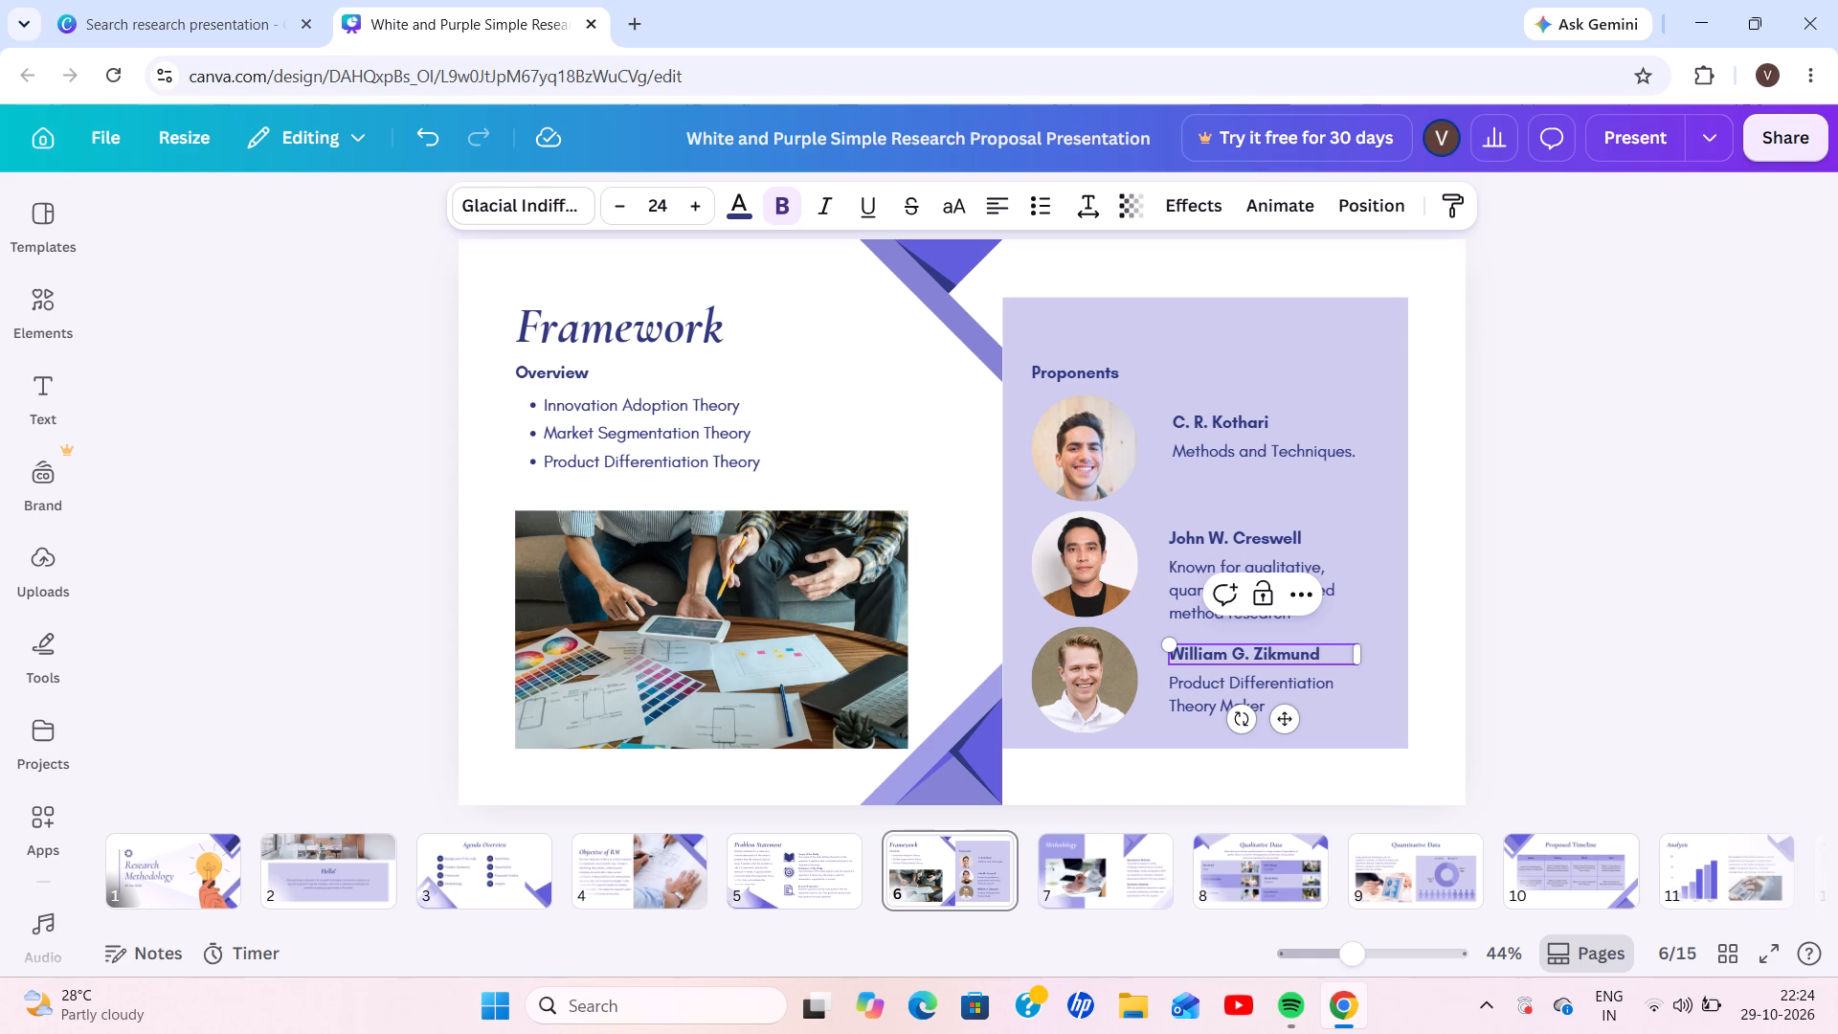
Replace the description under William G. Zikmund with "Exprt in business research method".
double_click(1228, 694)
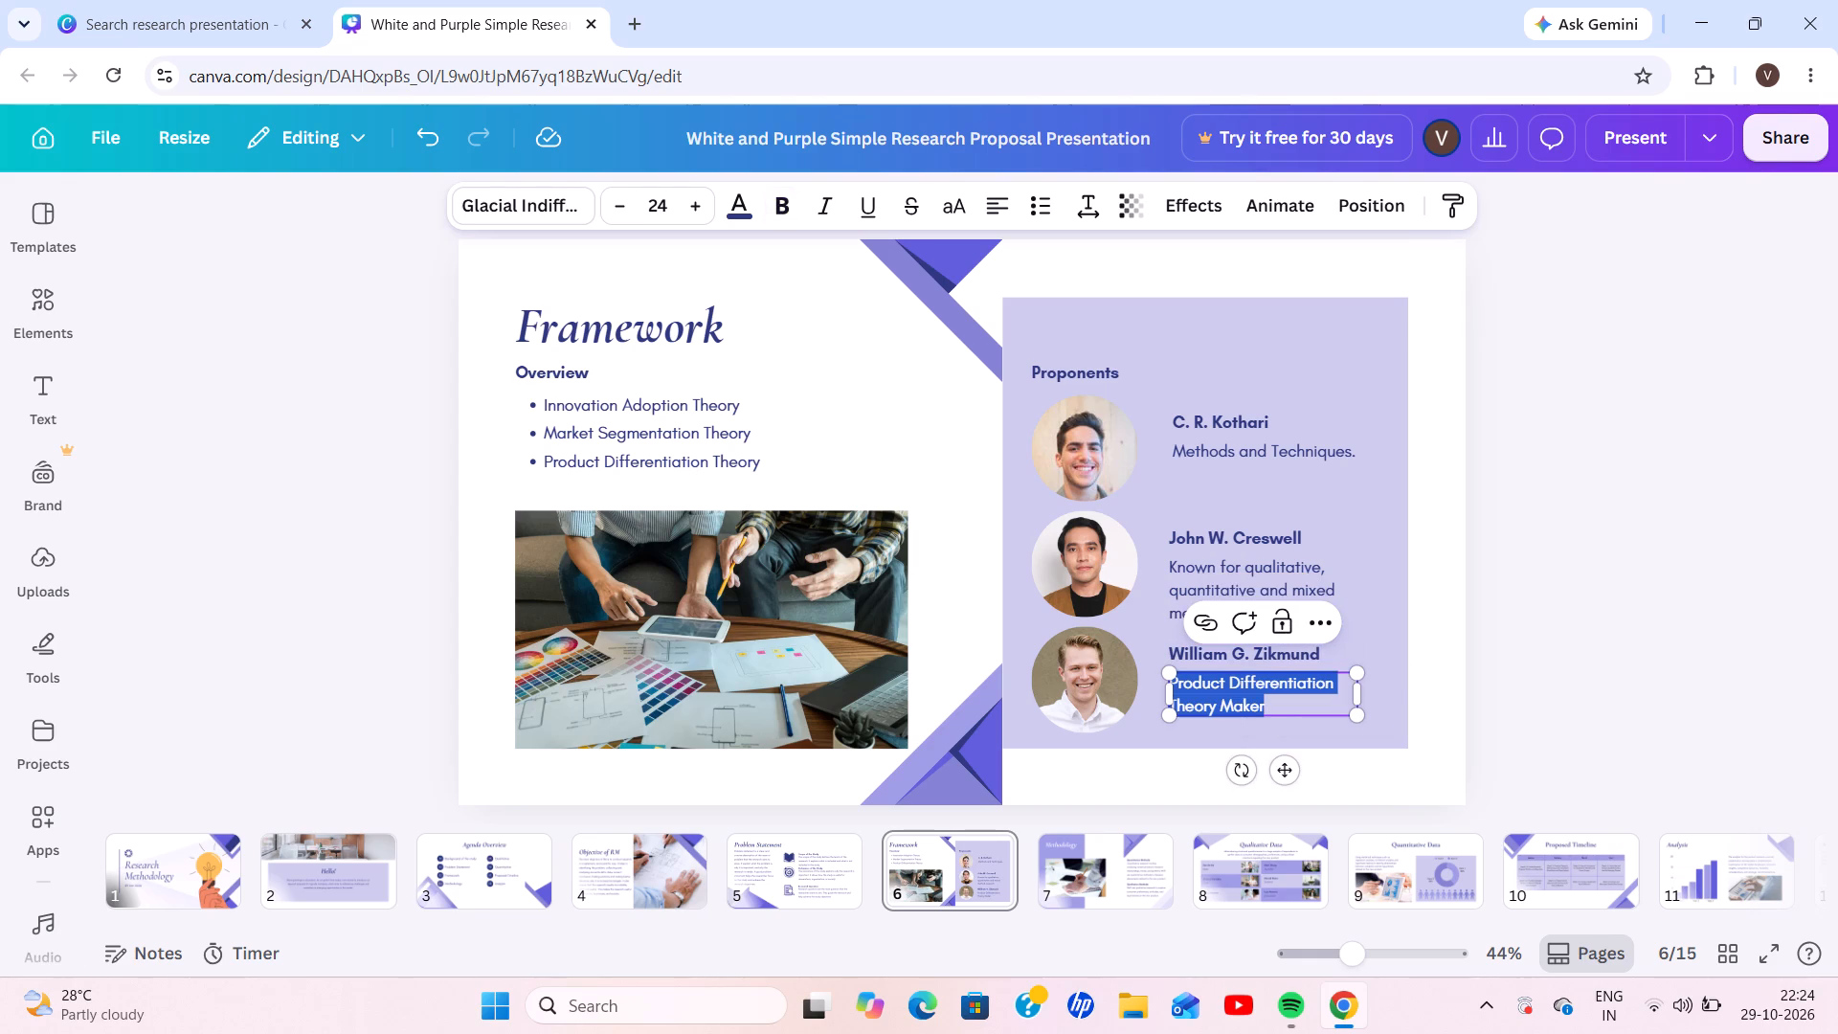
key("shift+e")
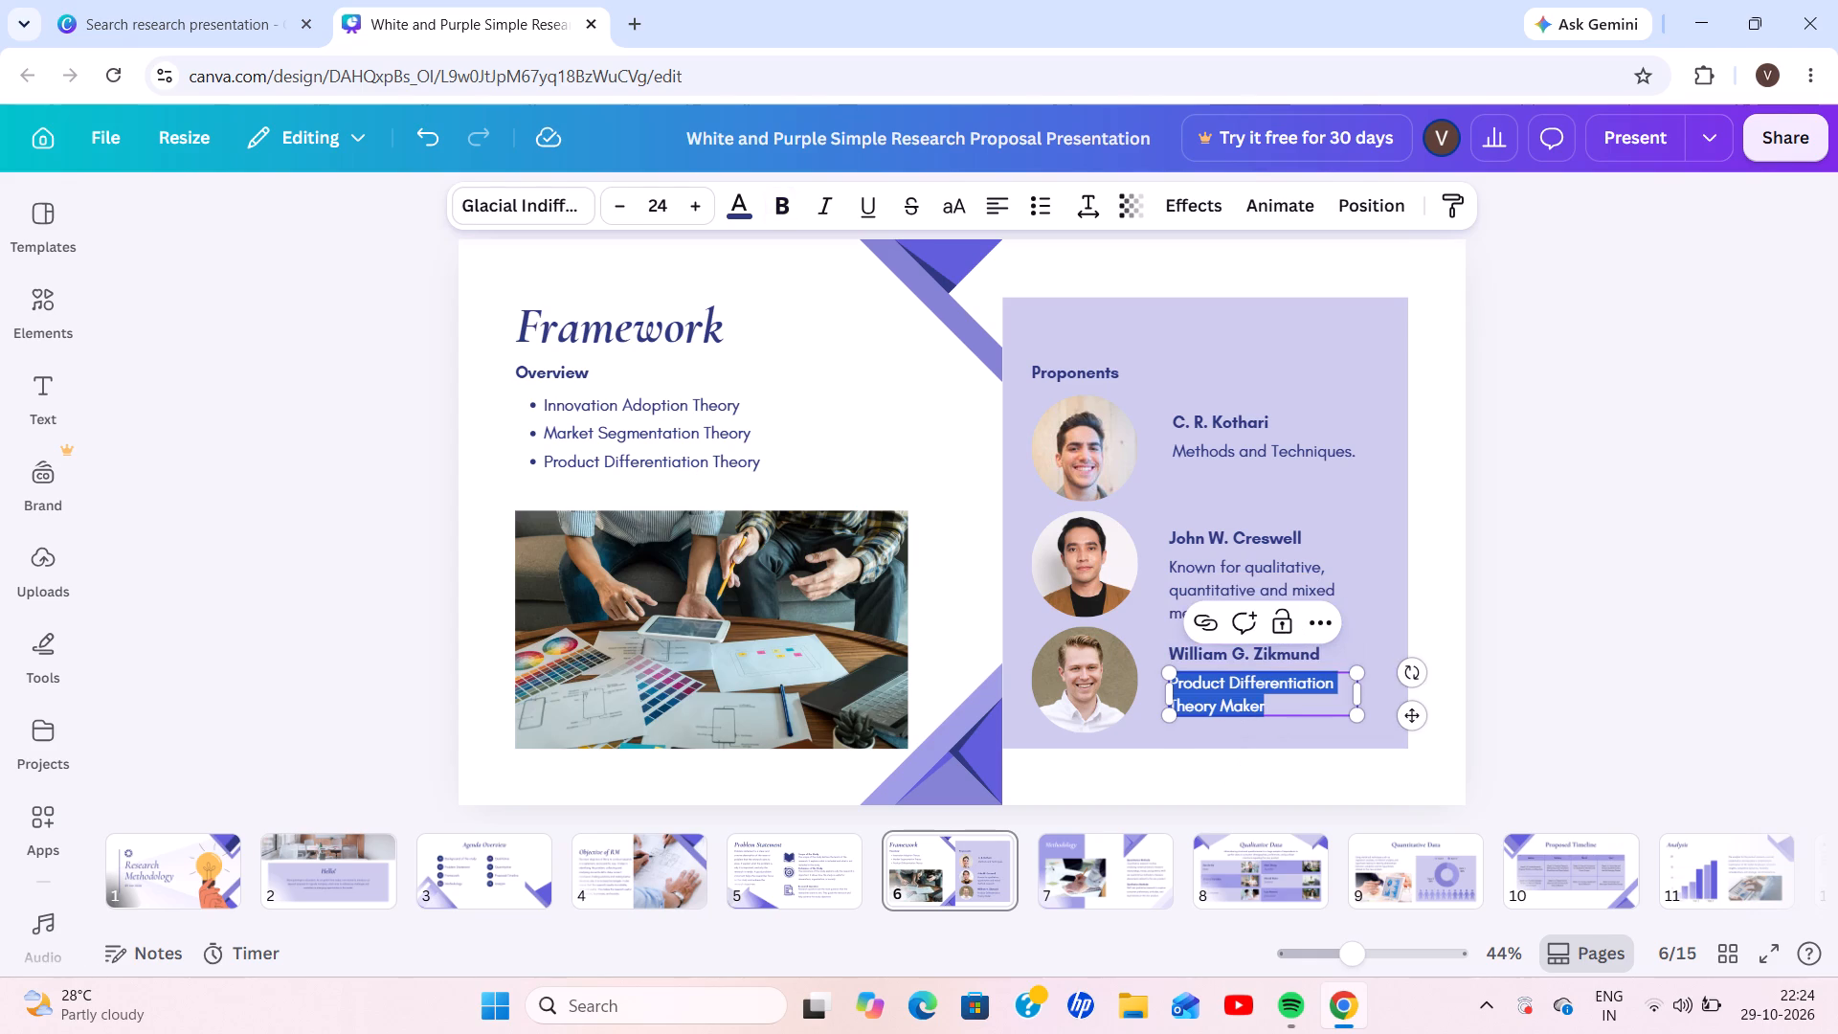
key("x")
type("prt")
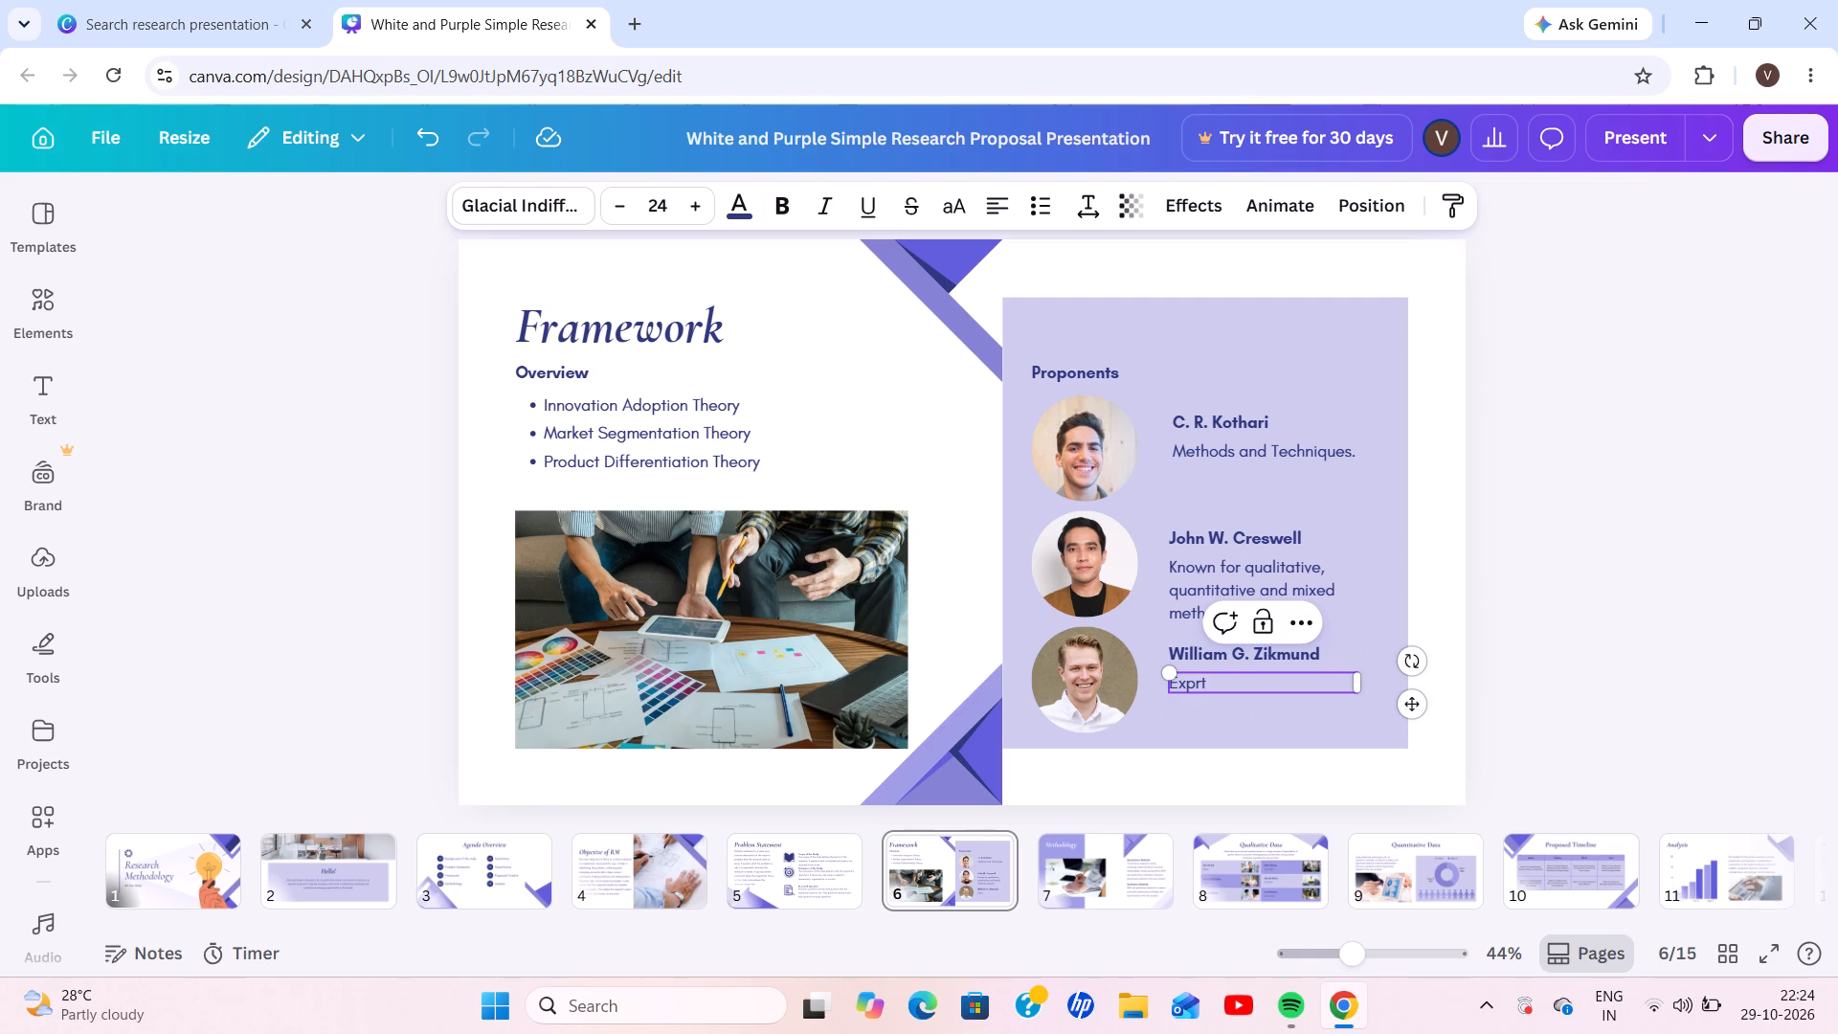
key("space")
type("in bus")
type("iness")
key("space")
type("research method")
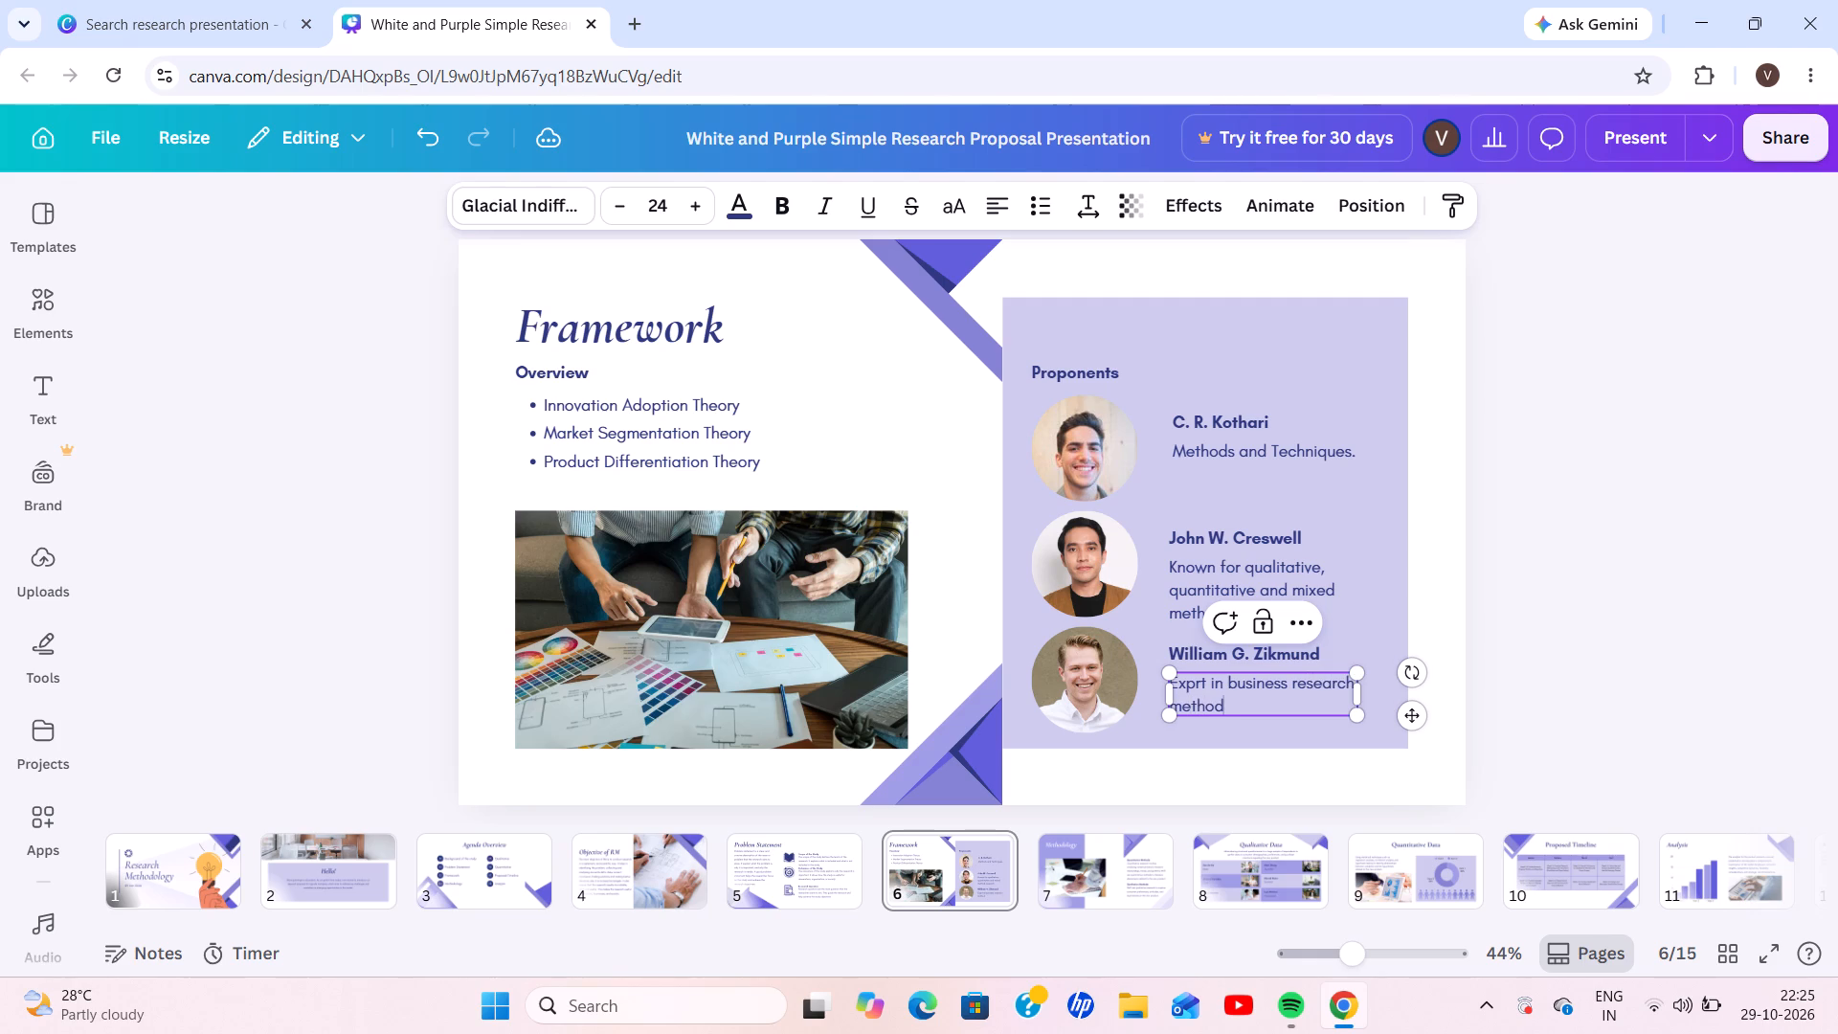
Search the replacement photos for "C R Kothari" for the first proponent's portrait and look through the results.
left_click(1074, 464)
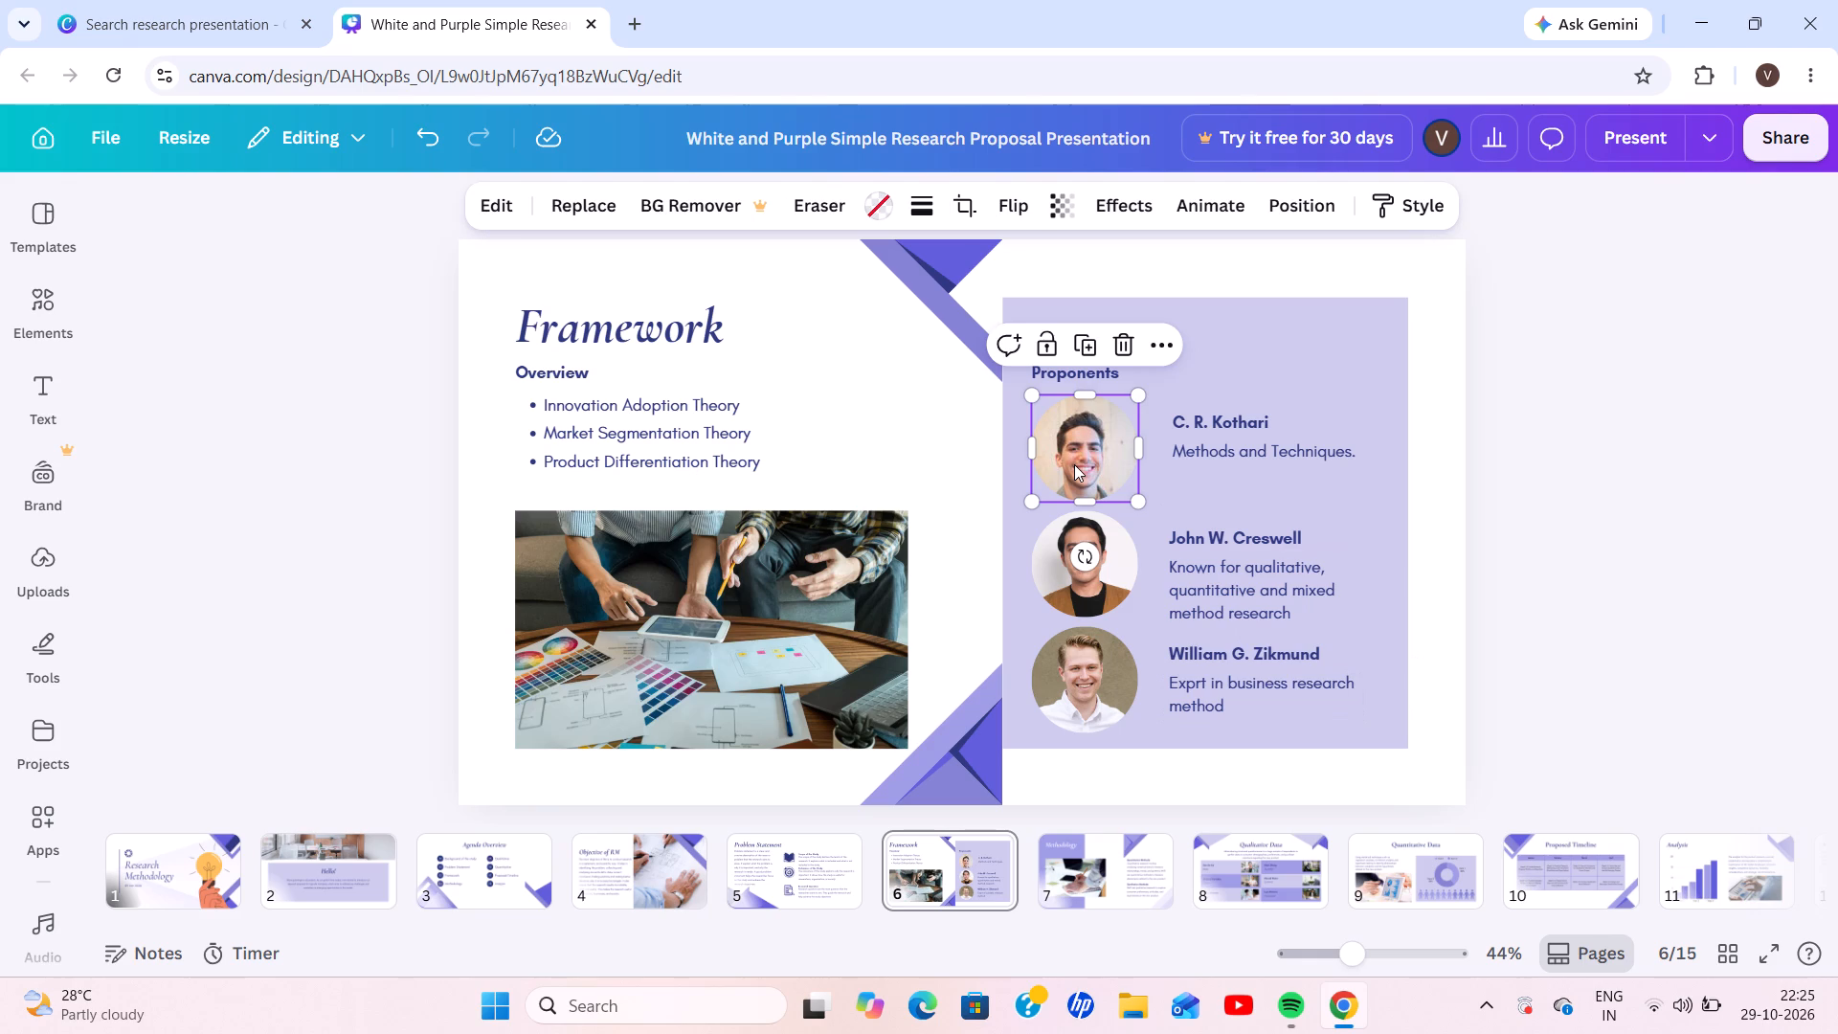
left_click(594, 206)
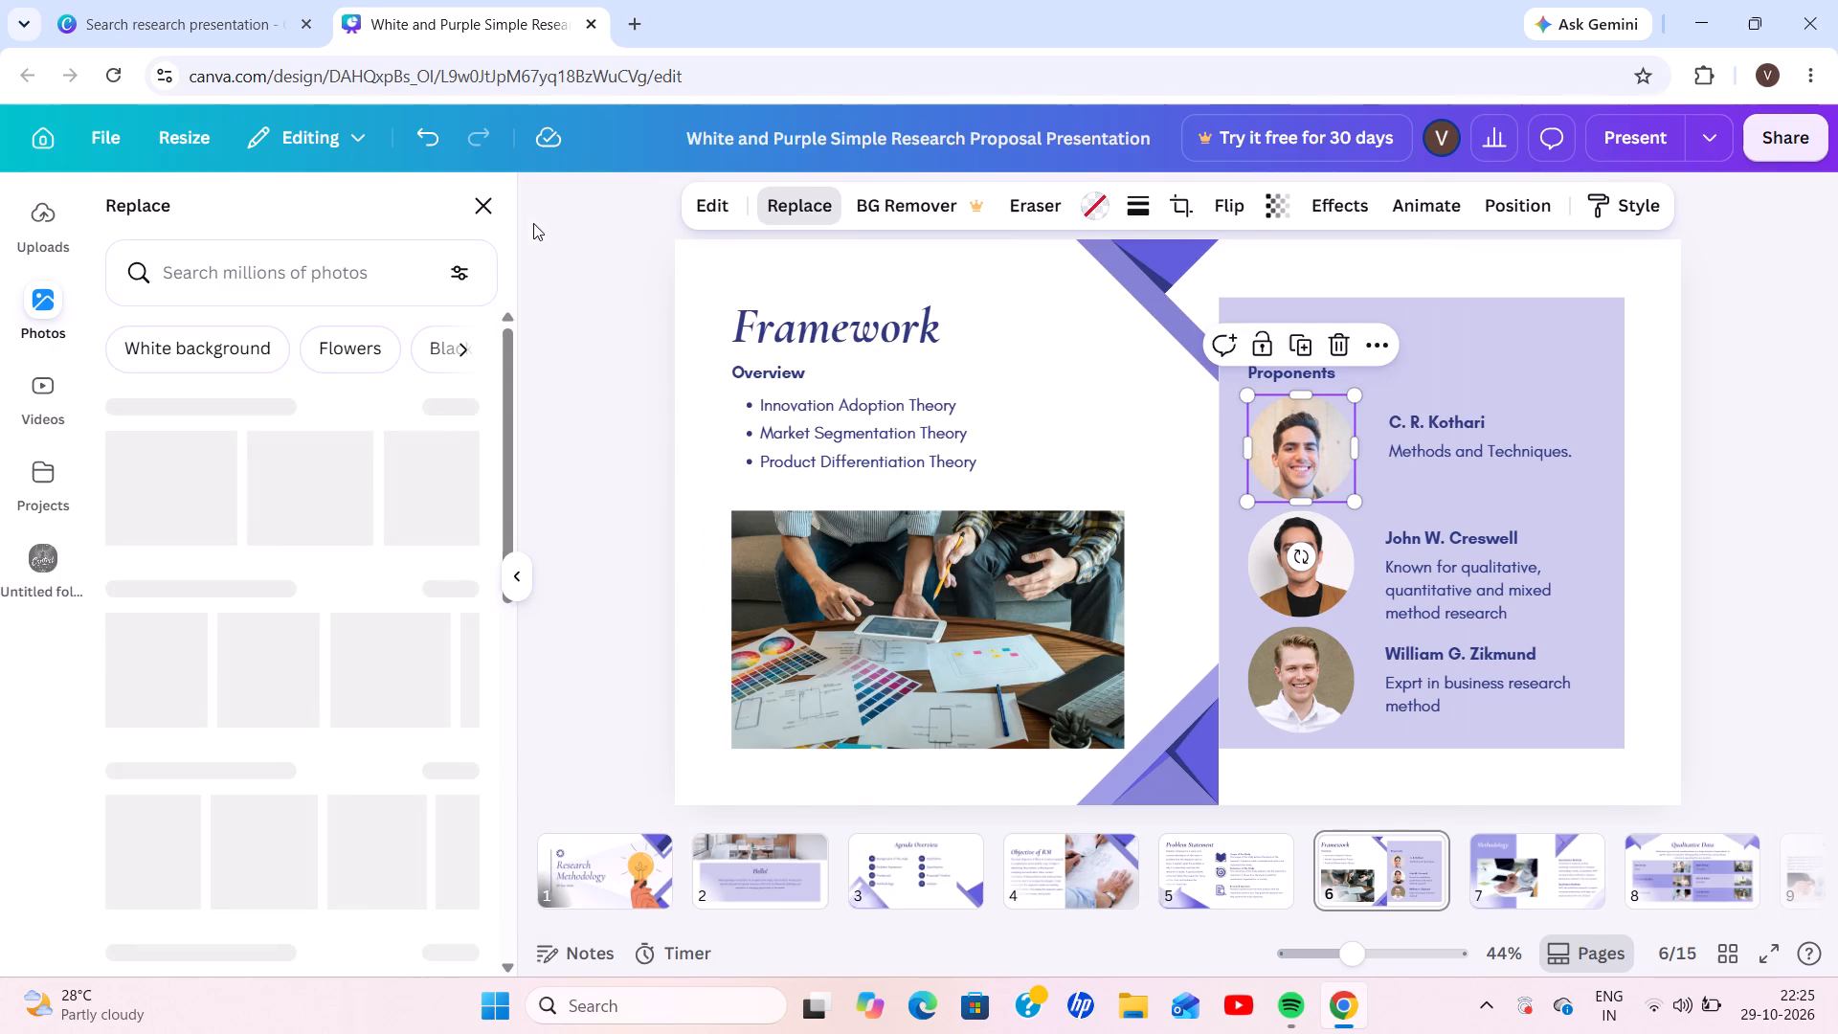
left_click(351, 282)
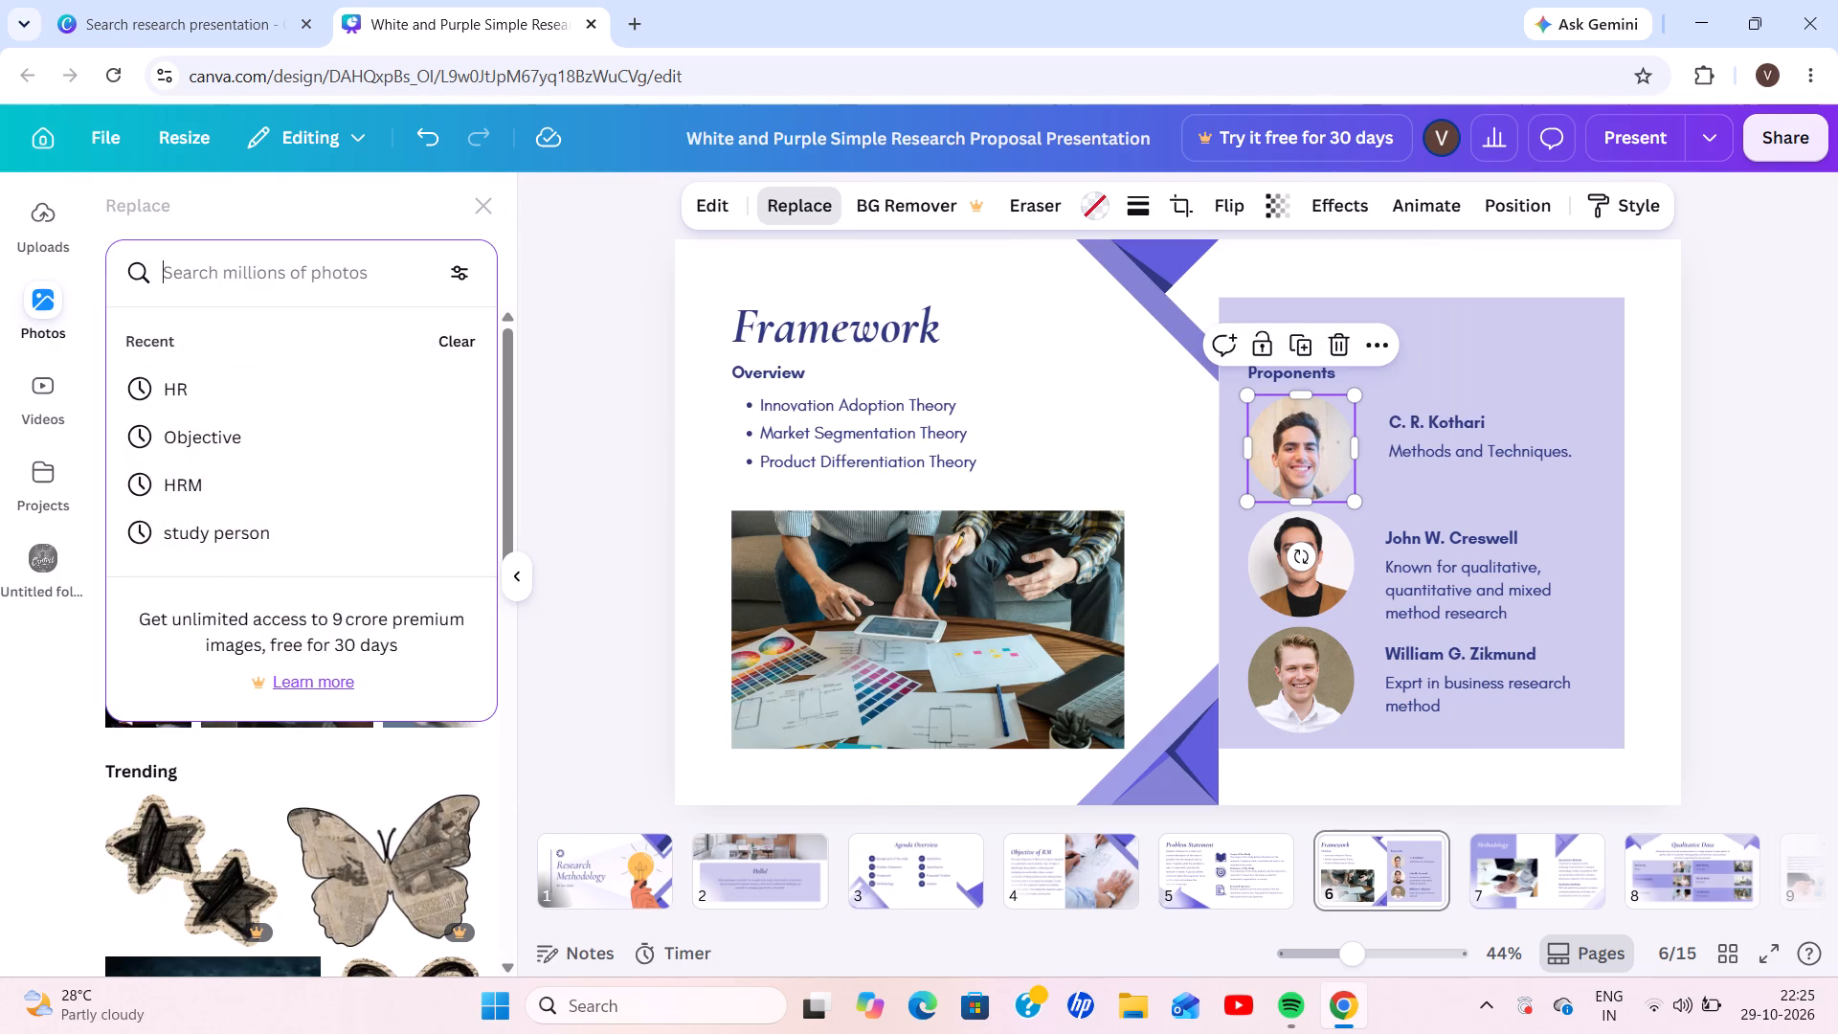
key("shift+c")
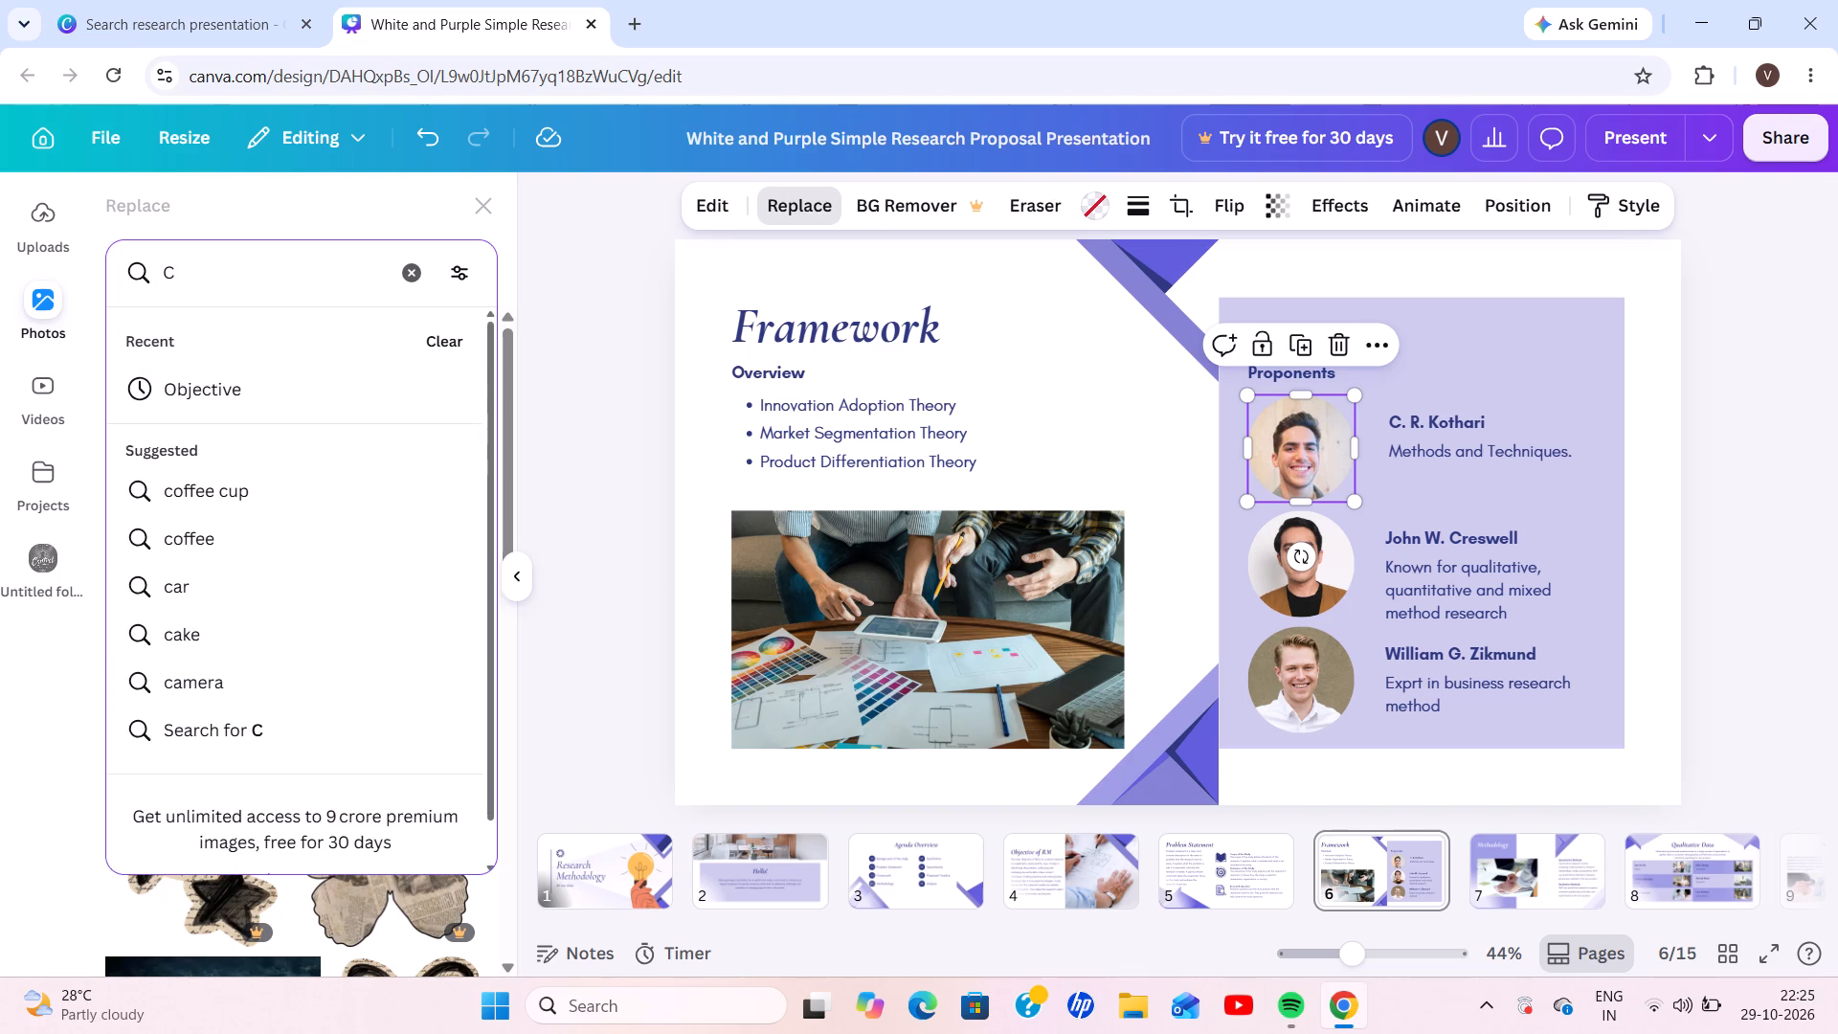
key("shift+space")
key("shift+r")
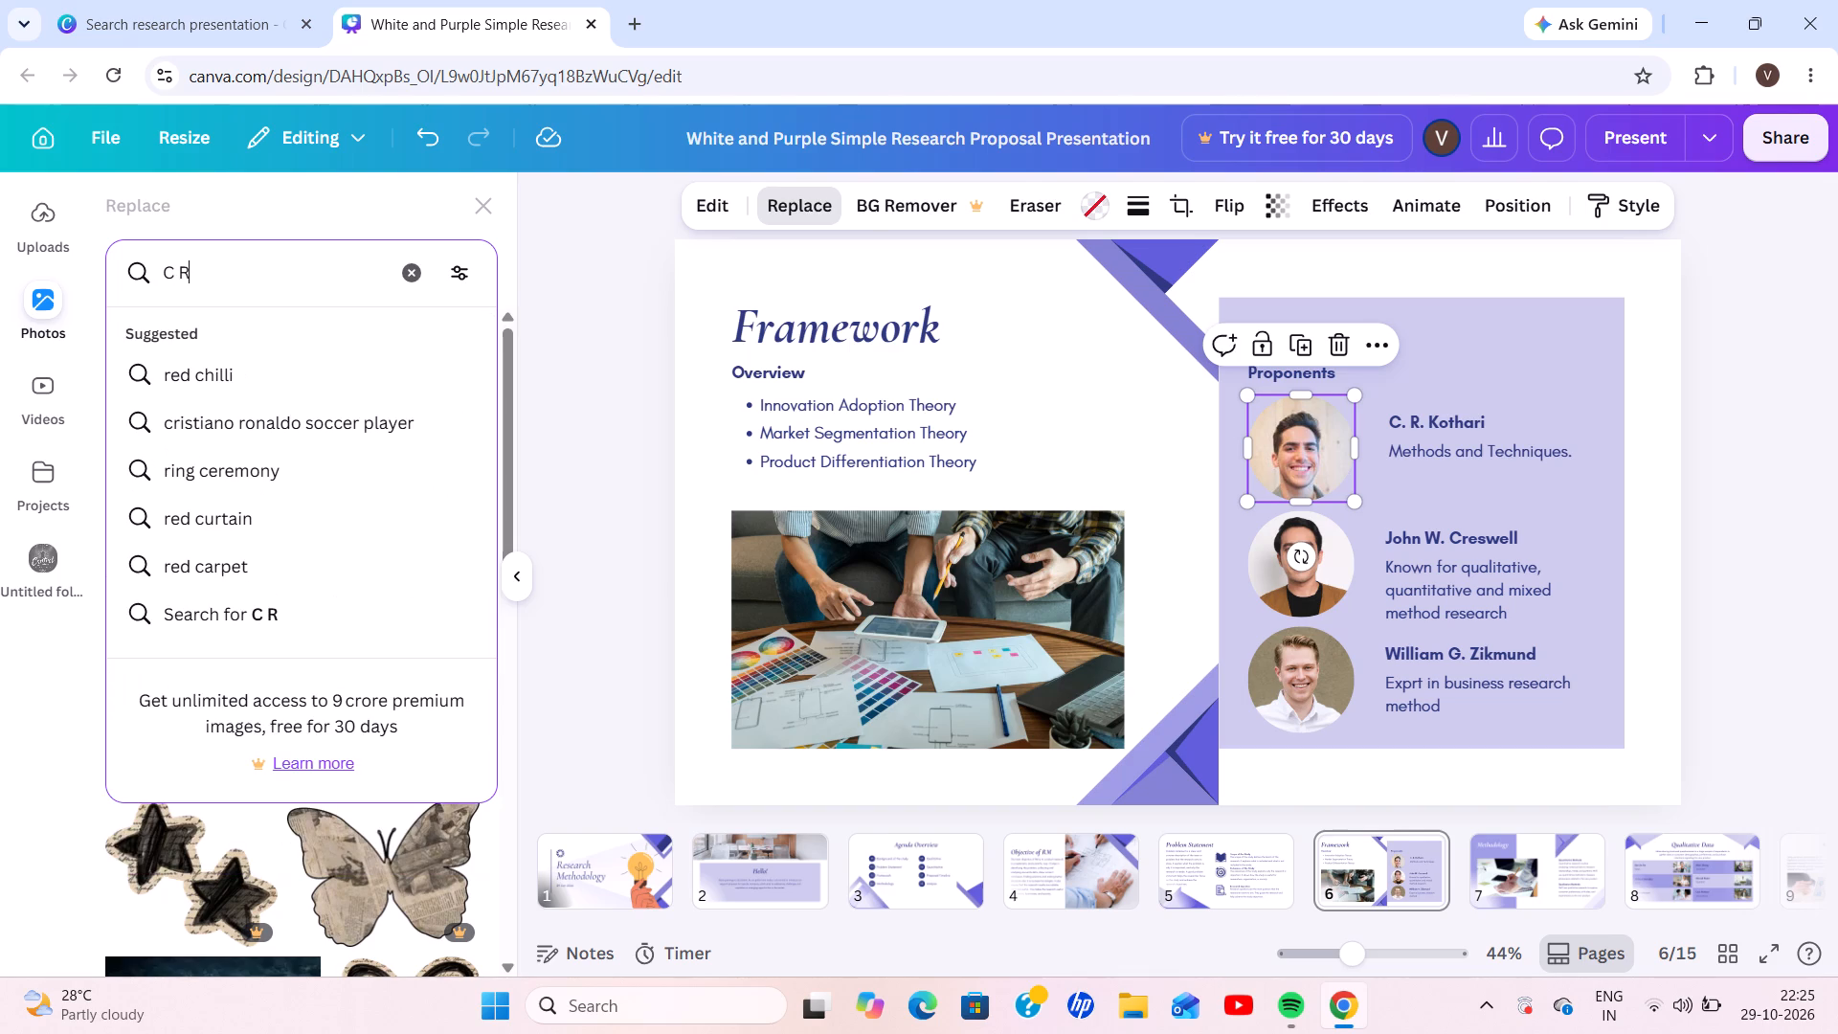
key("shift+space")
key("shift+k")
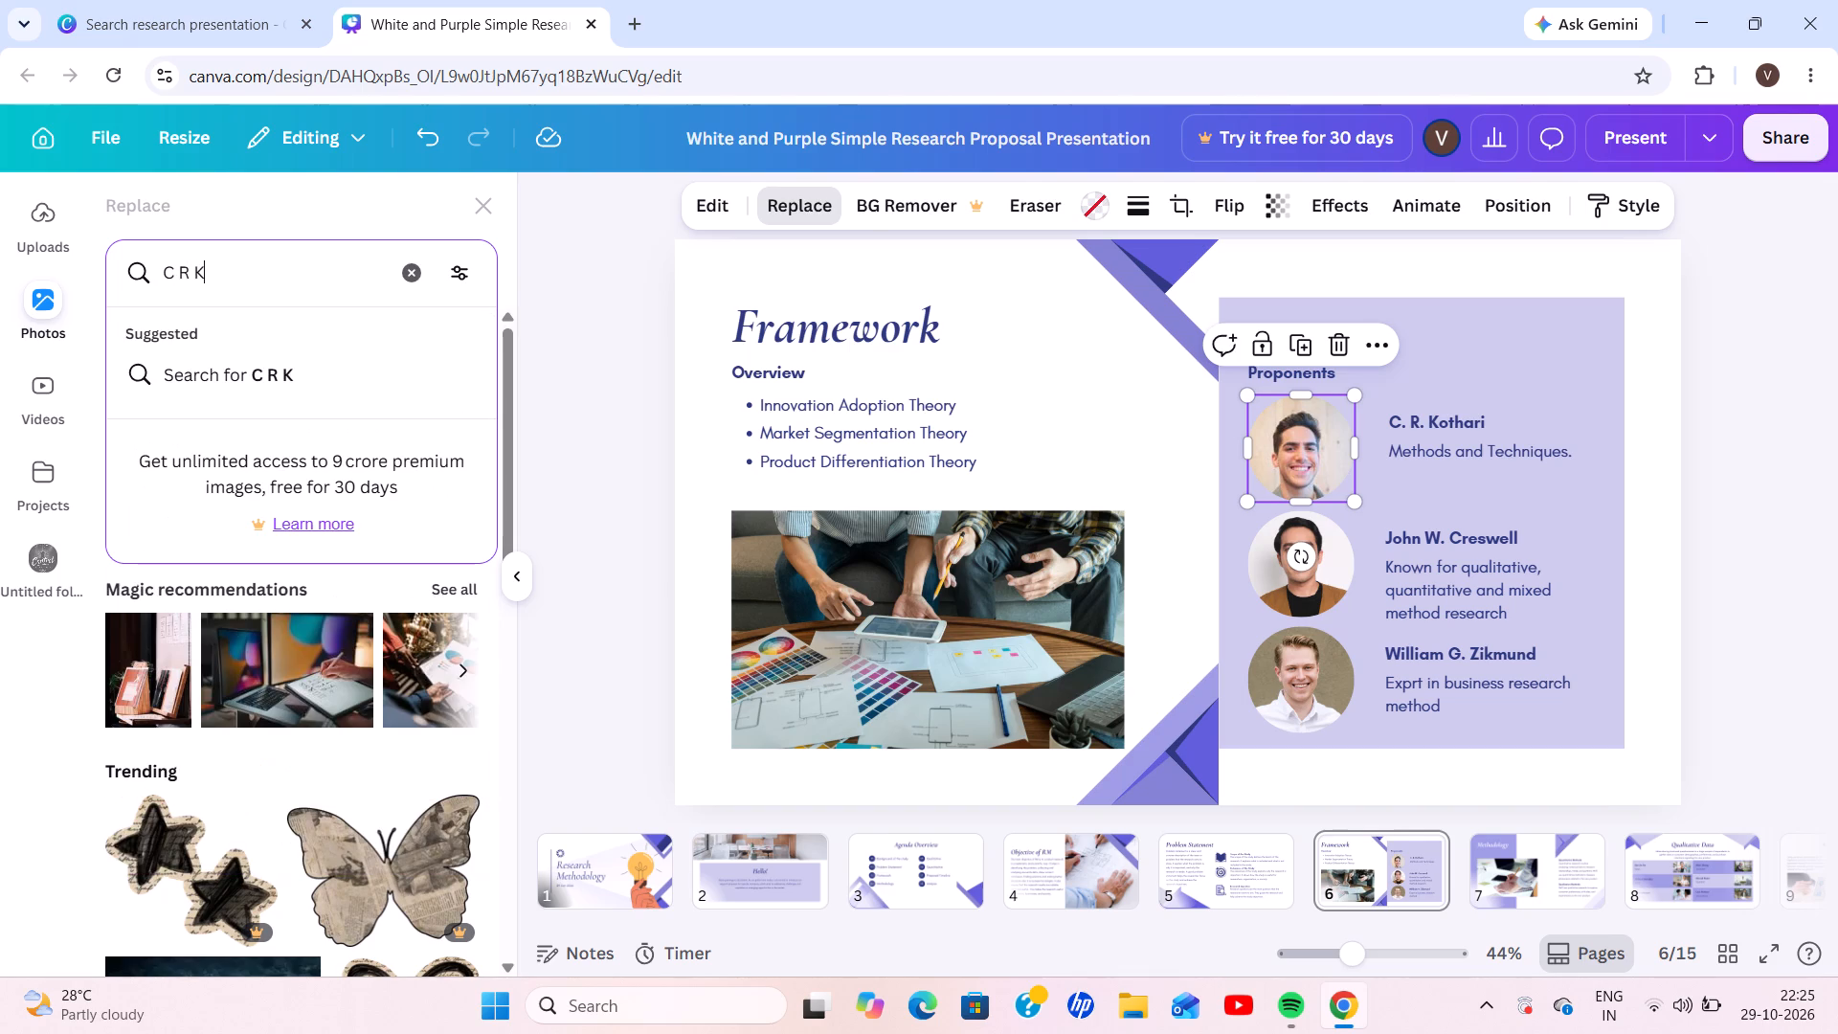
type("othari")
key("Return")
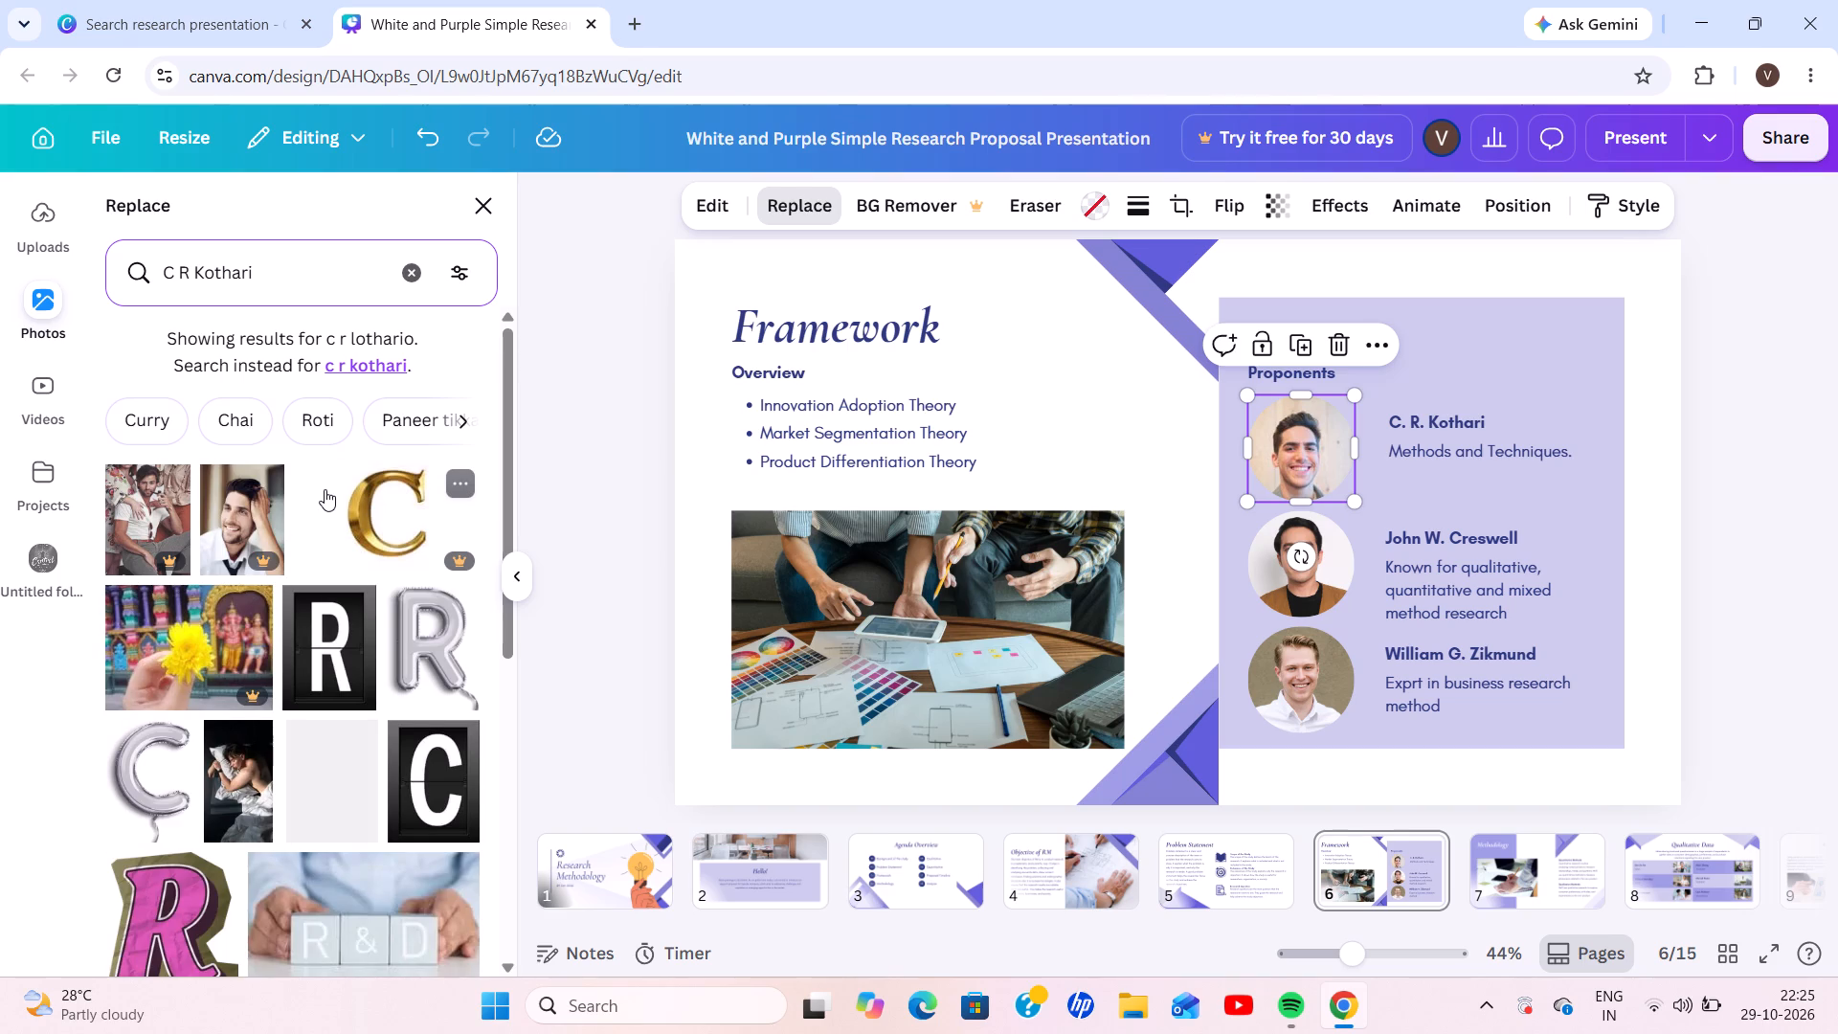
scroll(338, 587, "down", 2)
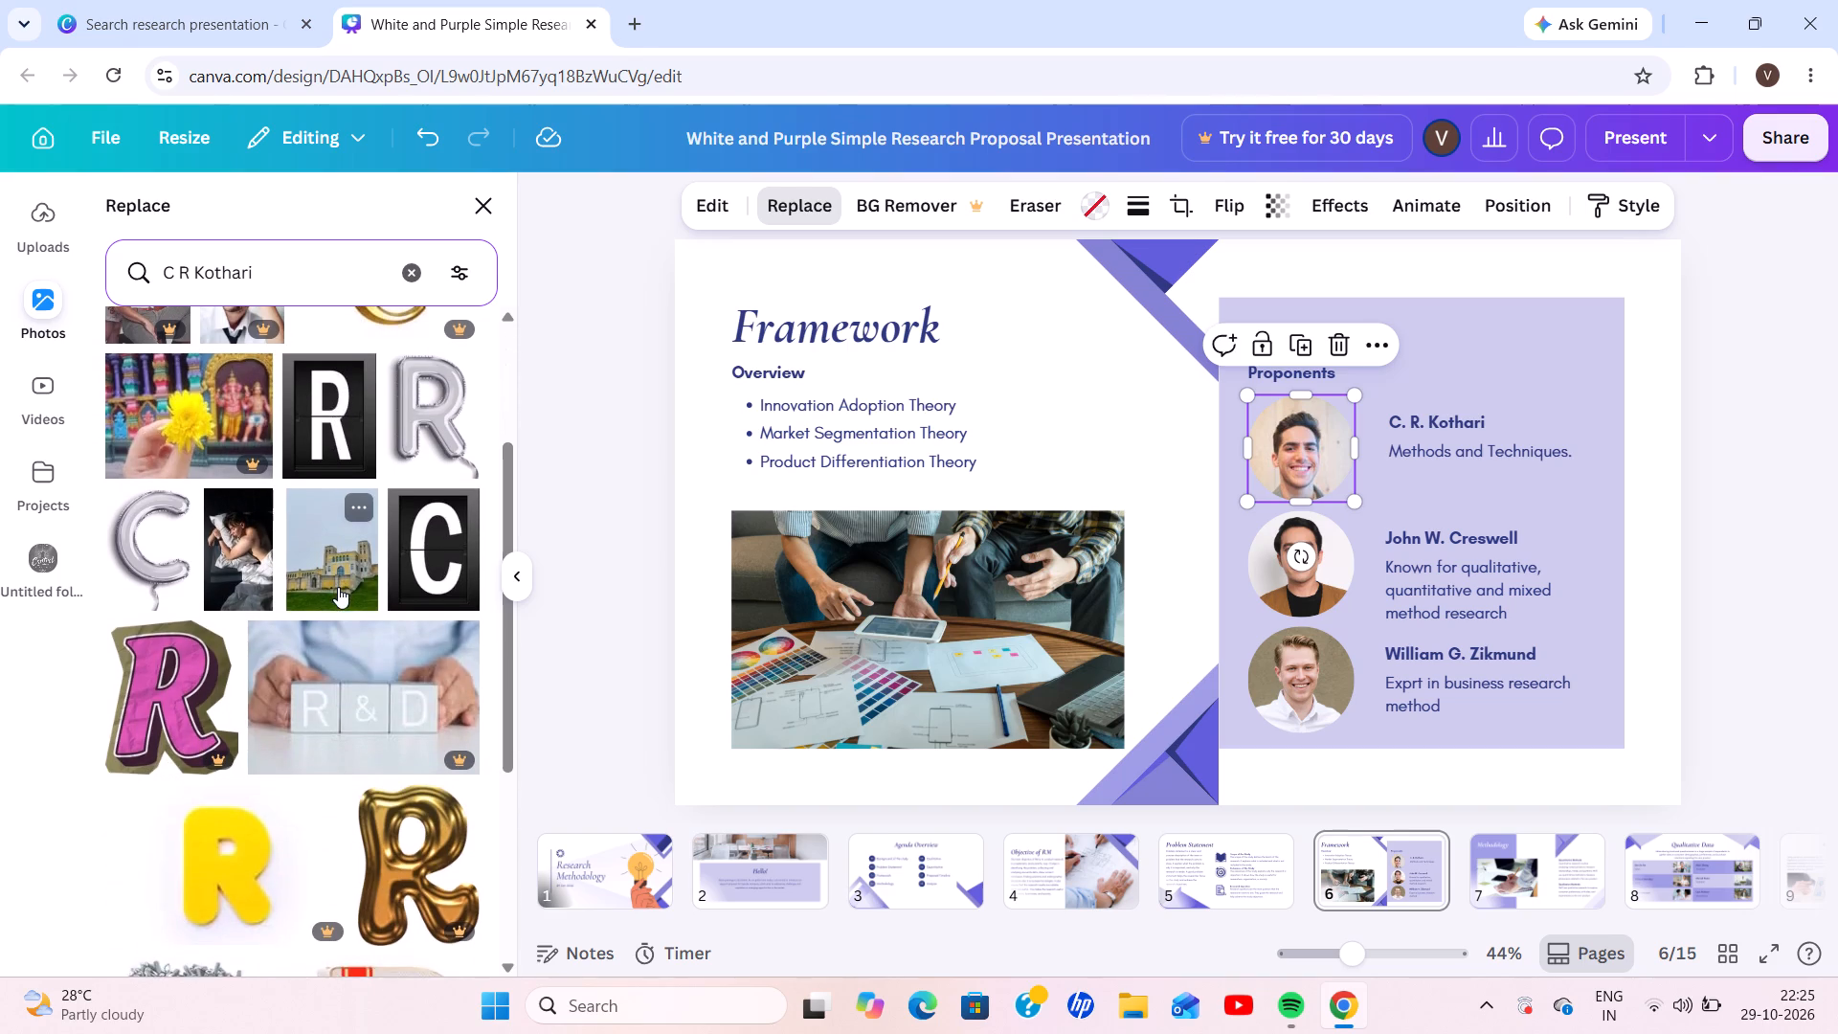
scroll(338, 587, "down", 5)
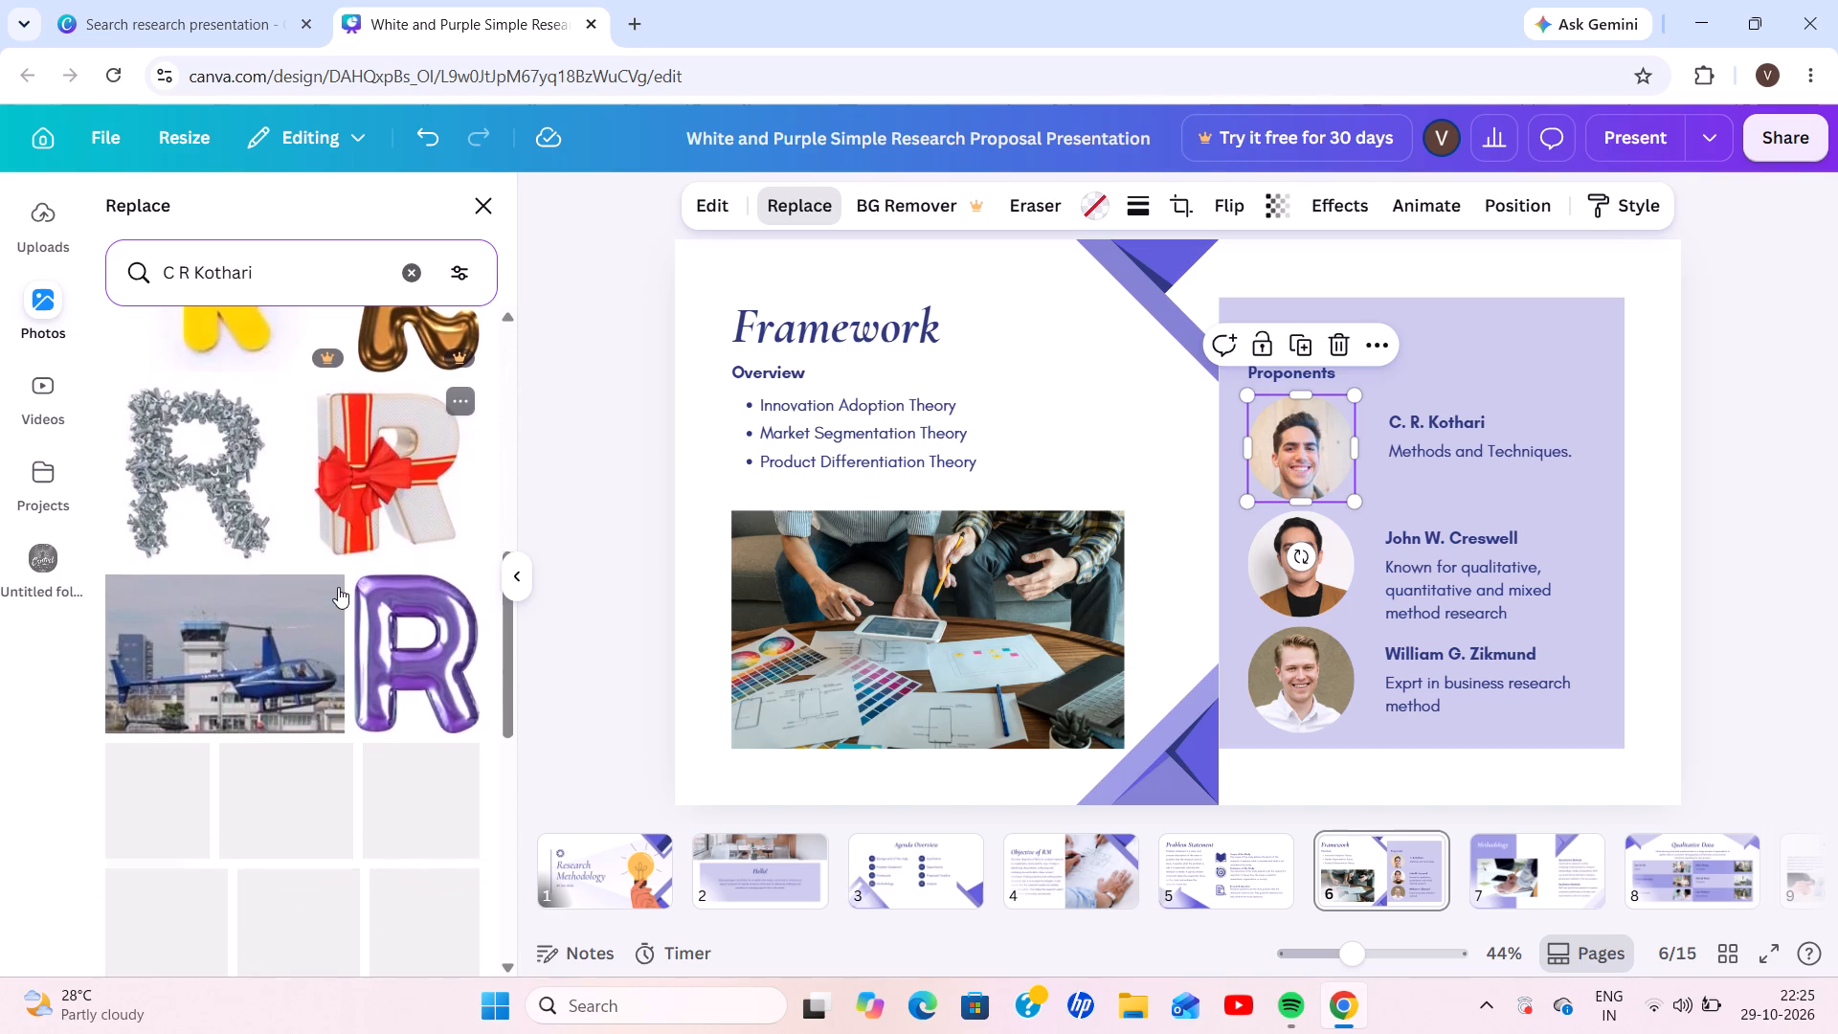
scroll(338, 587, "up", 5)
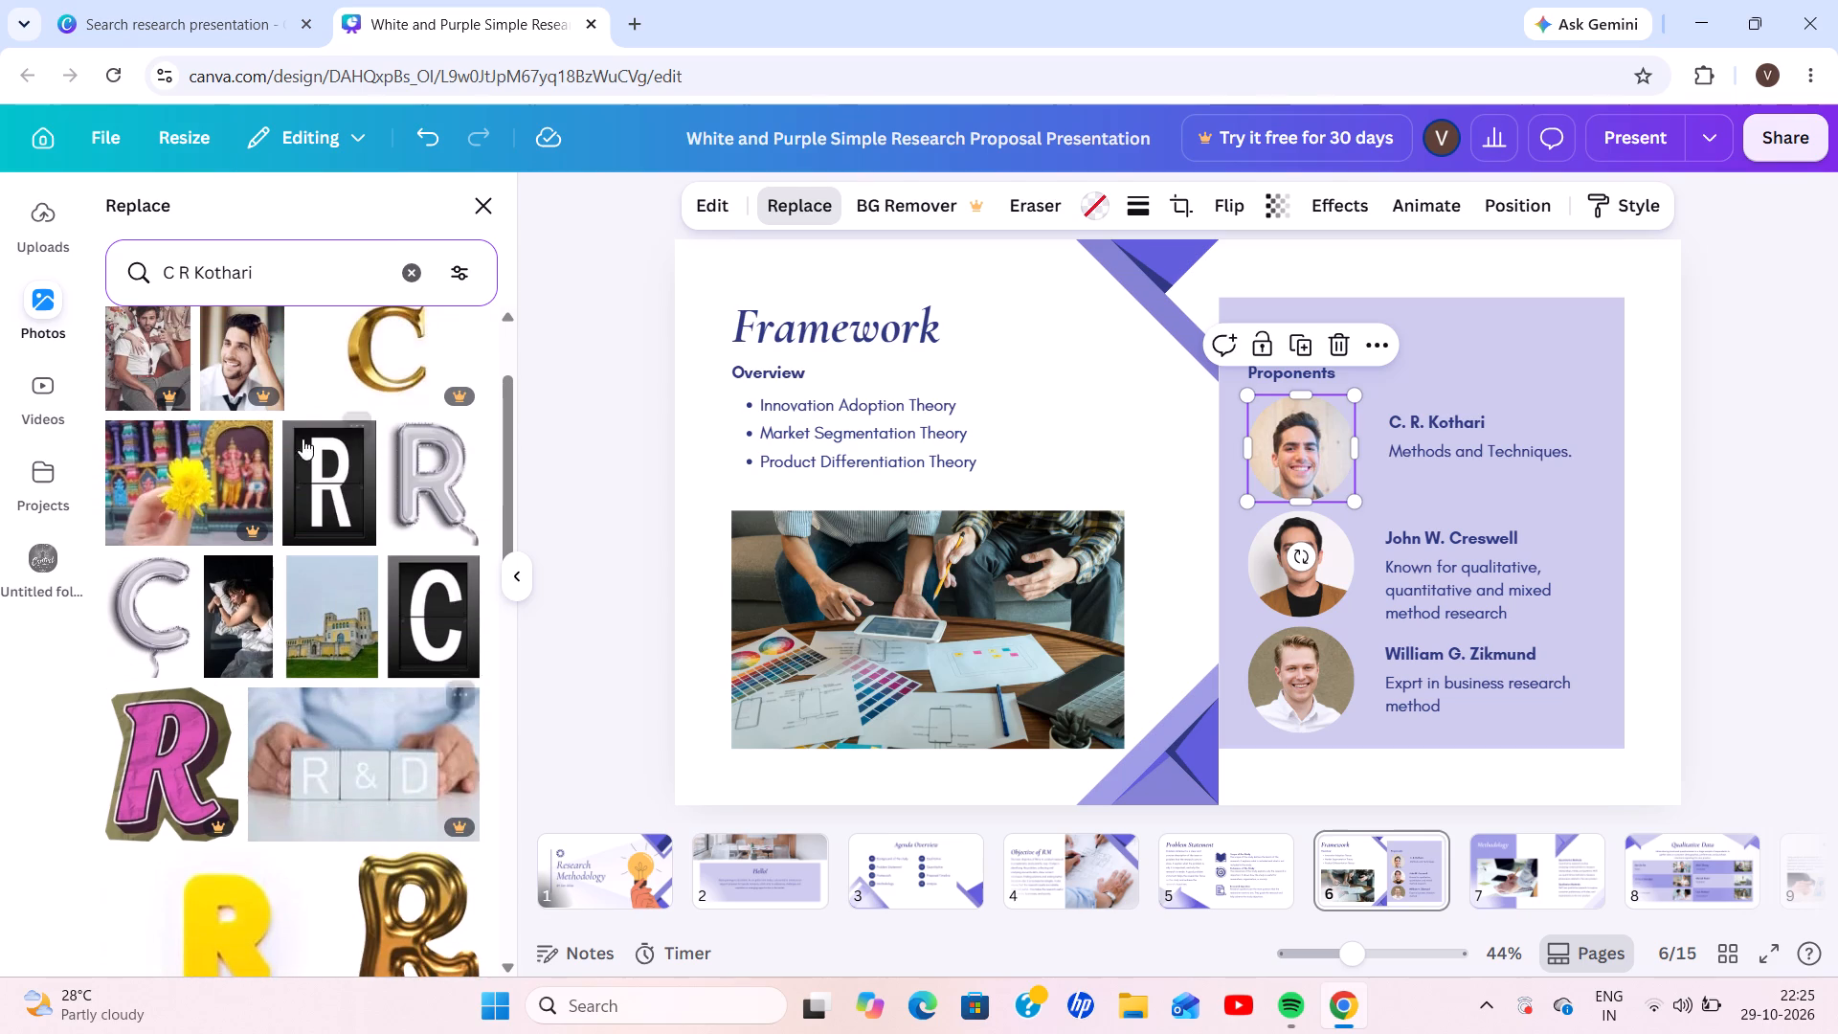
Search the replacement photos for "CR" for C. R. Kothari's portrait and look through the results.
left_click(261, 269)
key("BackSpace")
key("BackSpace")
key("BackSpace")
key("BackSpace")
key("BackSpace")
key("BackSpace")
key("BackSpace")
key("BackSpace")
key("BackSpace")
key("BackSpace")
key("BackSpace")
key("BackSpace")
key("BackSpace")
key("BackSpace")
key("BackSpace")
key("BackSpace")
key("BackSpace")
key("BackSpace")
key("BackSpace")
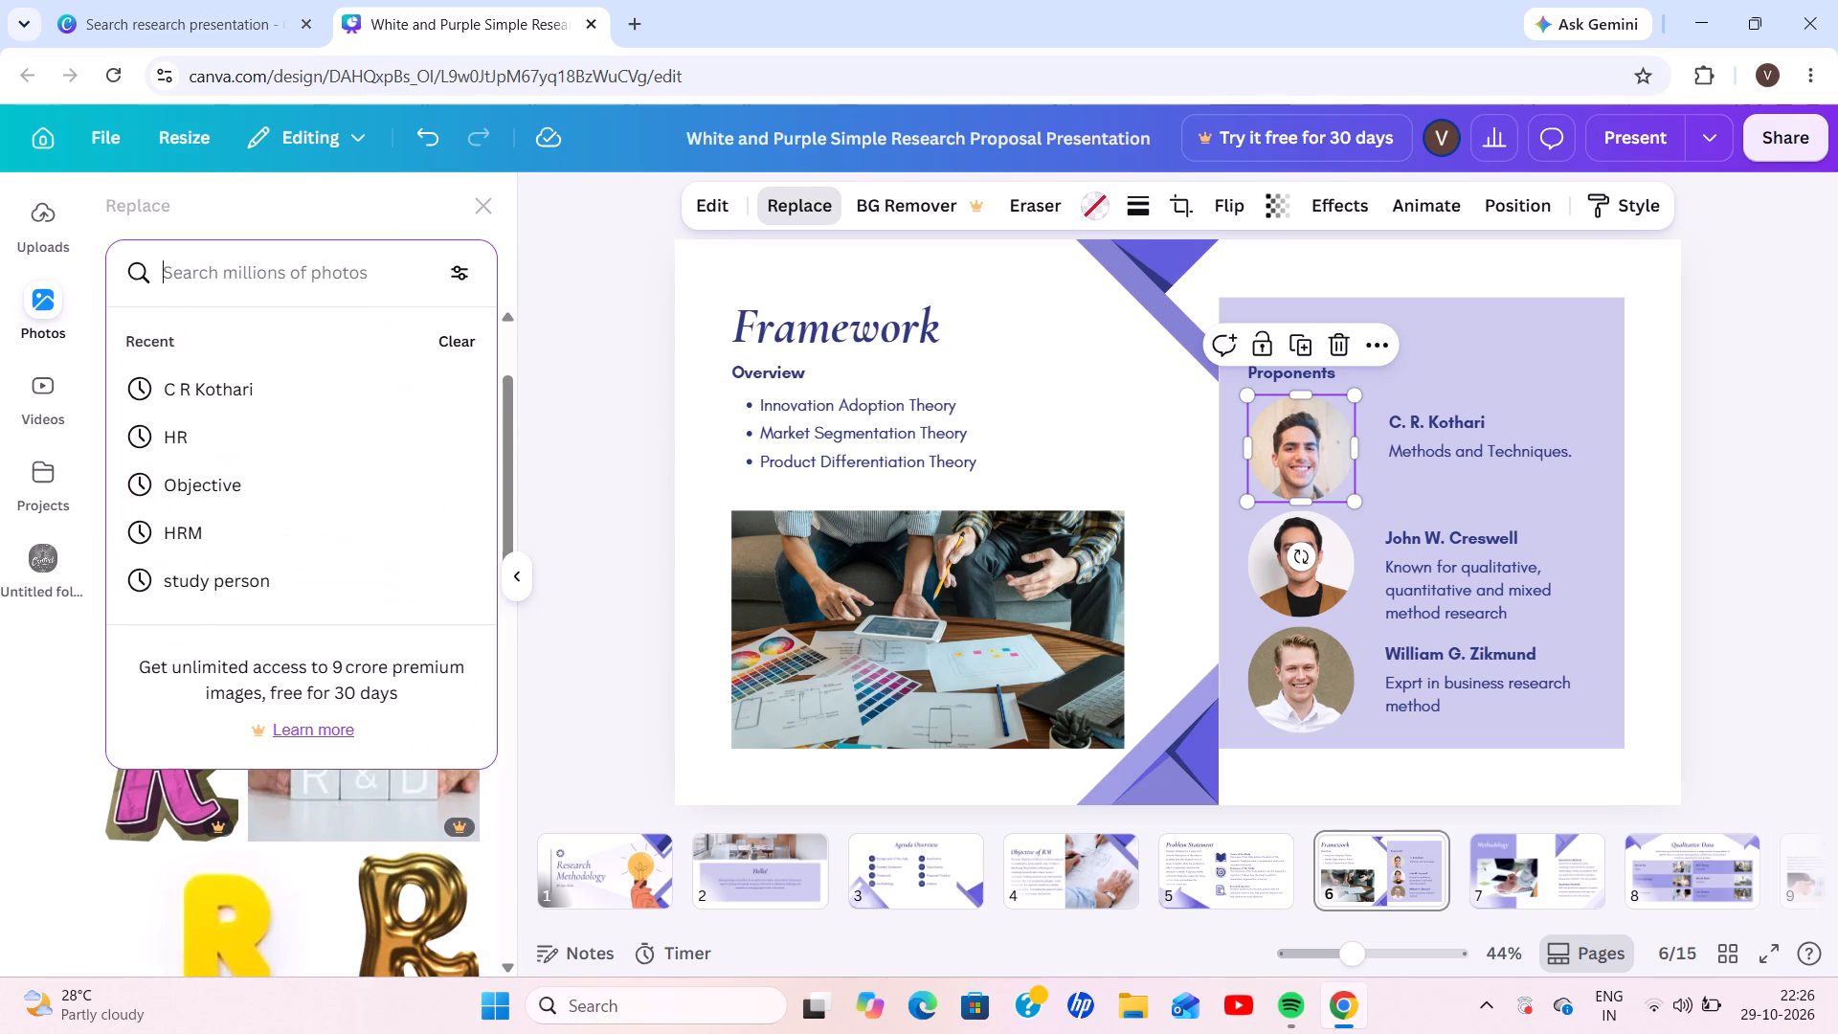
type("CR")
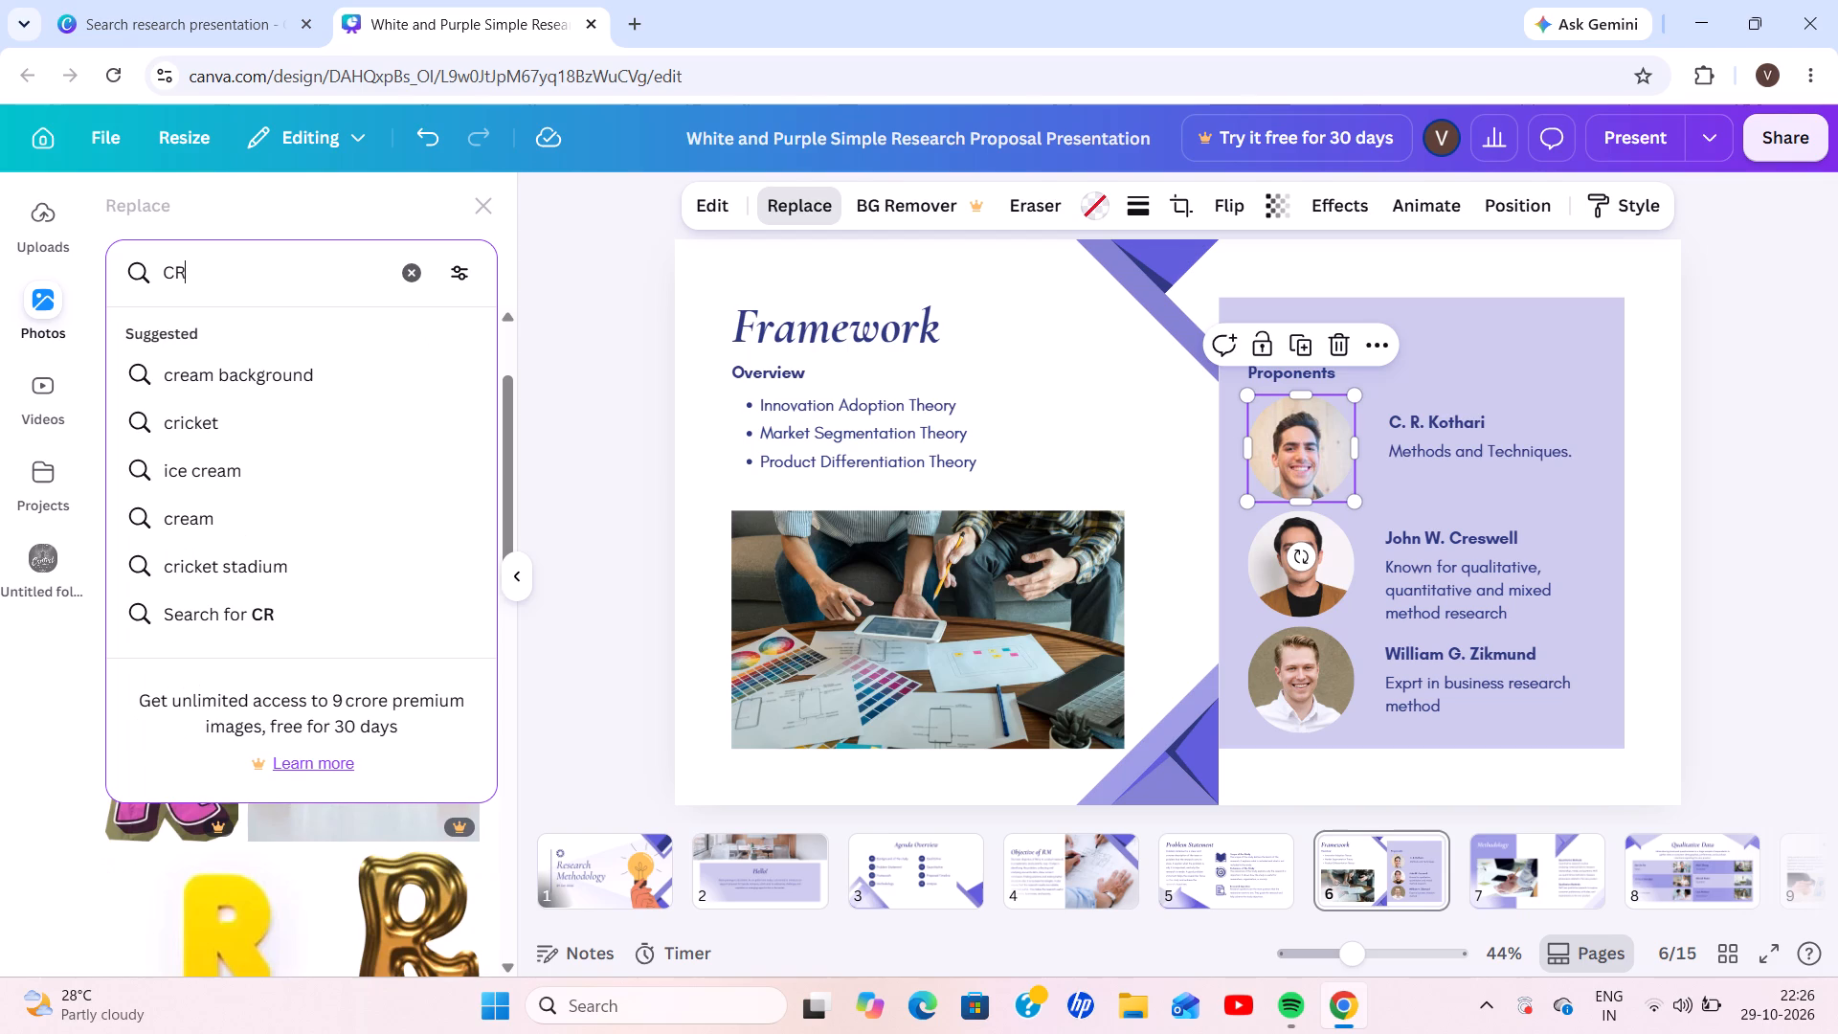
key("Return")
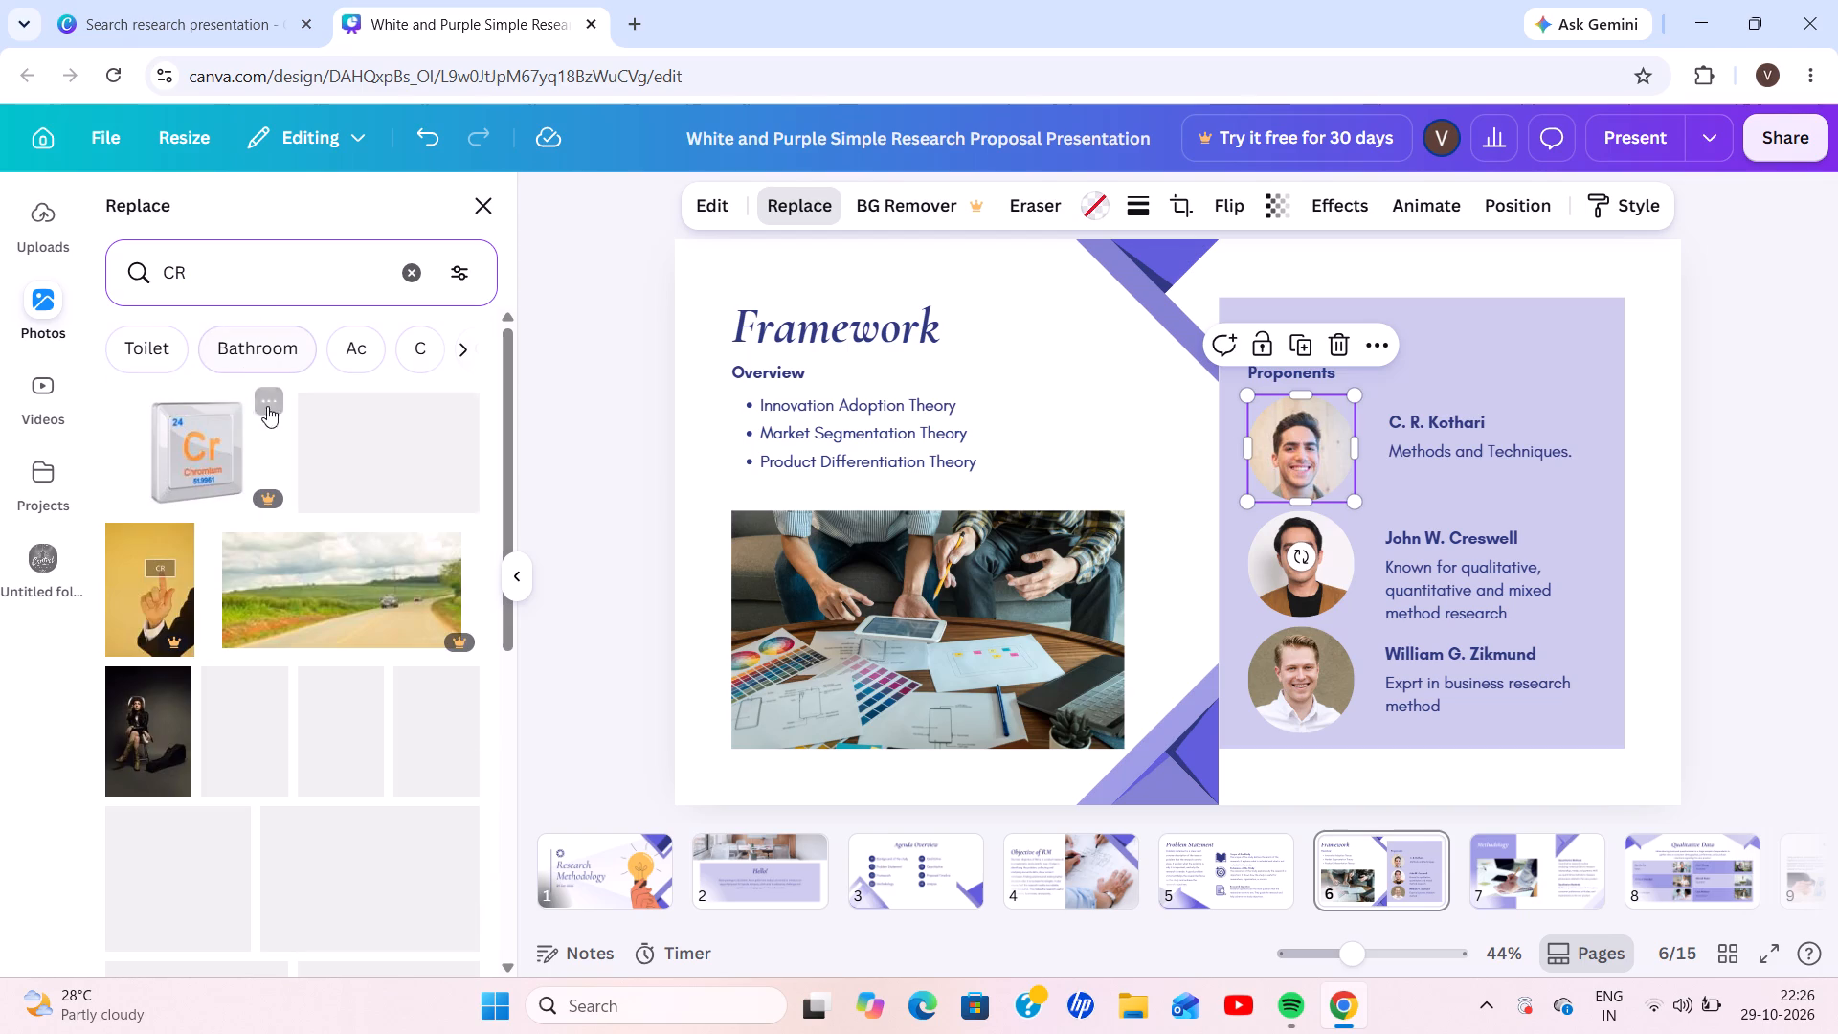
scroll(281, 595, "down", 1)
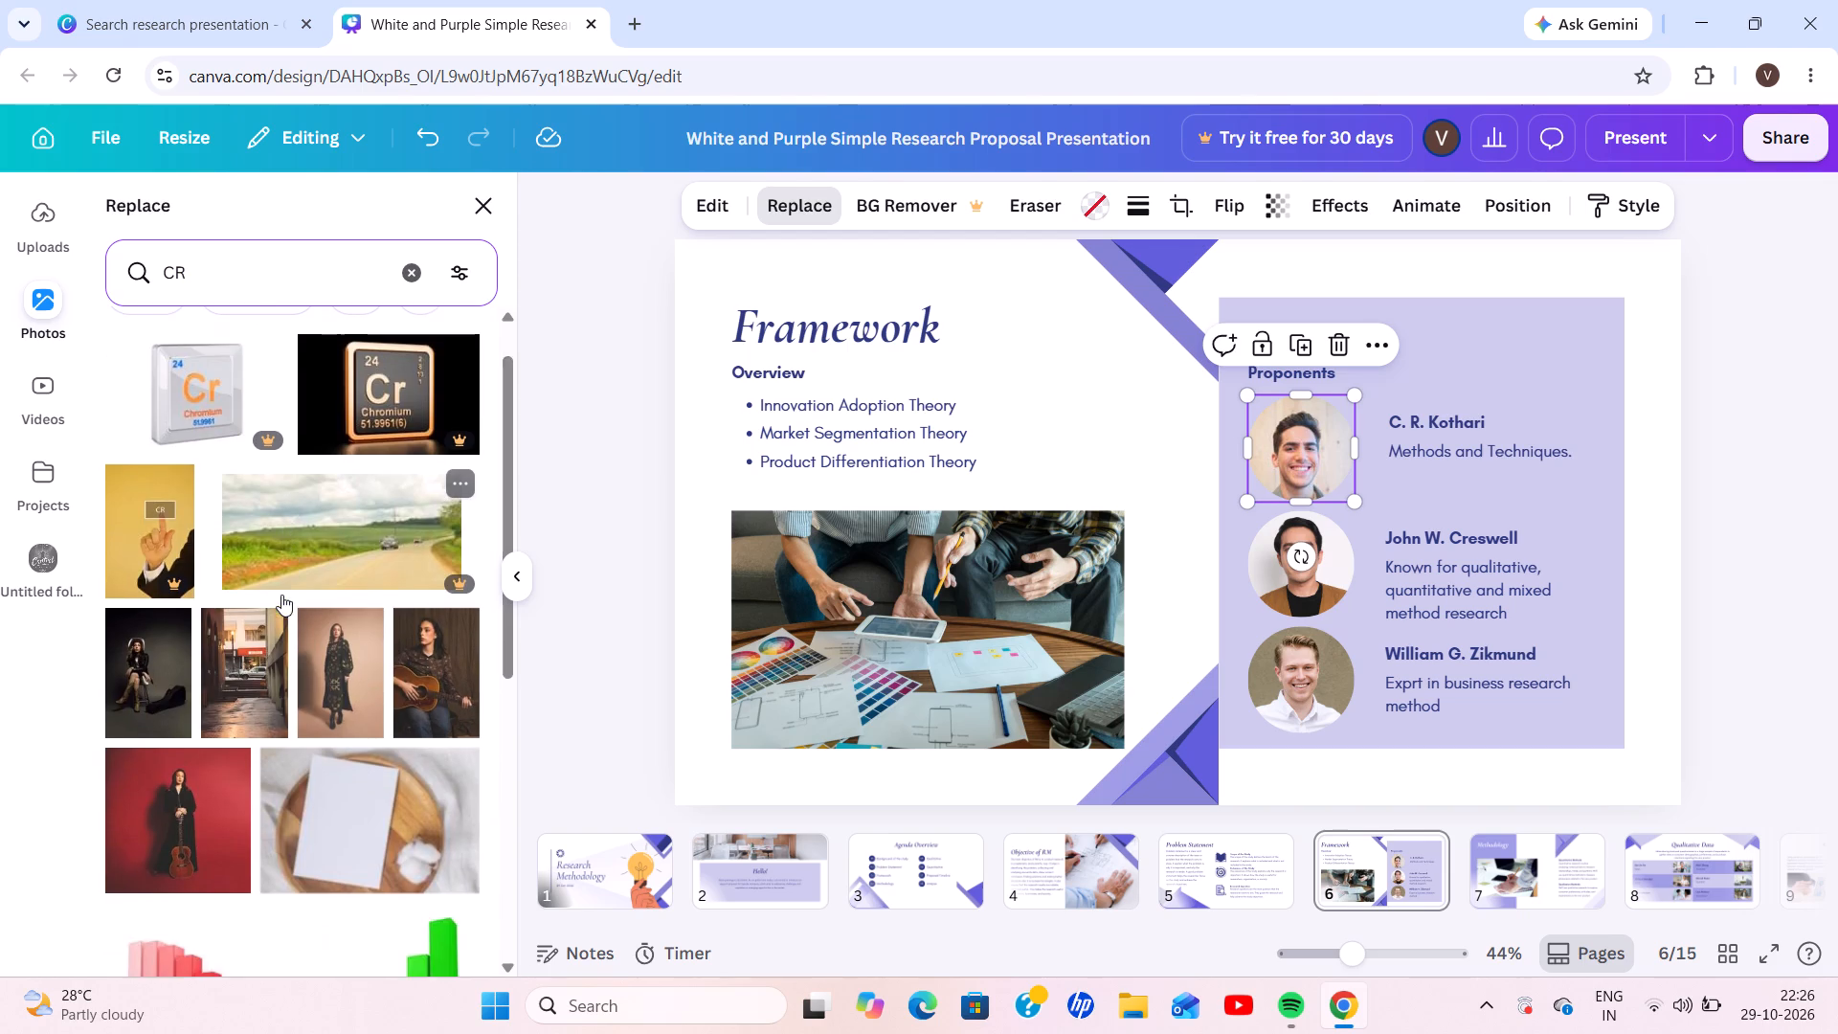
scroll(281, 595, "down", 4)
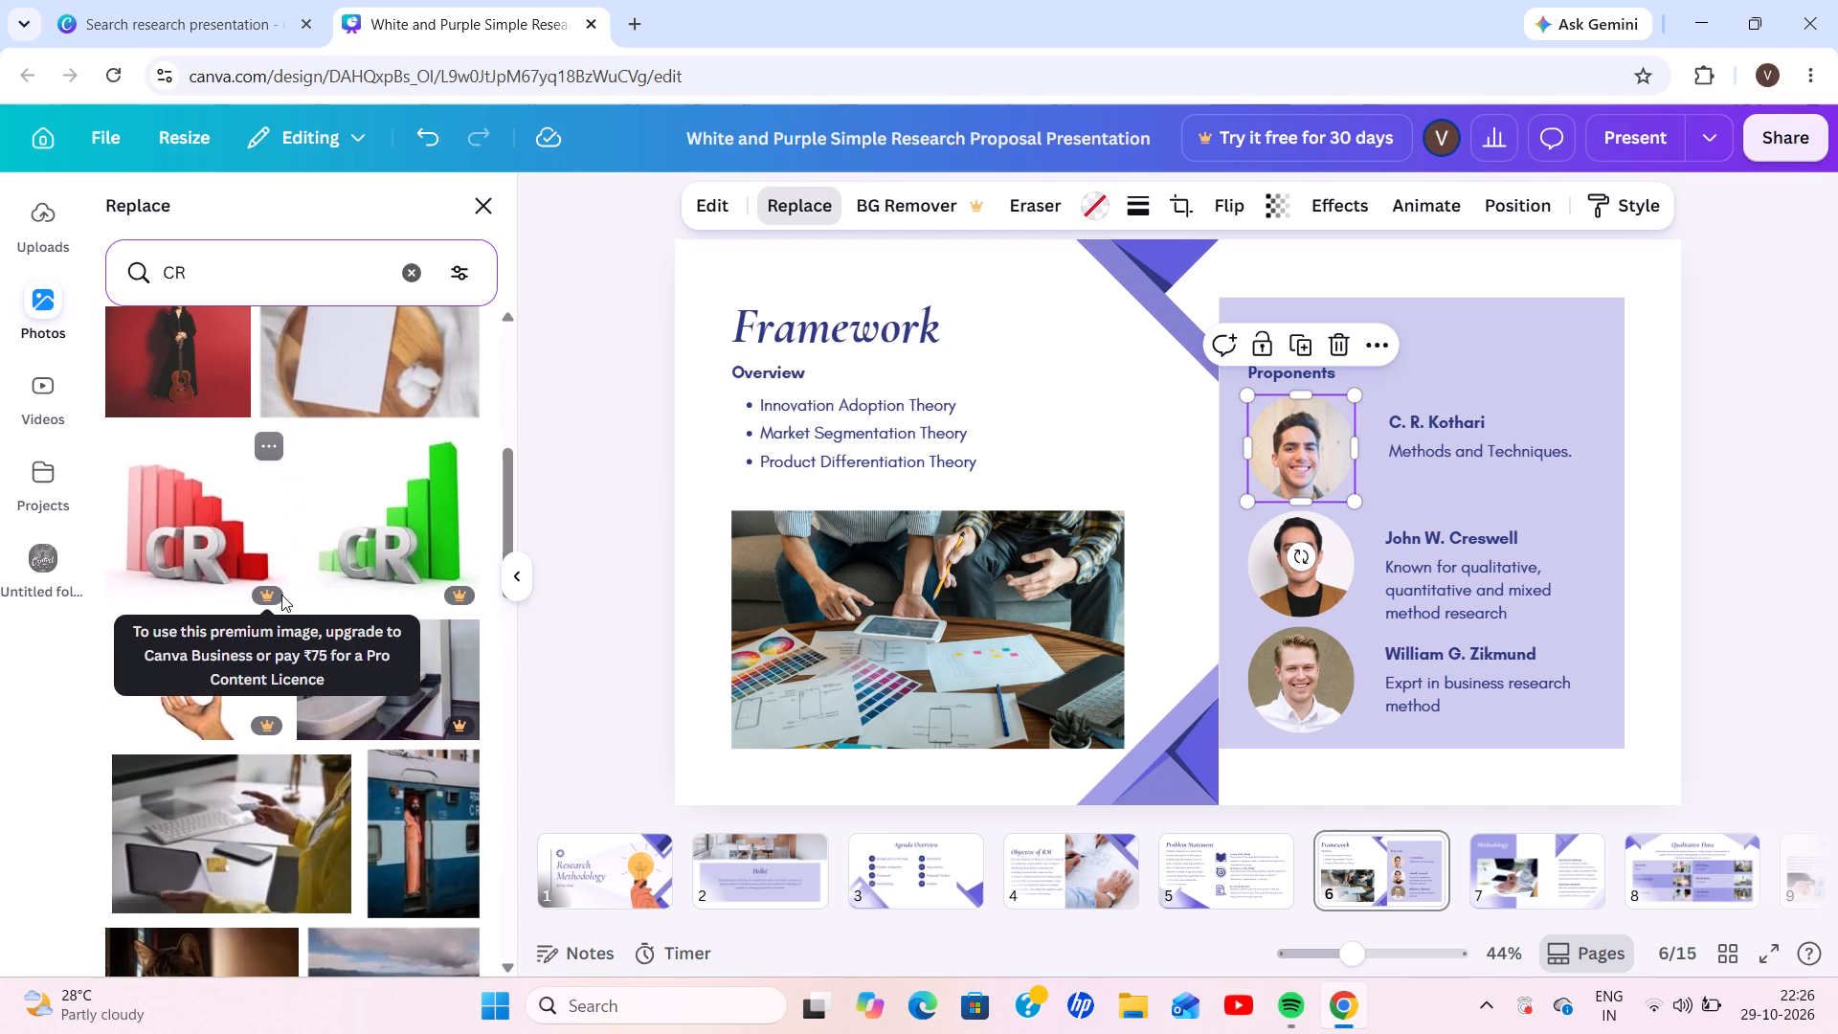
scroll(281, 595, "down", 2)
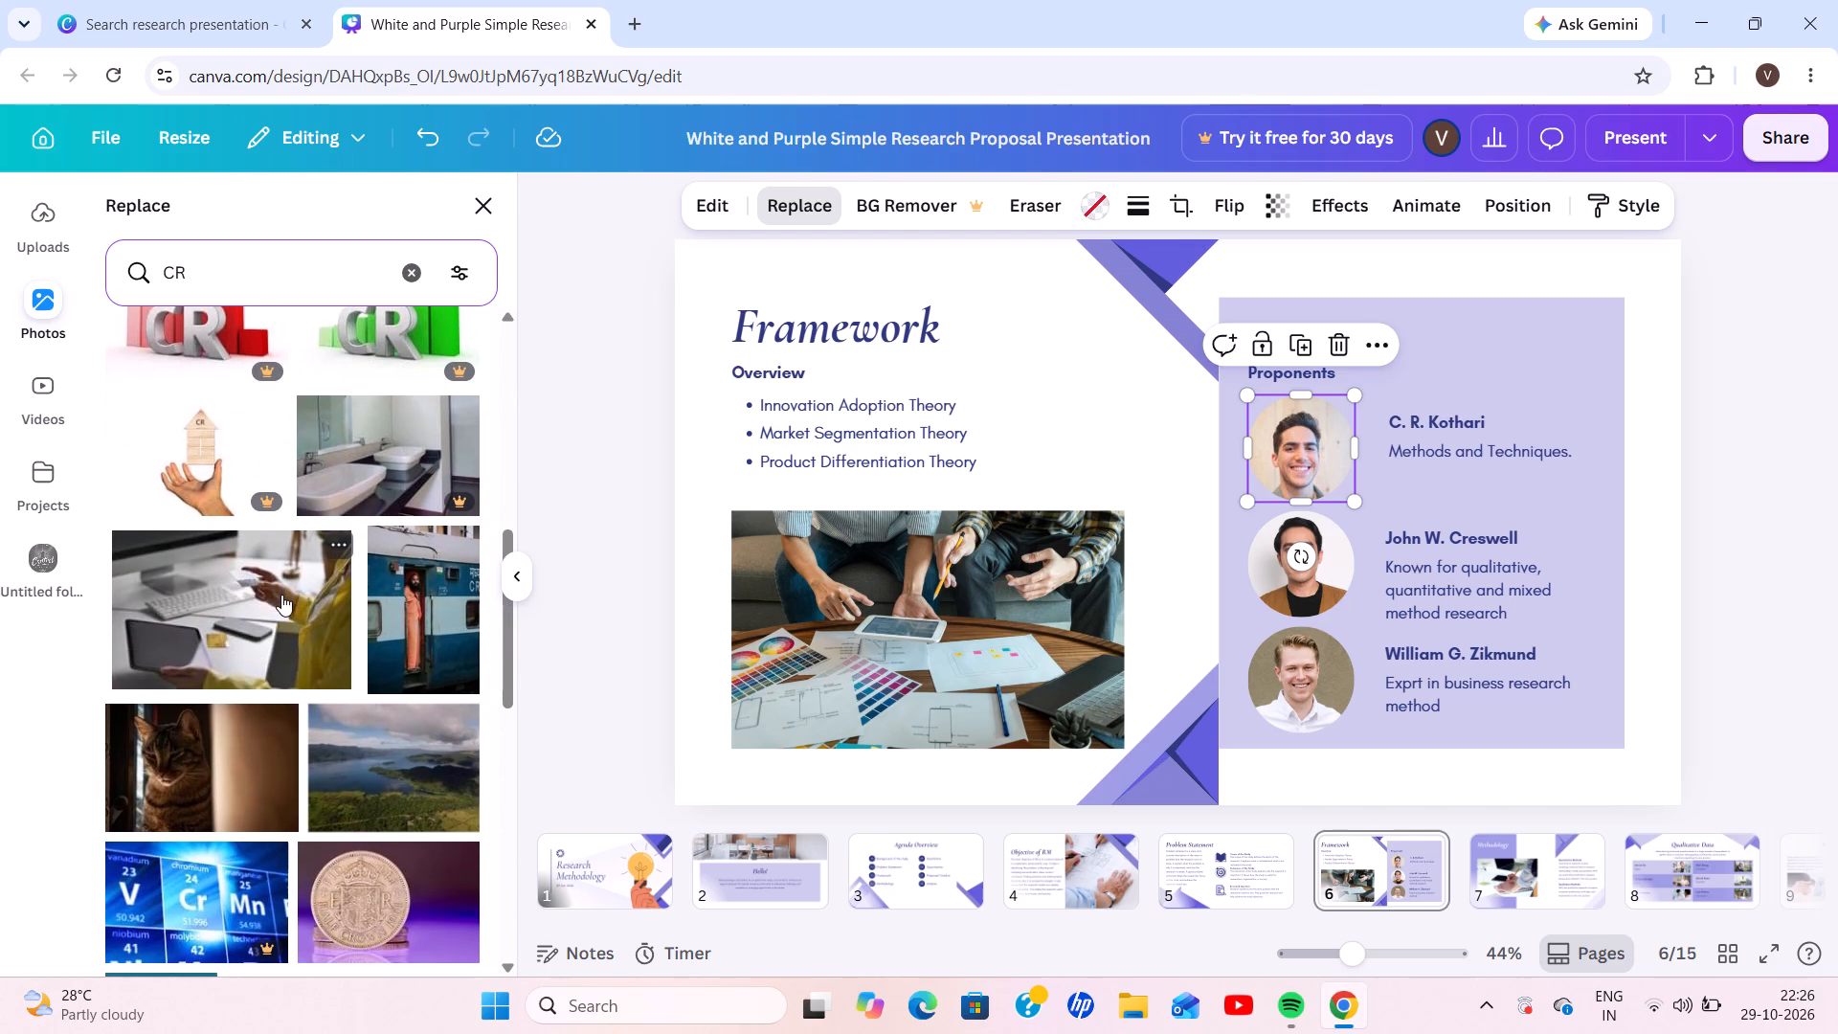
scroll(281, 595, "down", 3)
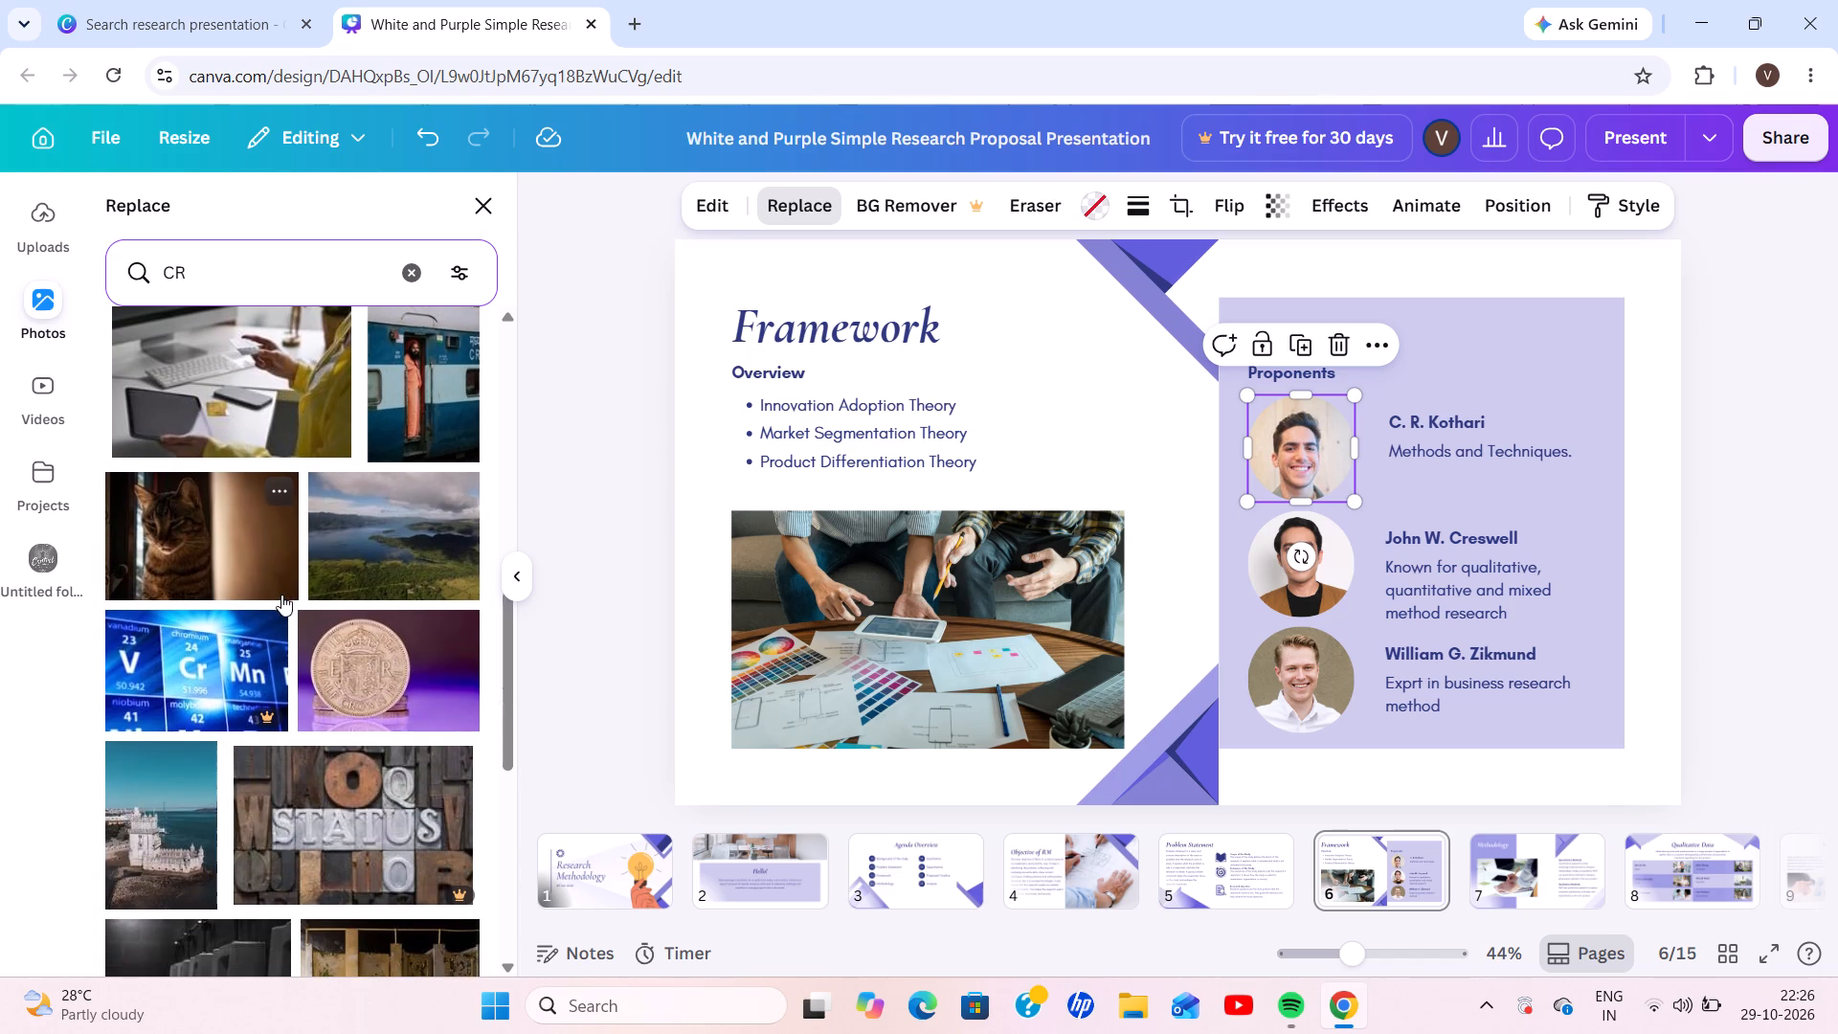
scroll(281, 595, "down", 3)
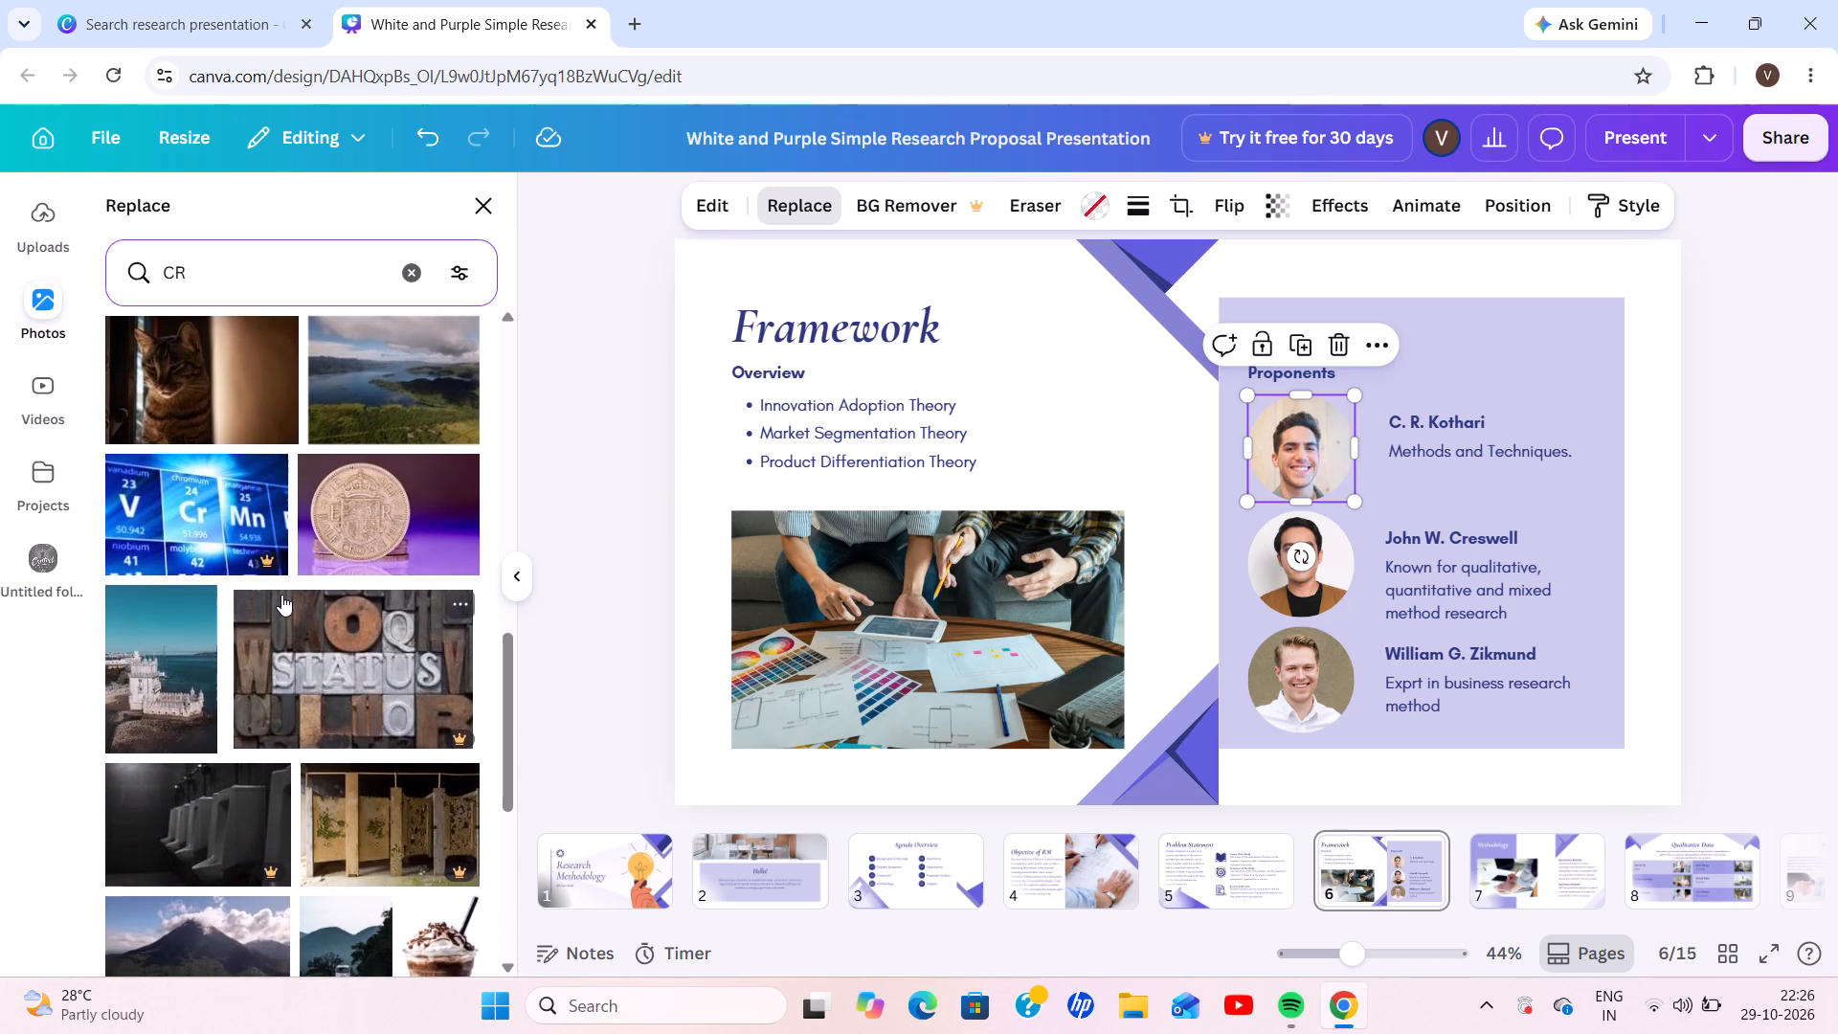
scroll(281, 595, "down", 2)
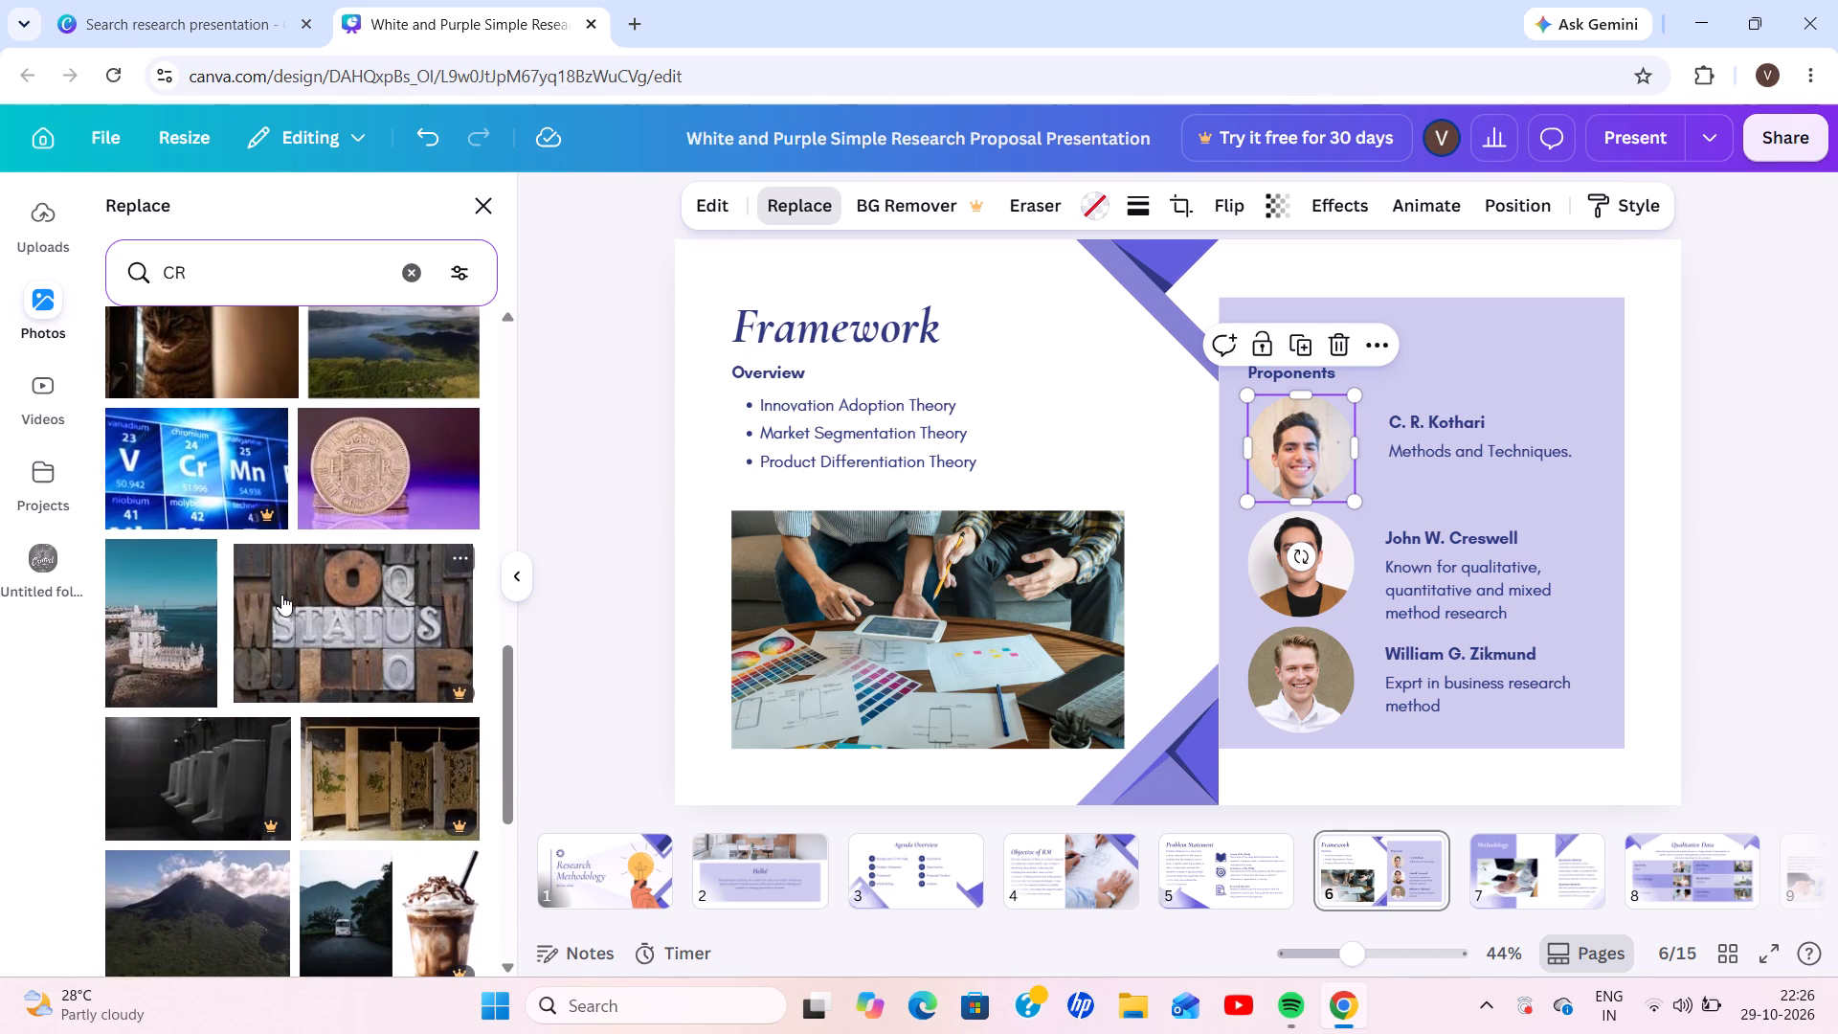
scroll(281, 595, "down", 1)
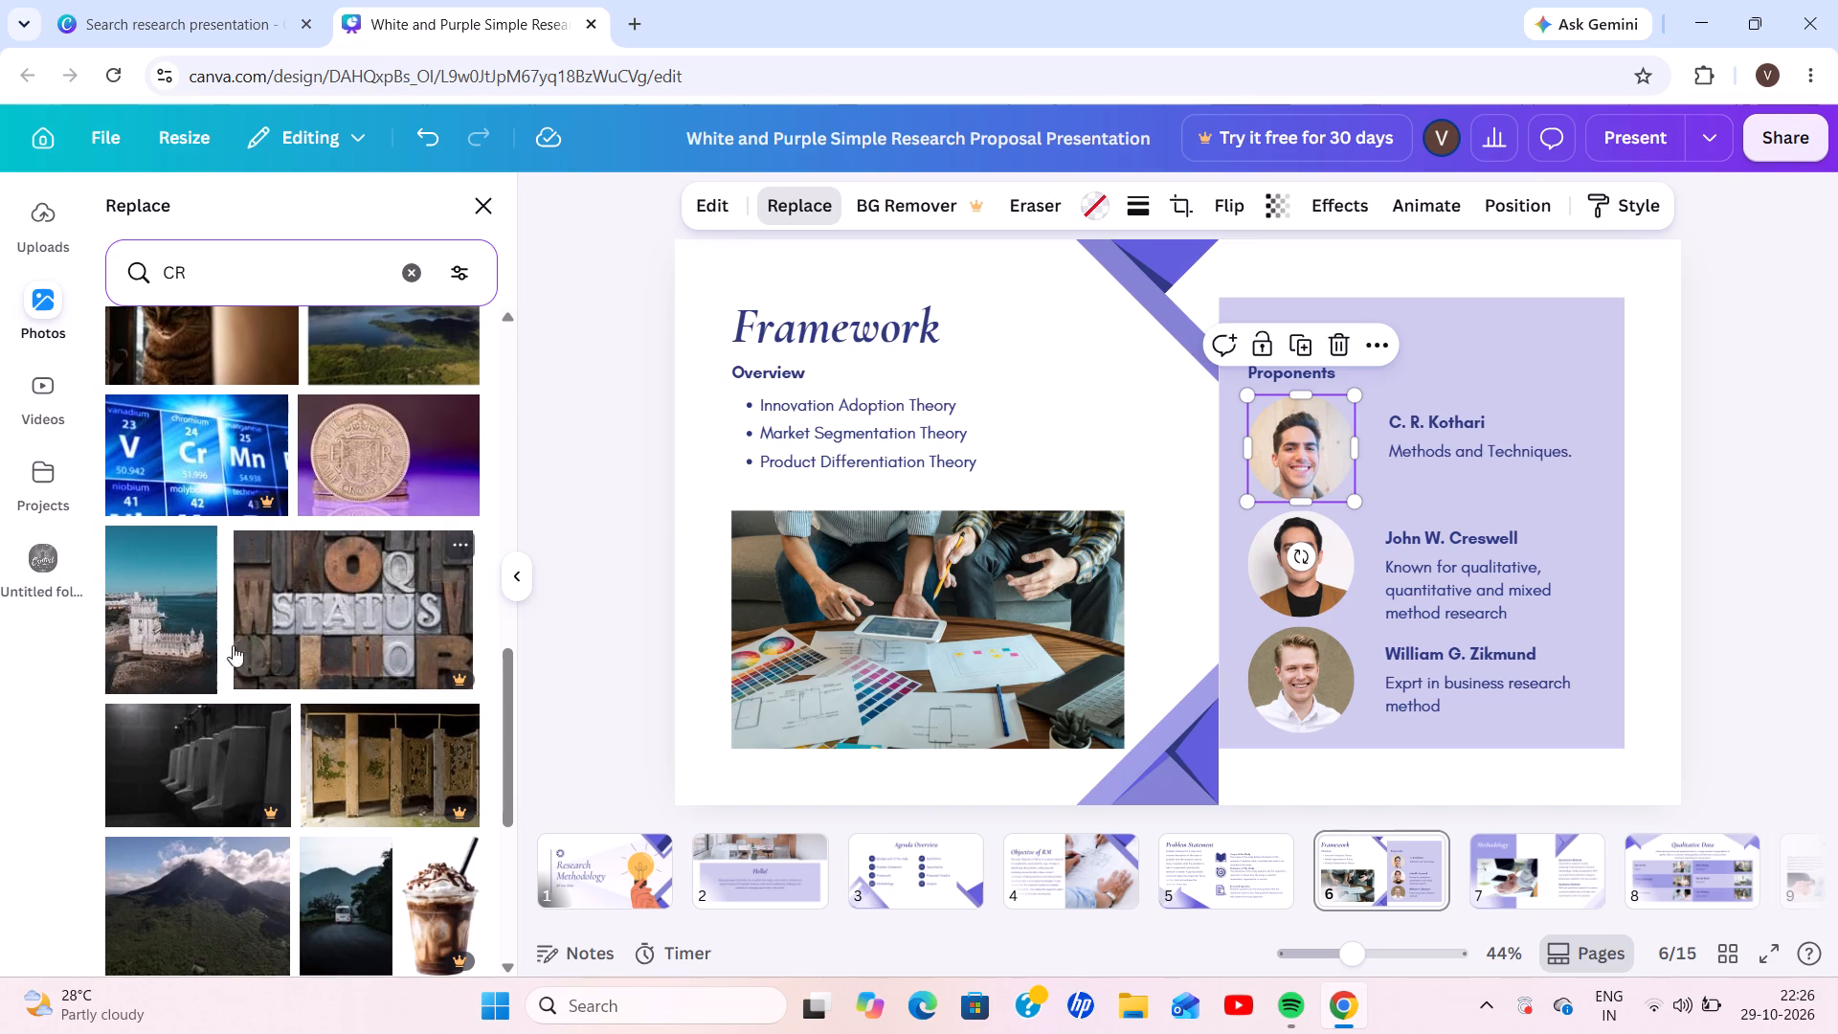
scroll(254, 669, "down", 3)
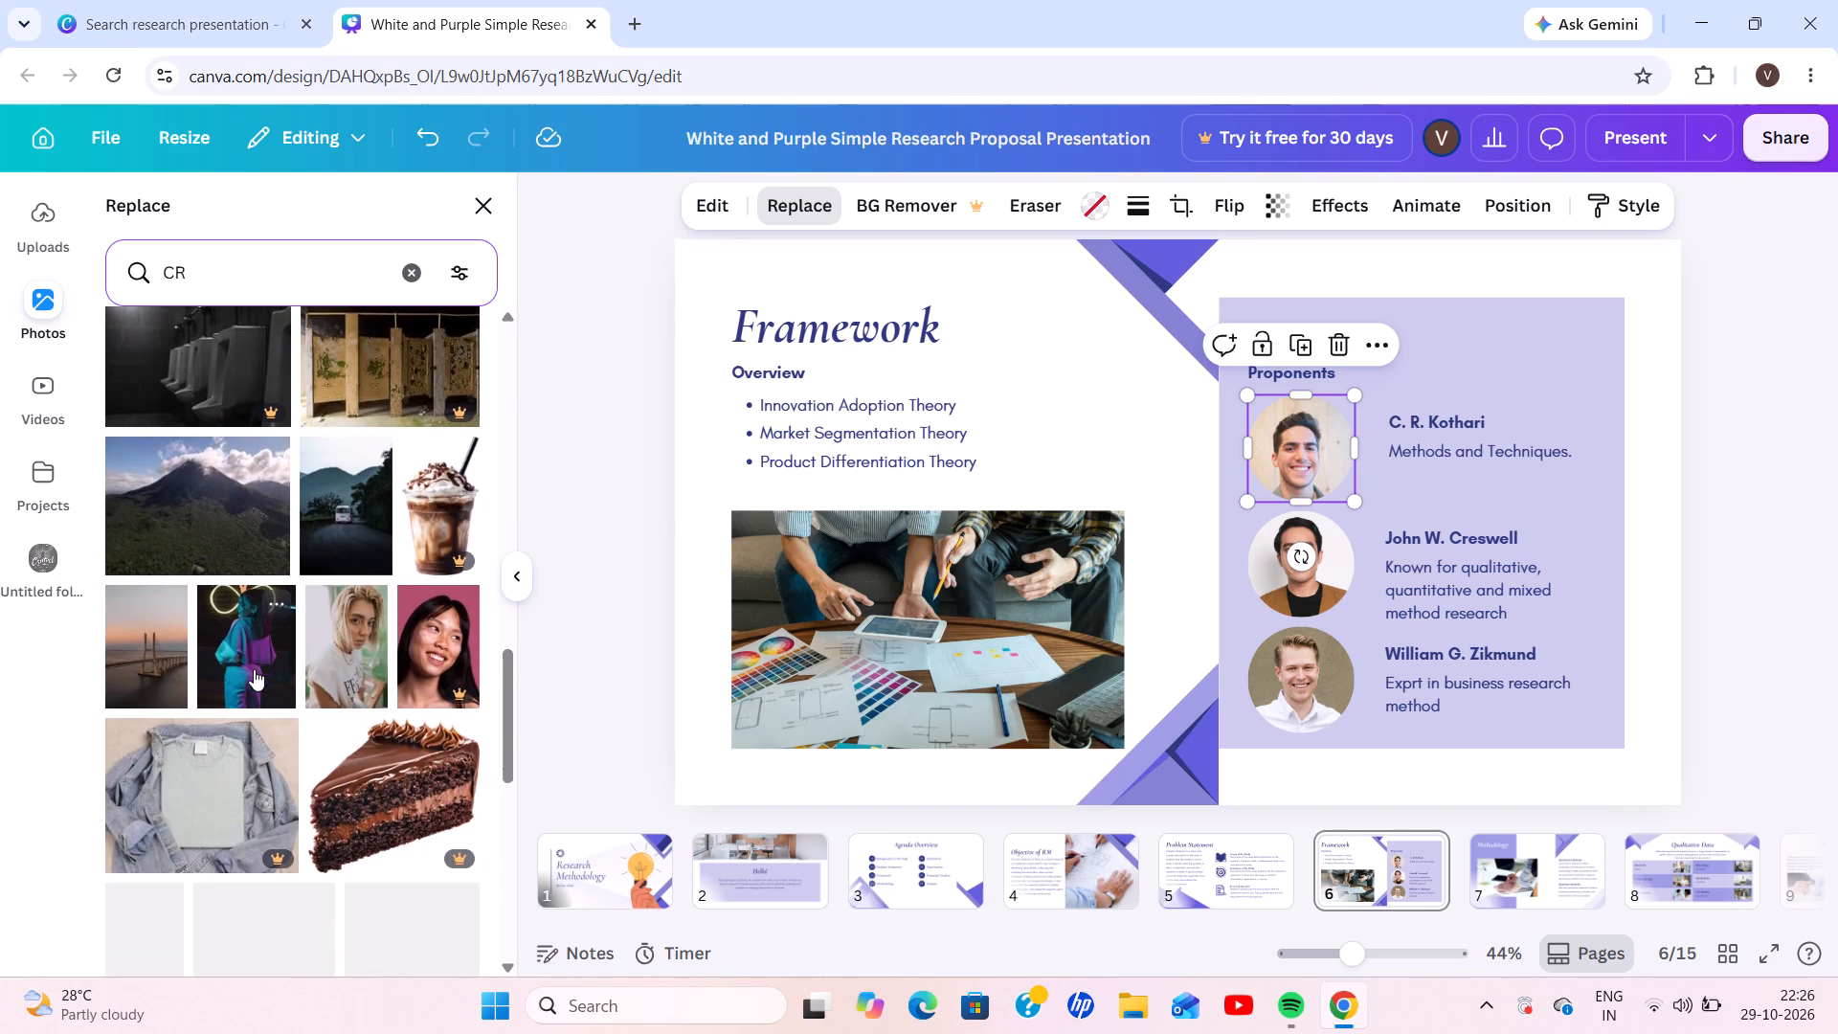
scroll(254, 669, "down", 2)
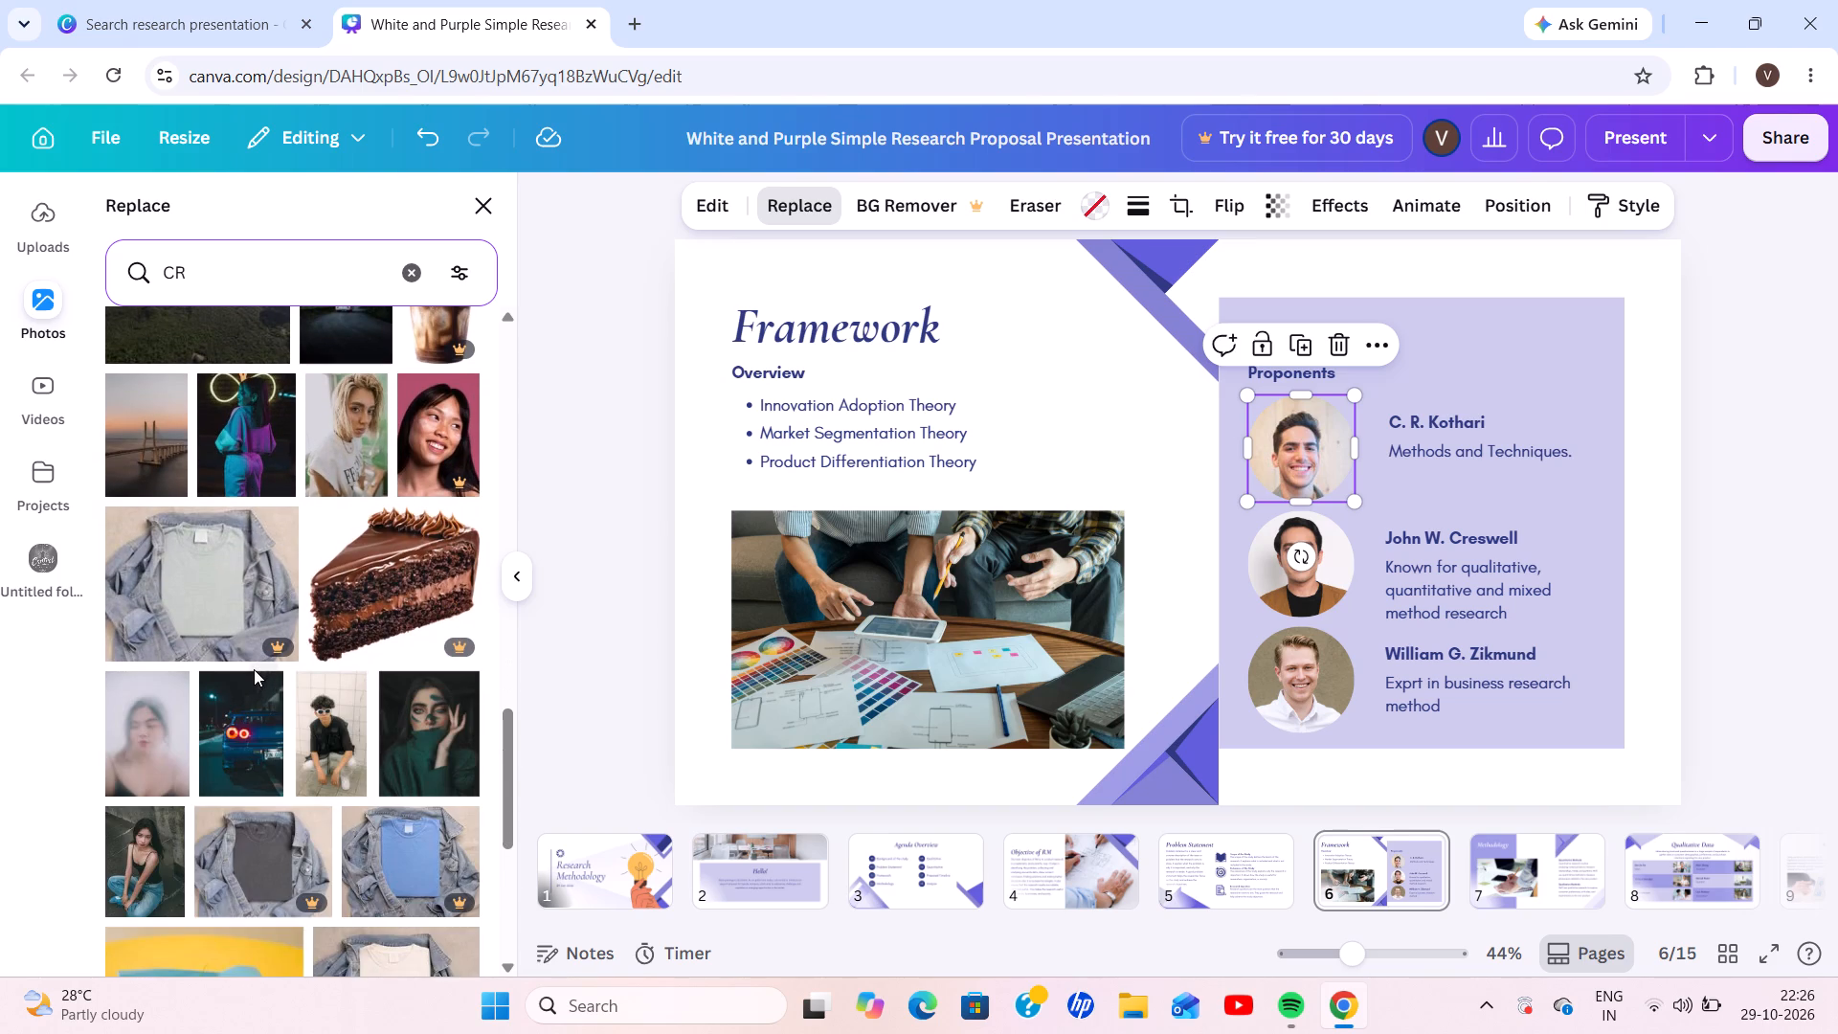
scroll(254, 669, "down", 3)
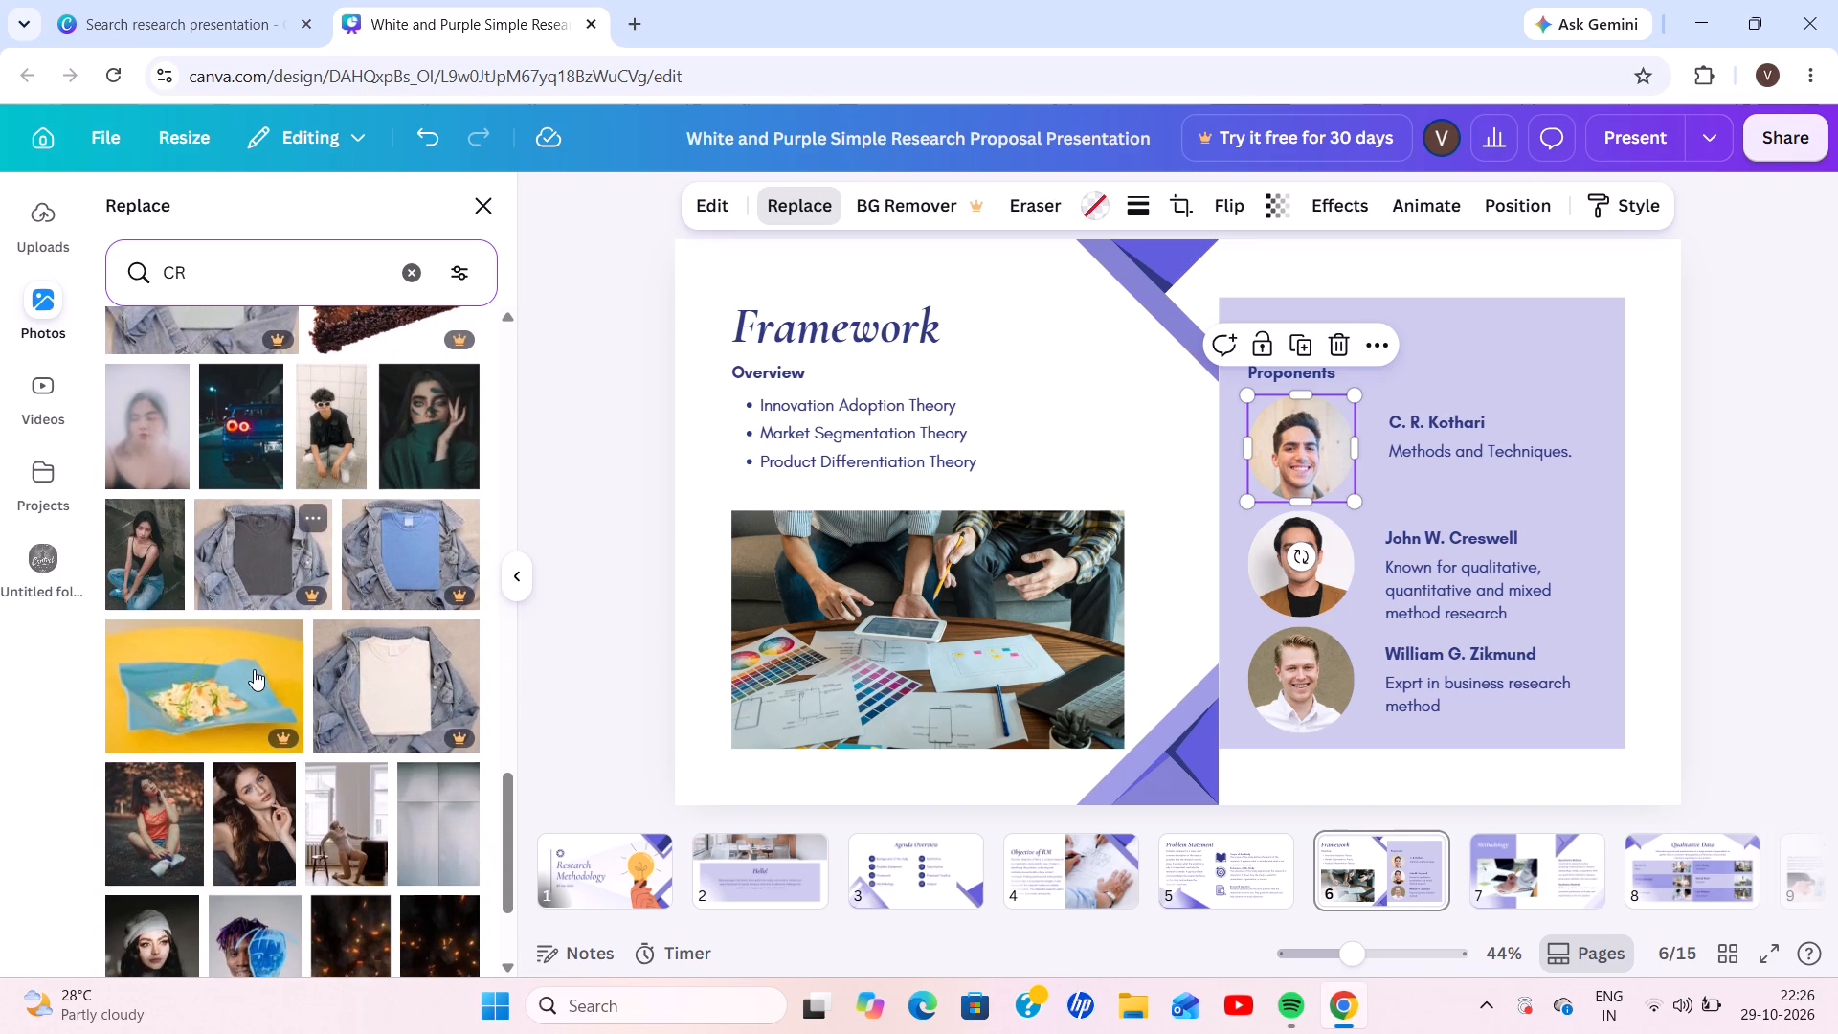
scroll(254, 669, "down", 3)
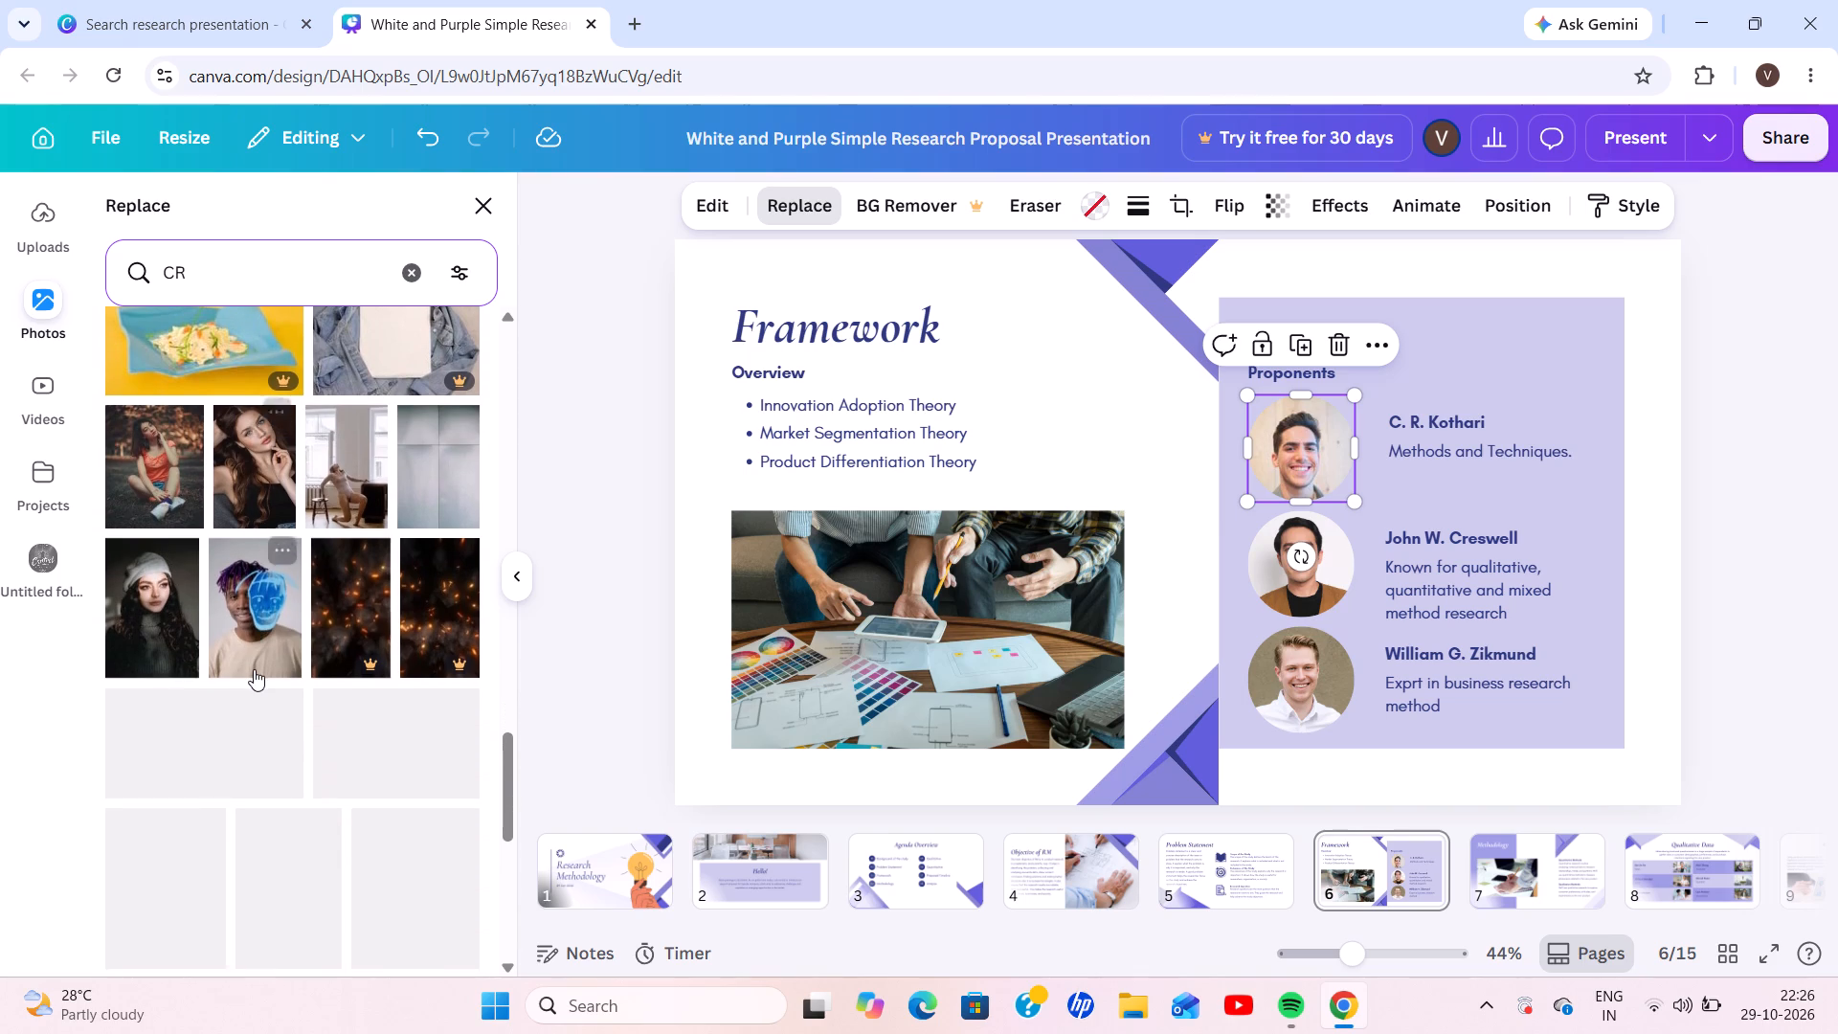
scroll(254, 669, "down", 1)
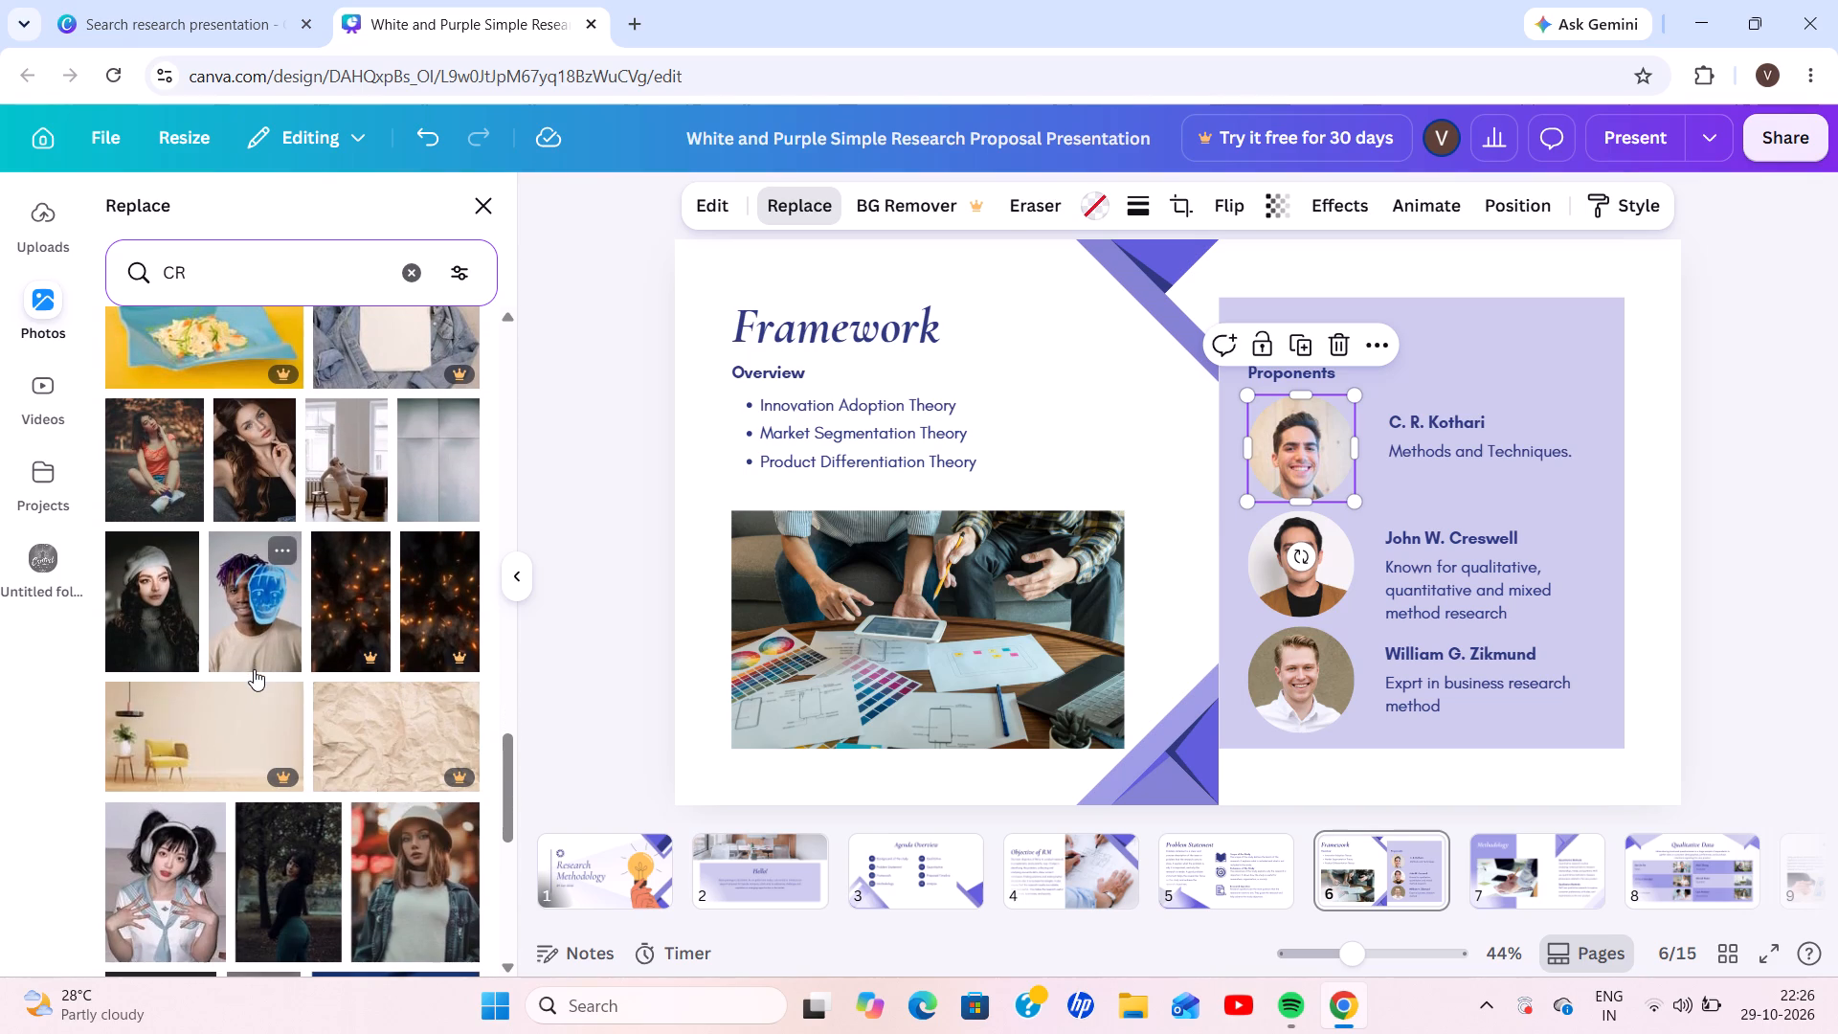
scroll(254, 669, "down", 3)
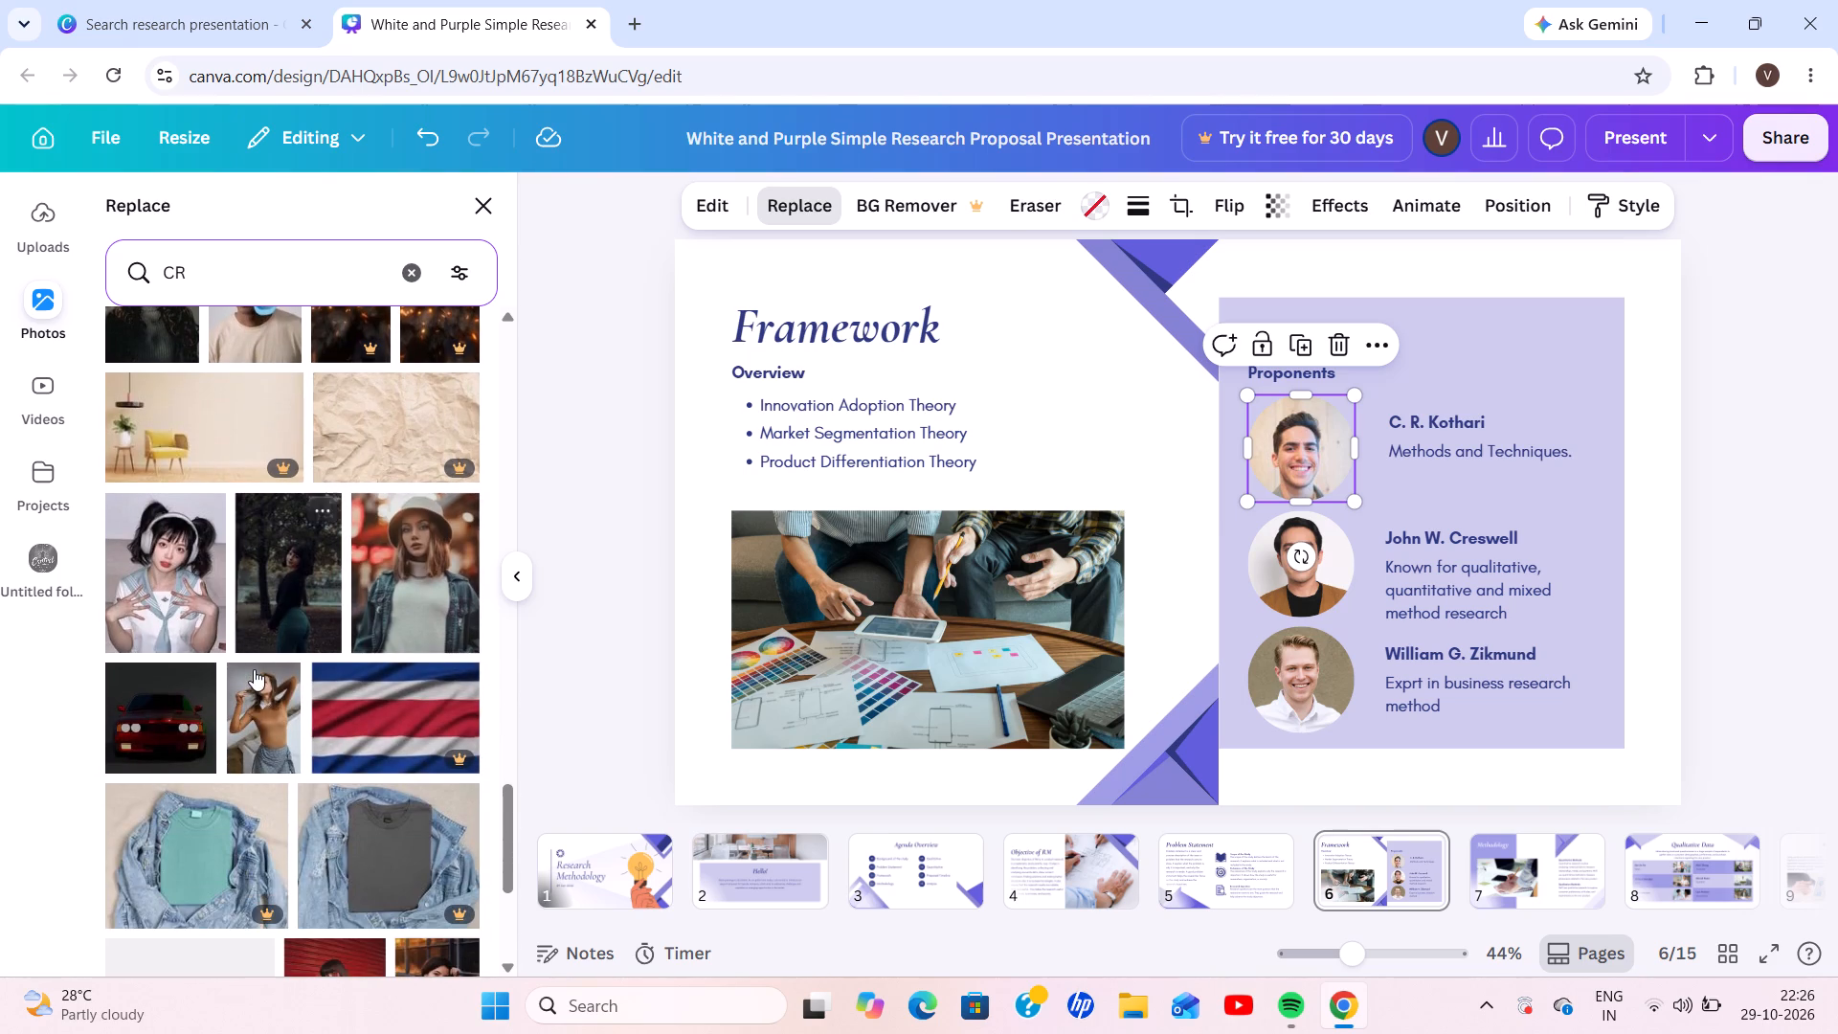
scroll(254, 669, "down", 4)
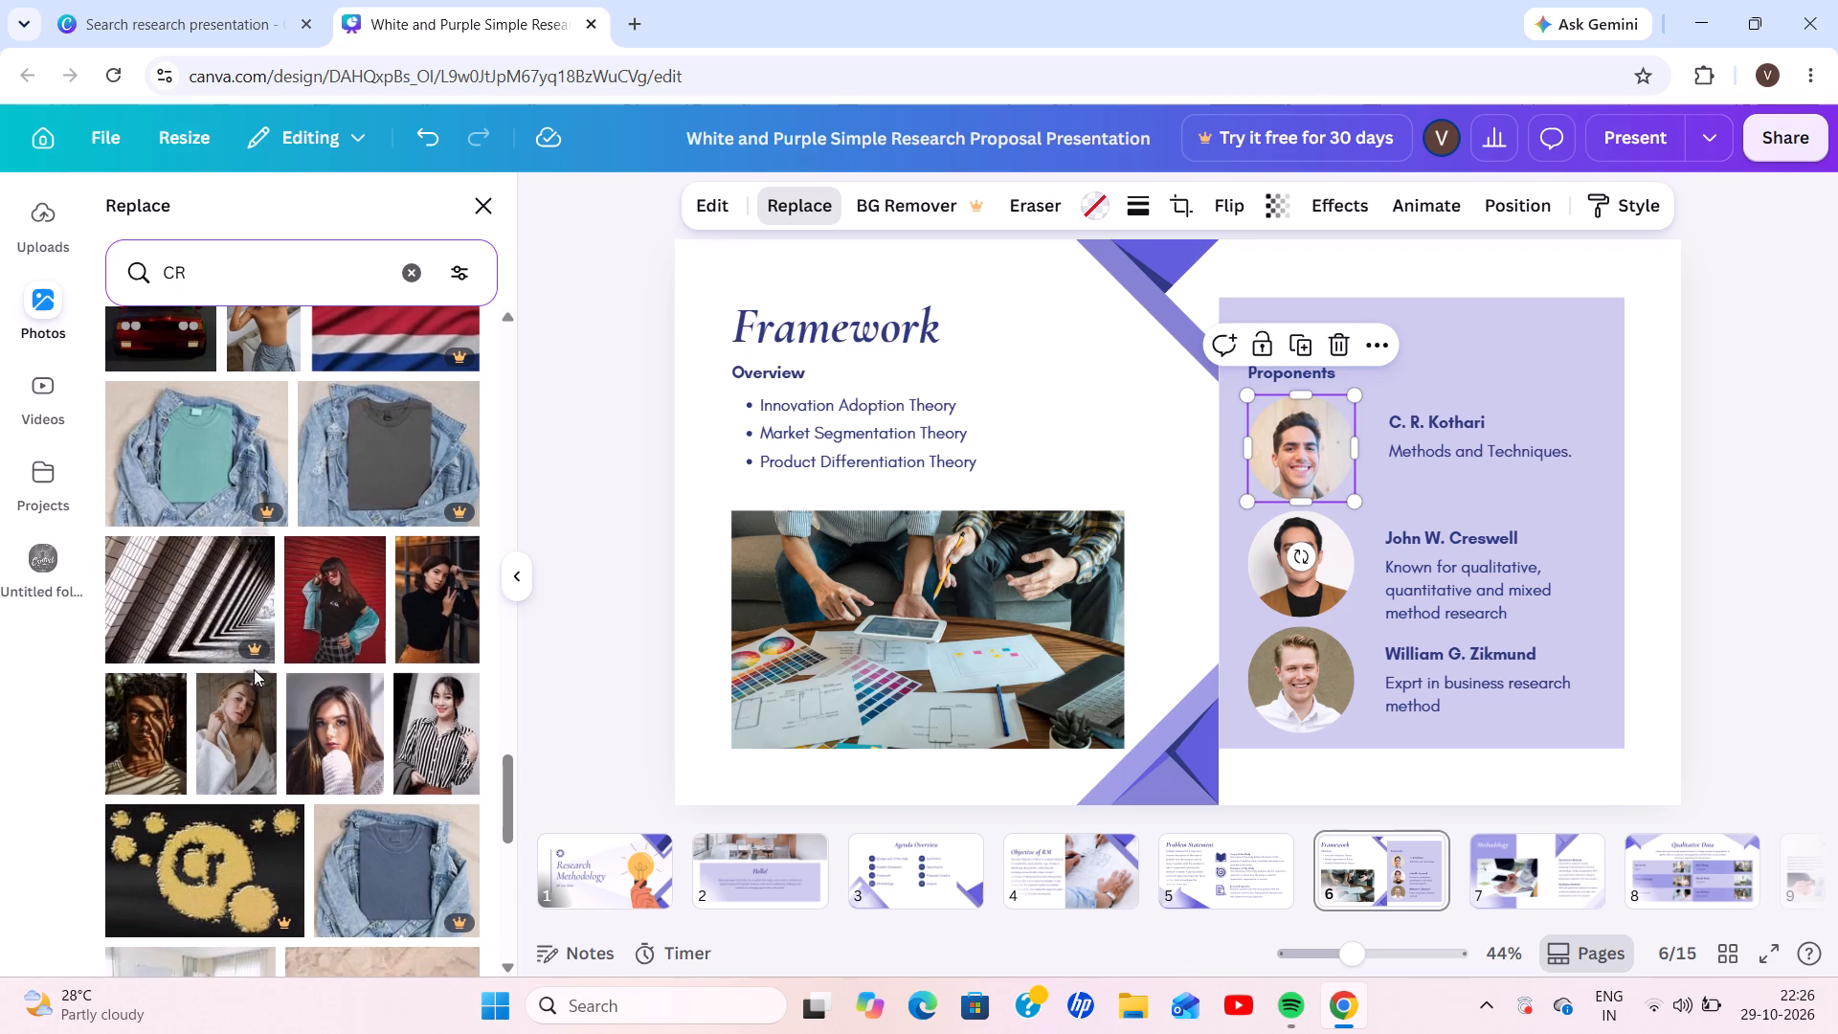
scroll(254, 669, "down", 3)
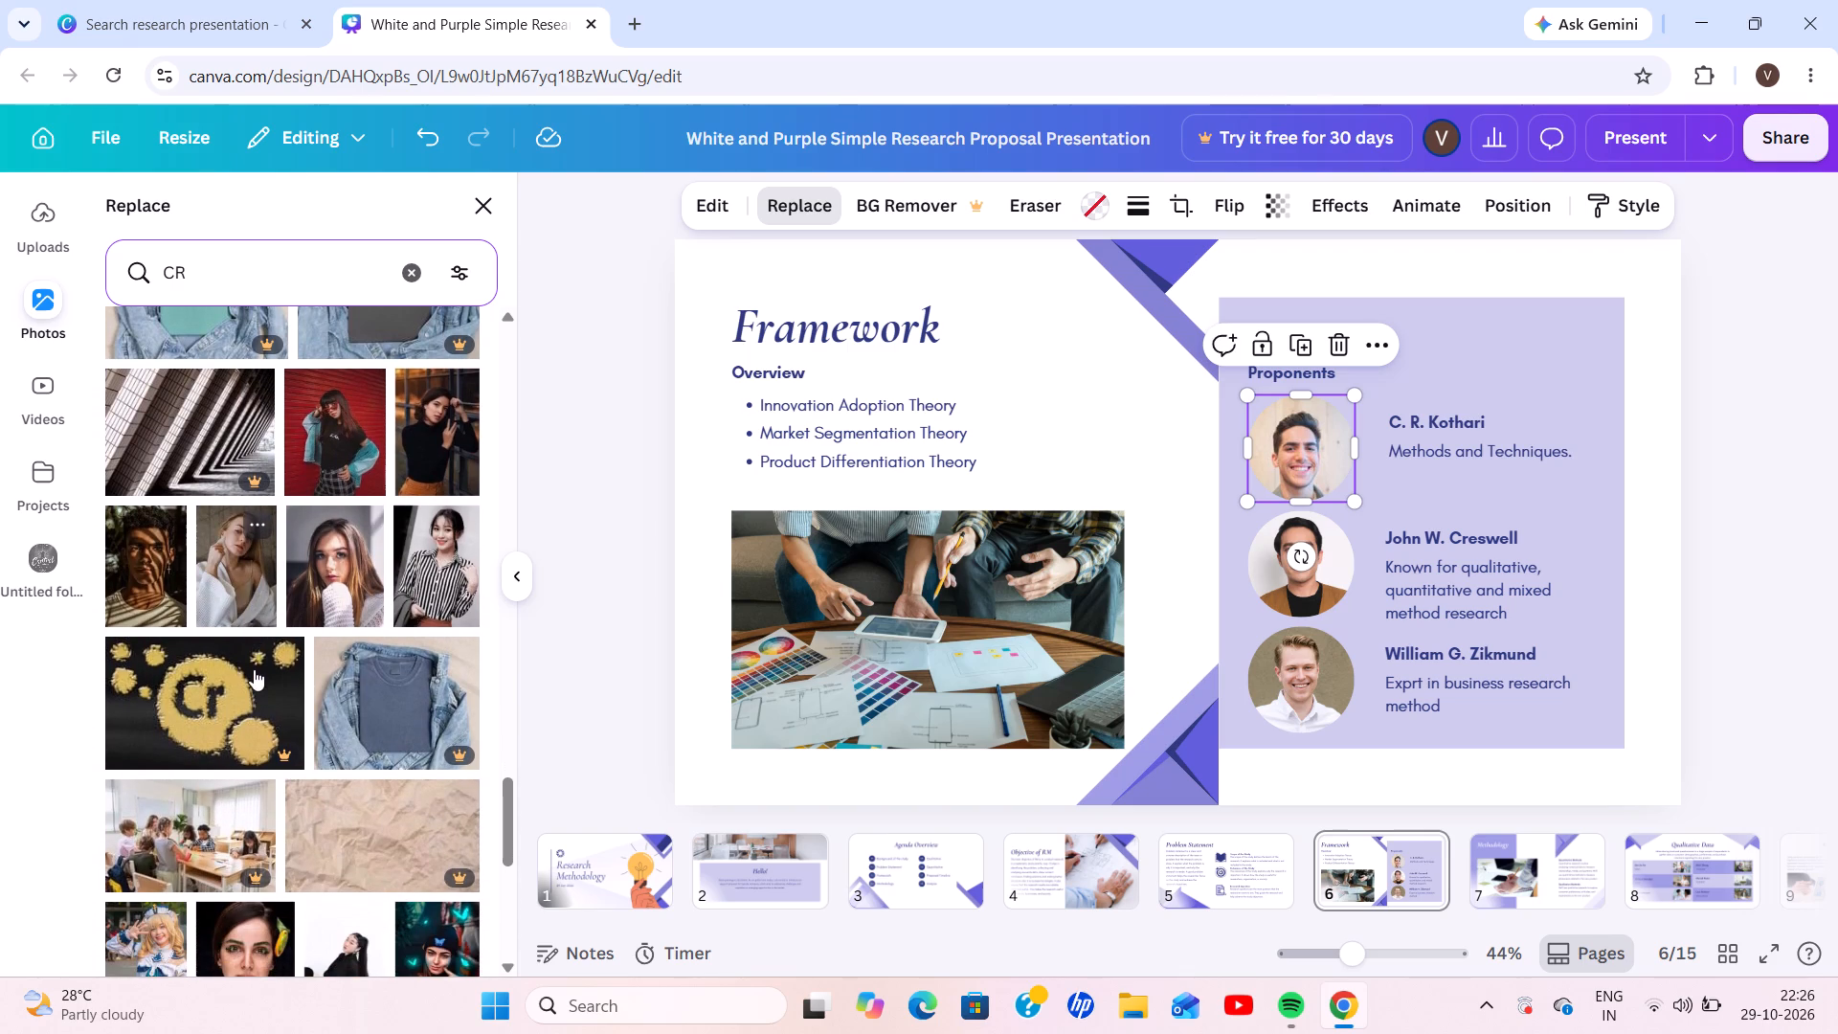
scroll(254, 669, "down", 3)
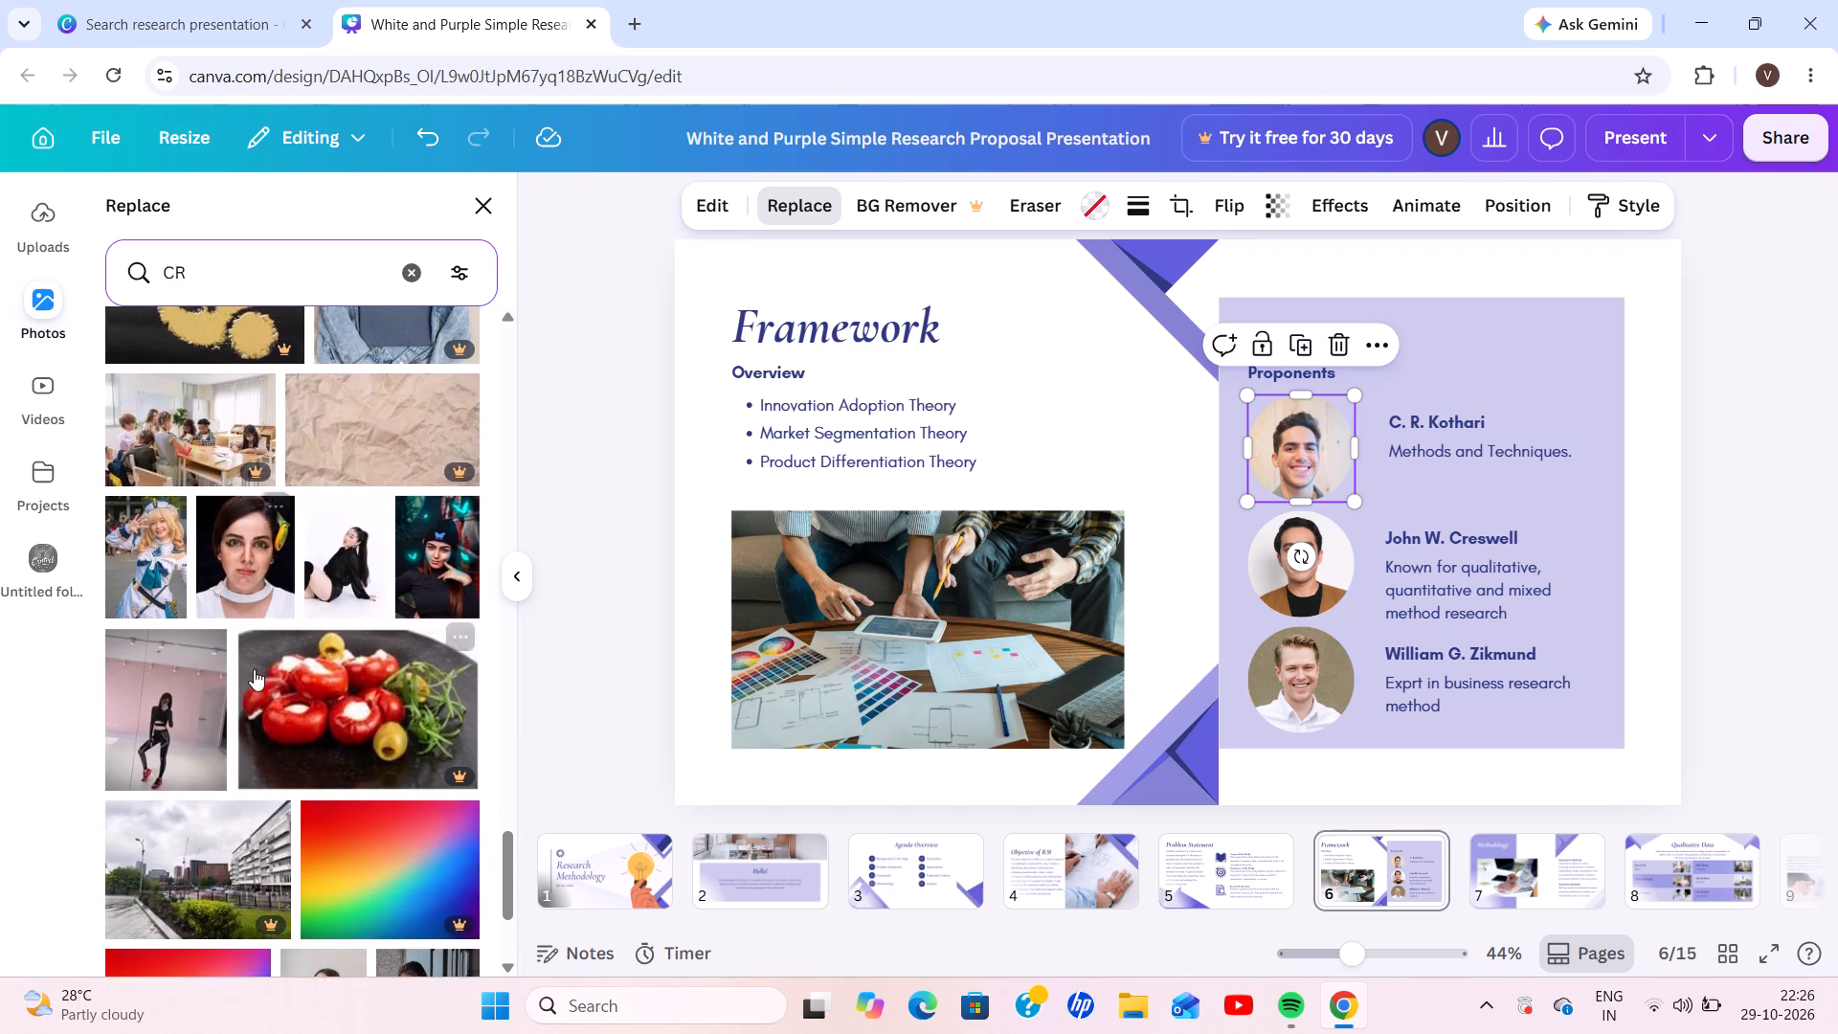
scroll(254, 669, "down", 6)
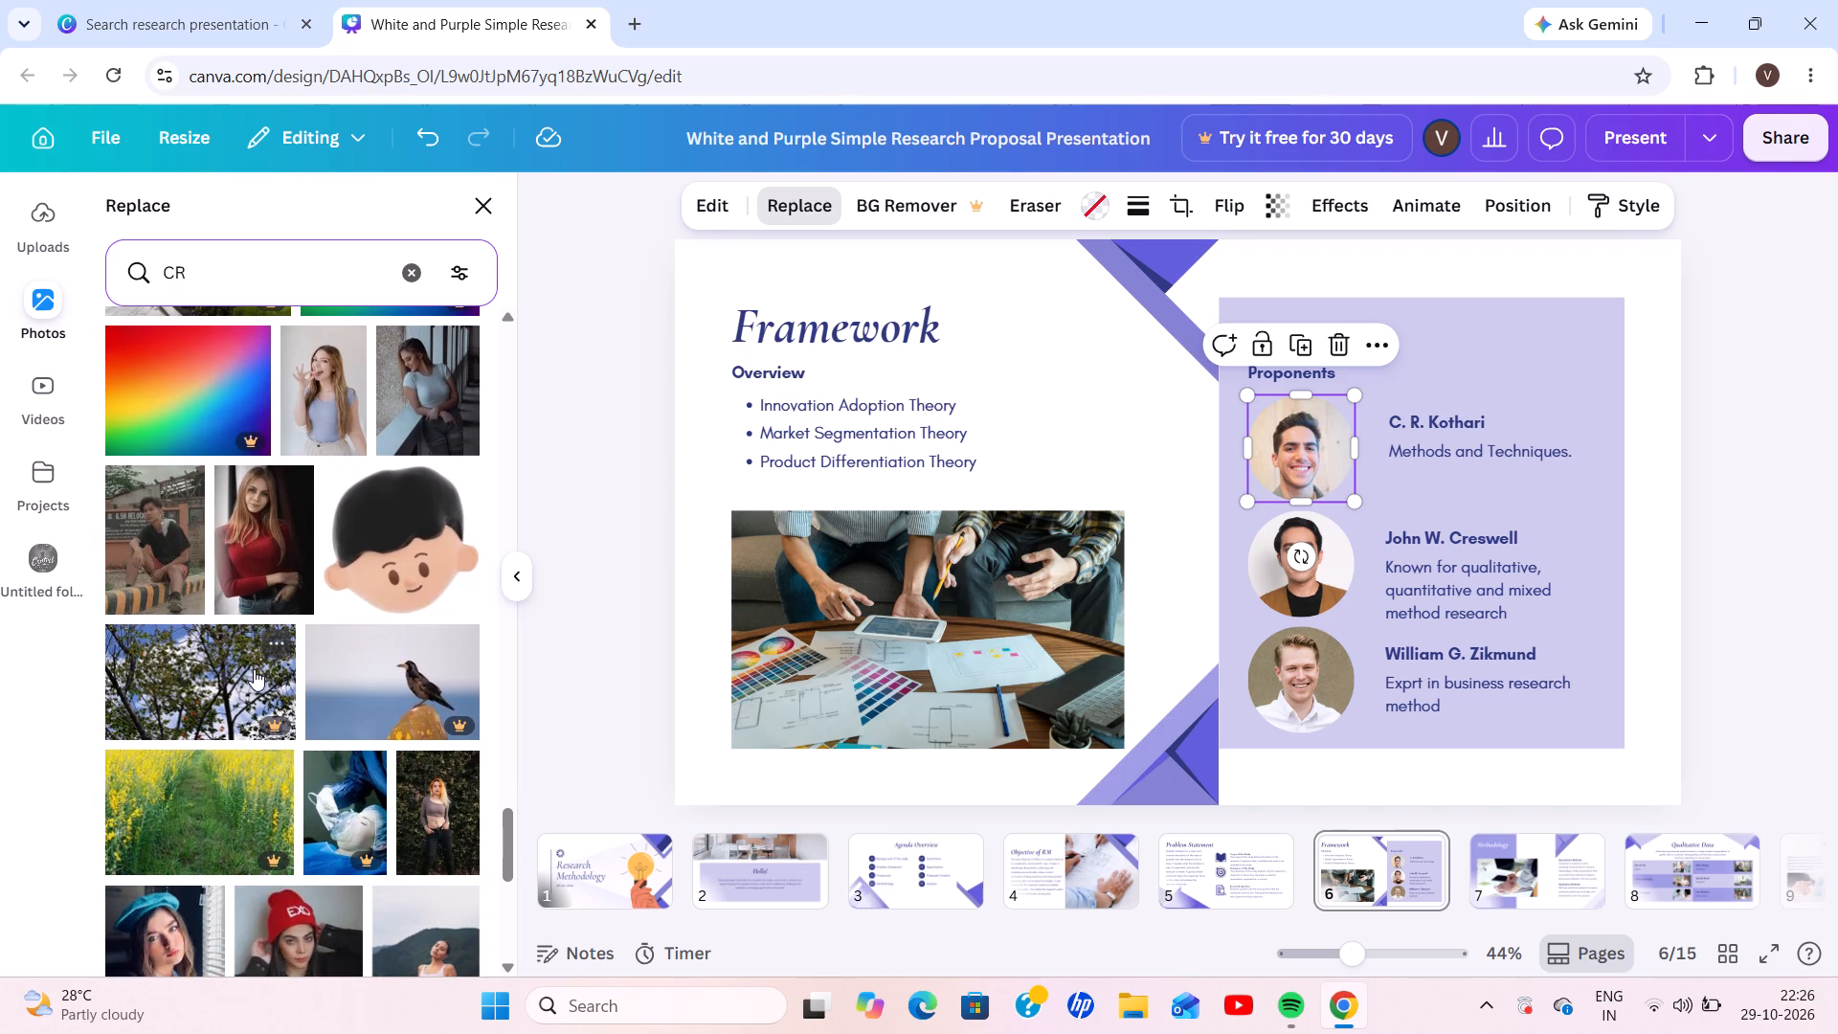
scroll(254, 669, "down", 5)
scroll(254, 669, "up", 4)
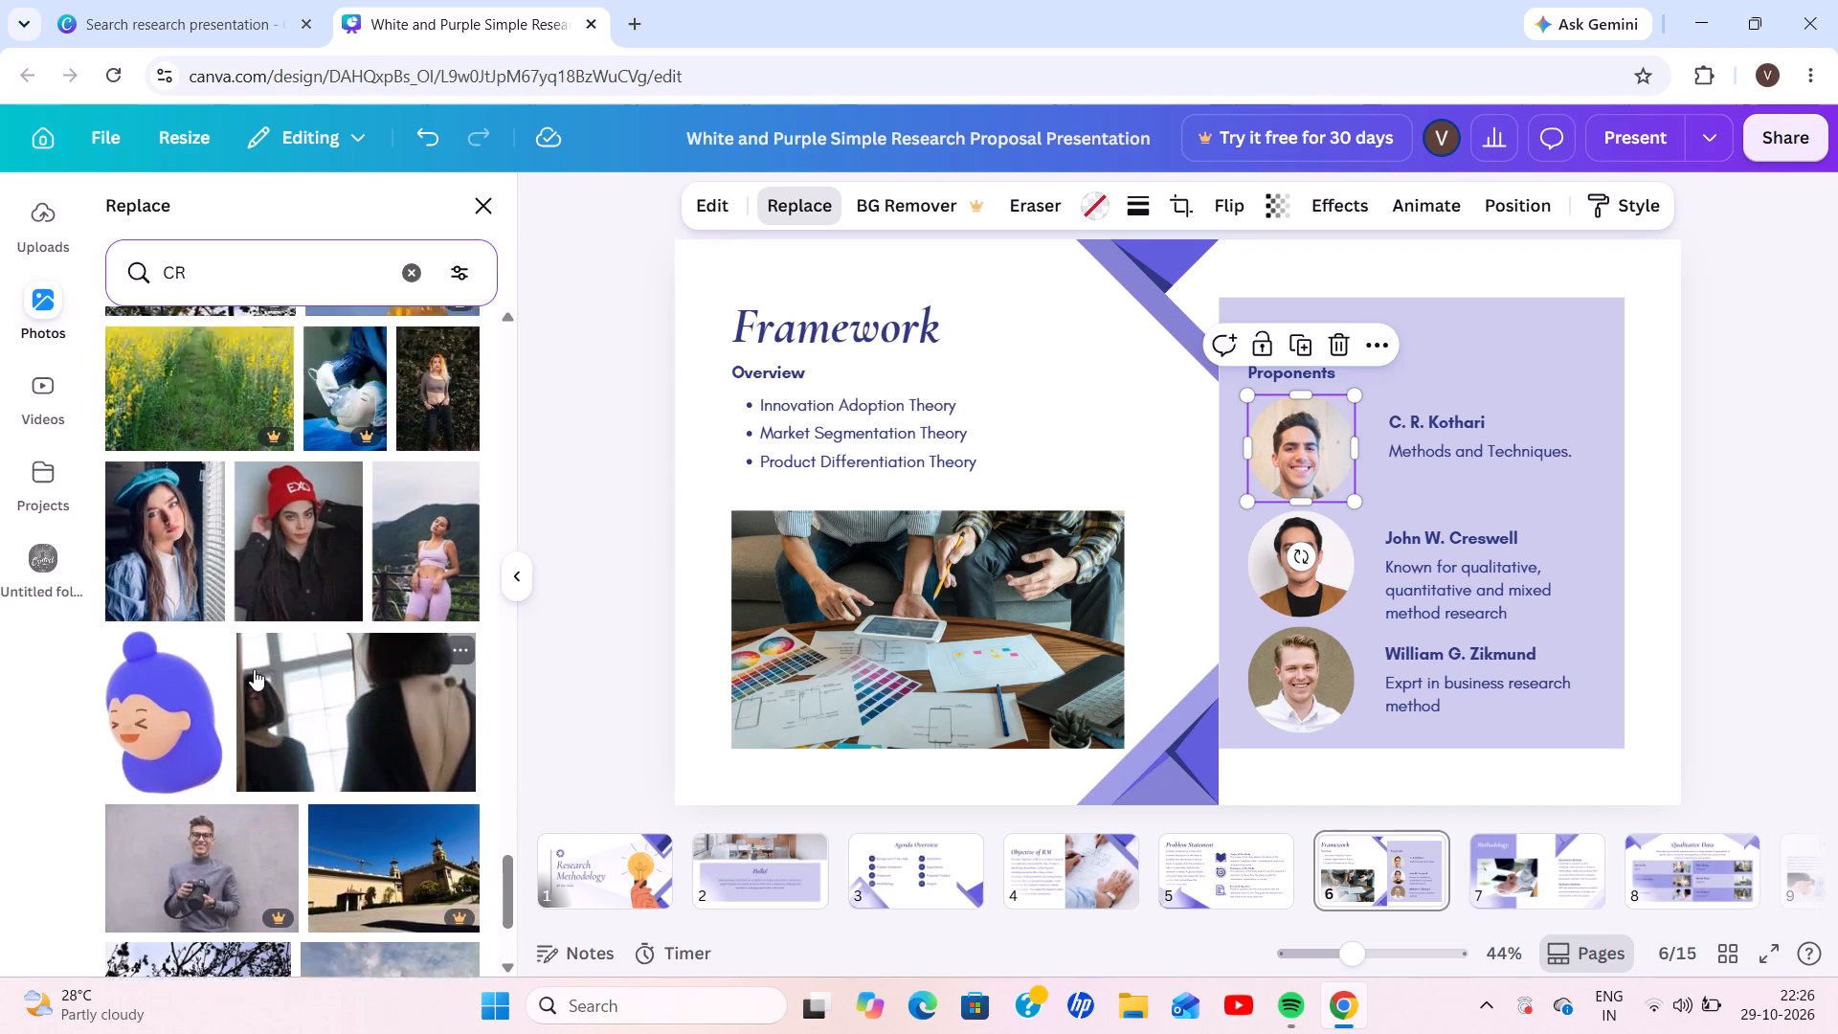
scroll(254, 669, "up", 17)
scroll(254, 669, "up", 7)
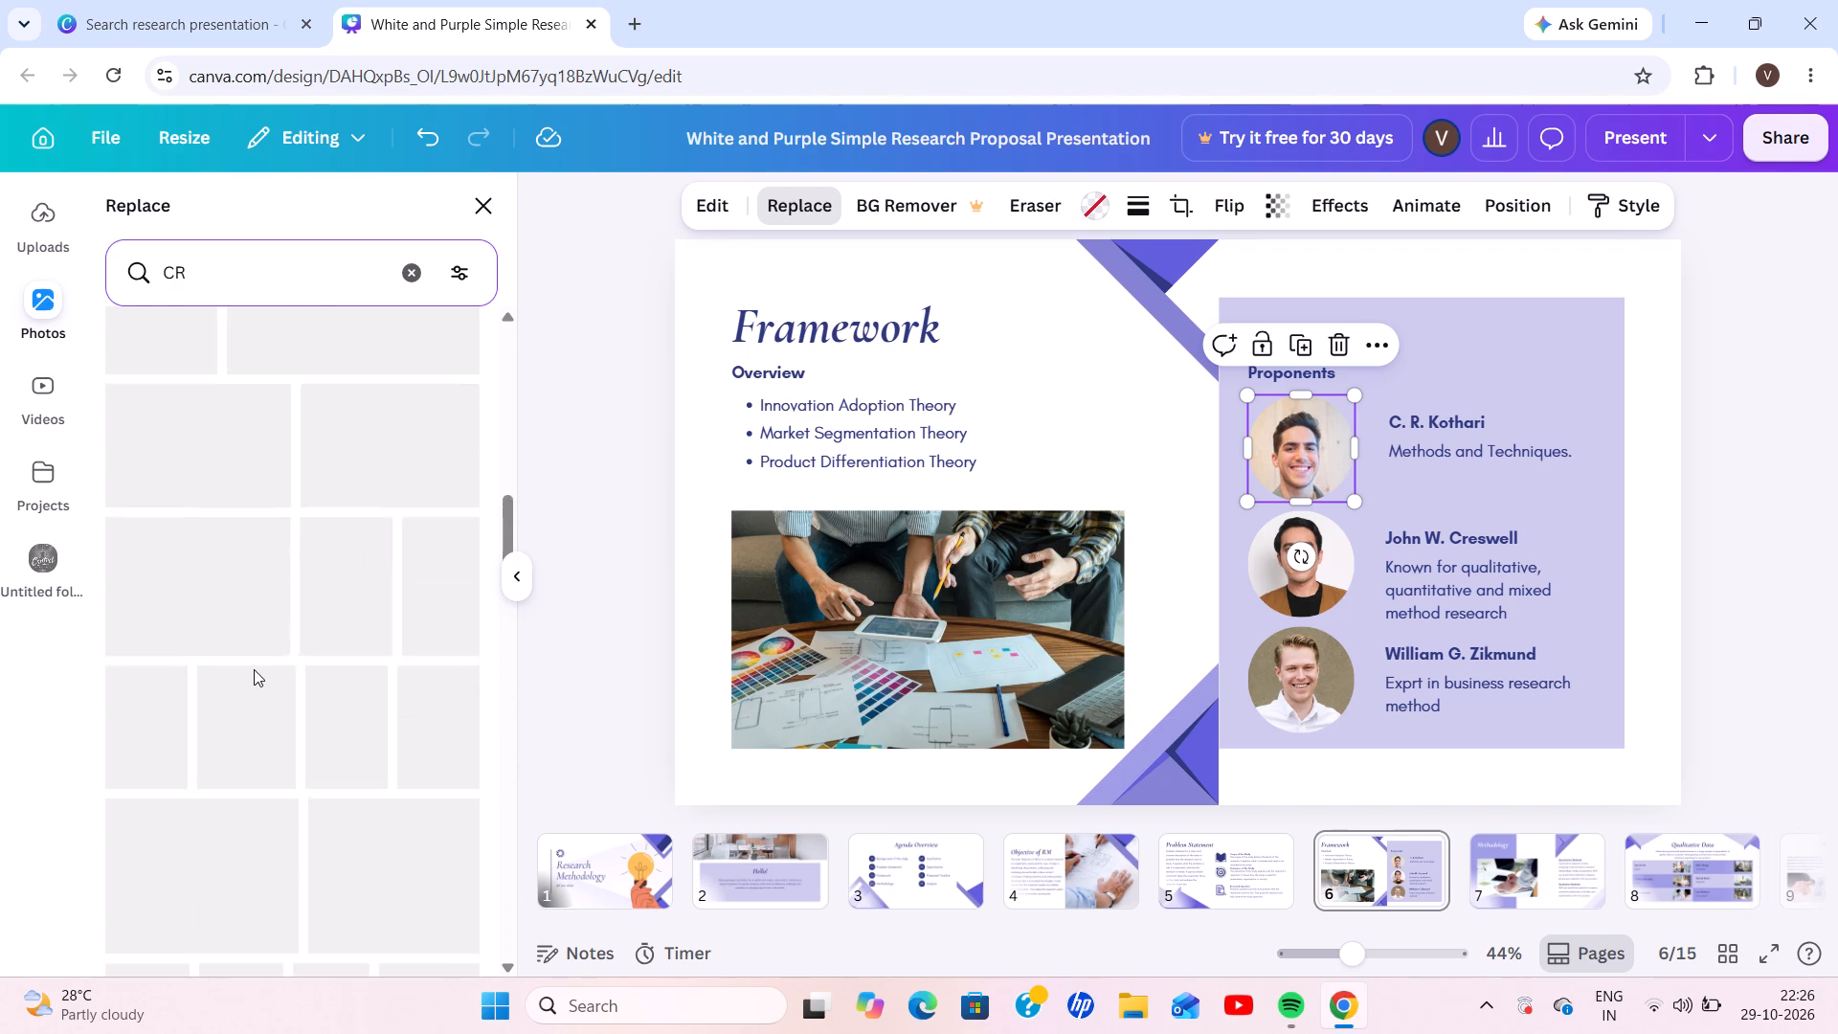
scroll(254, 669, "up", 20)
scroll(254, 669, "up", 8)
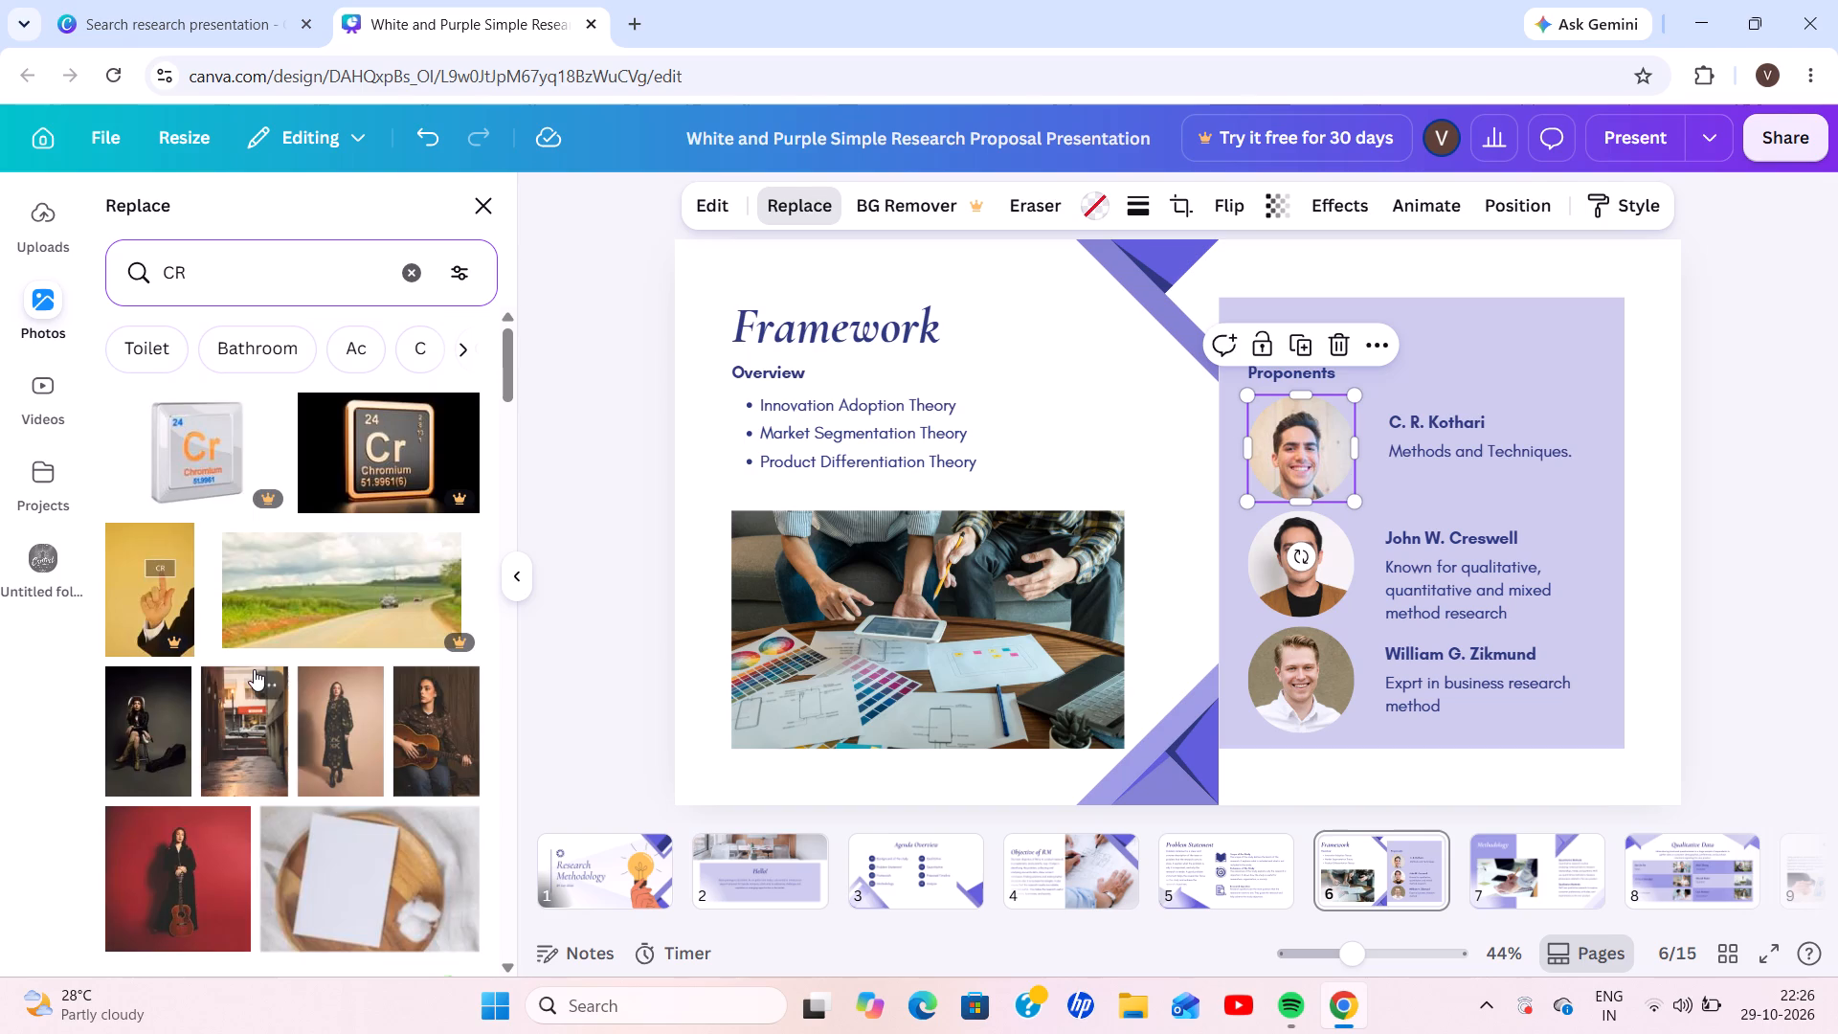
scroll(254, 669, "up", 1)
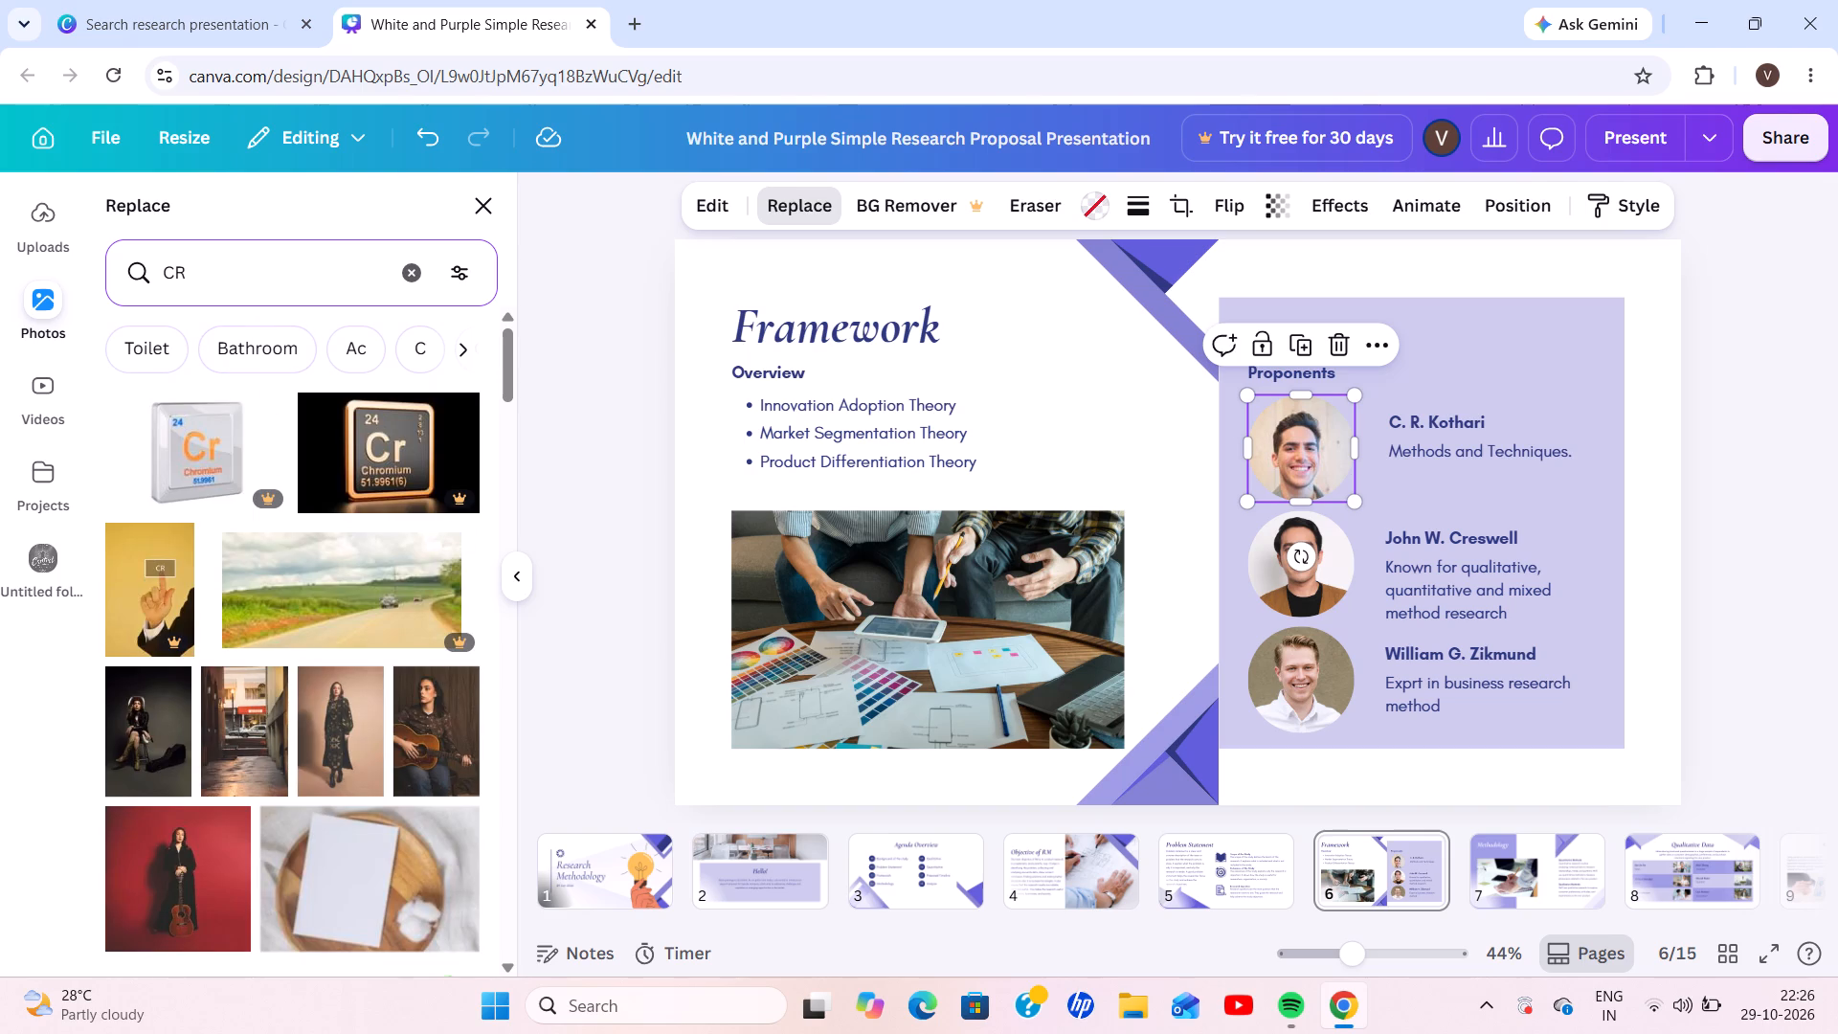
Search the replacement photos for "C" and replace C. R. Kothari's portrait with the dark letter C on a plain mauve background.
left_click(256, 299)
left_click(256, 299)
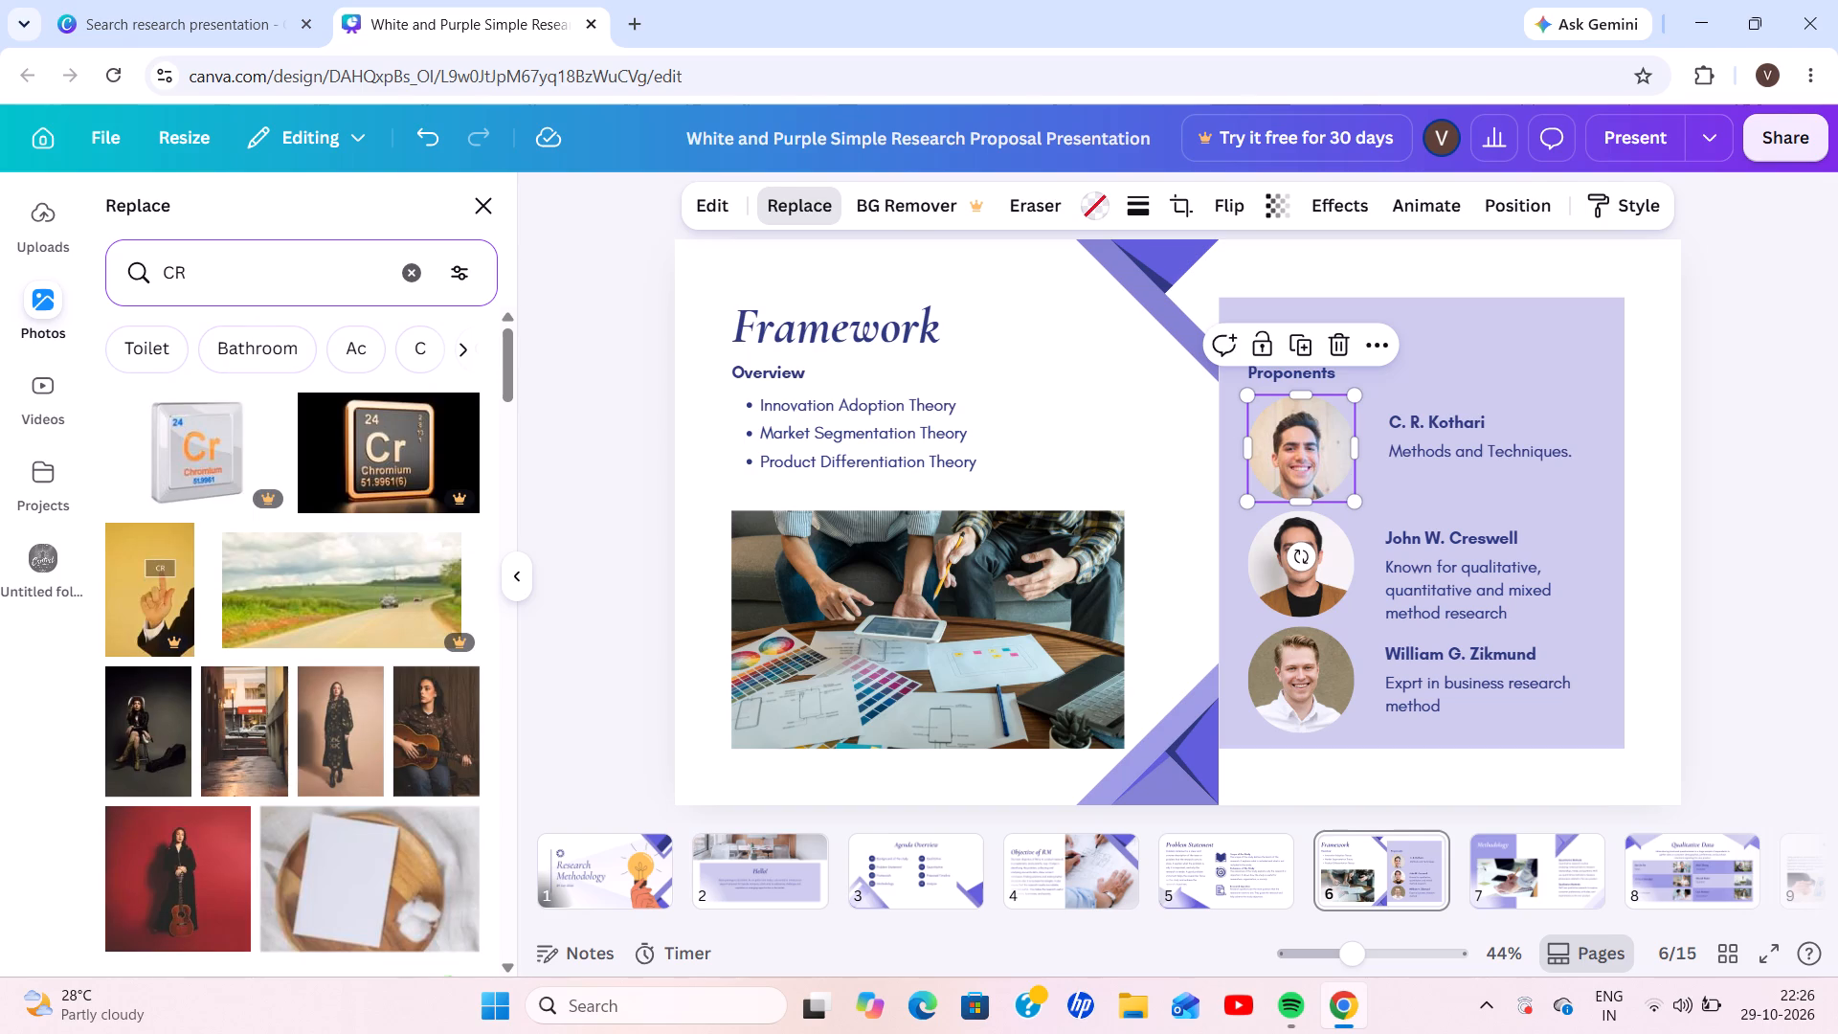
left_click(226, 255)
key("BackSpace")
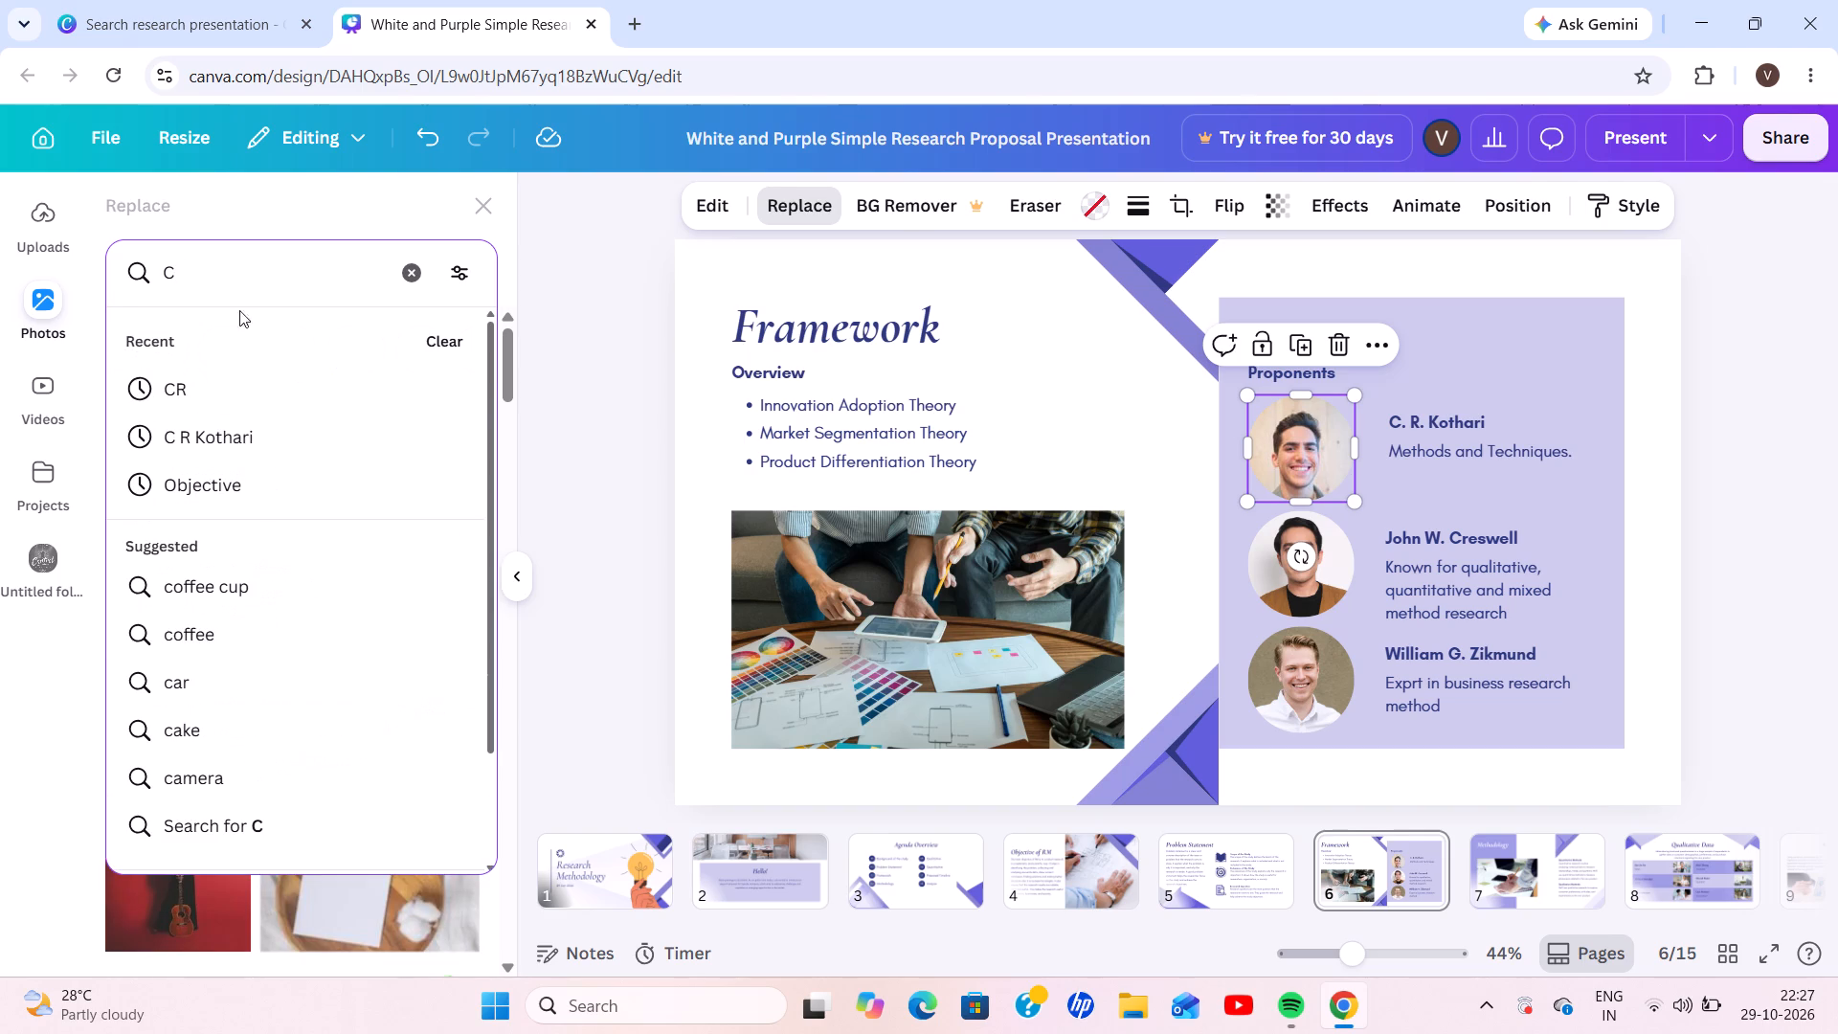
key("Return")
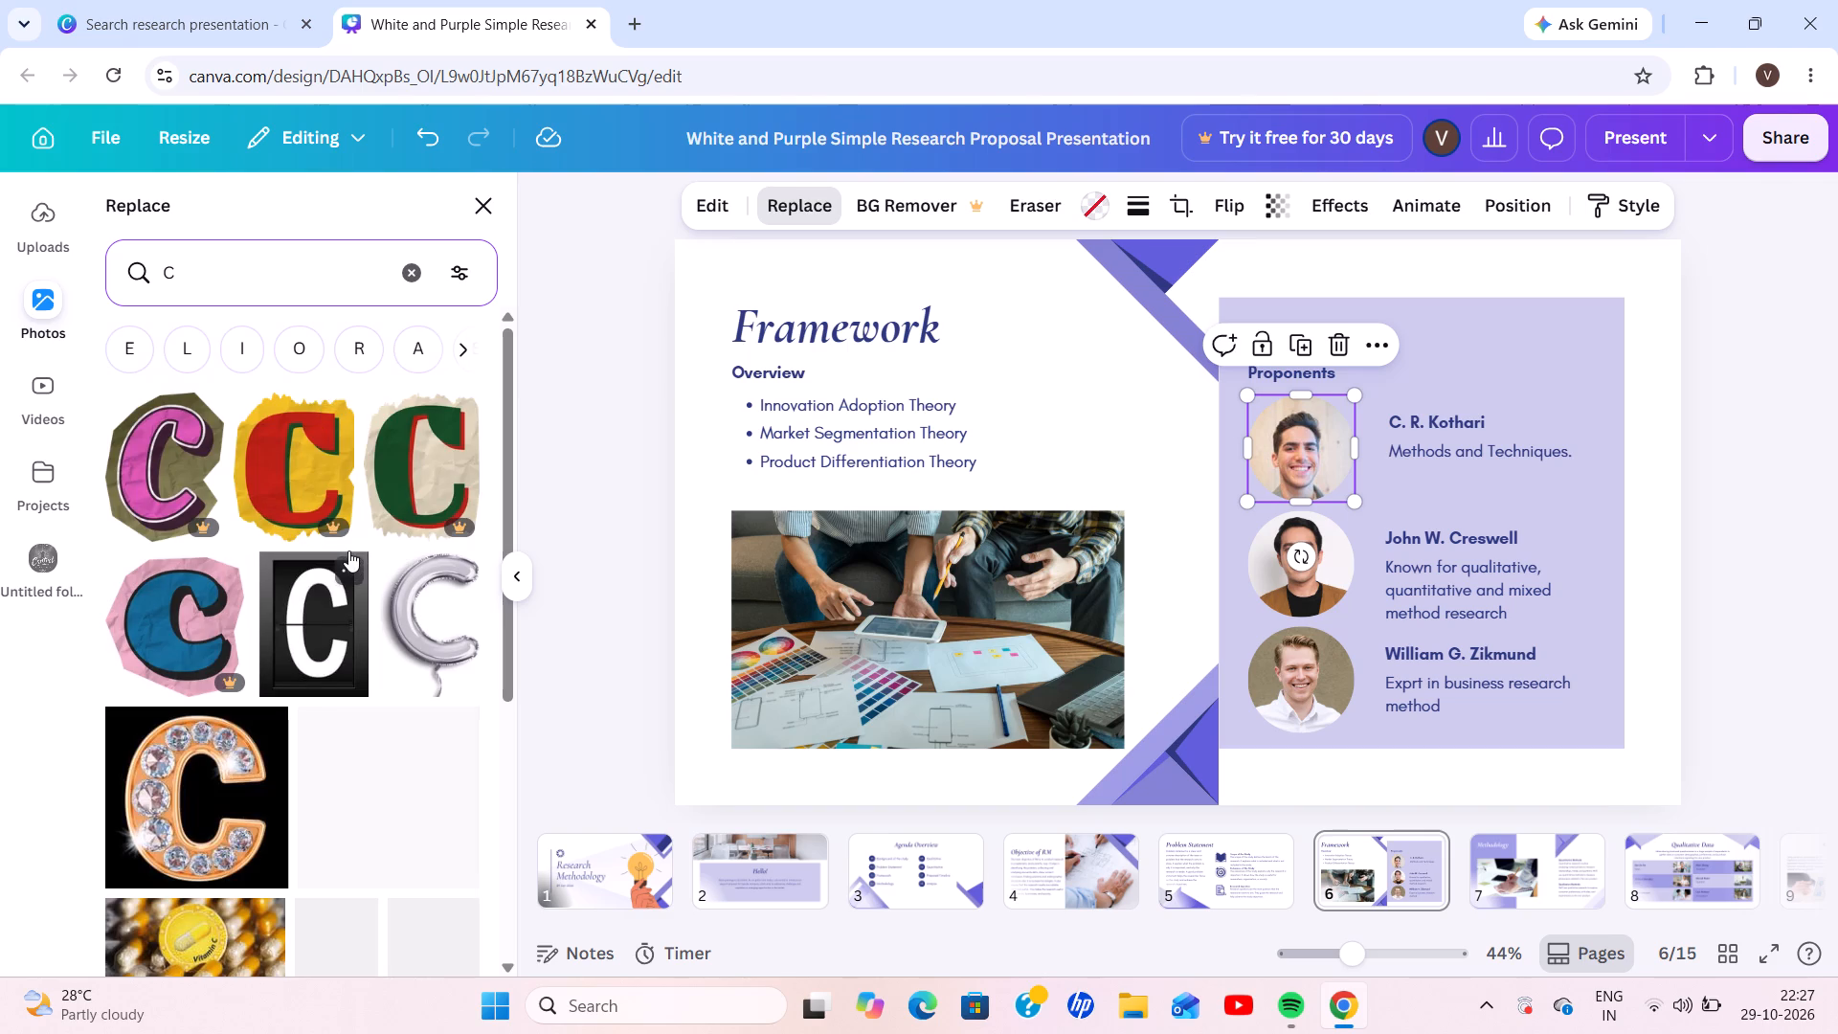
scroll(290, 621, "down", 2)
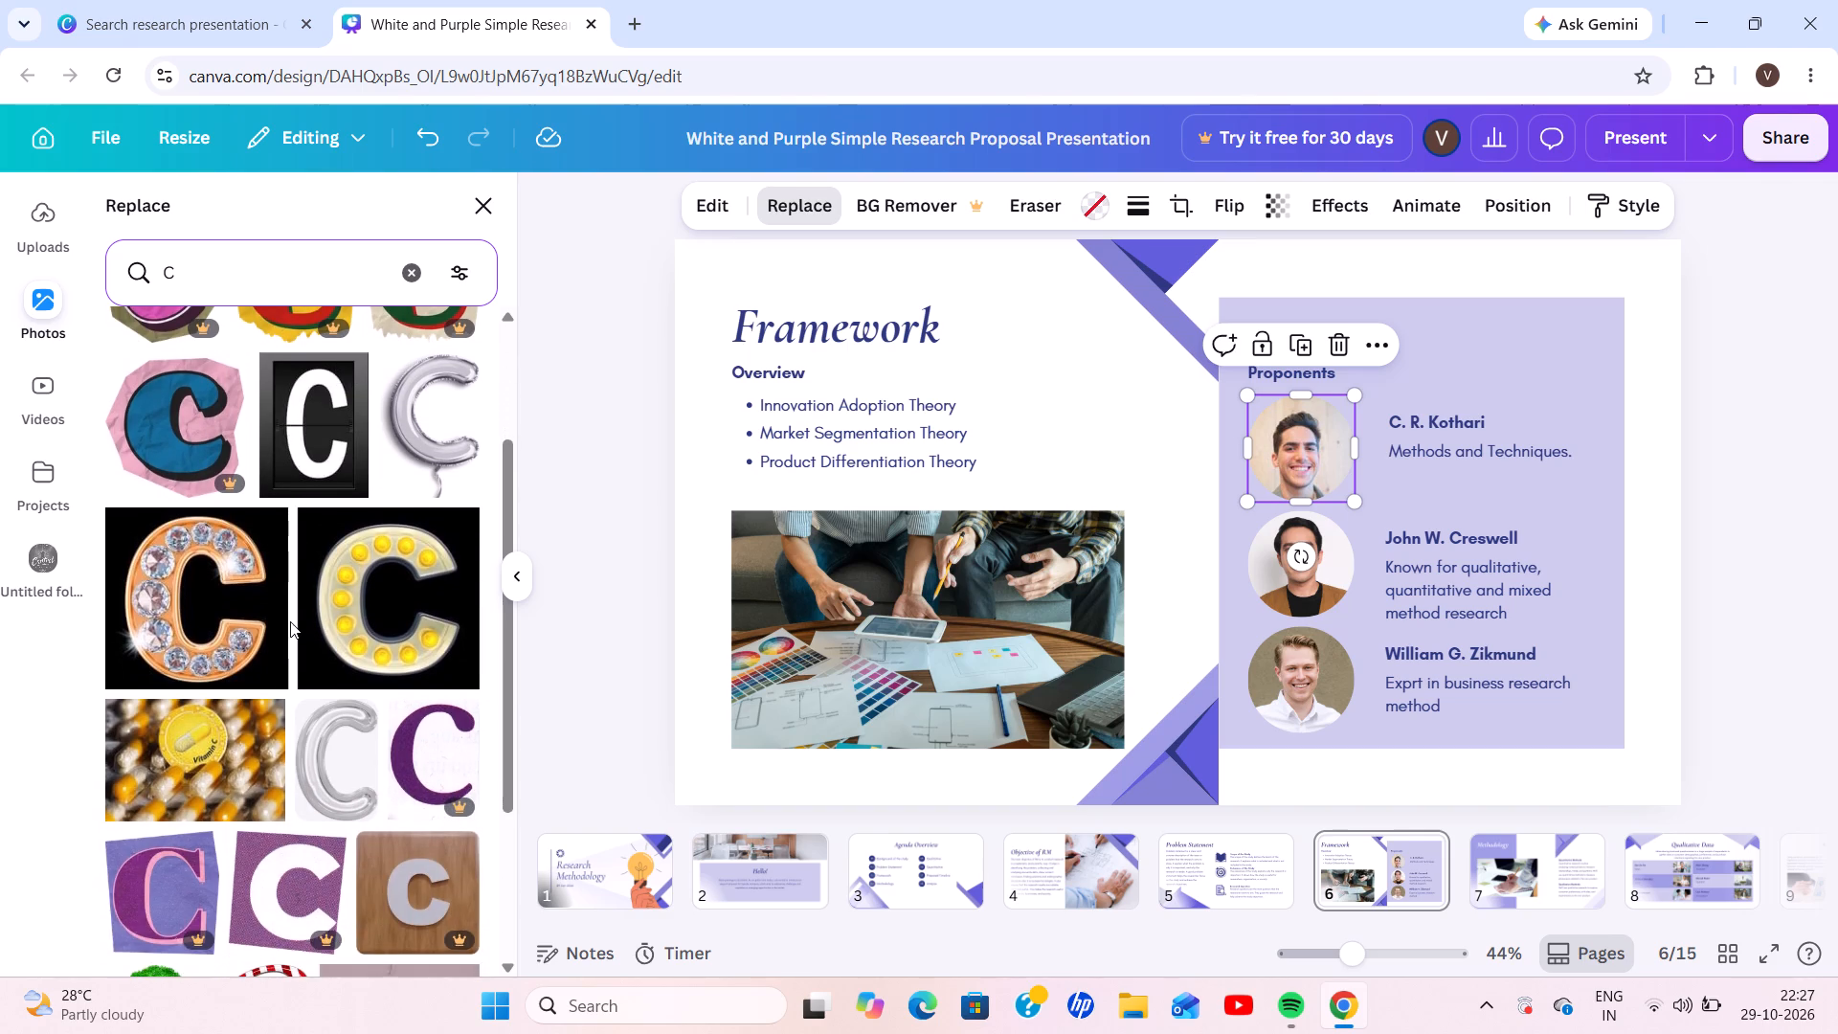
scroll(290, 621, "up", 1)
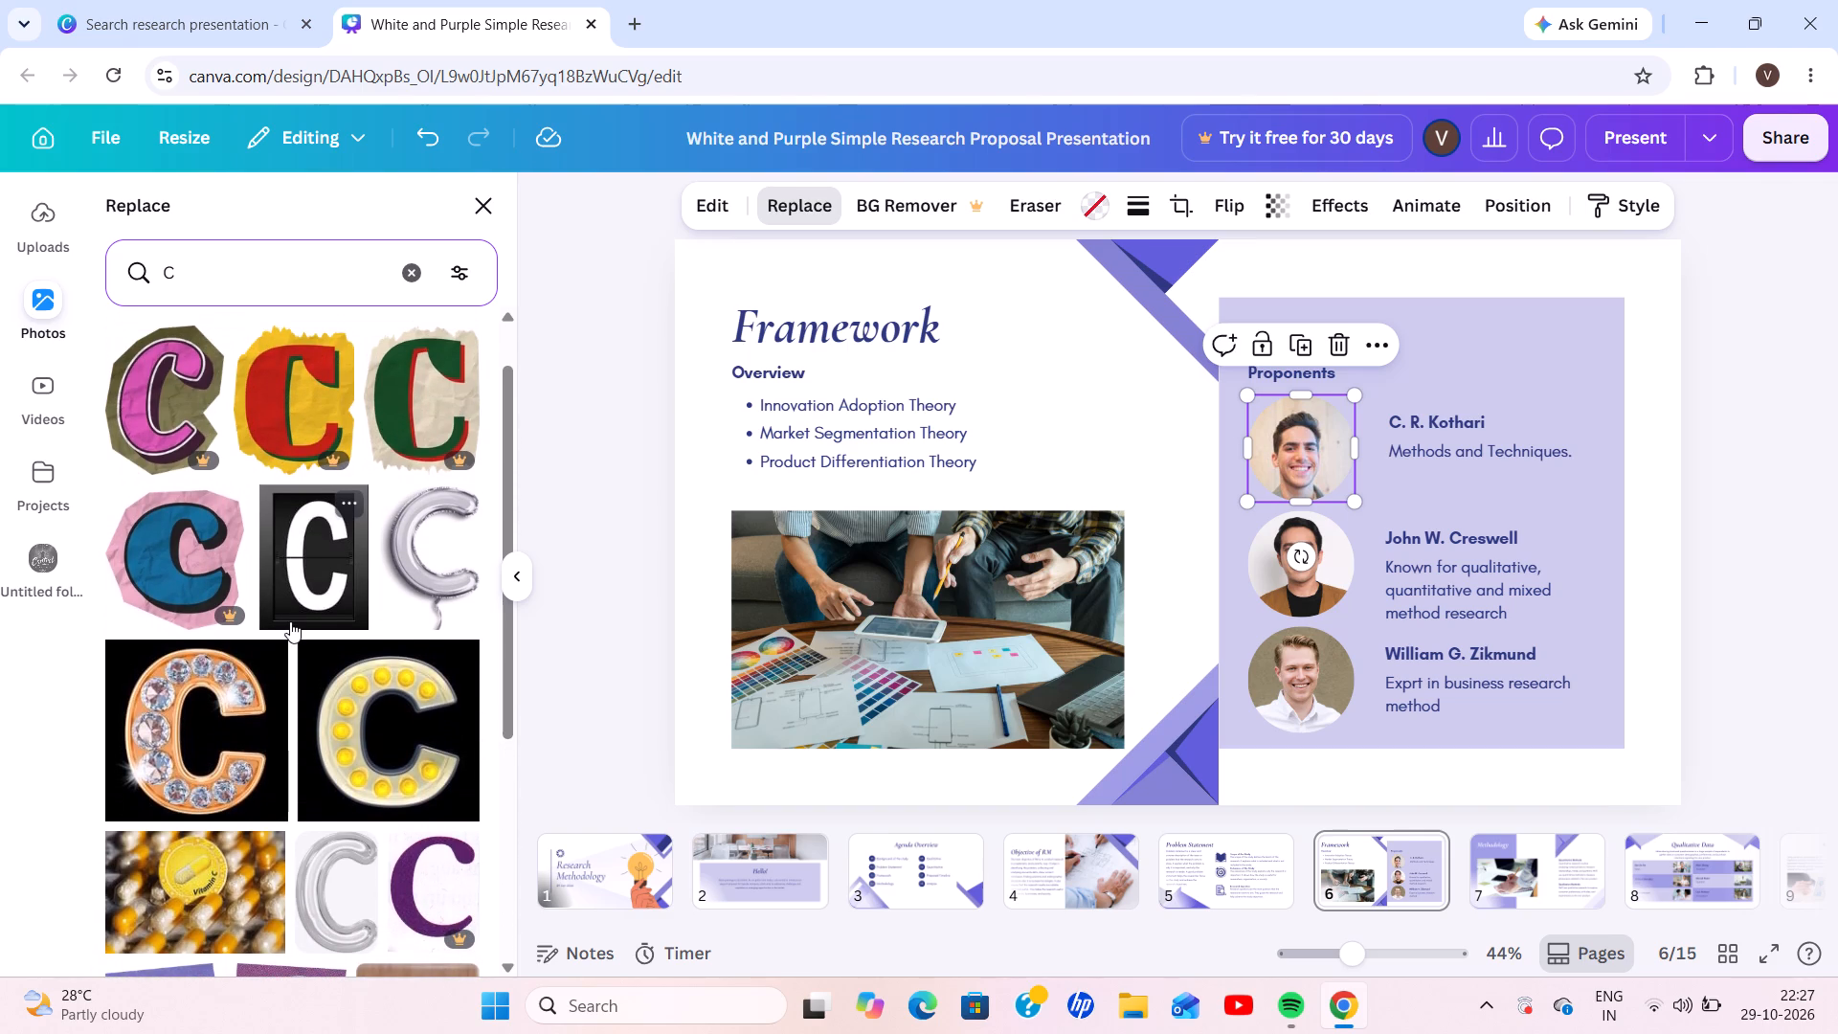
scroll(290, 621, "down", 1)
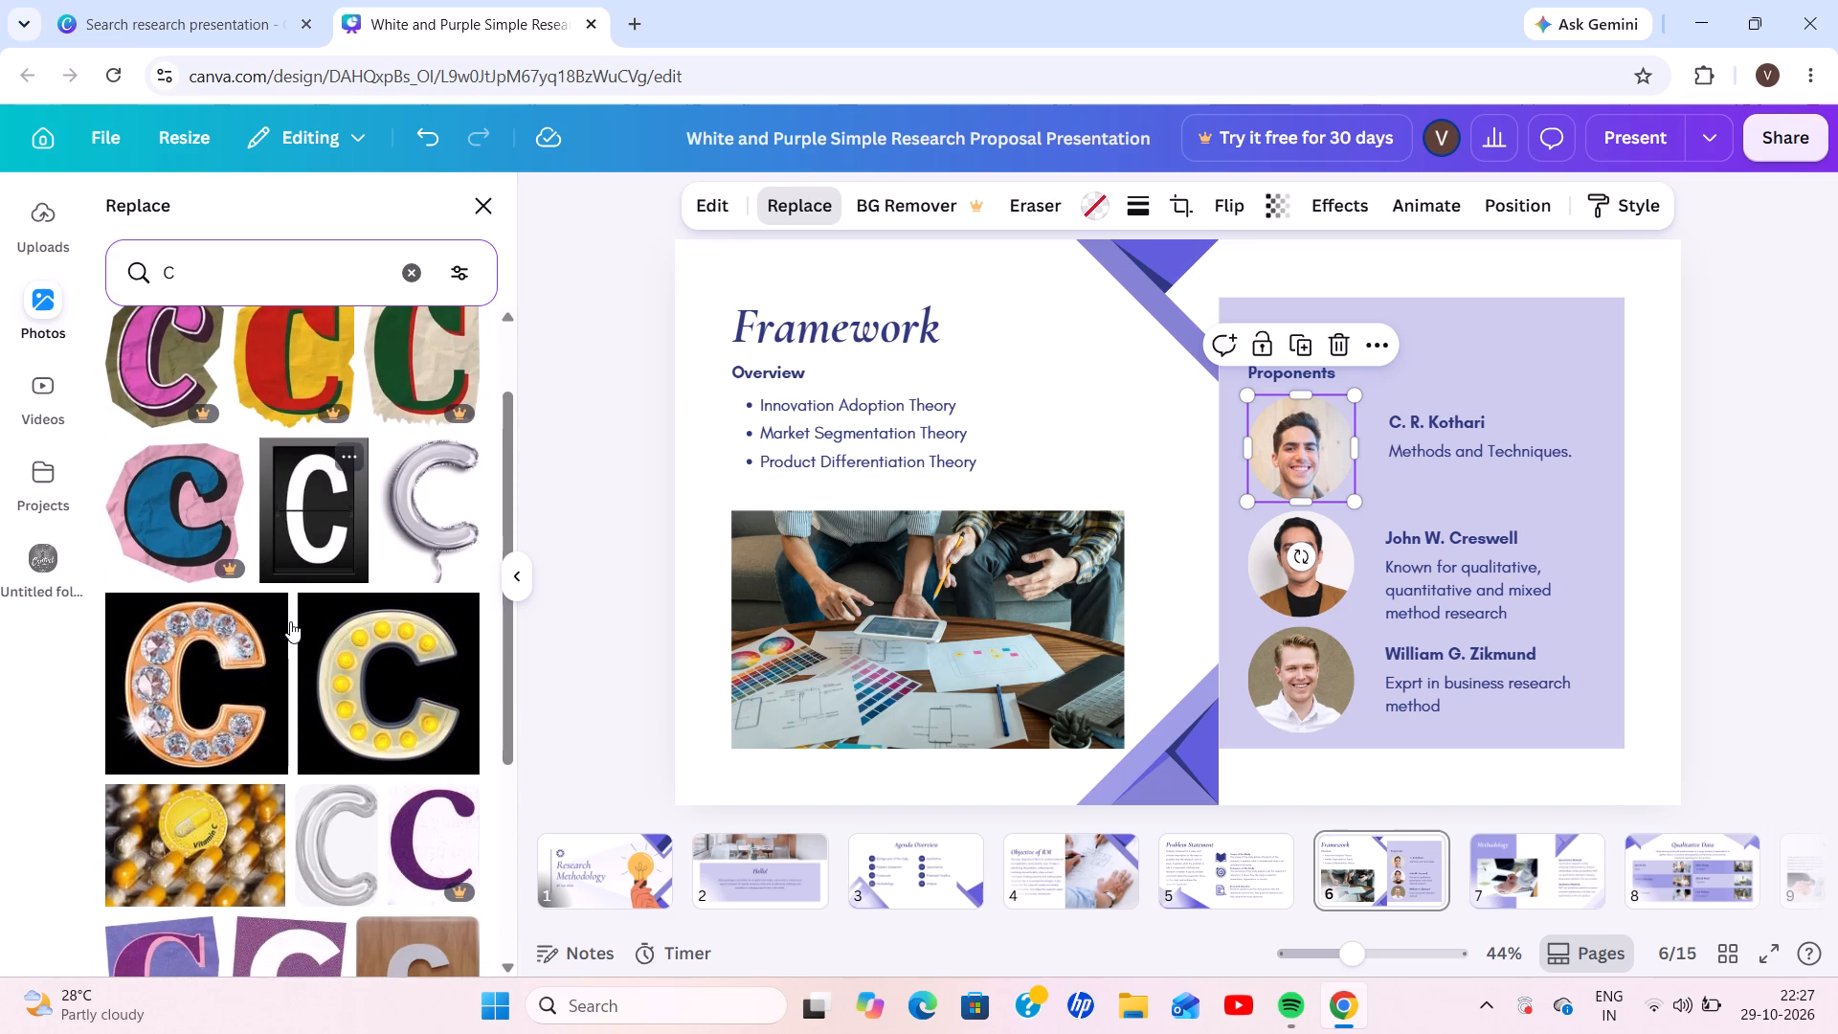
scroll(290, 621, "down", 3)
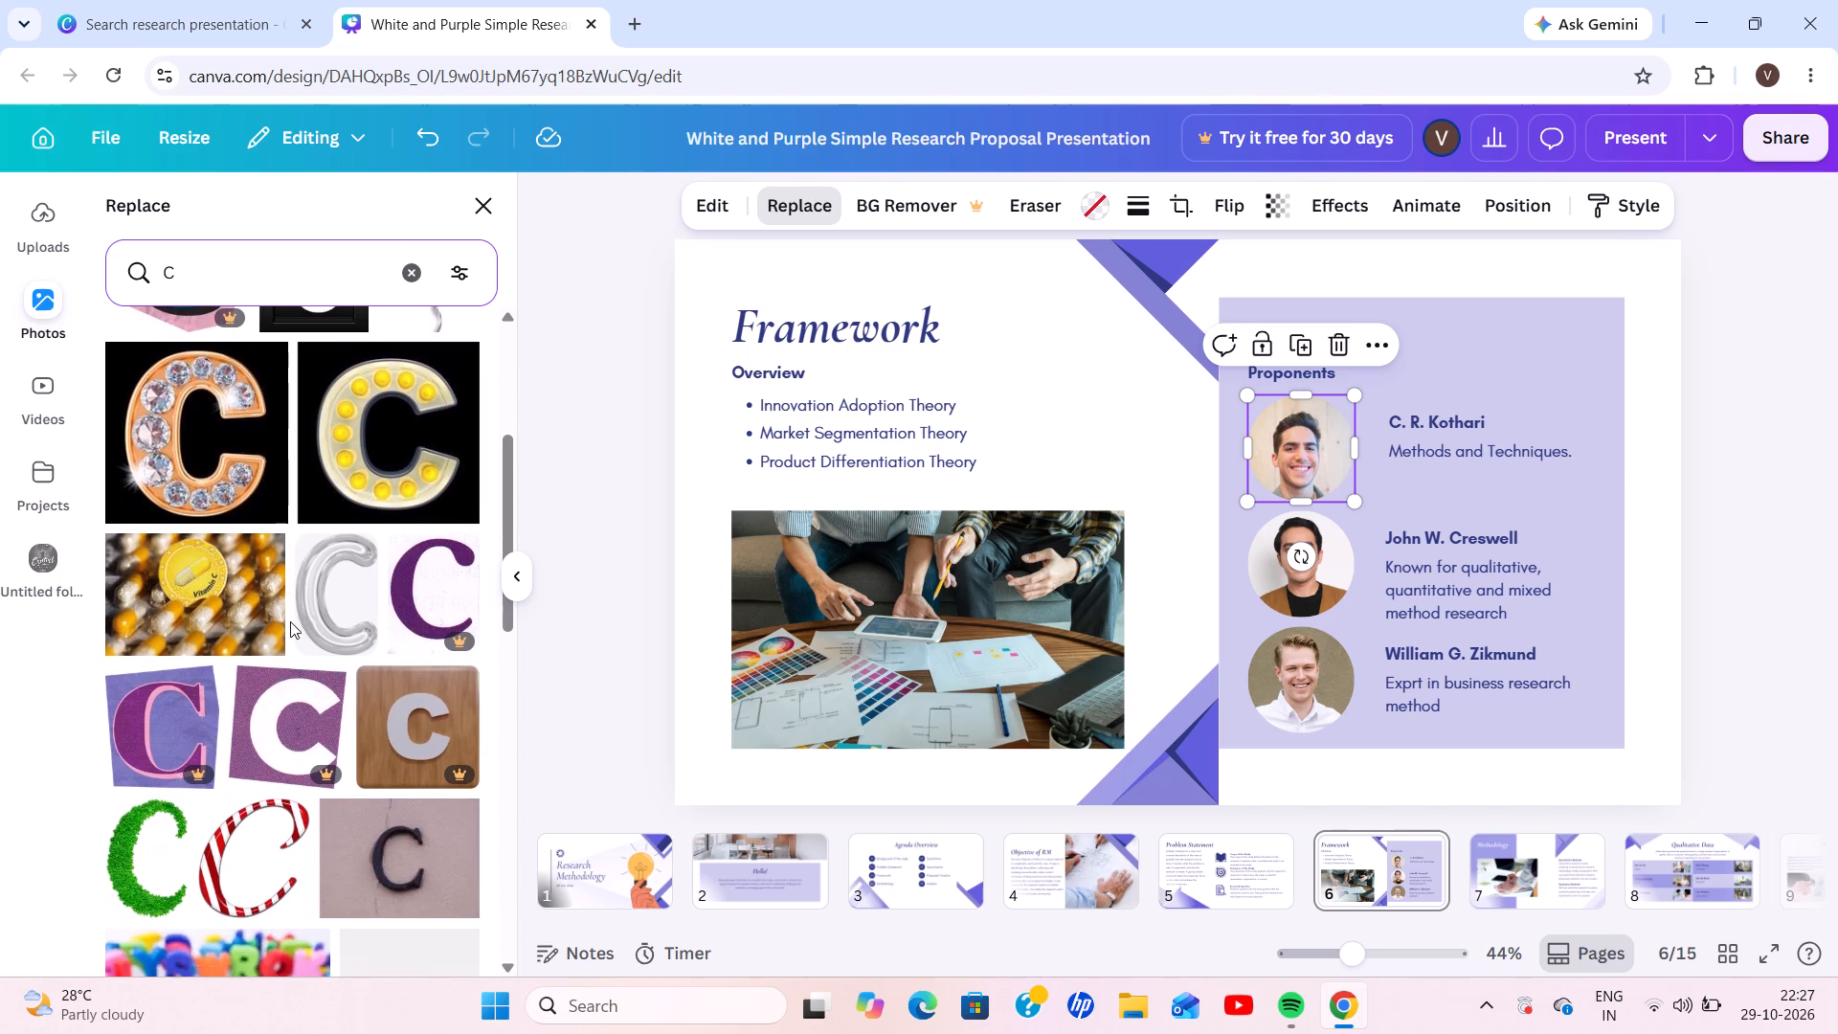
scroll(290, 621, "down", 1)
left_click(385, 752)
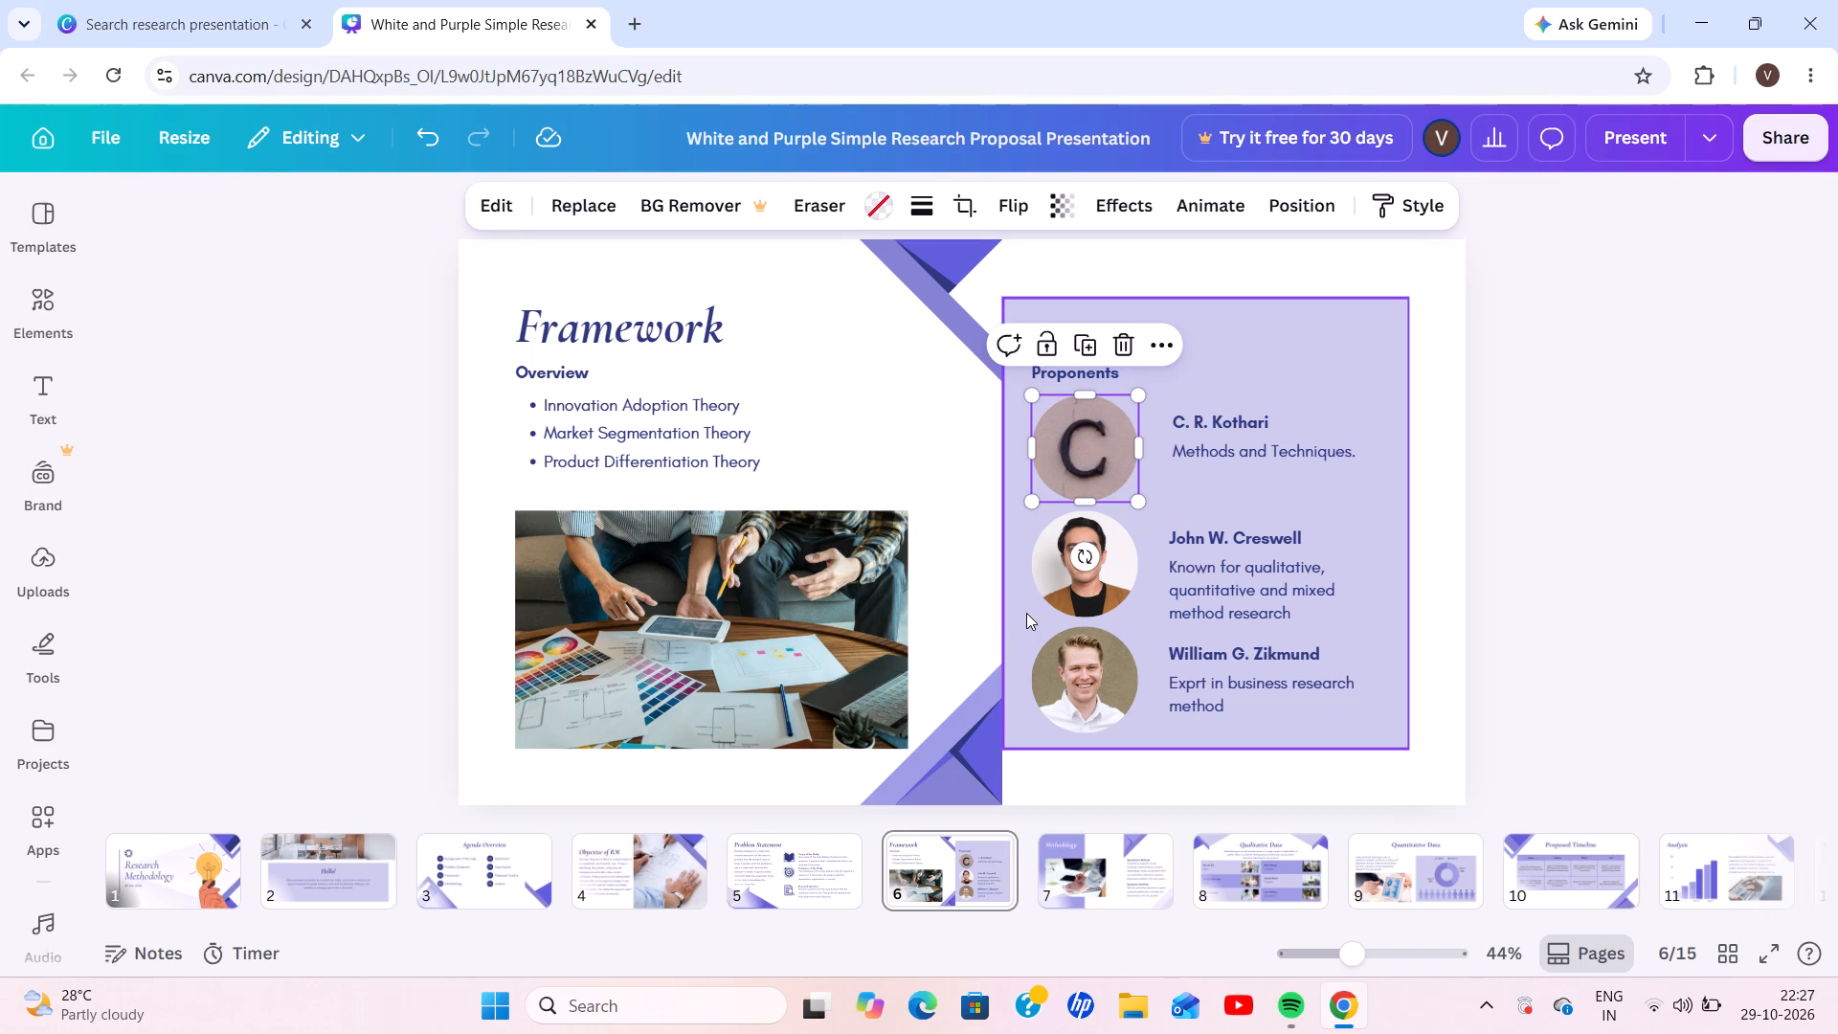
Search the replacement photos for "j" and replace John W. Creswell's portrait with the white letter J on a black split panel.
left_click(1087, 583)
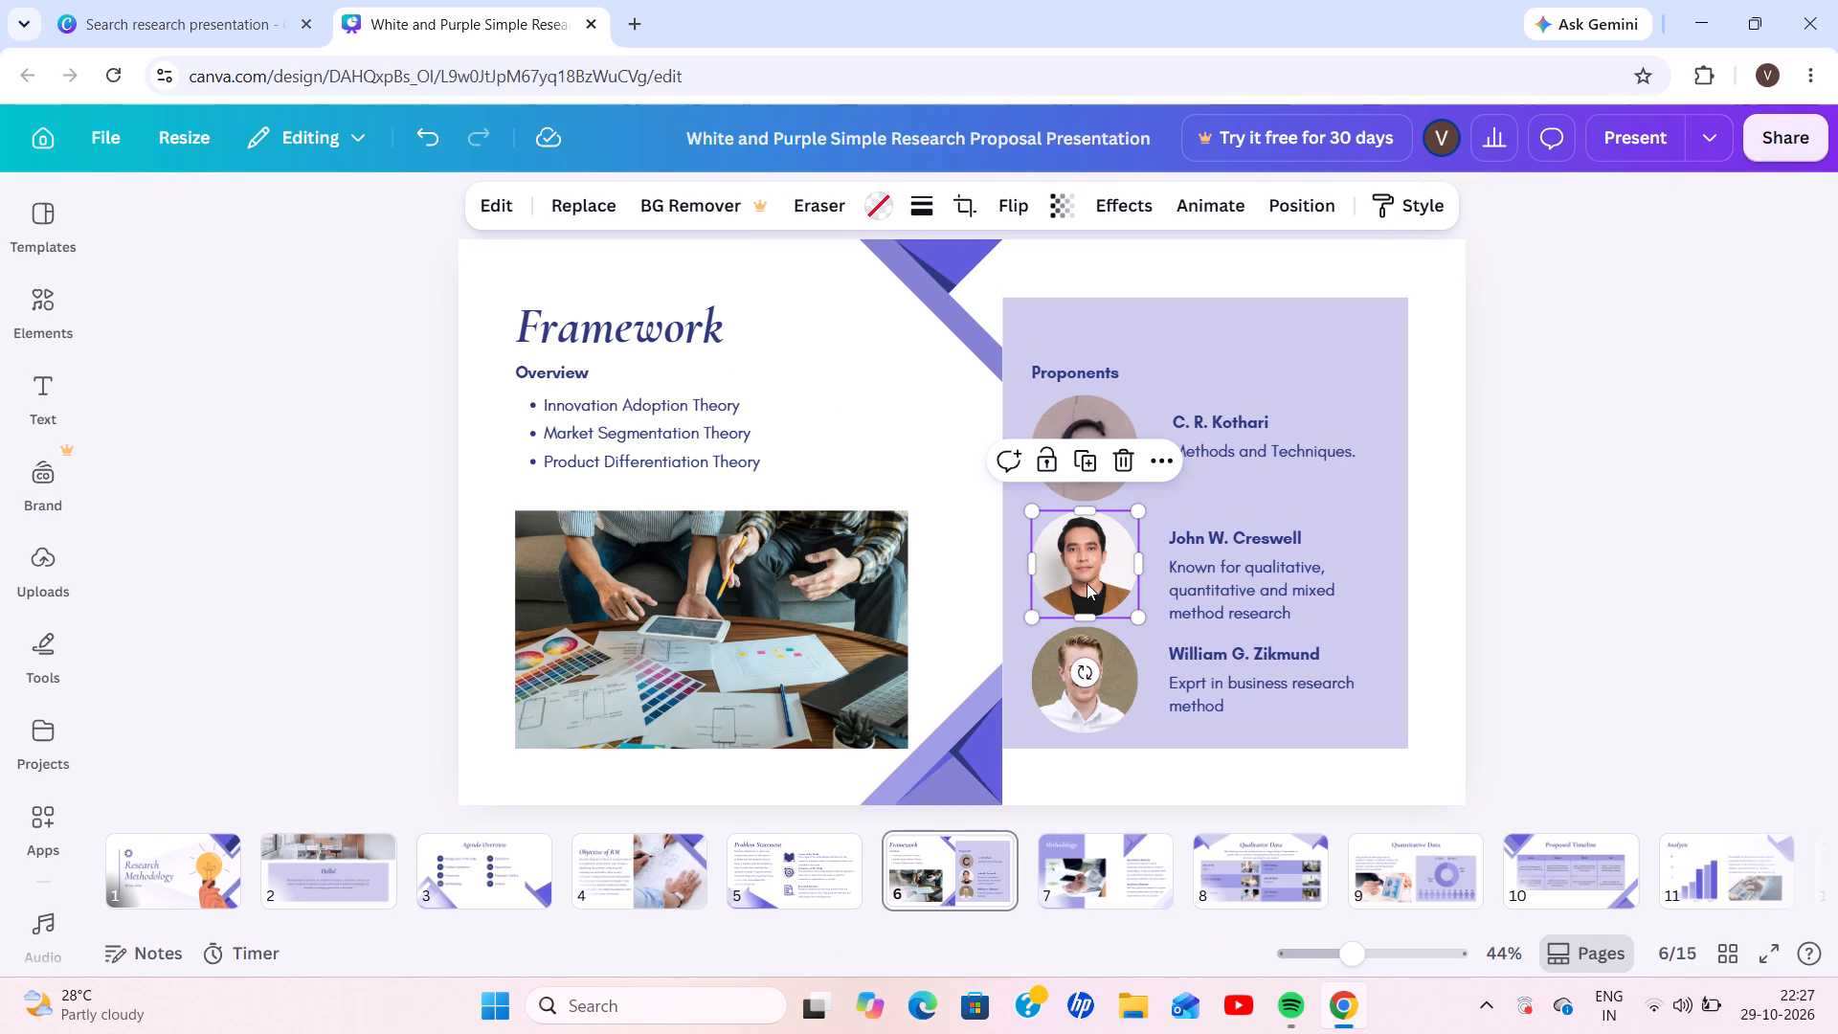
left_click(593, 204)
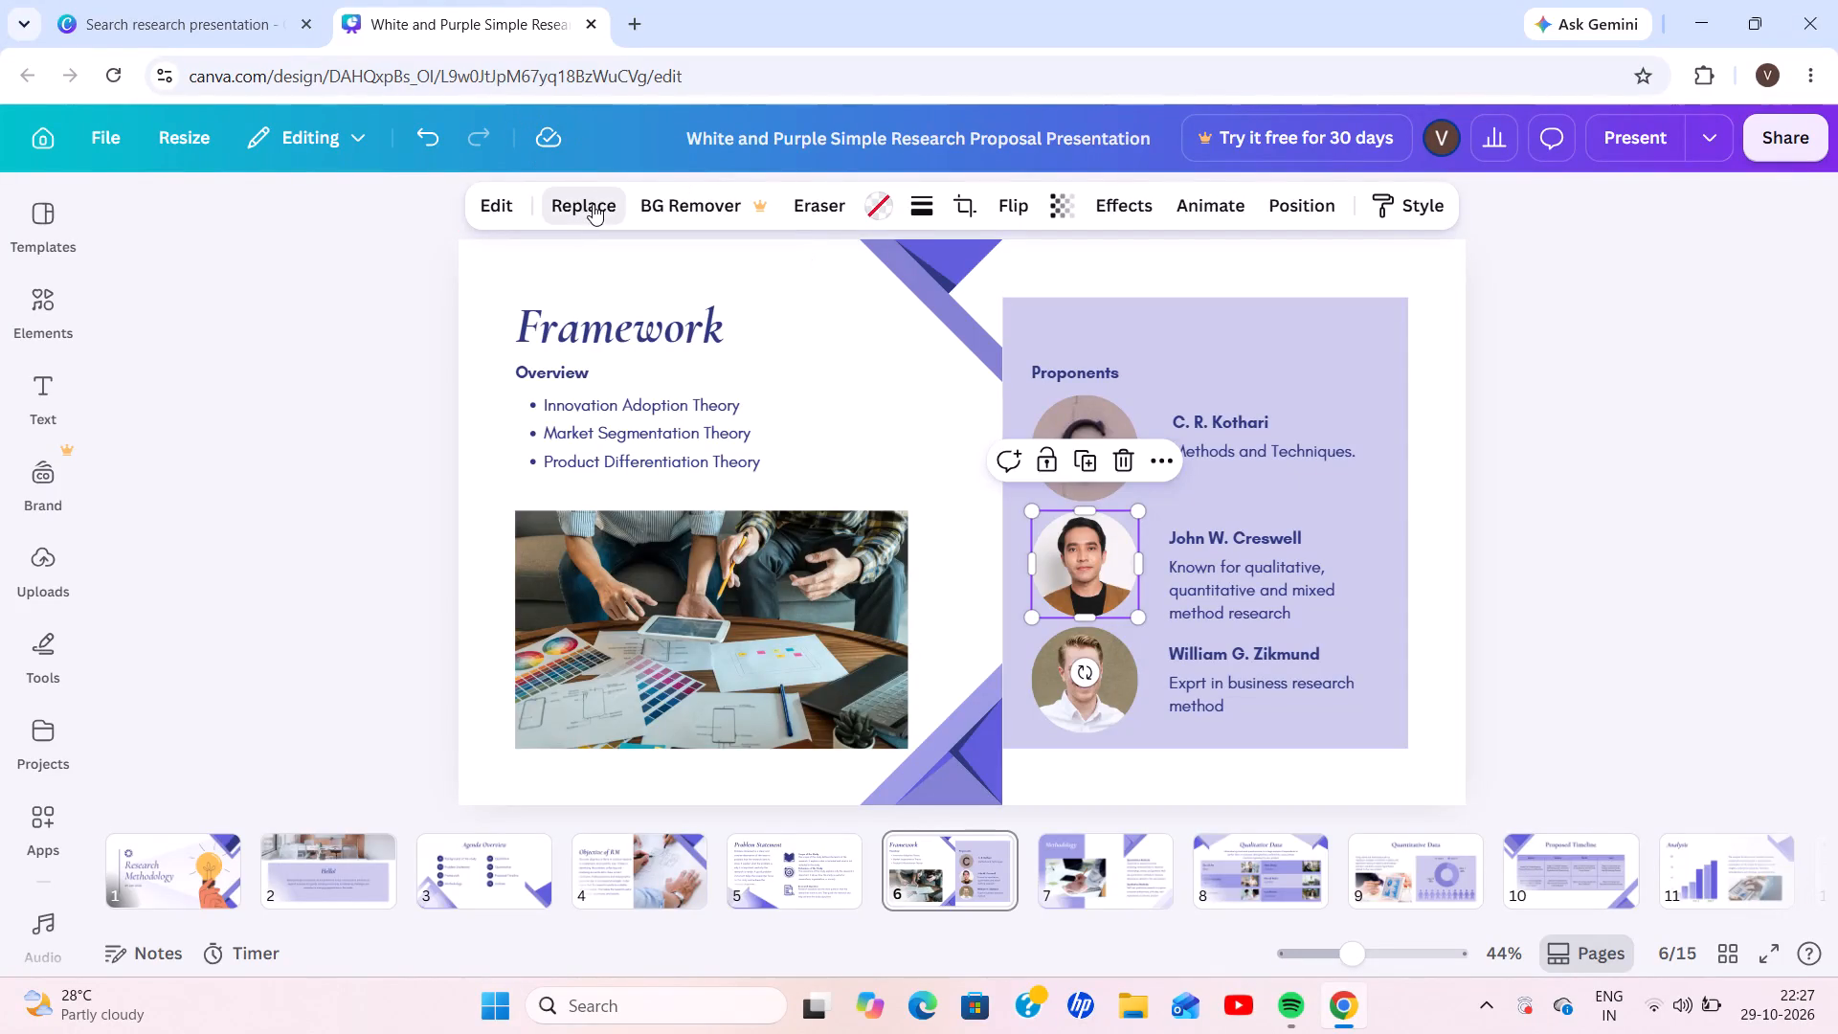
left_click(214, 242)
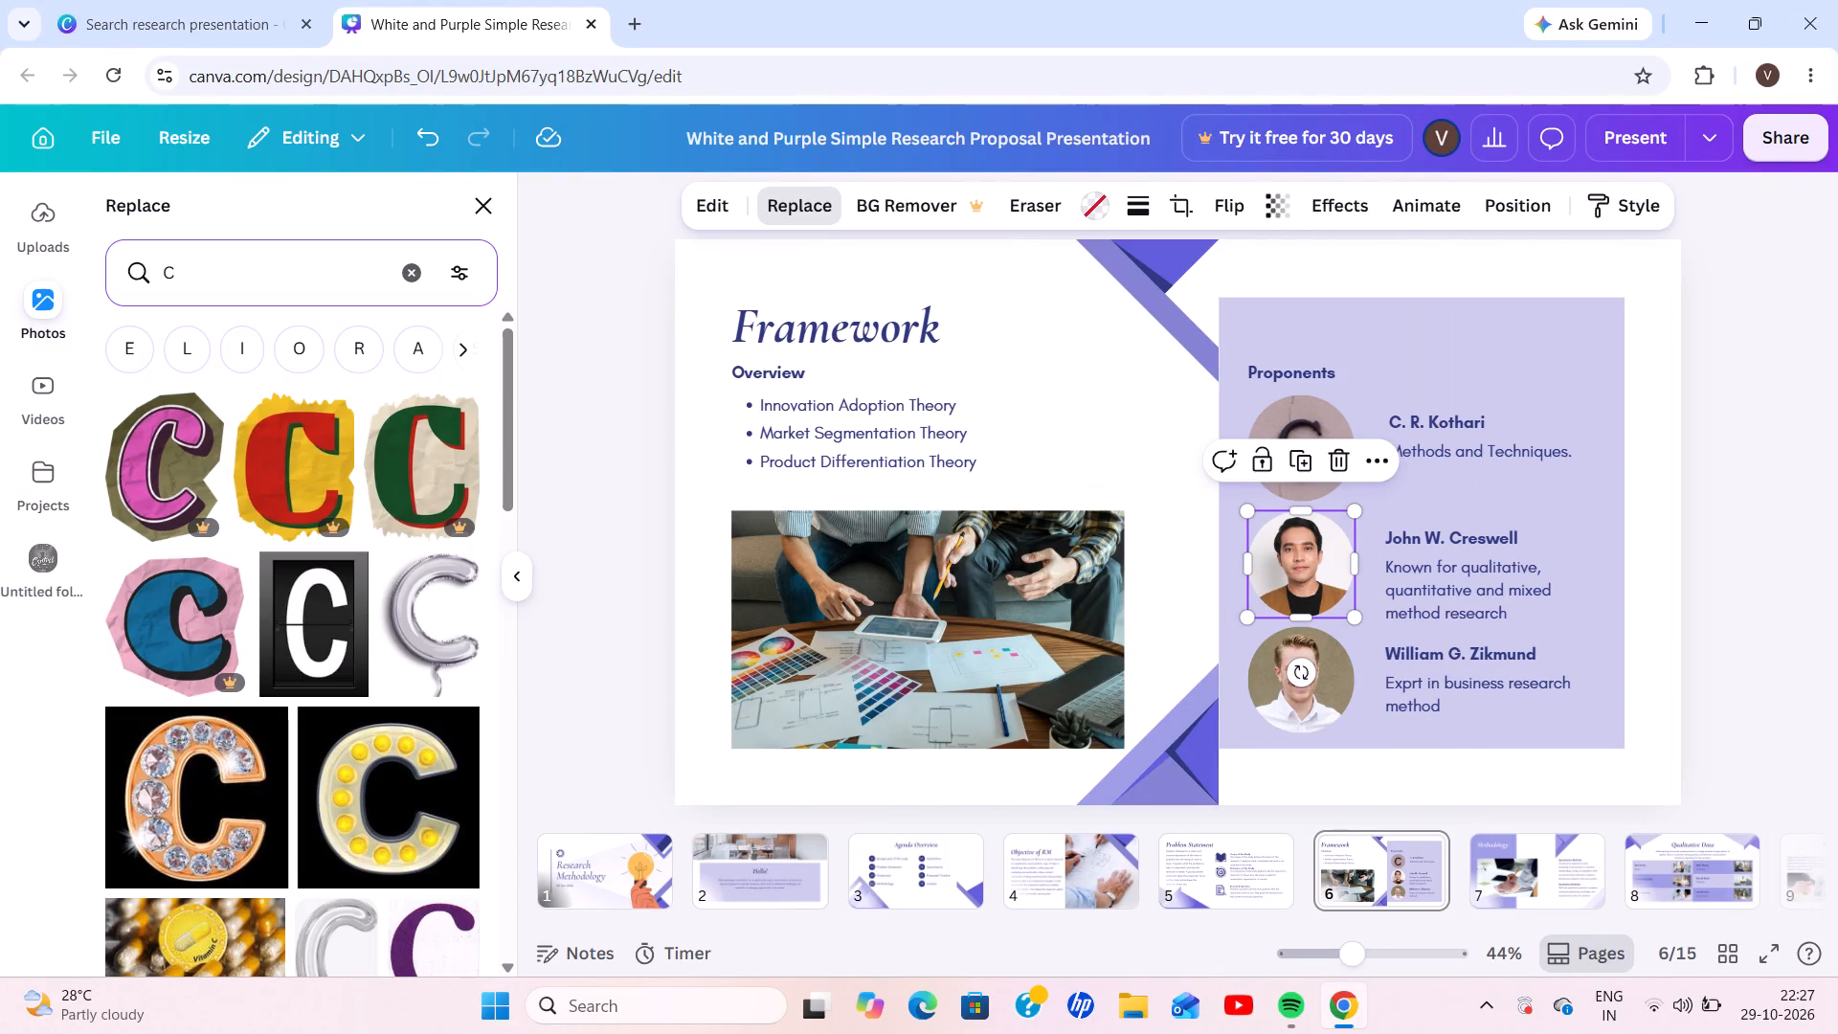
left_click(185, 268)
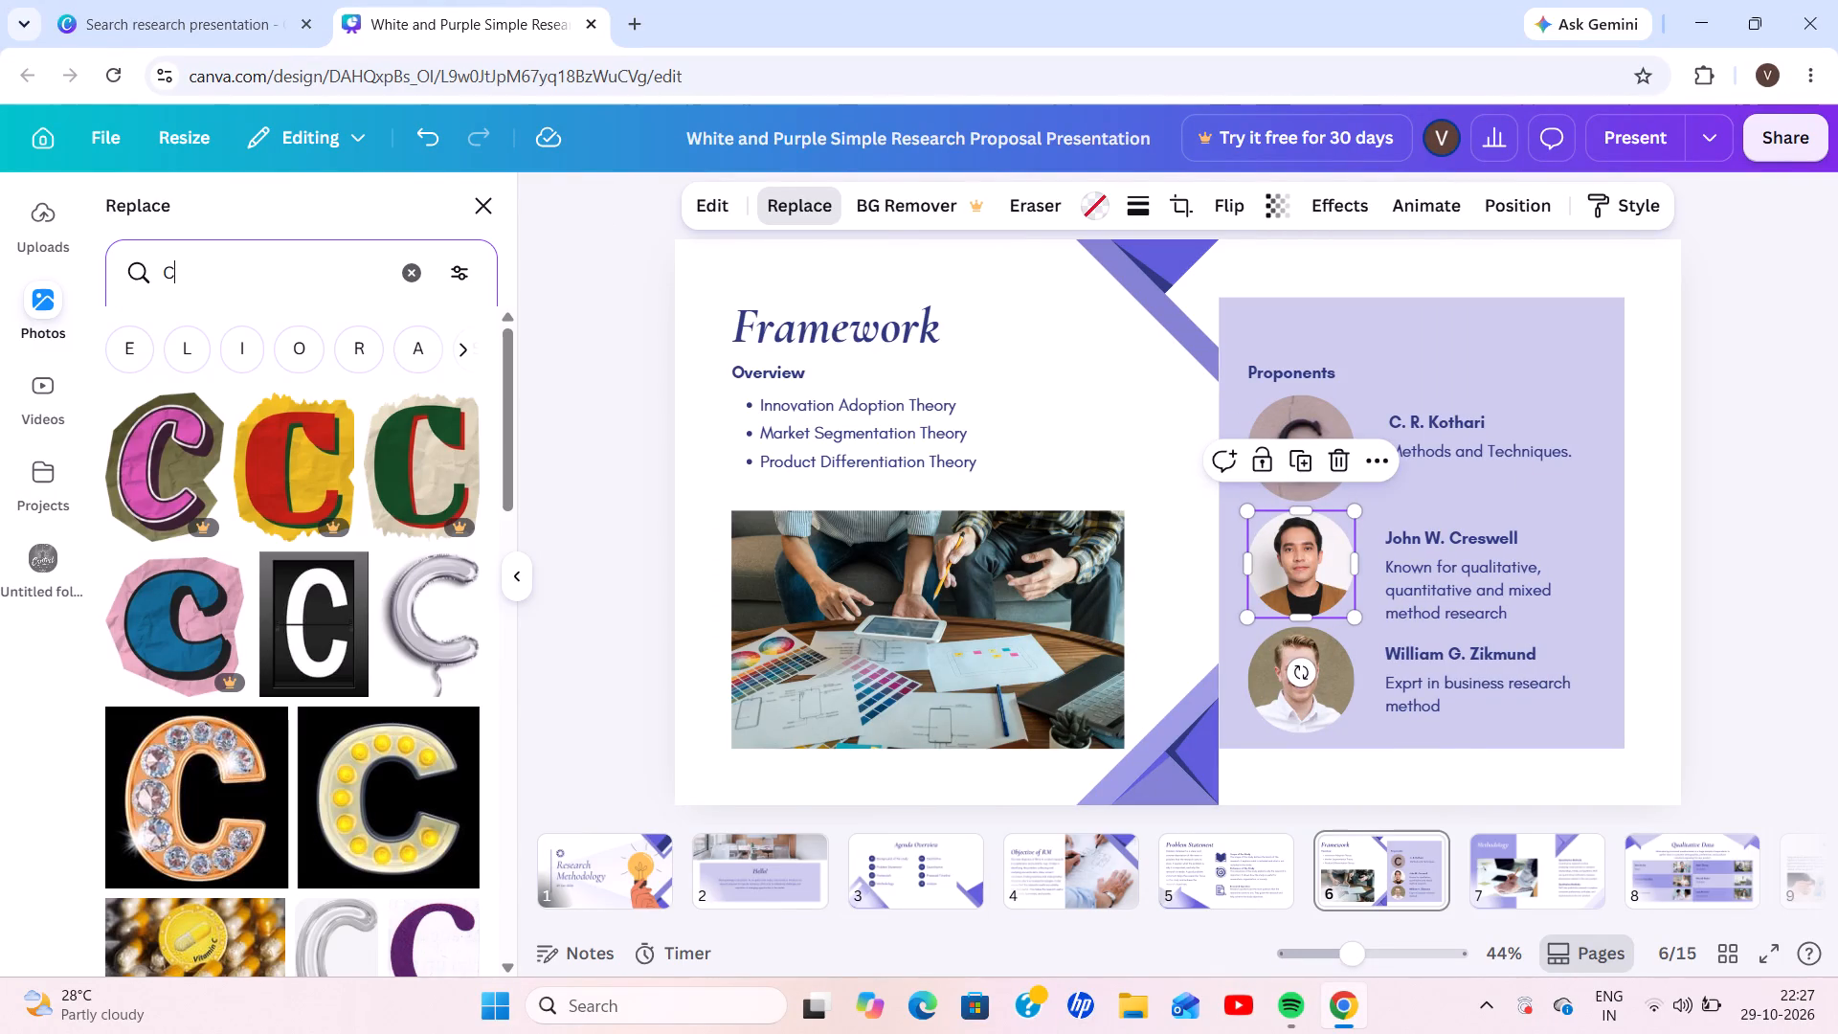
key("BackSpace")
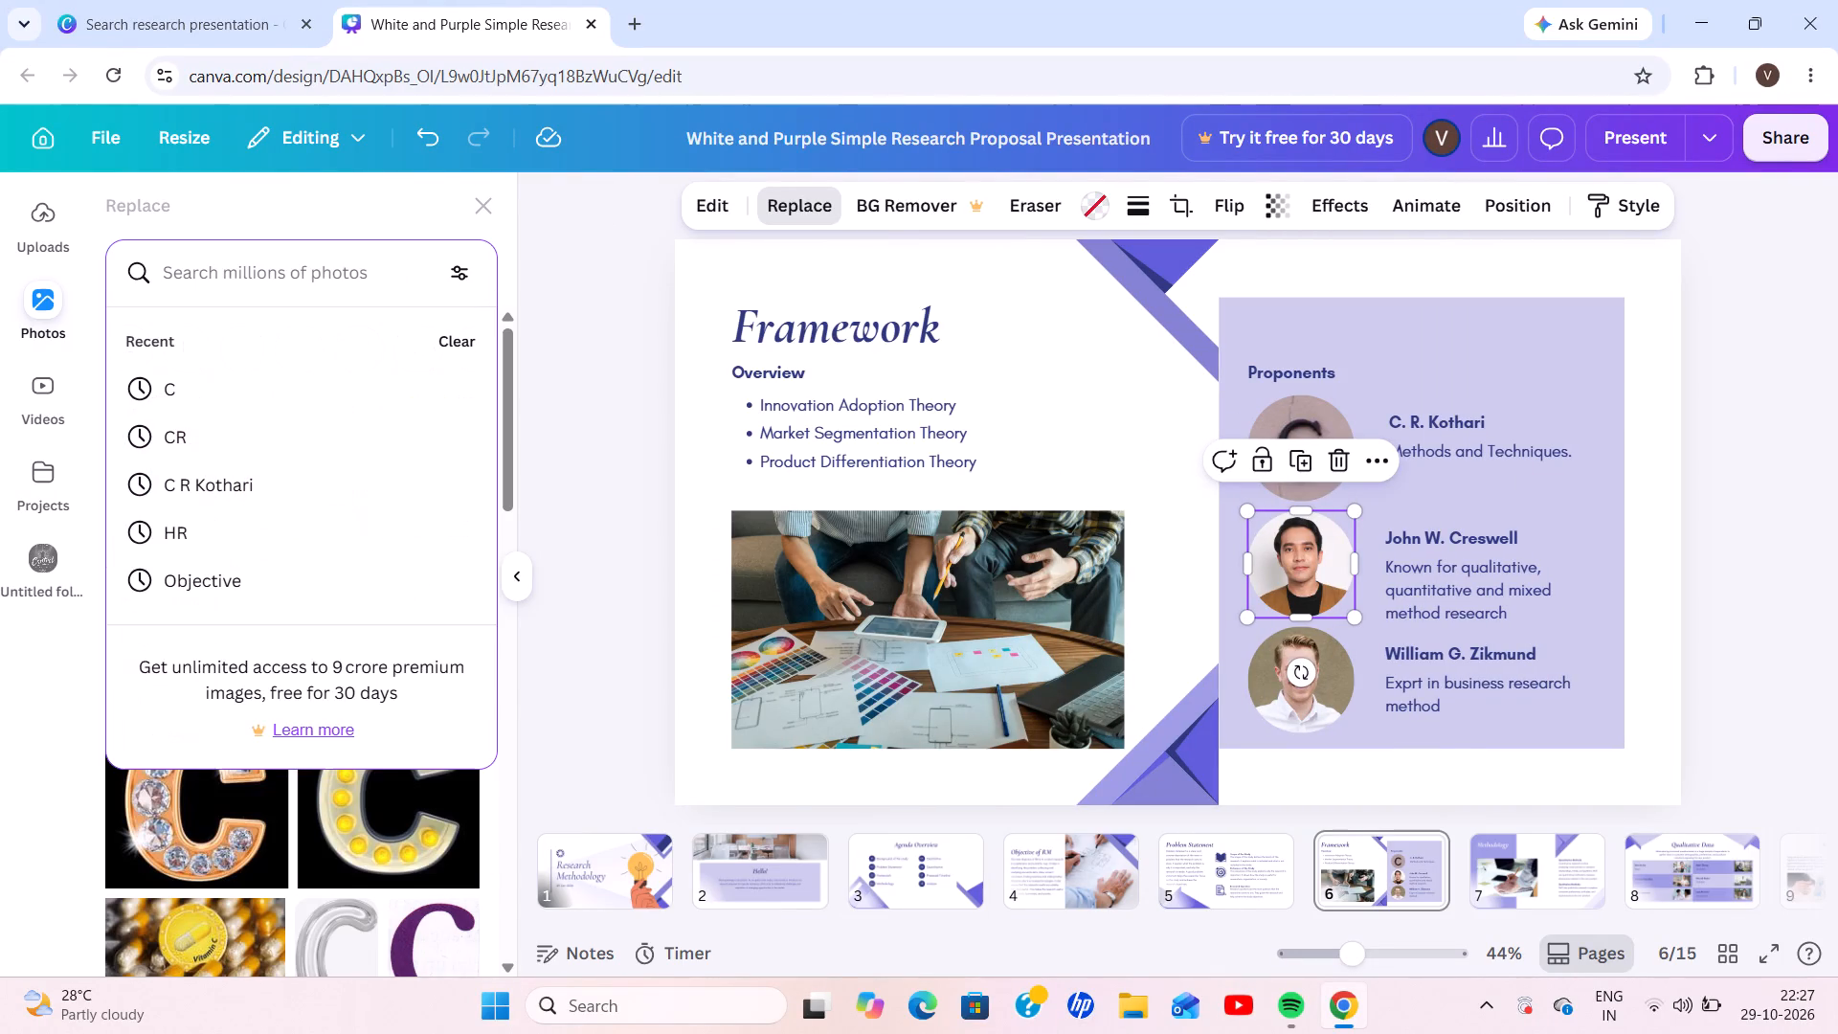
key("j")
key("Return")
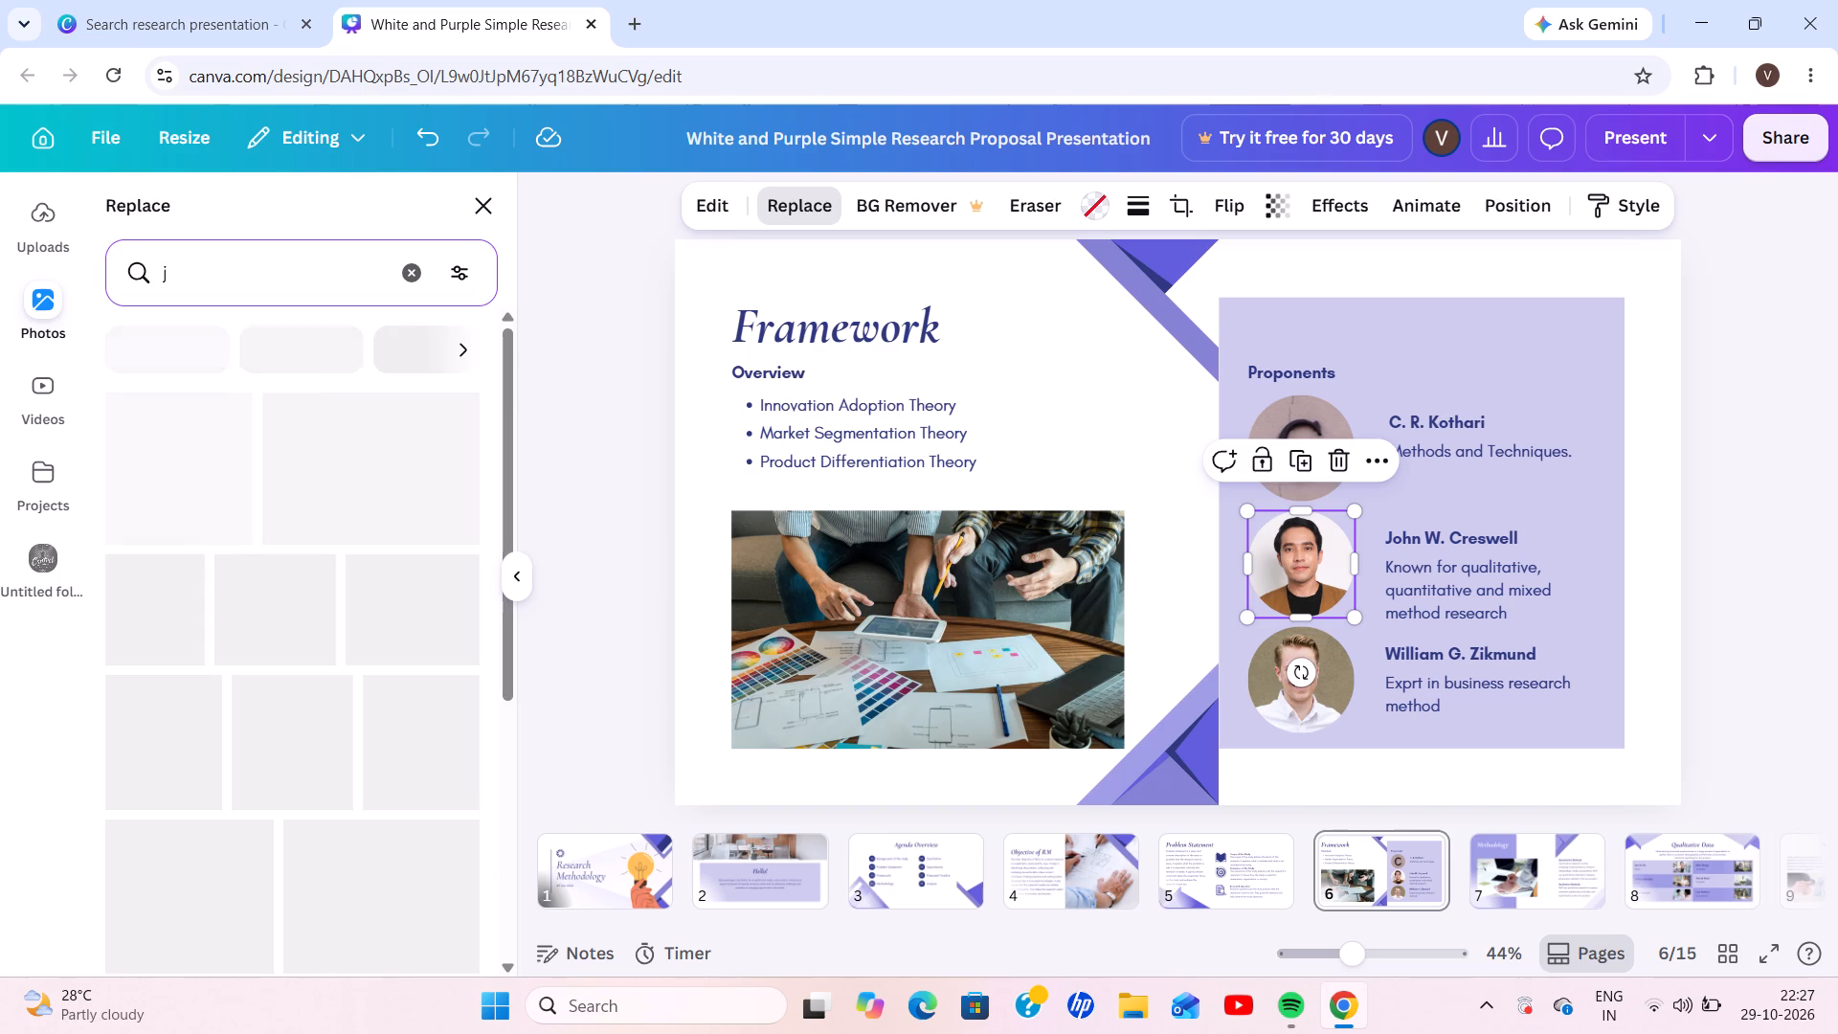
scroll(260, 468, "down", 1)
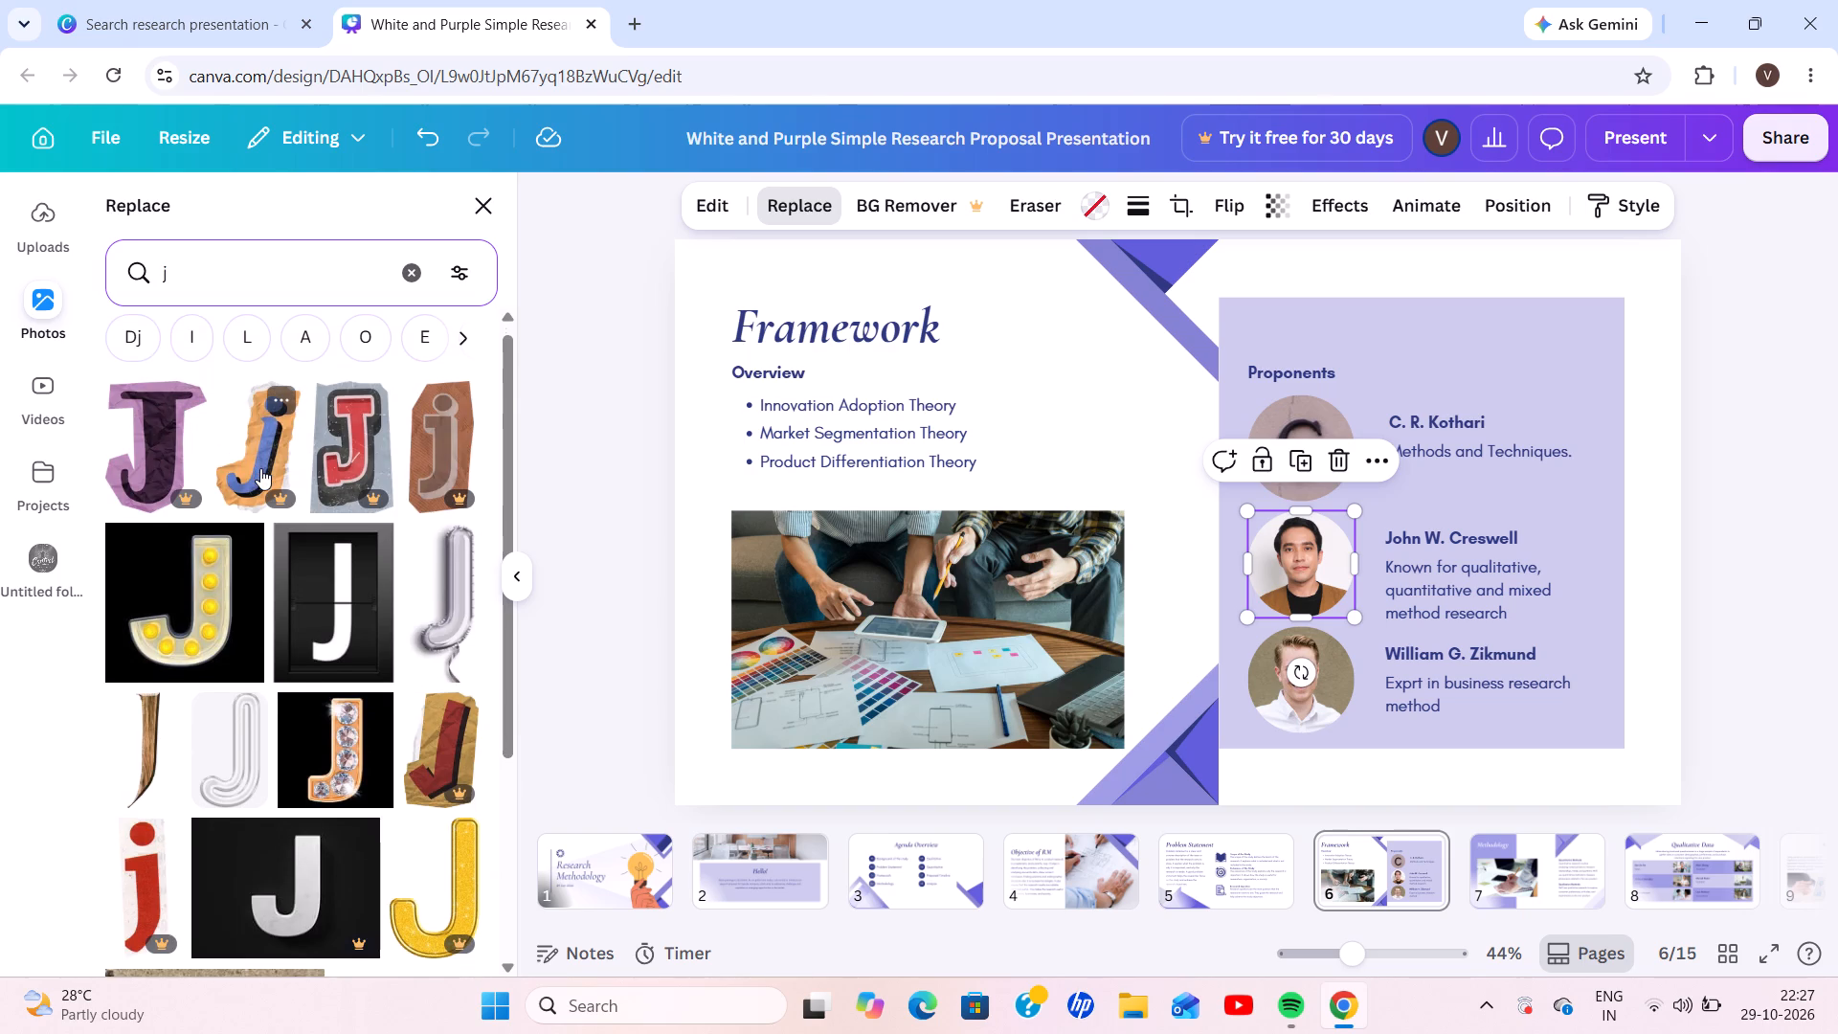
scroll(260, 468, "down", 1)
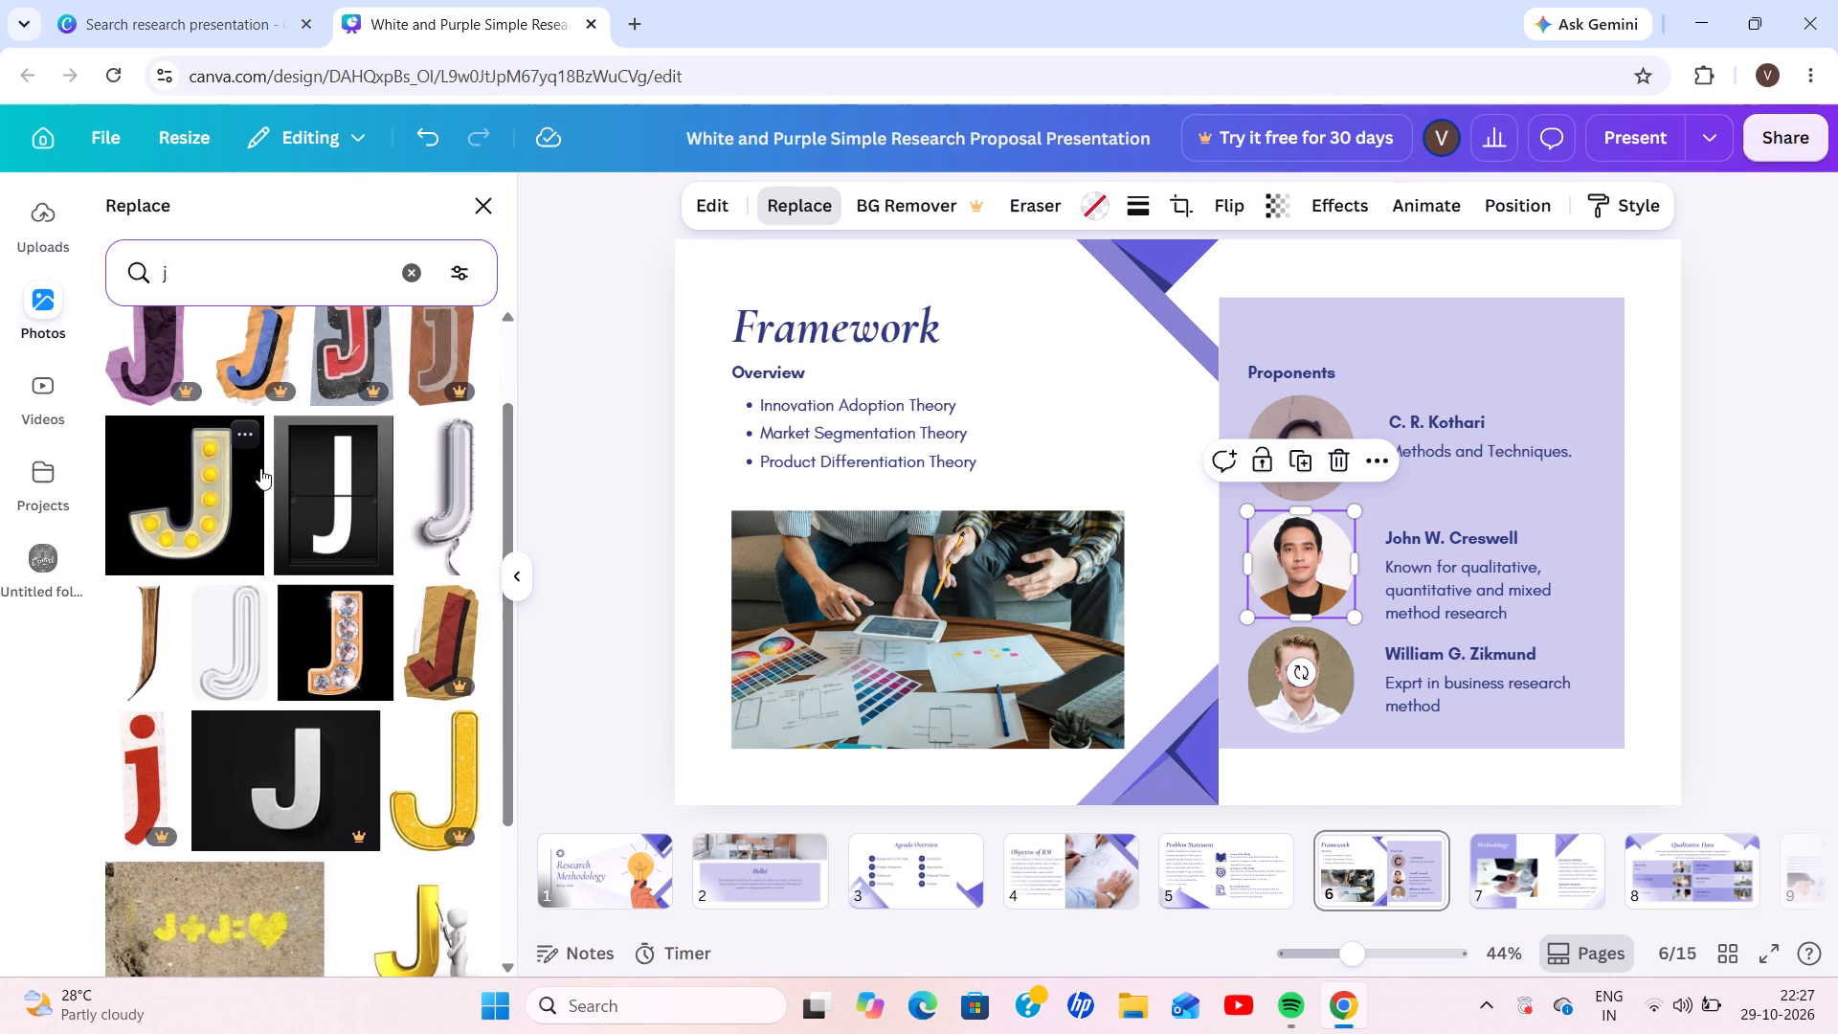
scroll(260, 468, "down", 1)
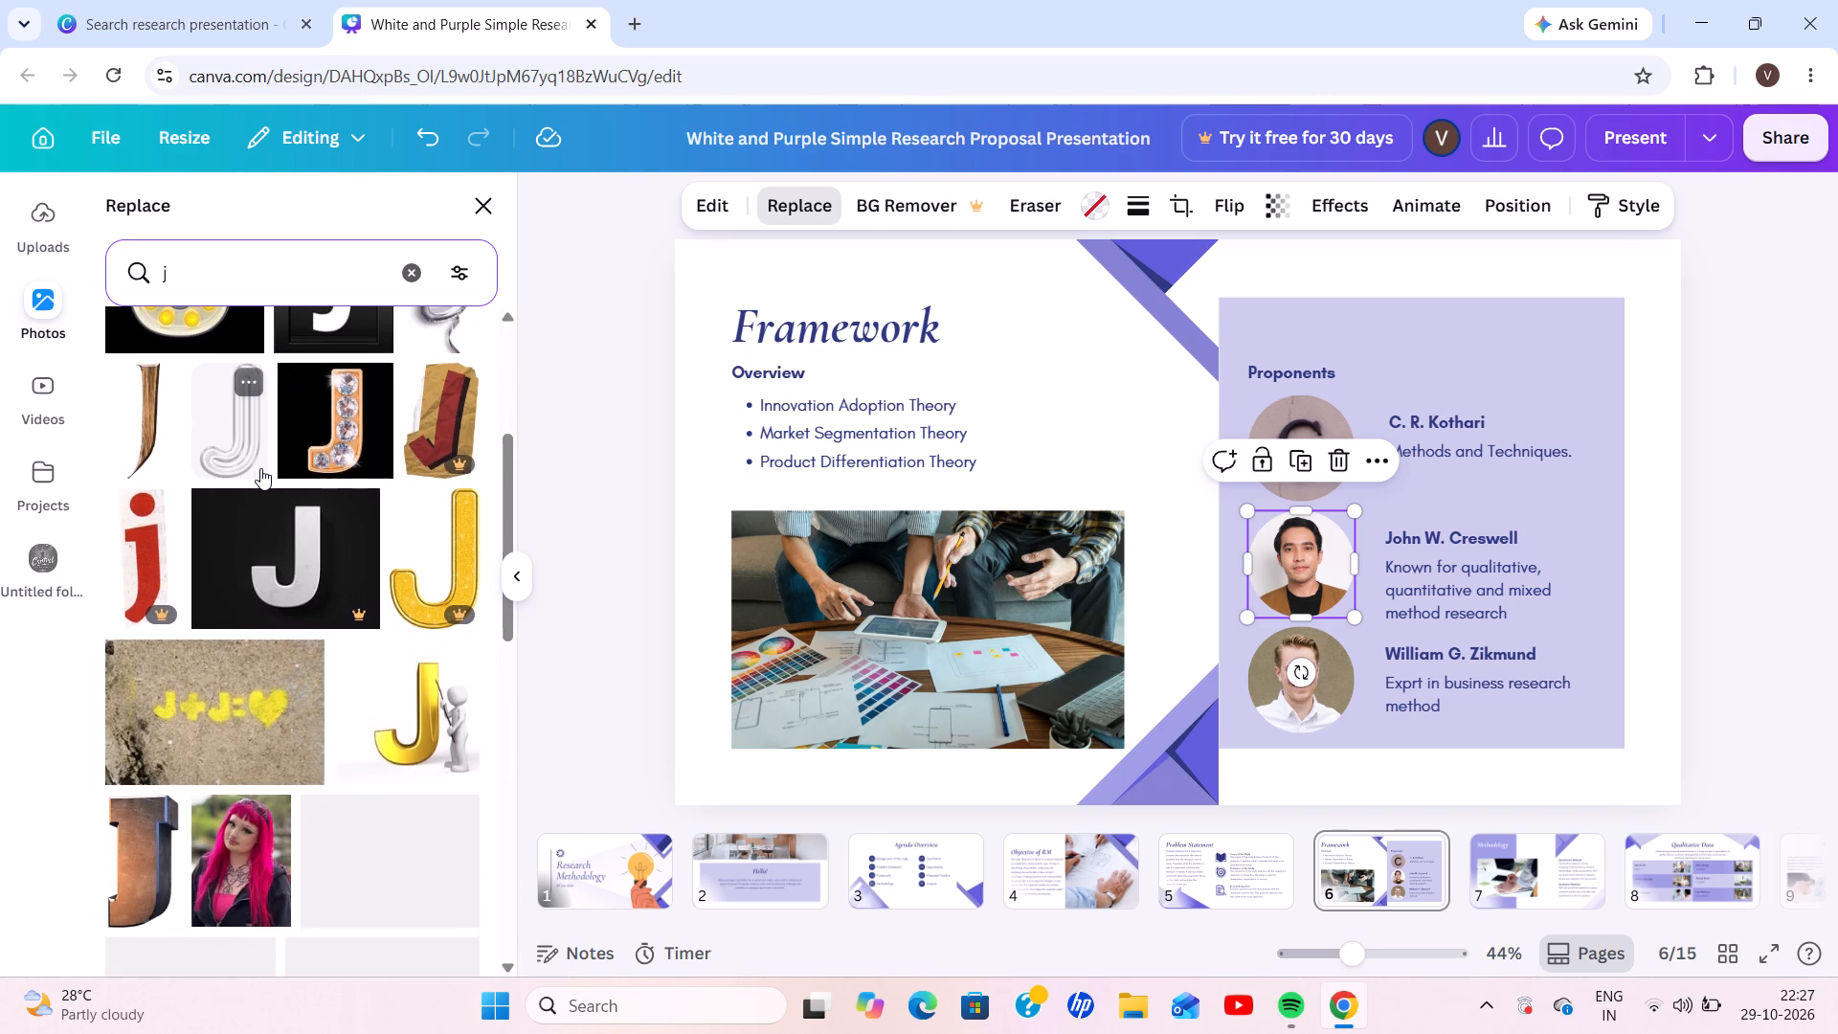
scroll(260, 468, "down", 1)
scroll(260, 468, "up", 3)
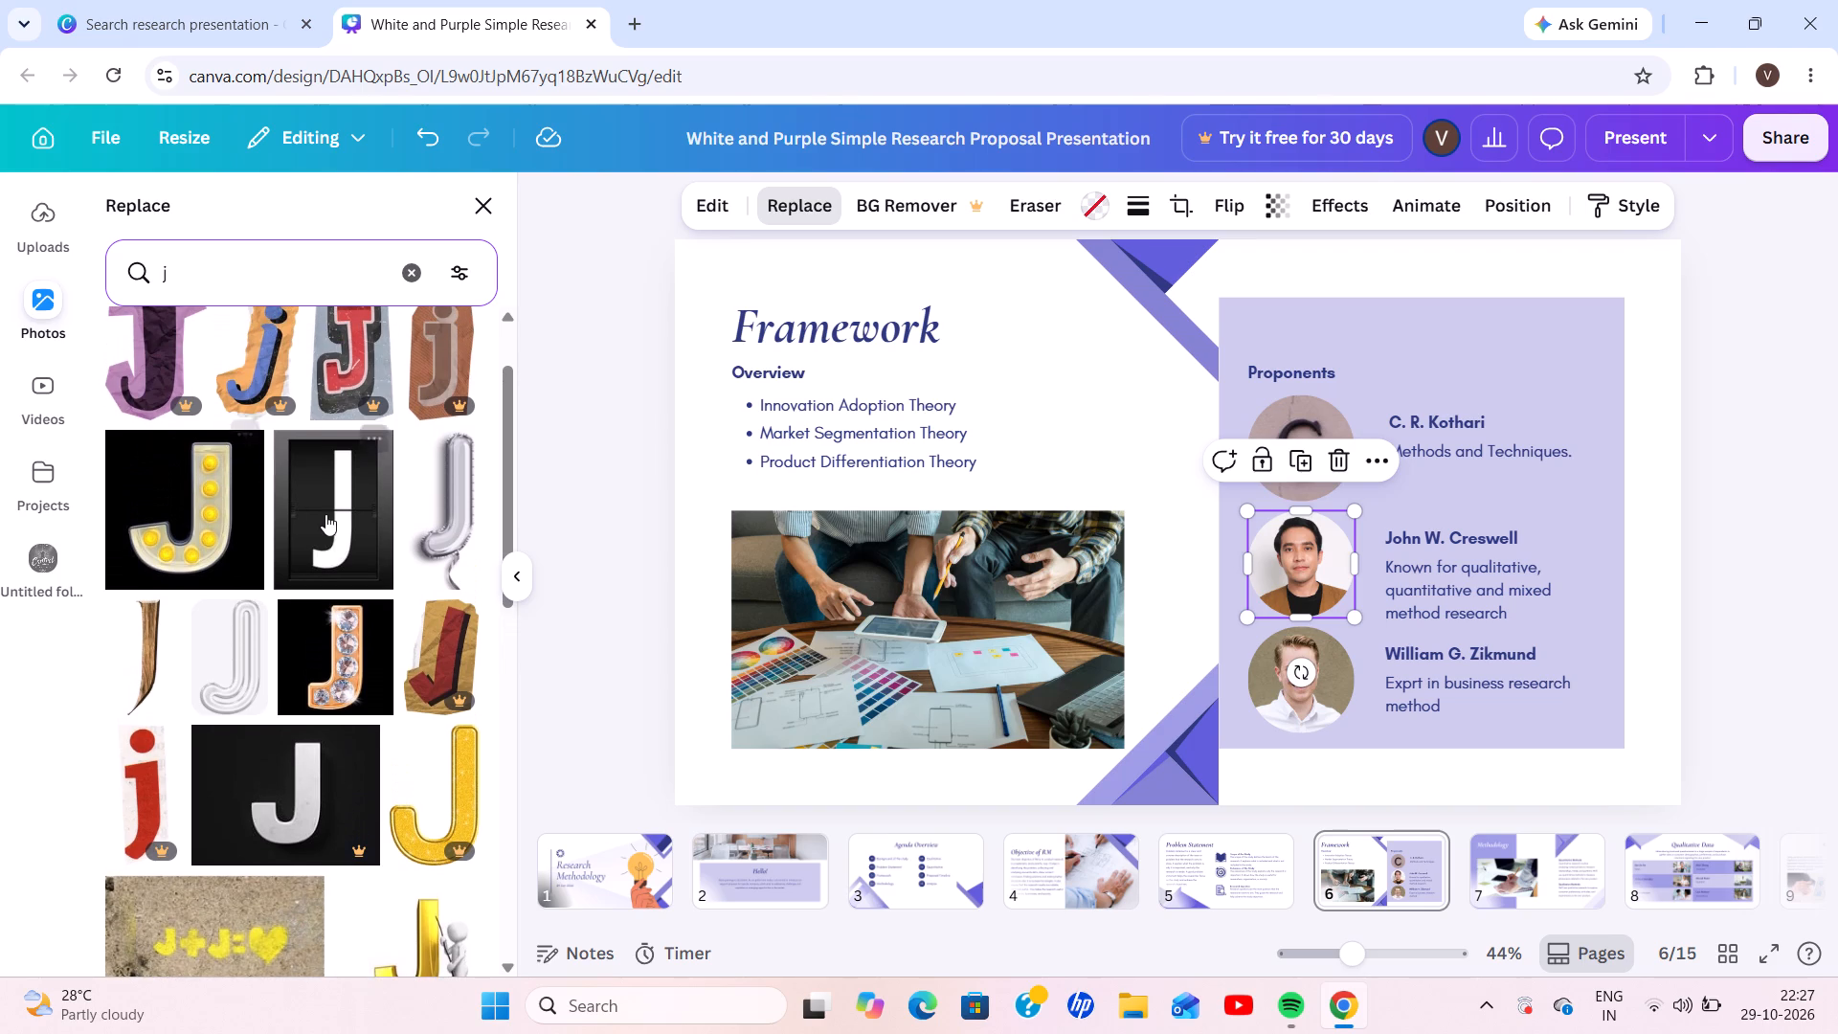
left_click(329, 515)
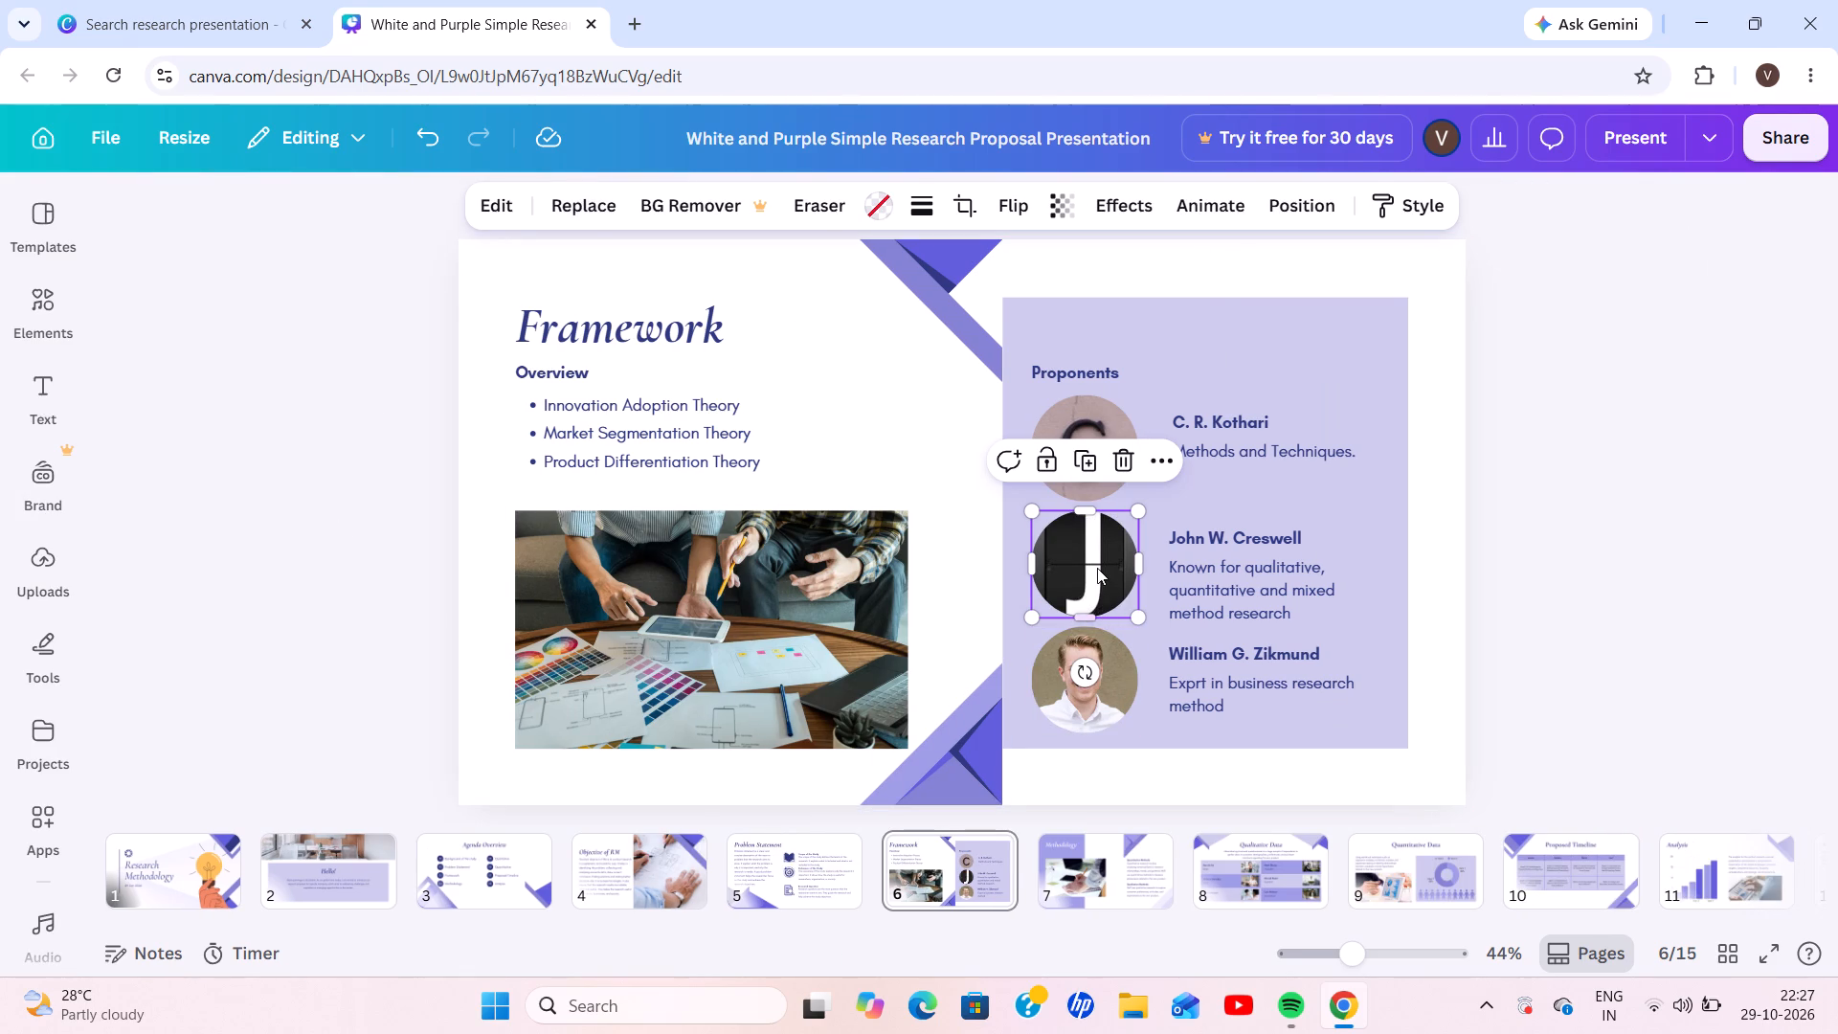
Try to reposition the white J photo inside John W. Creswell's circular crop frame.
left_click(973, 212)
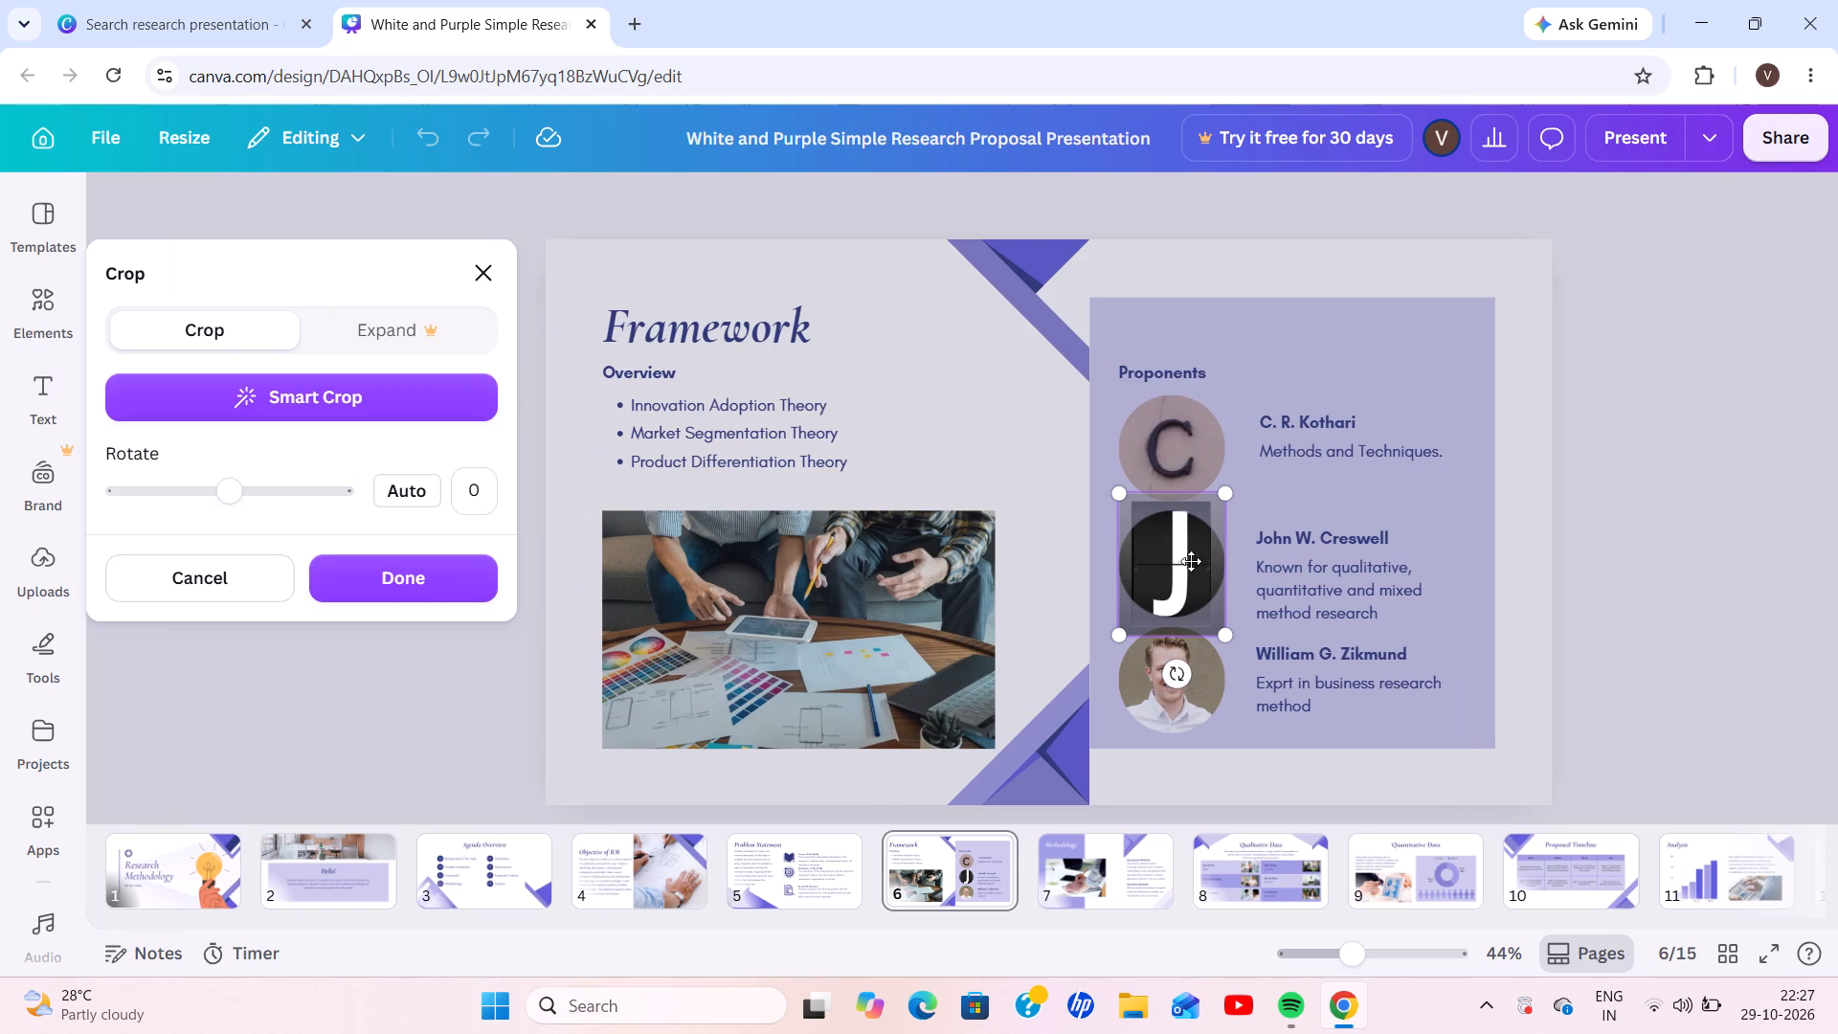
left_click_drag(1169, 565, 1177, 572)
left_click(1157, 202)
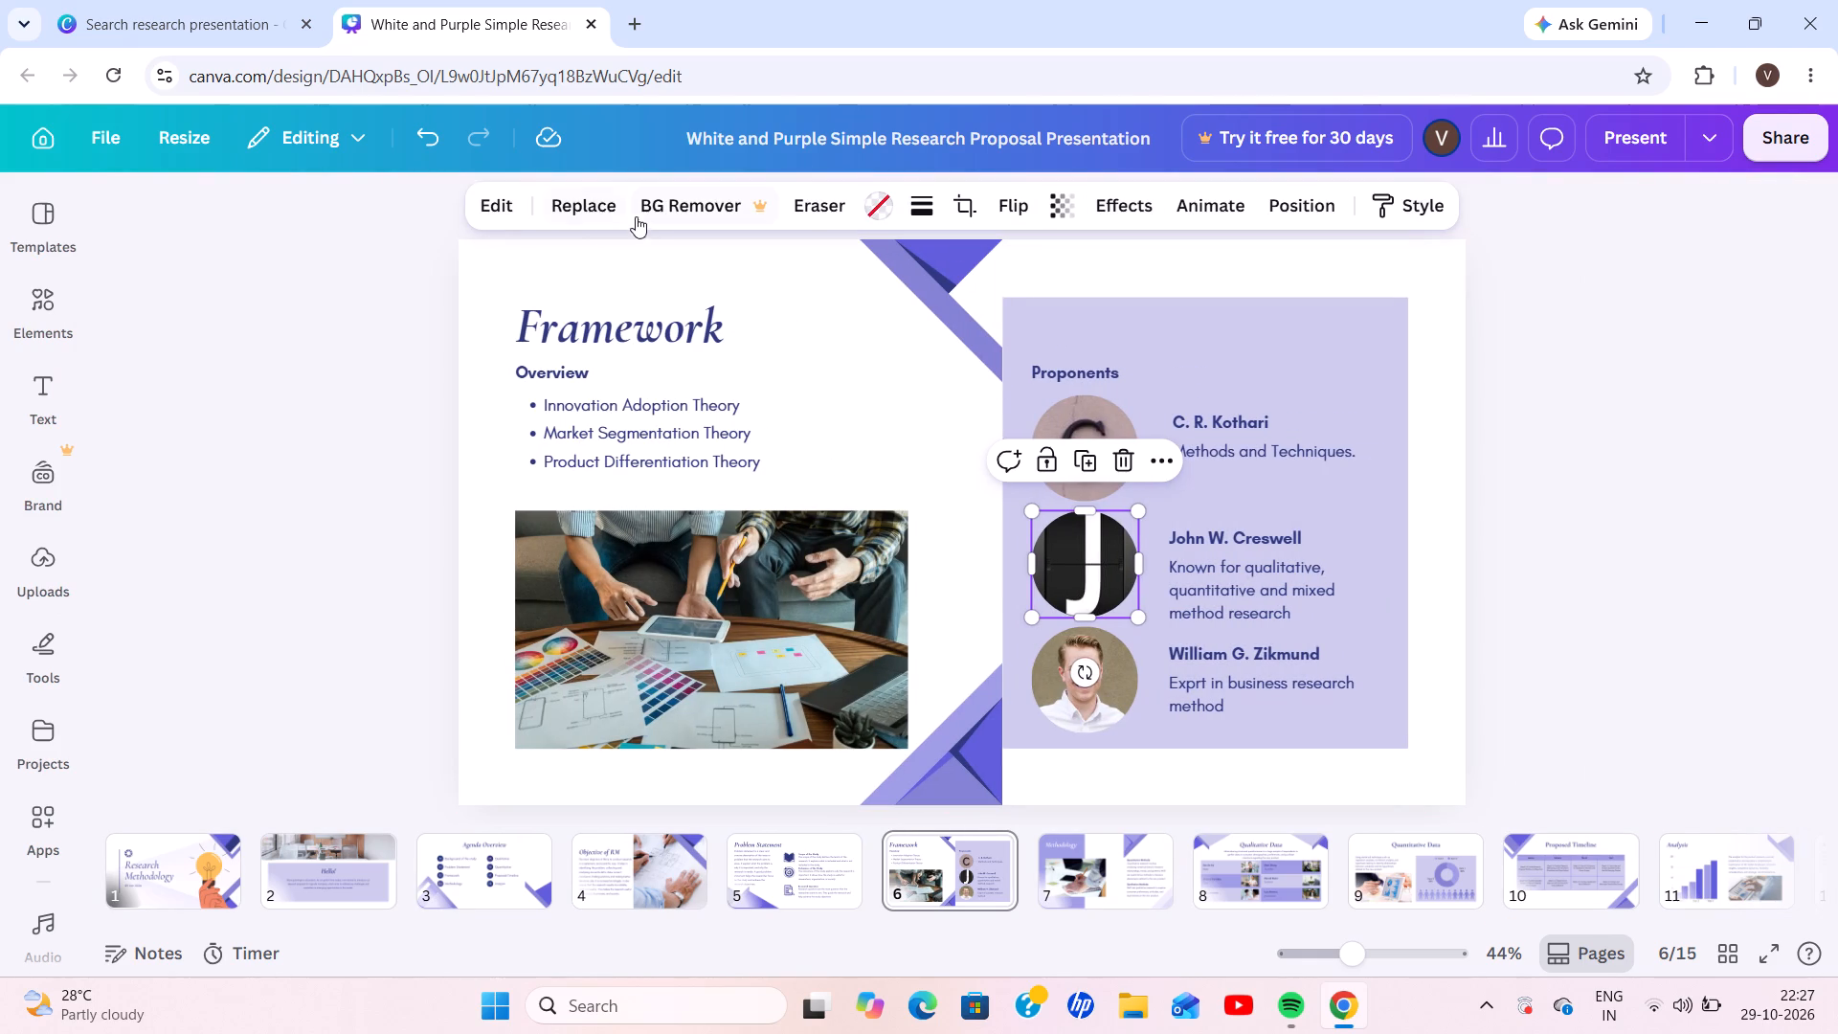
Look through the "j" photos and replace John W. Creswell's picture with the golden J beside a white figure.
left_click(581, 211)
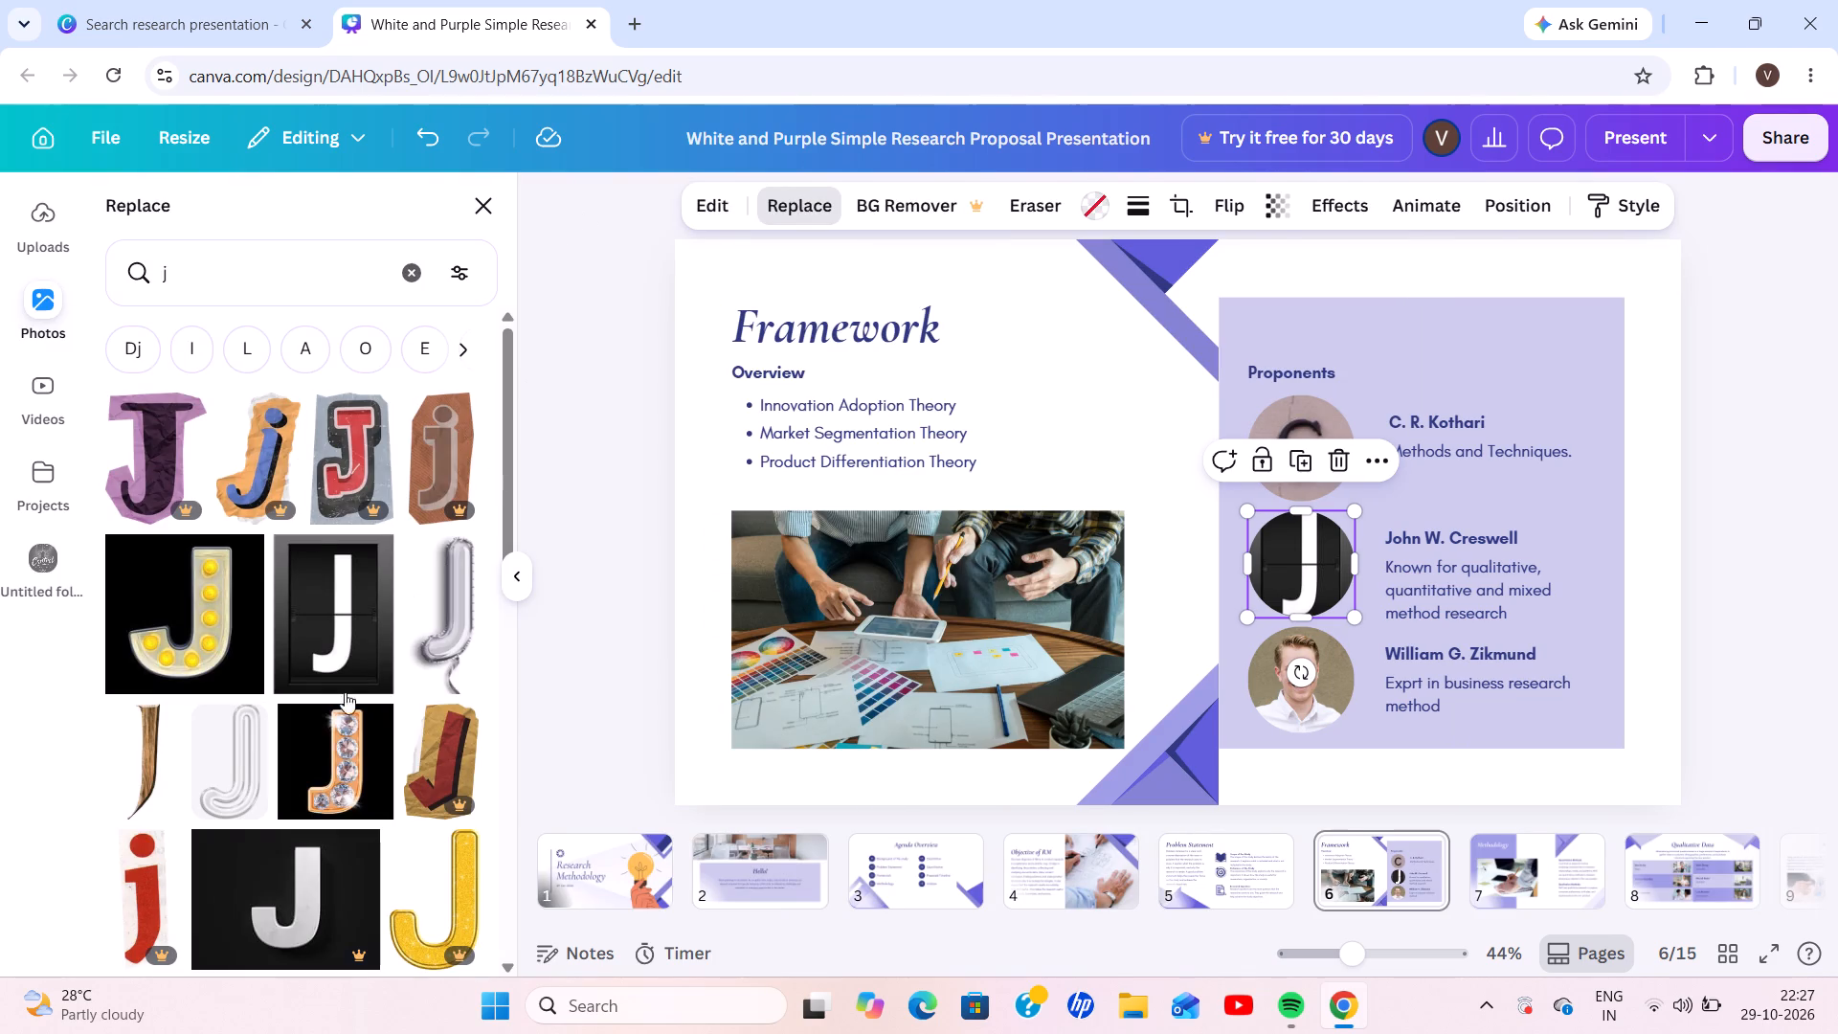
scroll(303, 738, "down", 4)
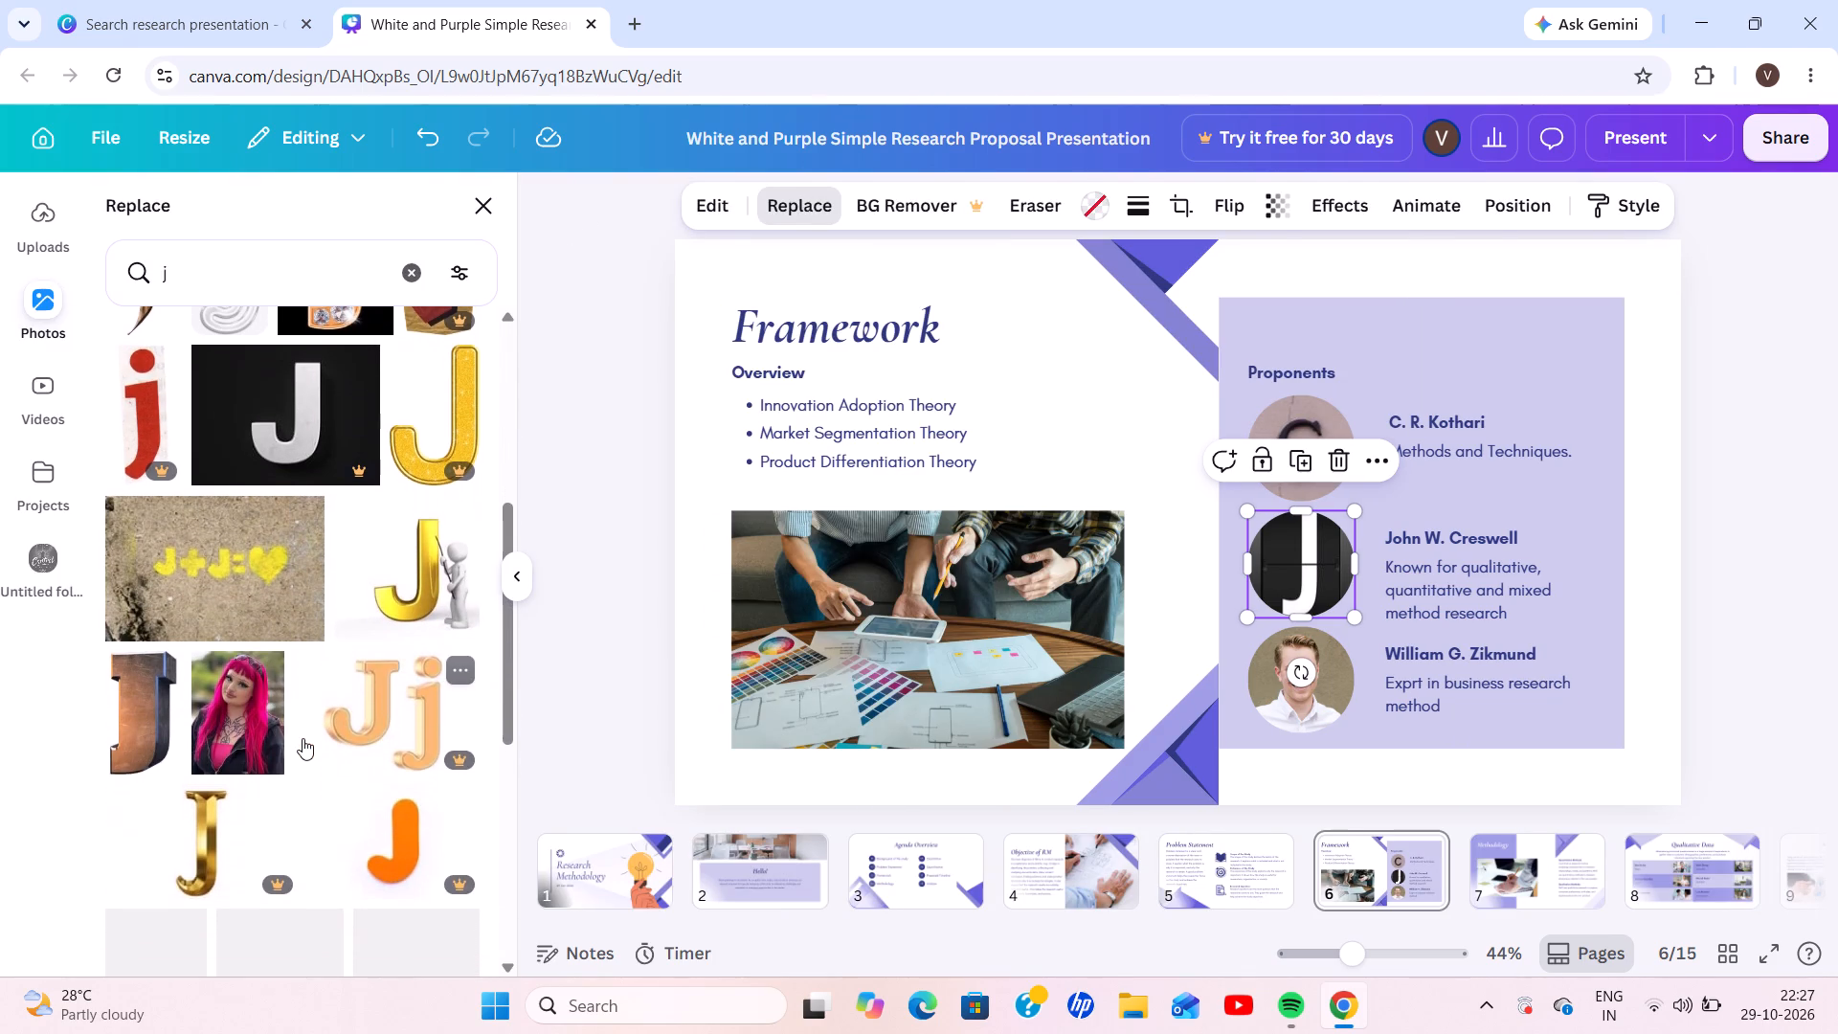
scroll(303, 738, "down", 3)
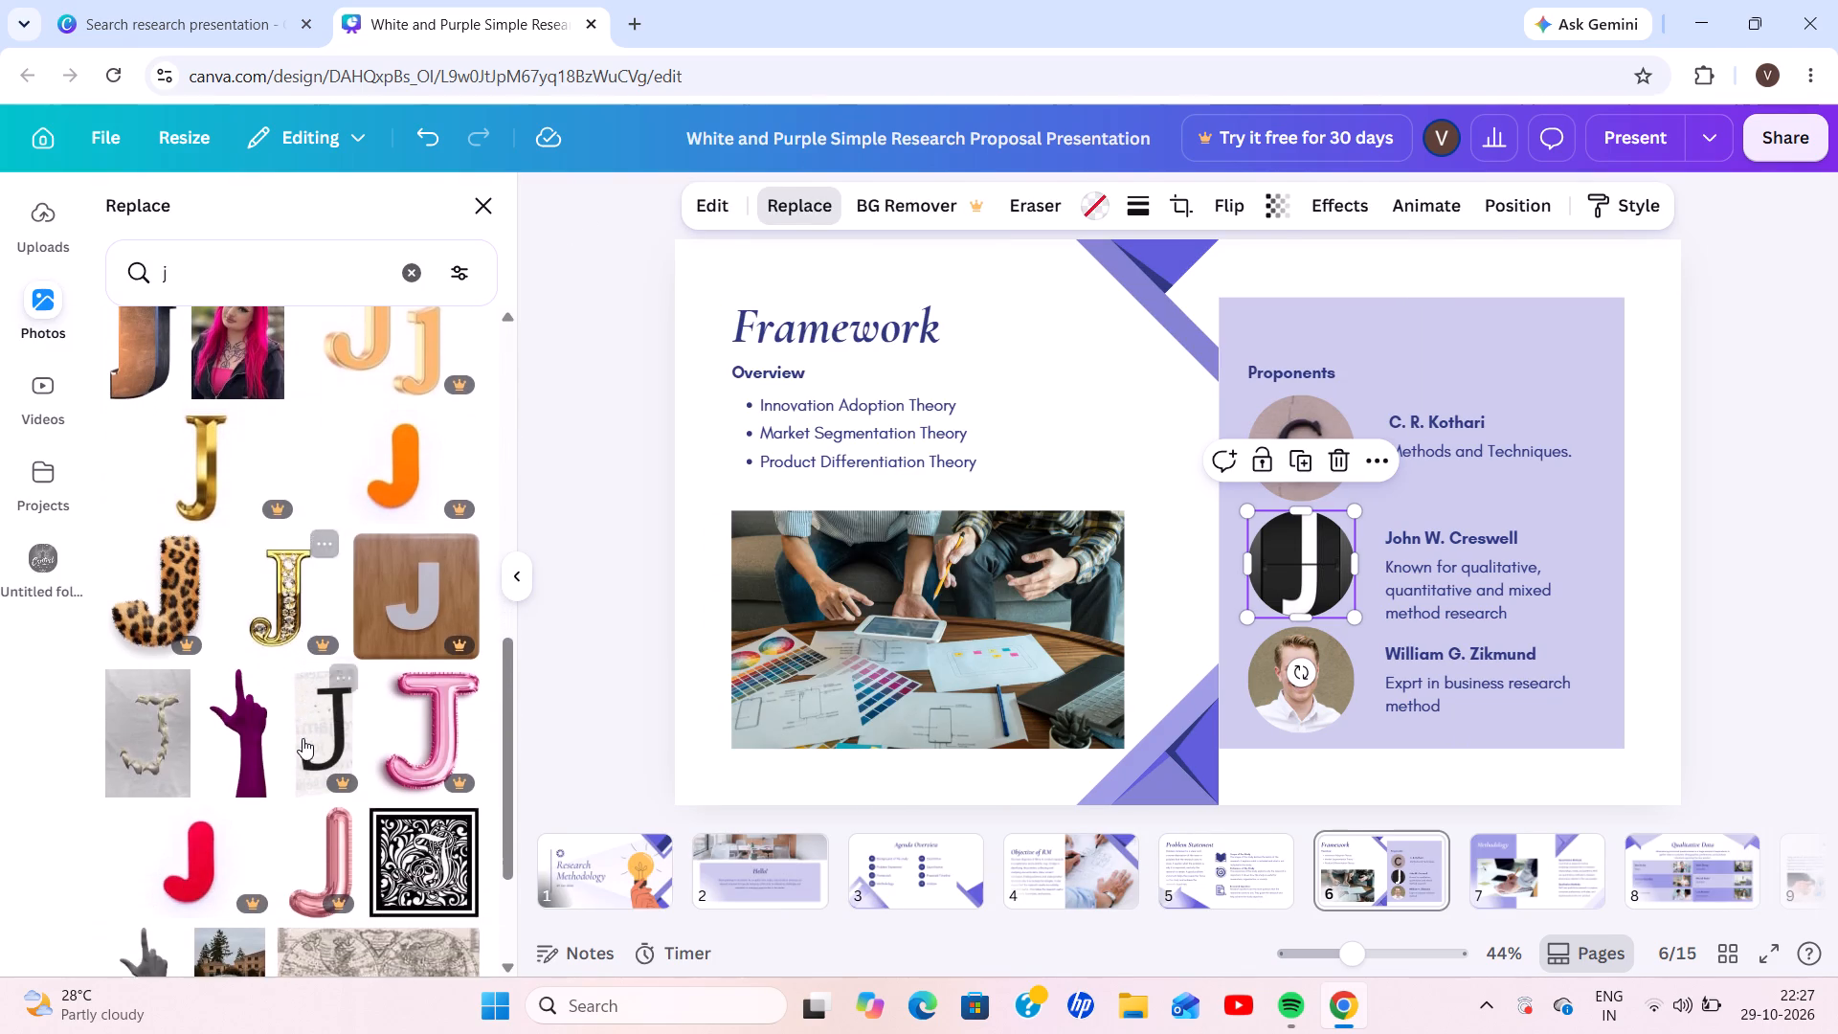
scroll(303, 738, "down", 2)
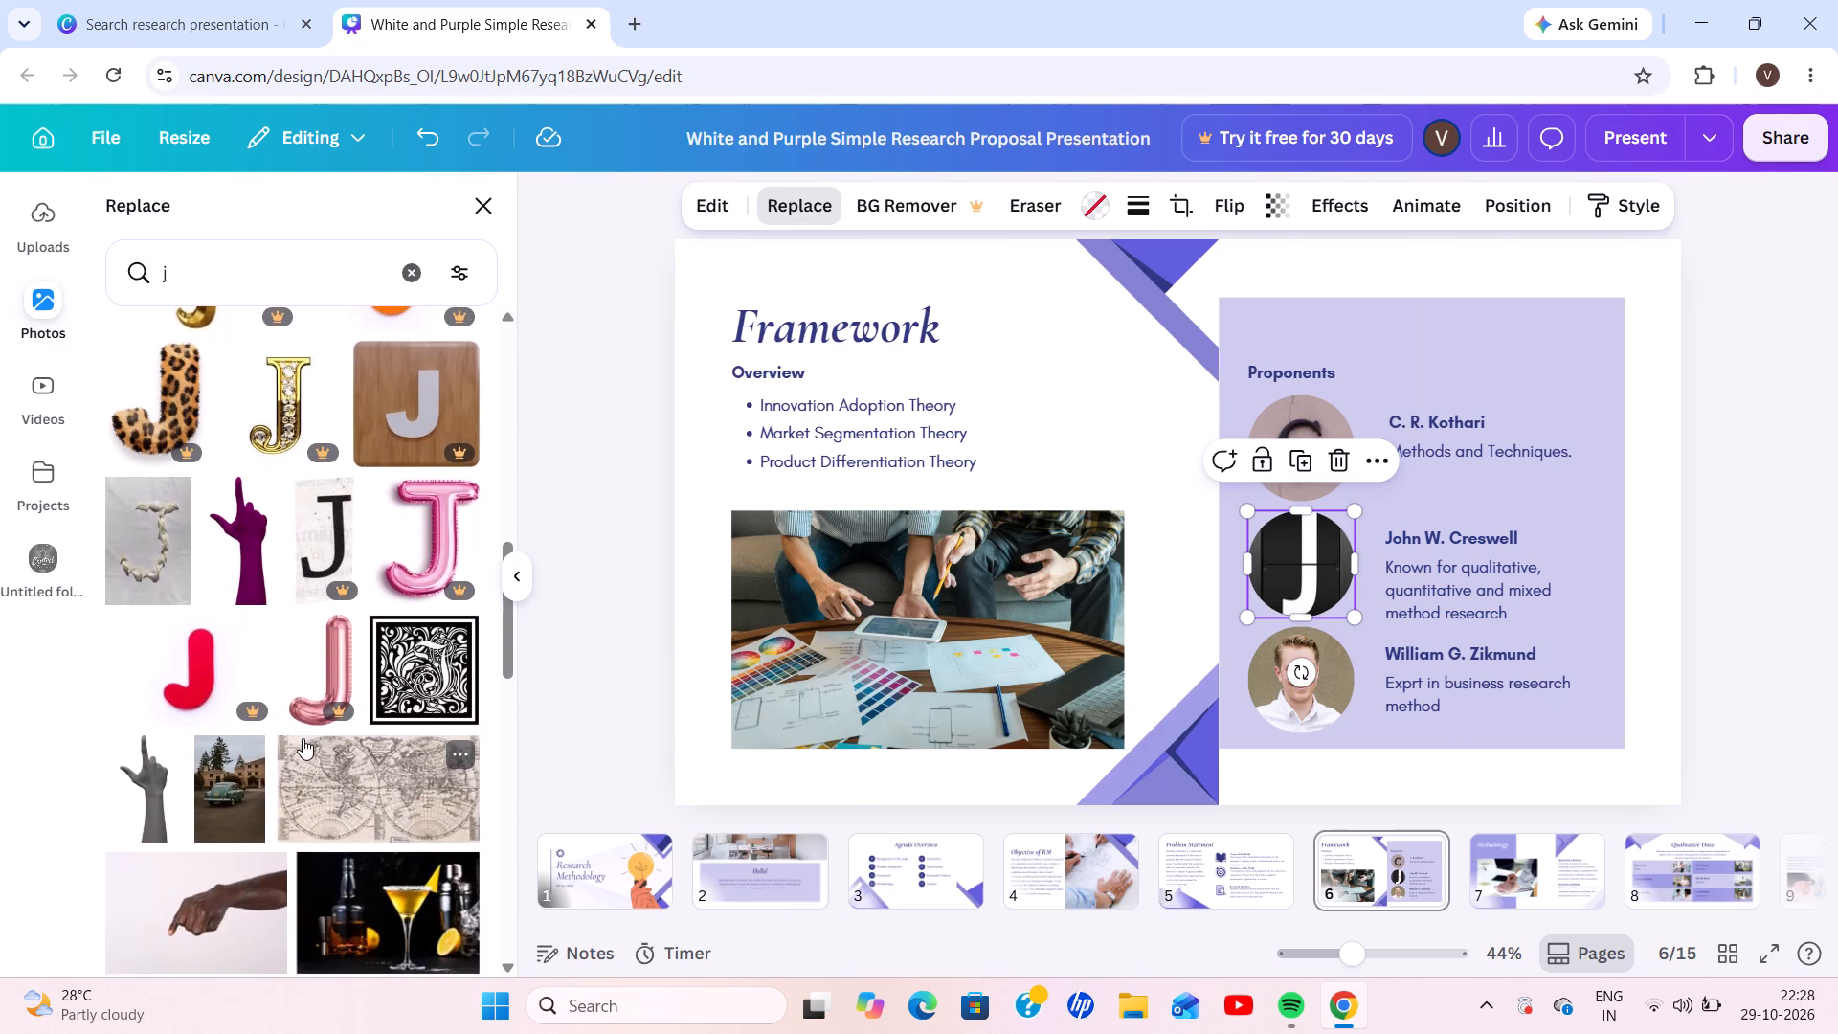
scroll(303, 738, "down", 4)
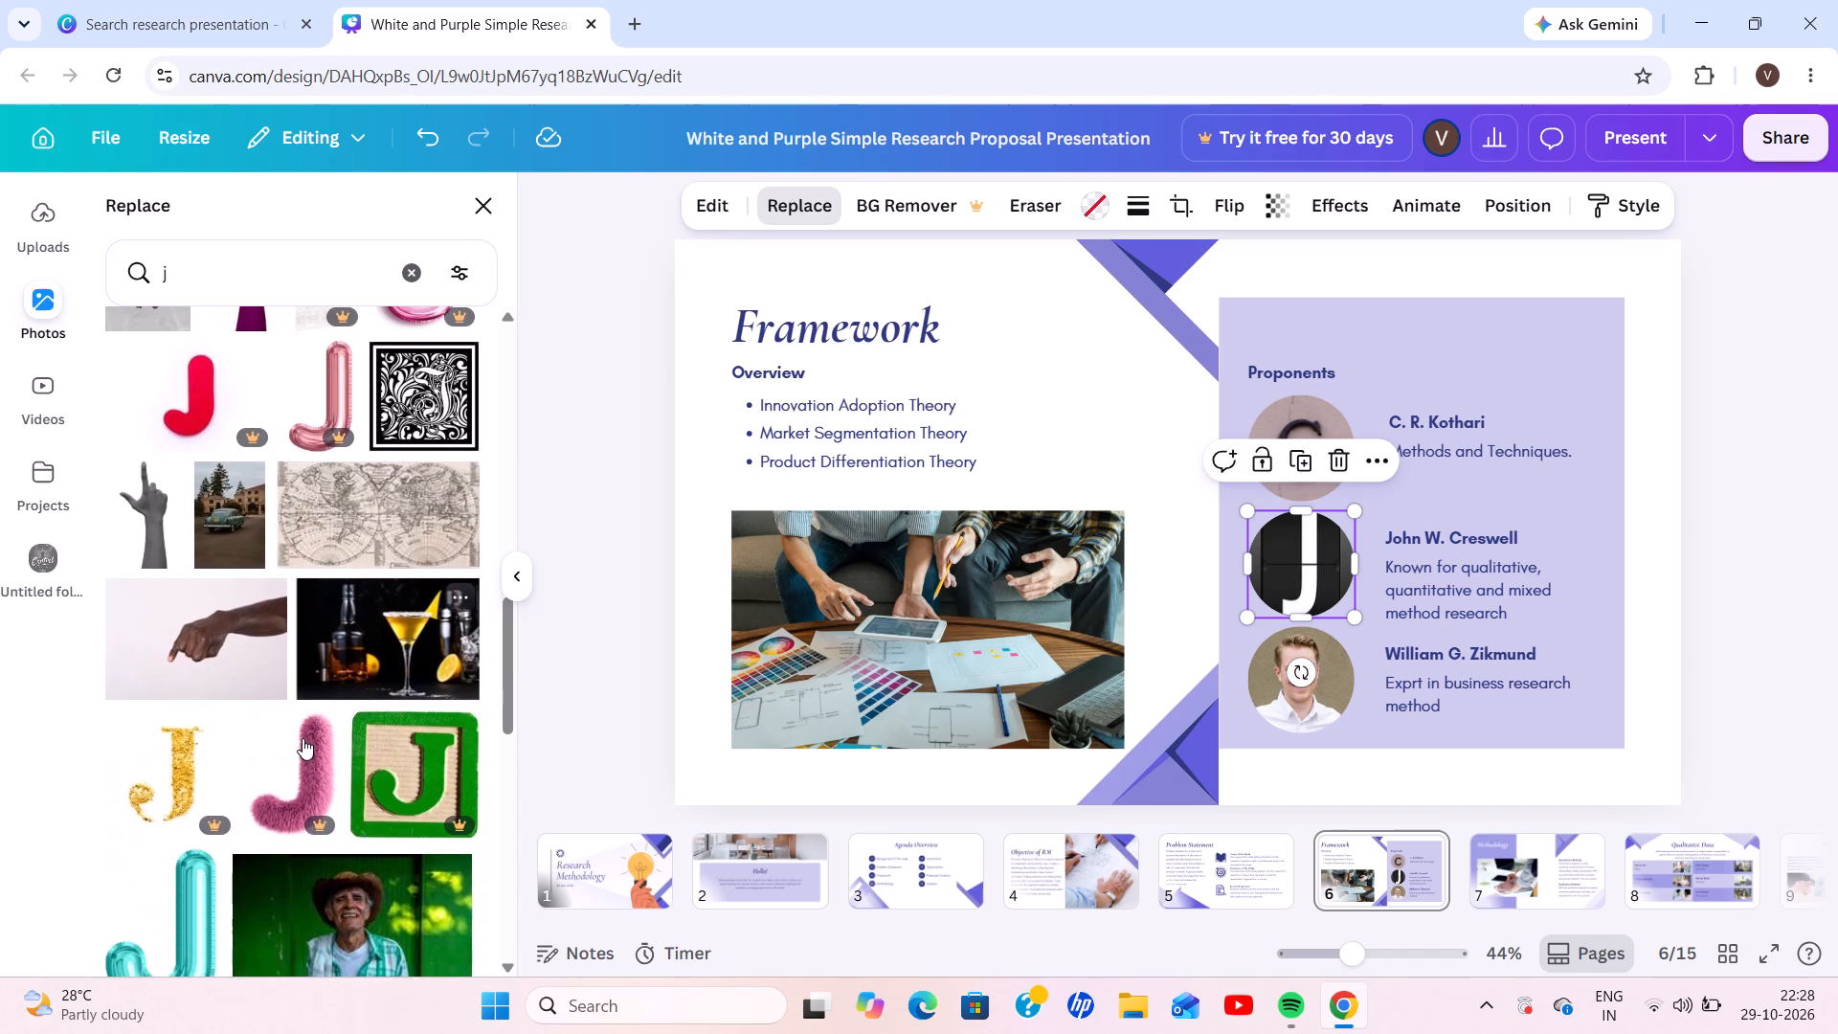
scroll(303, 738, "down", 5)
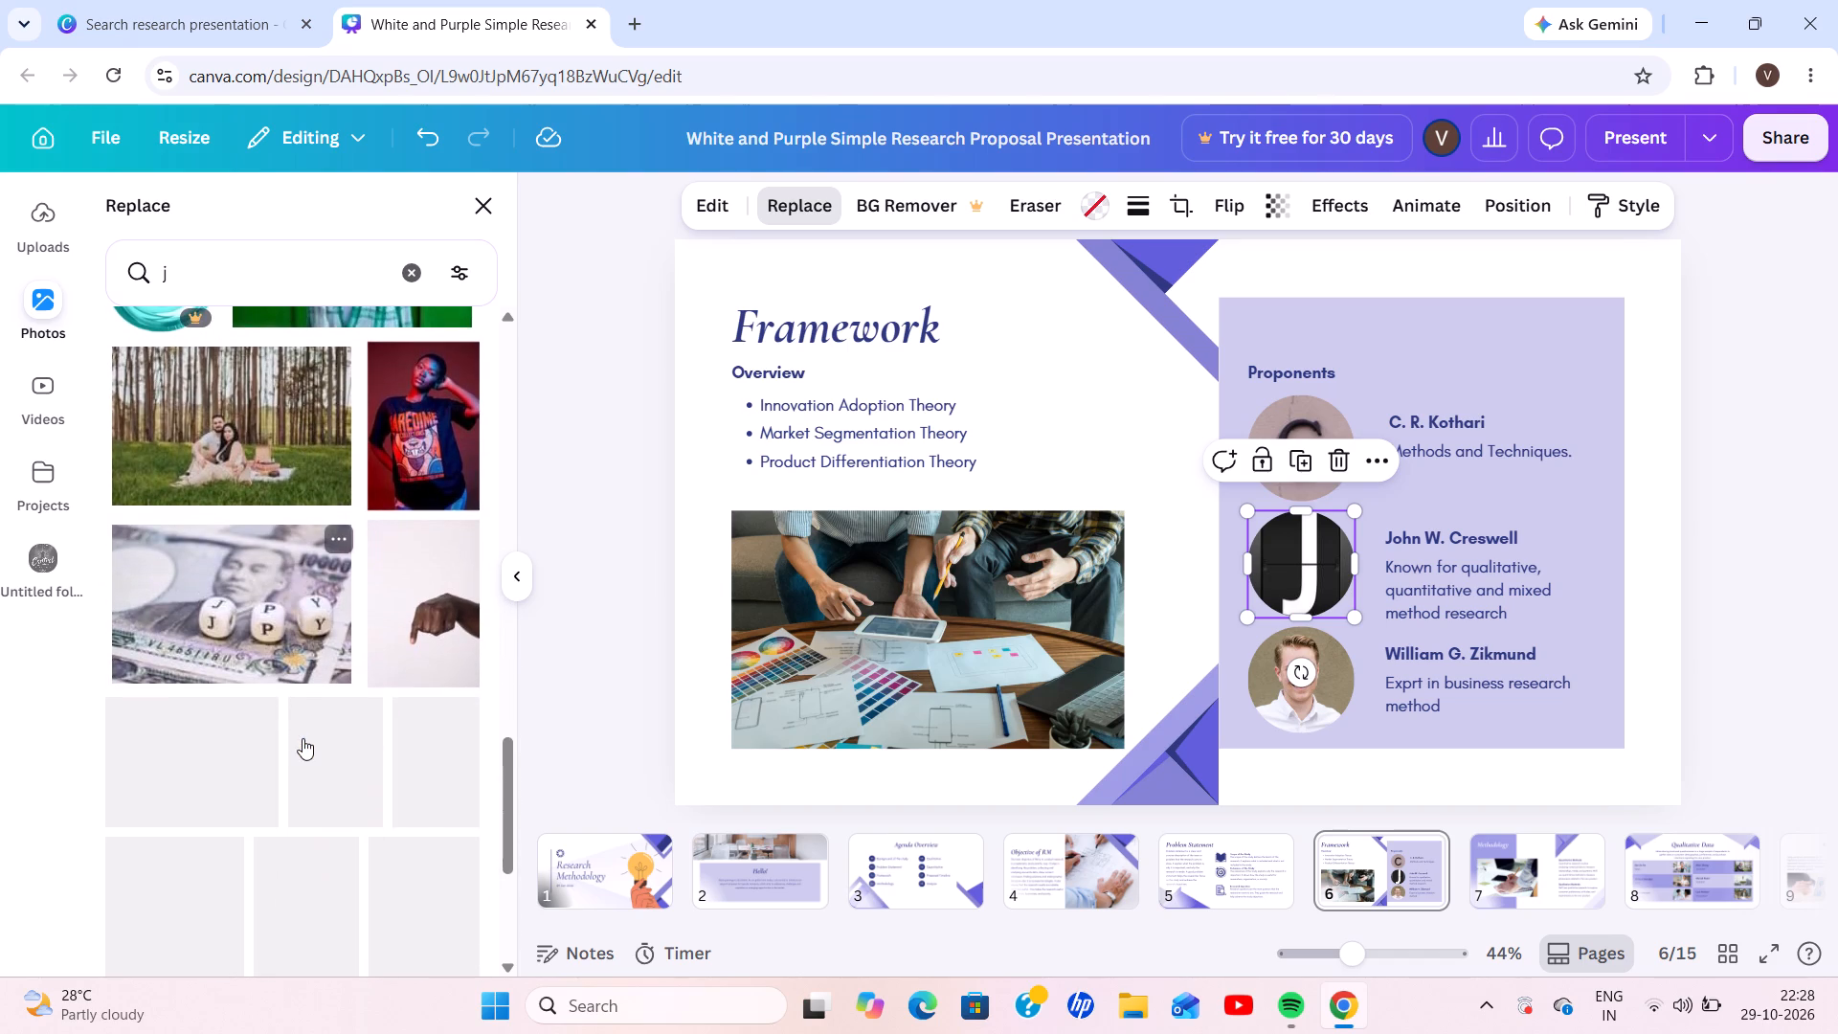
scroll(303, 738, "down", 2)
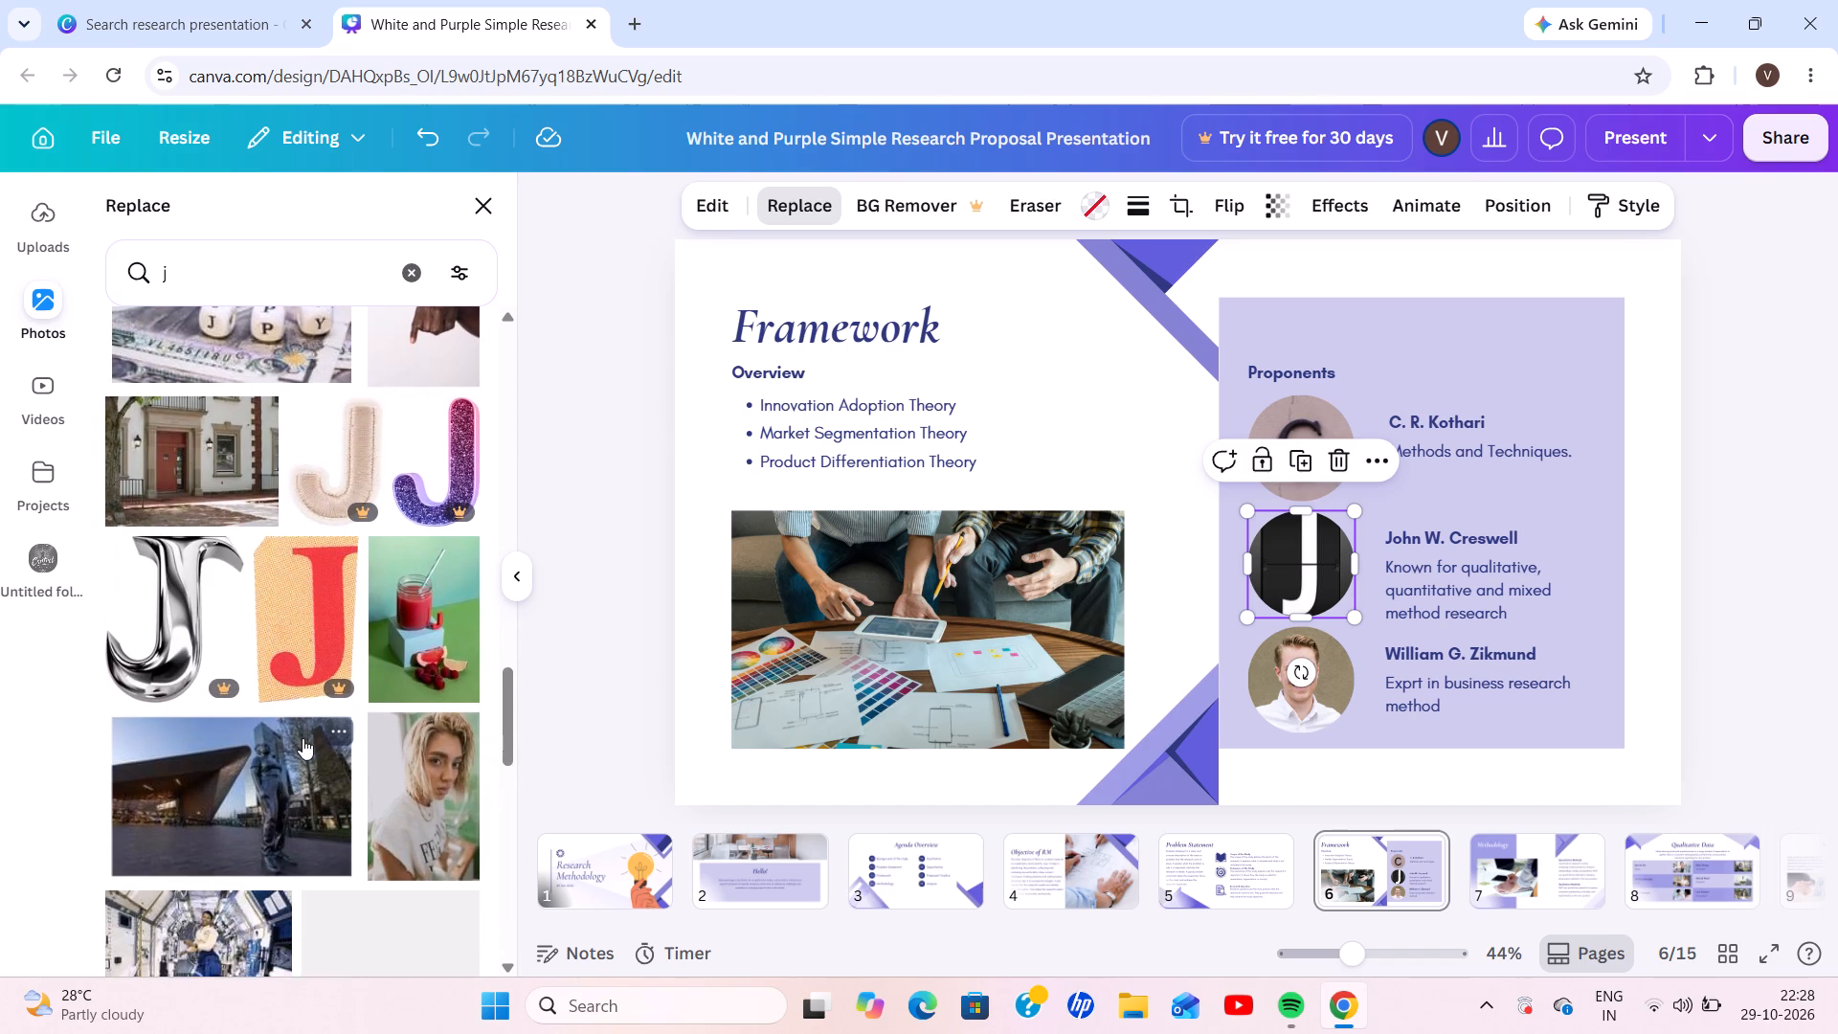
scroll(303, 738, "up", 7)
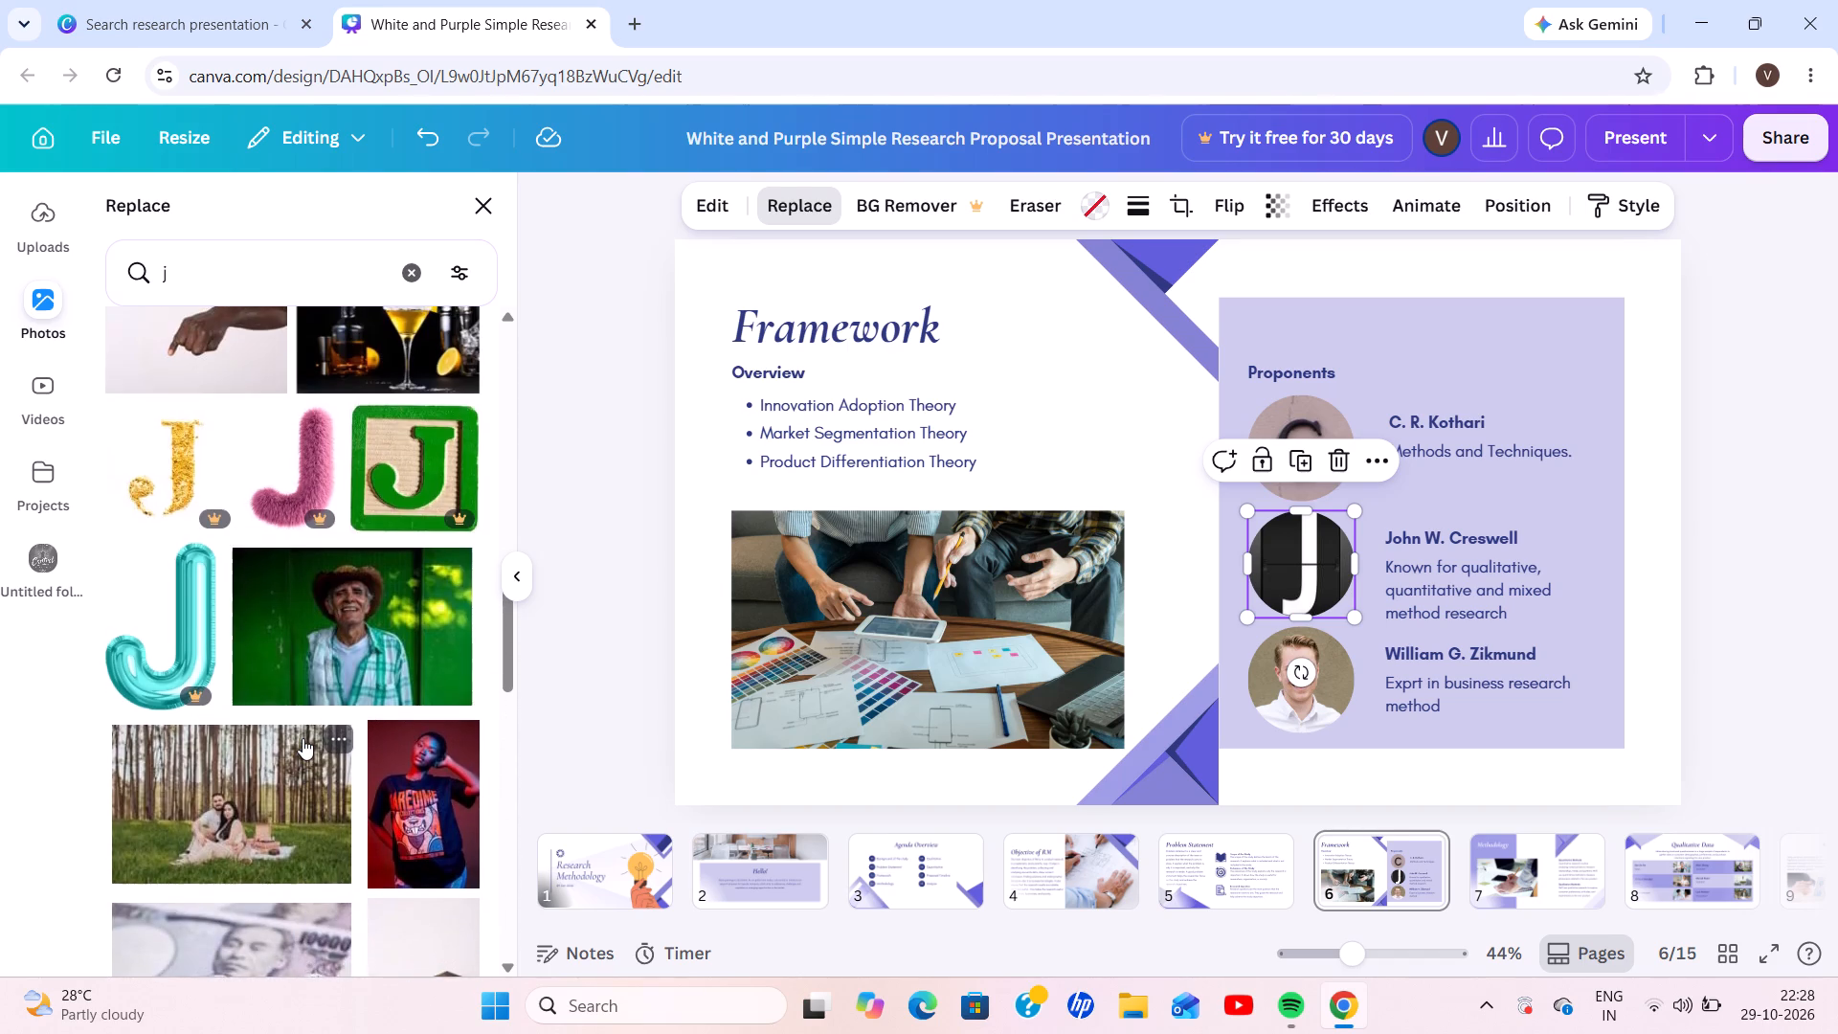
scroll(303, 738, "up", 3)
scroll(303, 738, "right", 1)
scroll(303, 738, "up", 3)
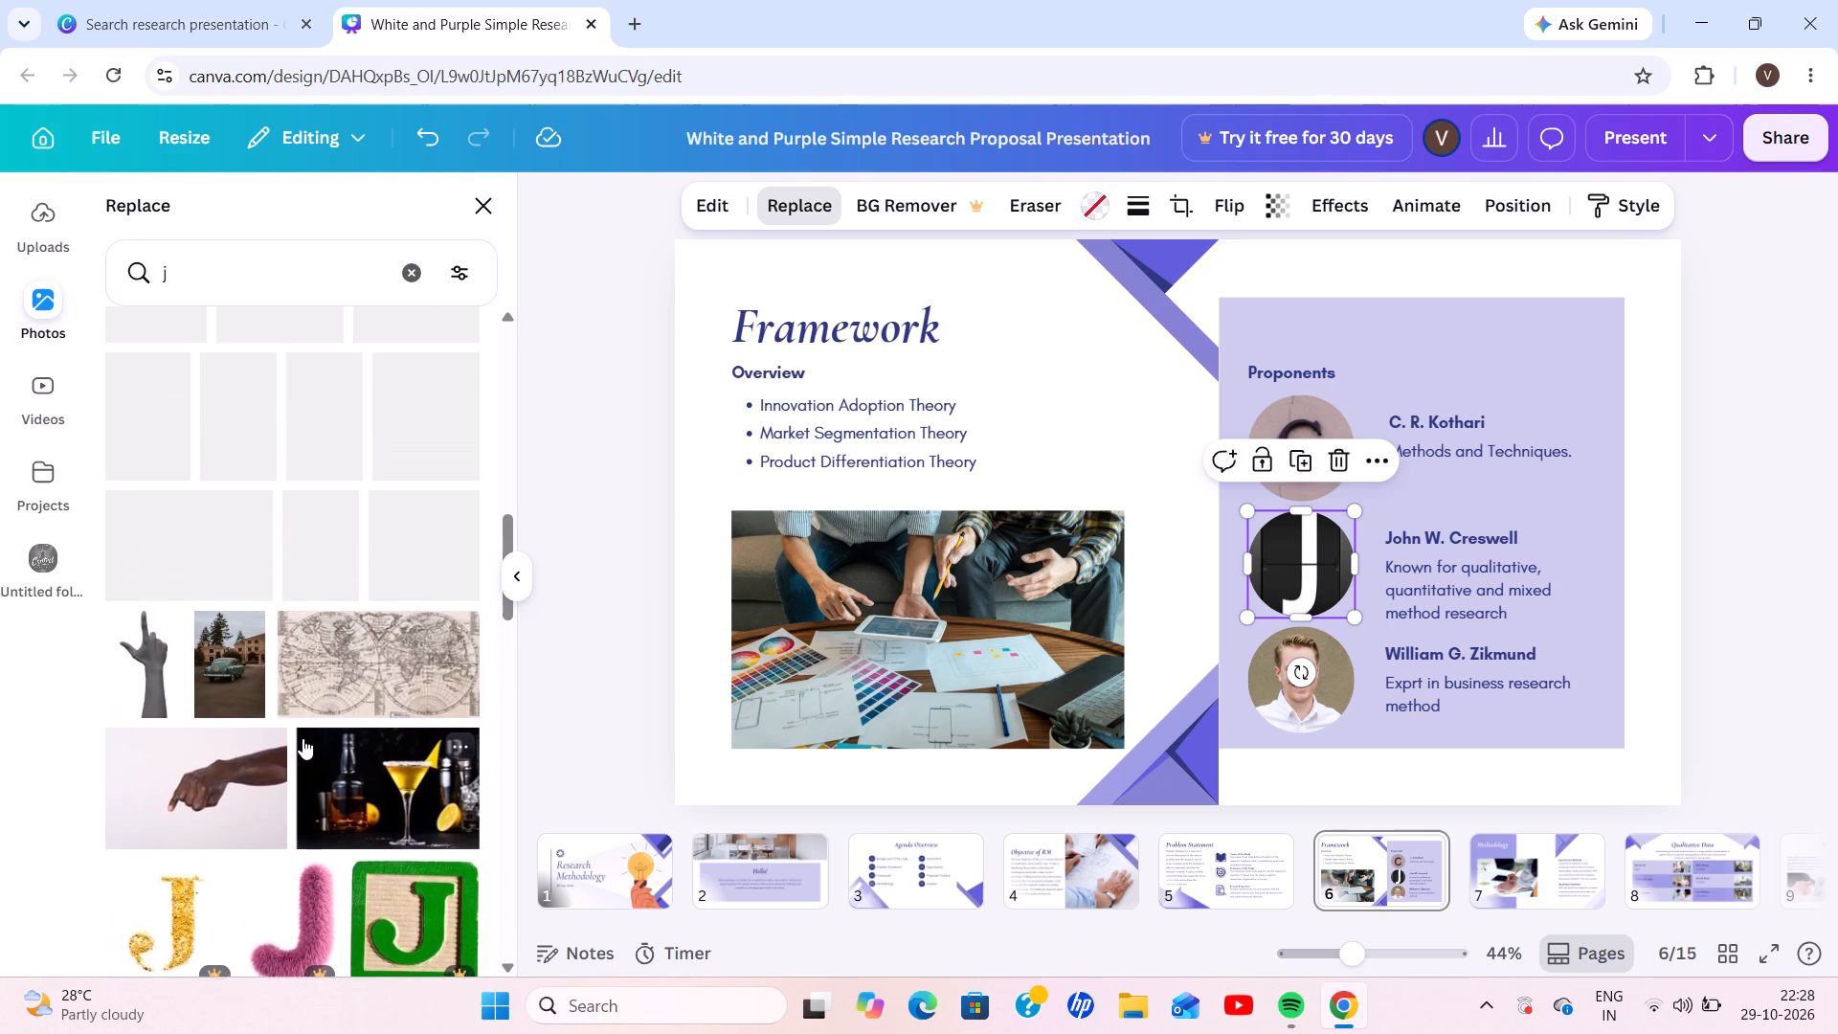
scroll(303, 738, "up", 2)
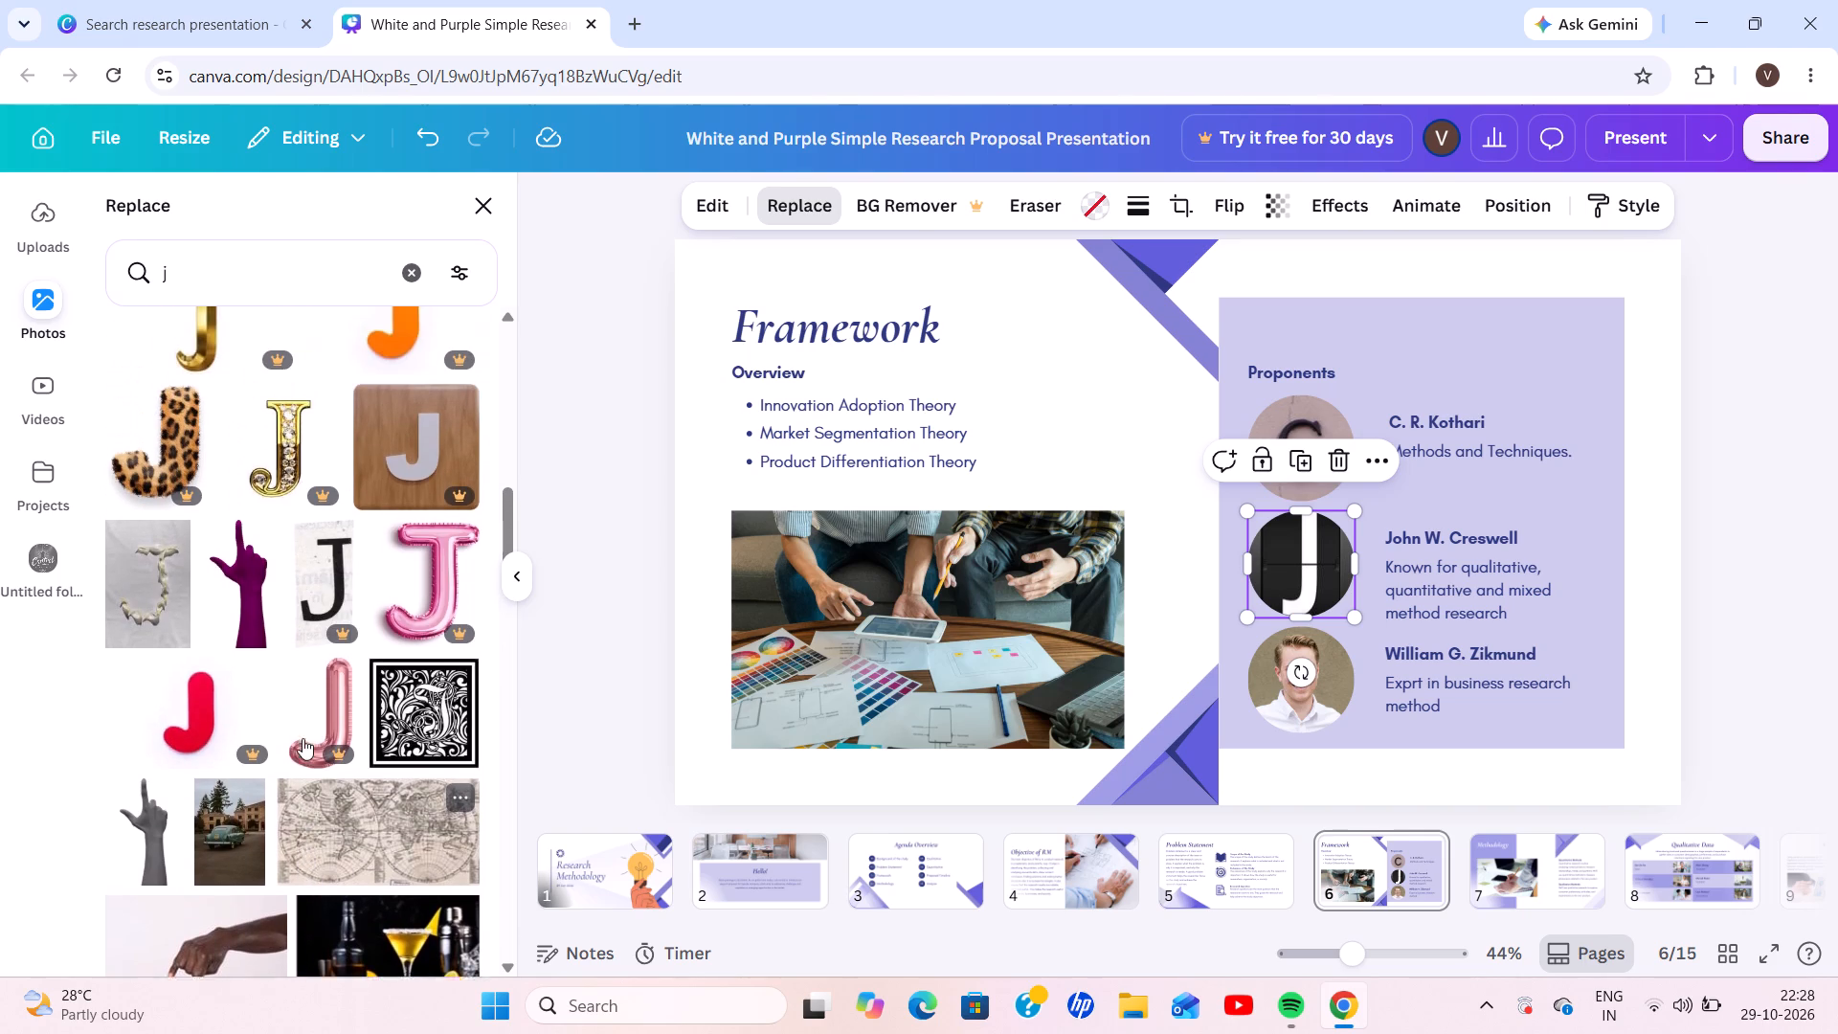
scroll(303, 738, "up", 2)
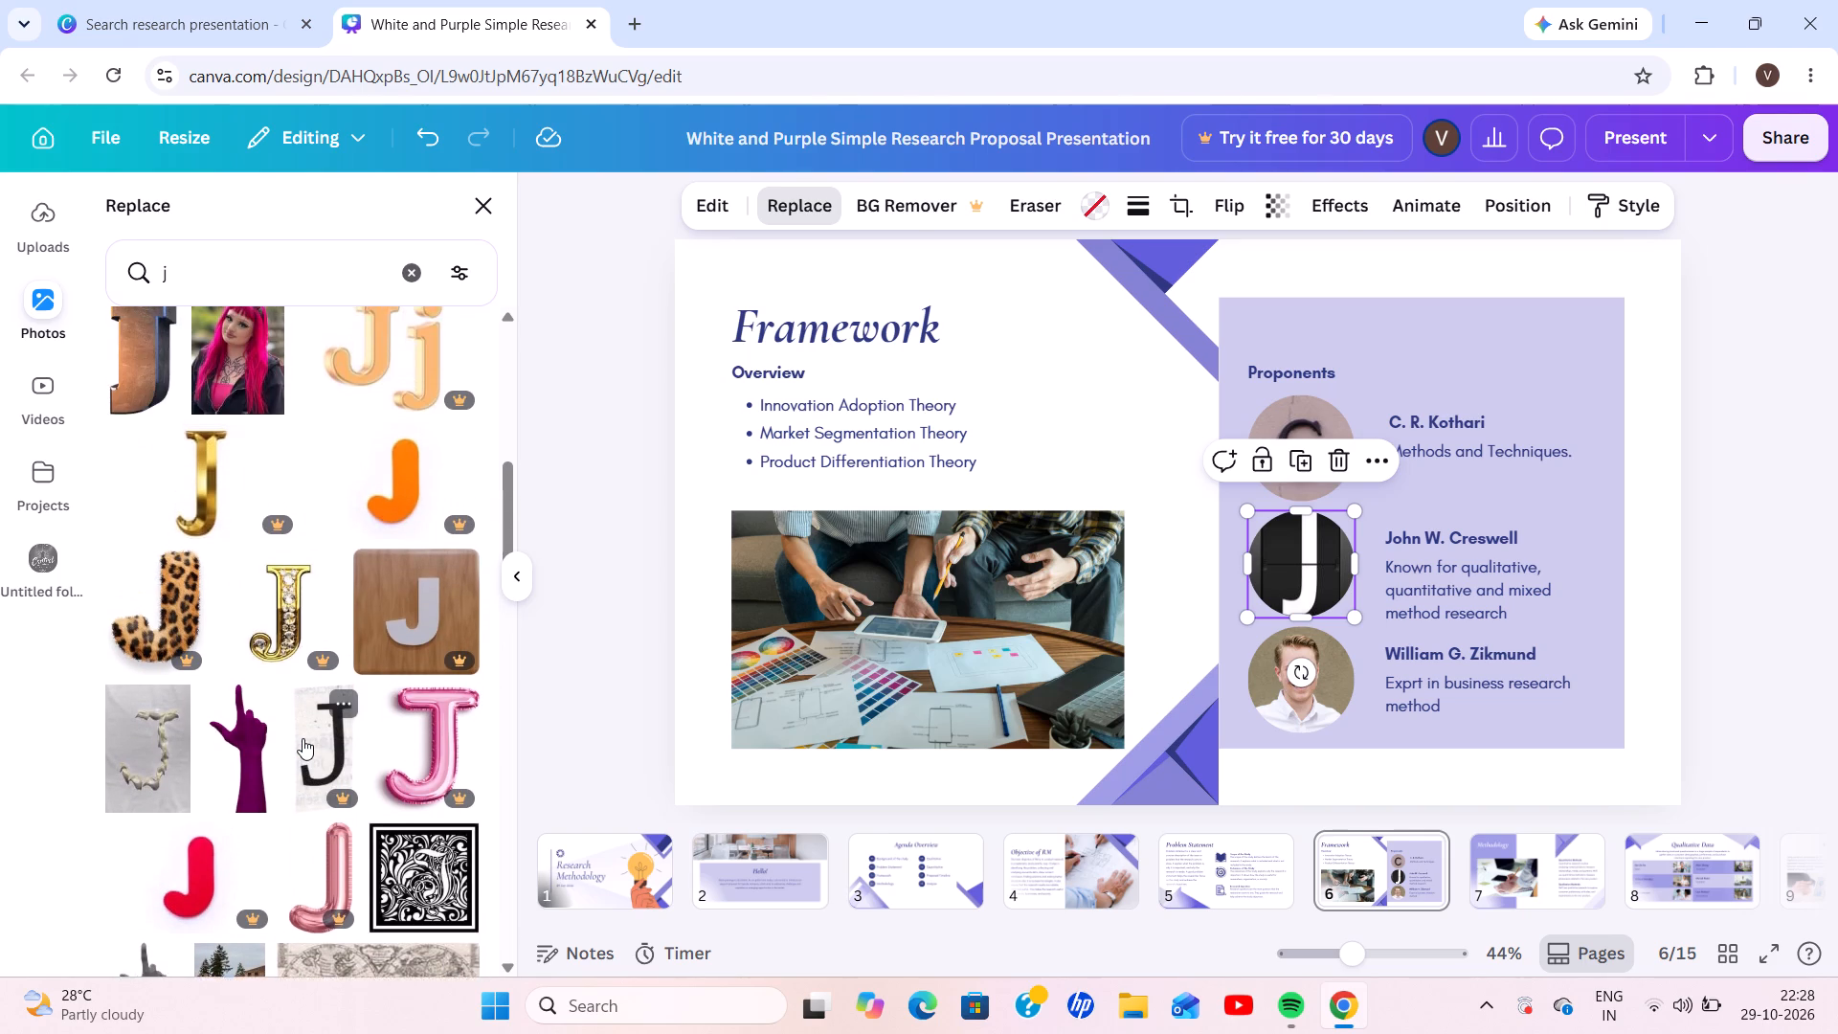
scroll(303, 738, "up", 3)
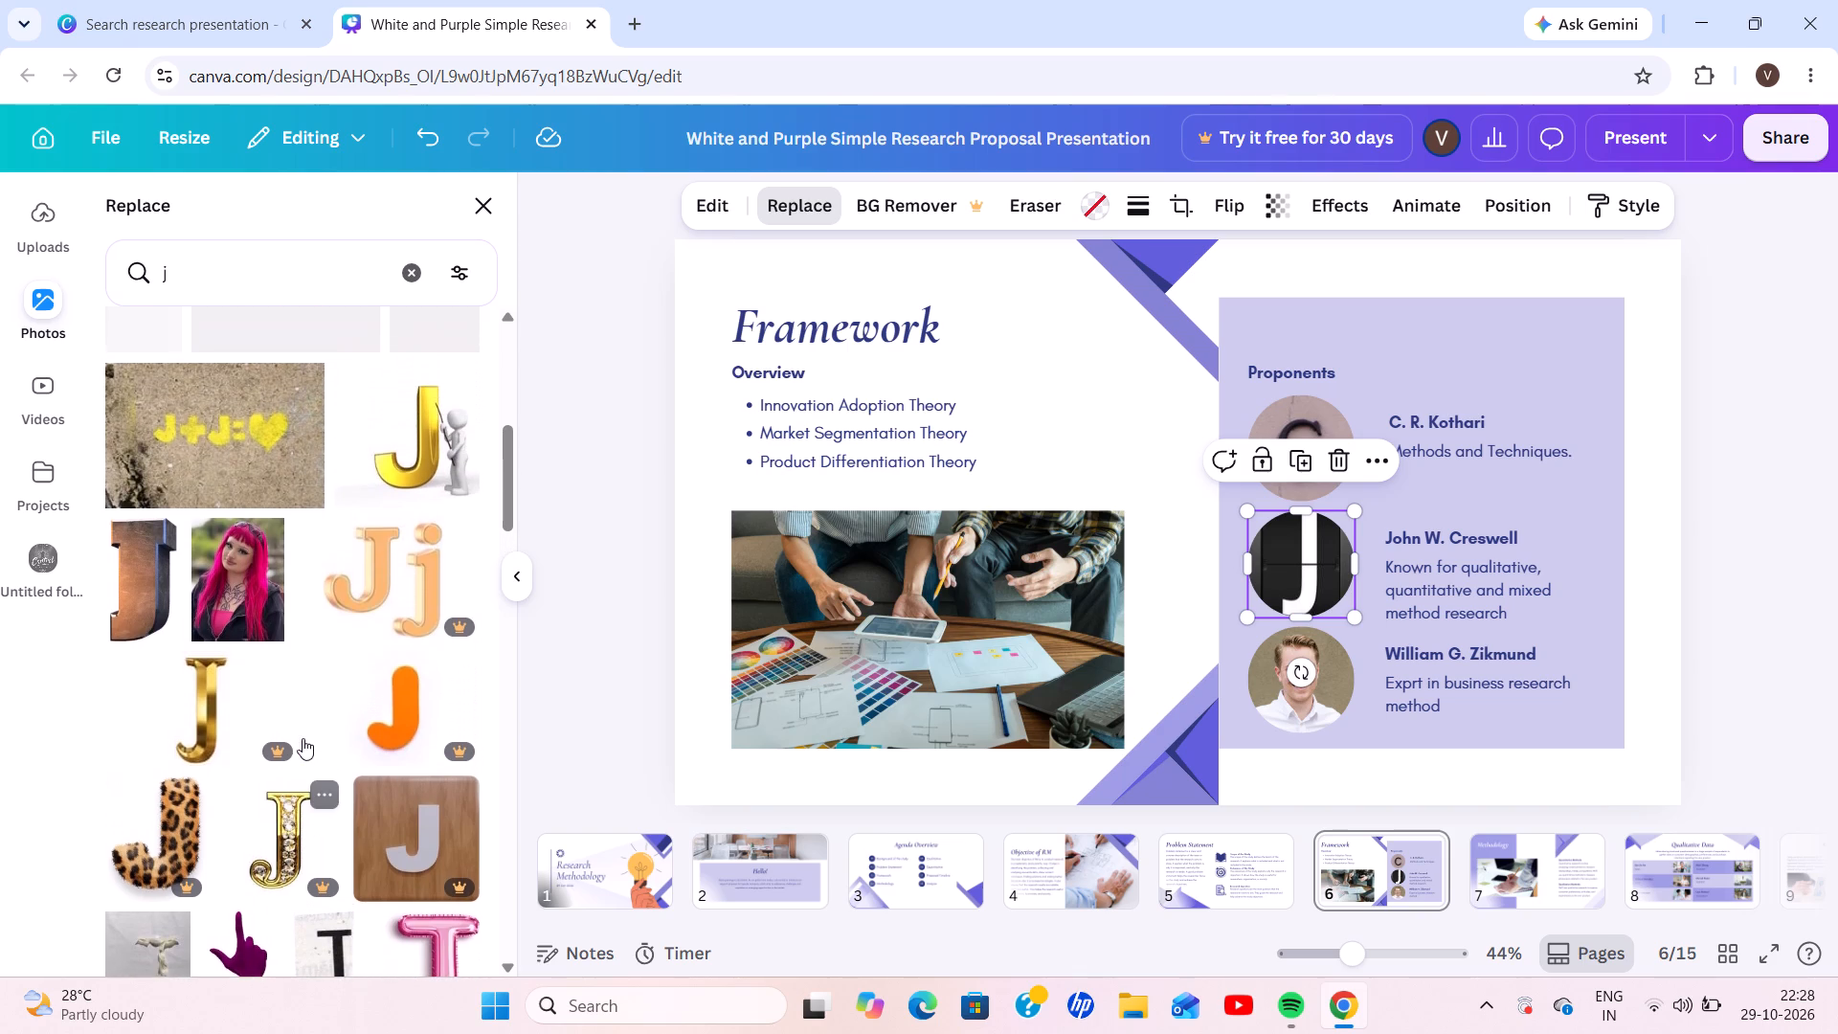
scroll(303, 738, "up", 2)
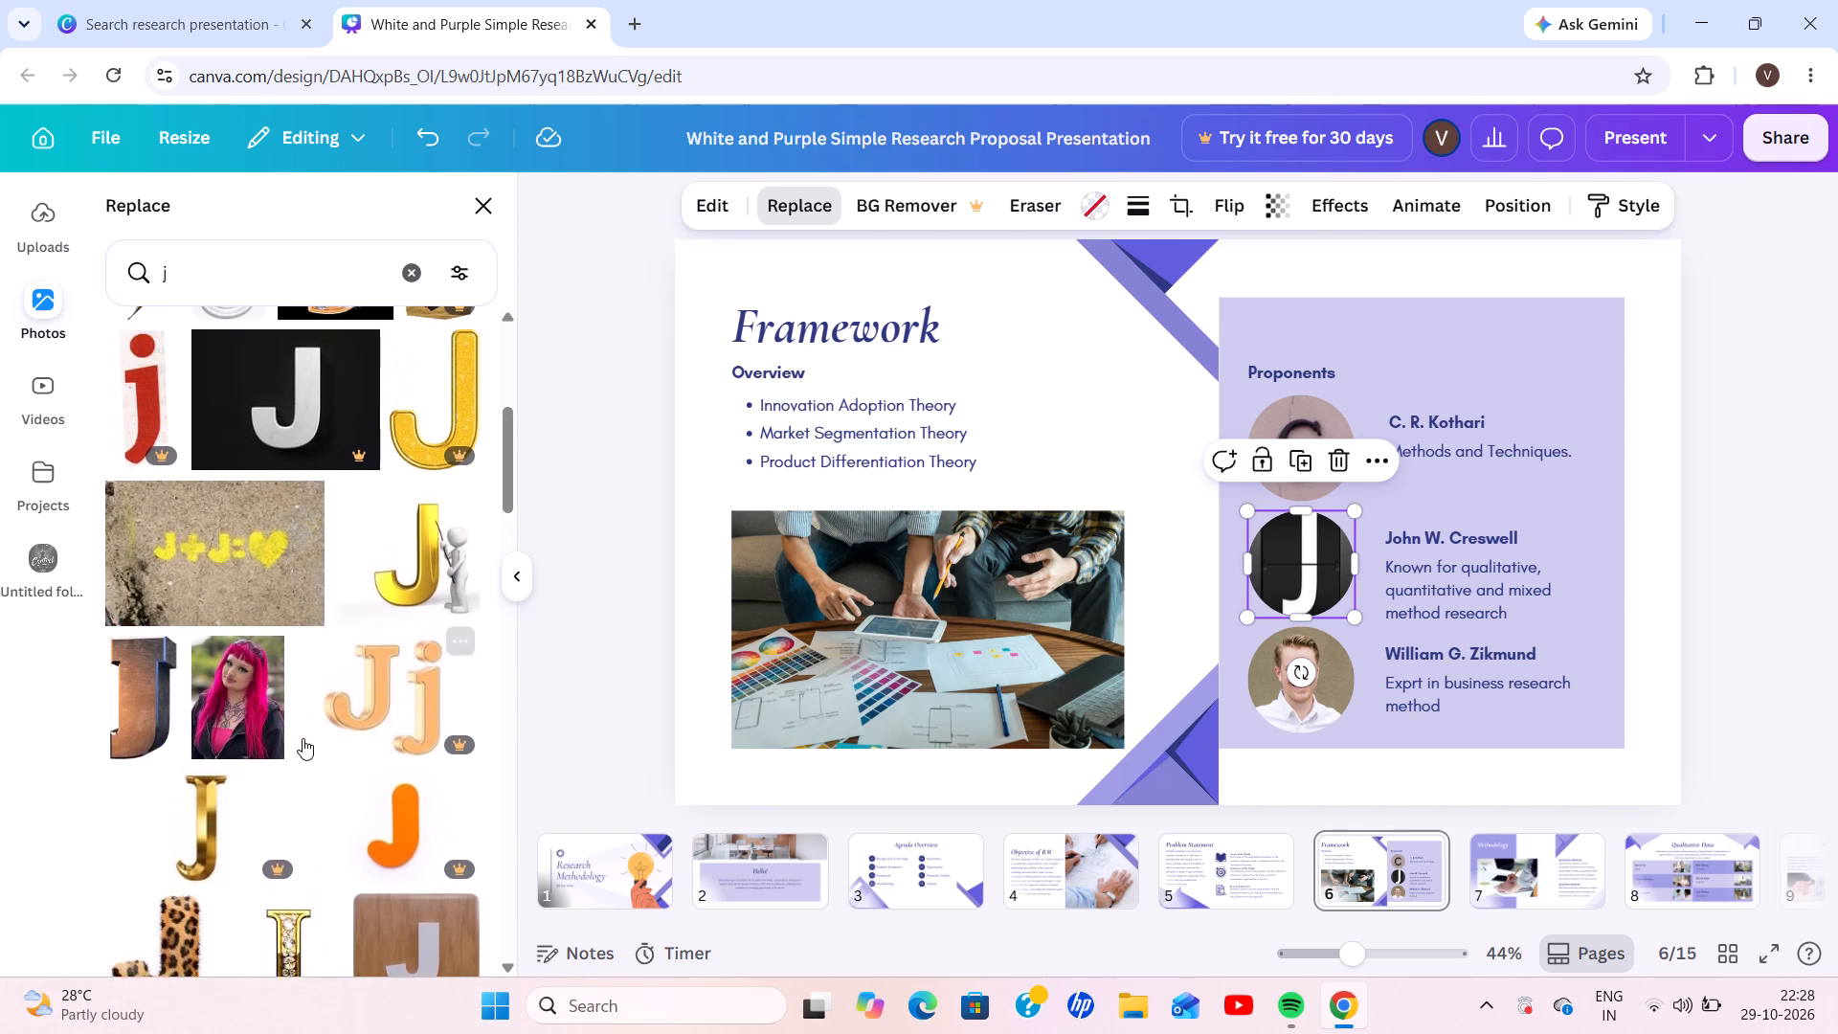
scroll(303, 738, "up", 1)
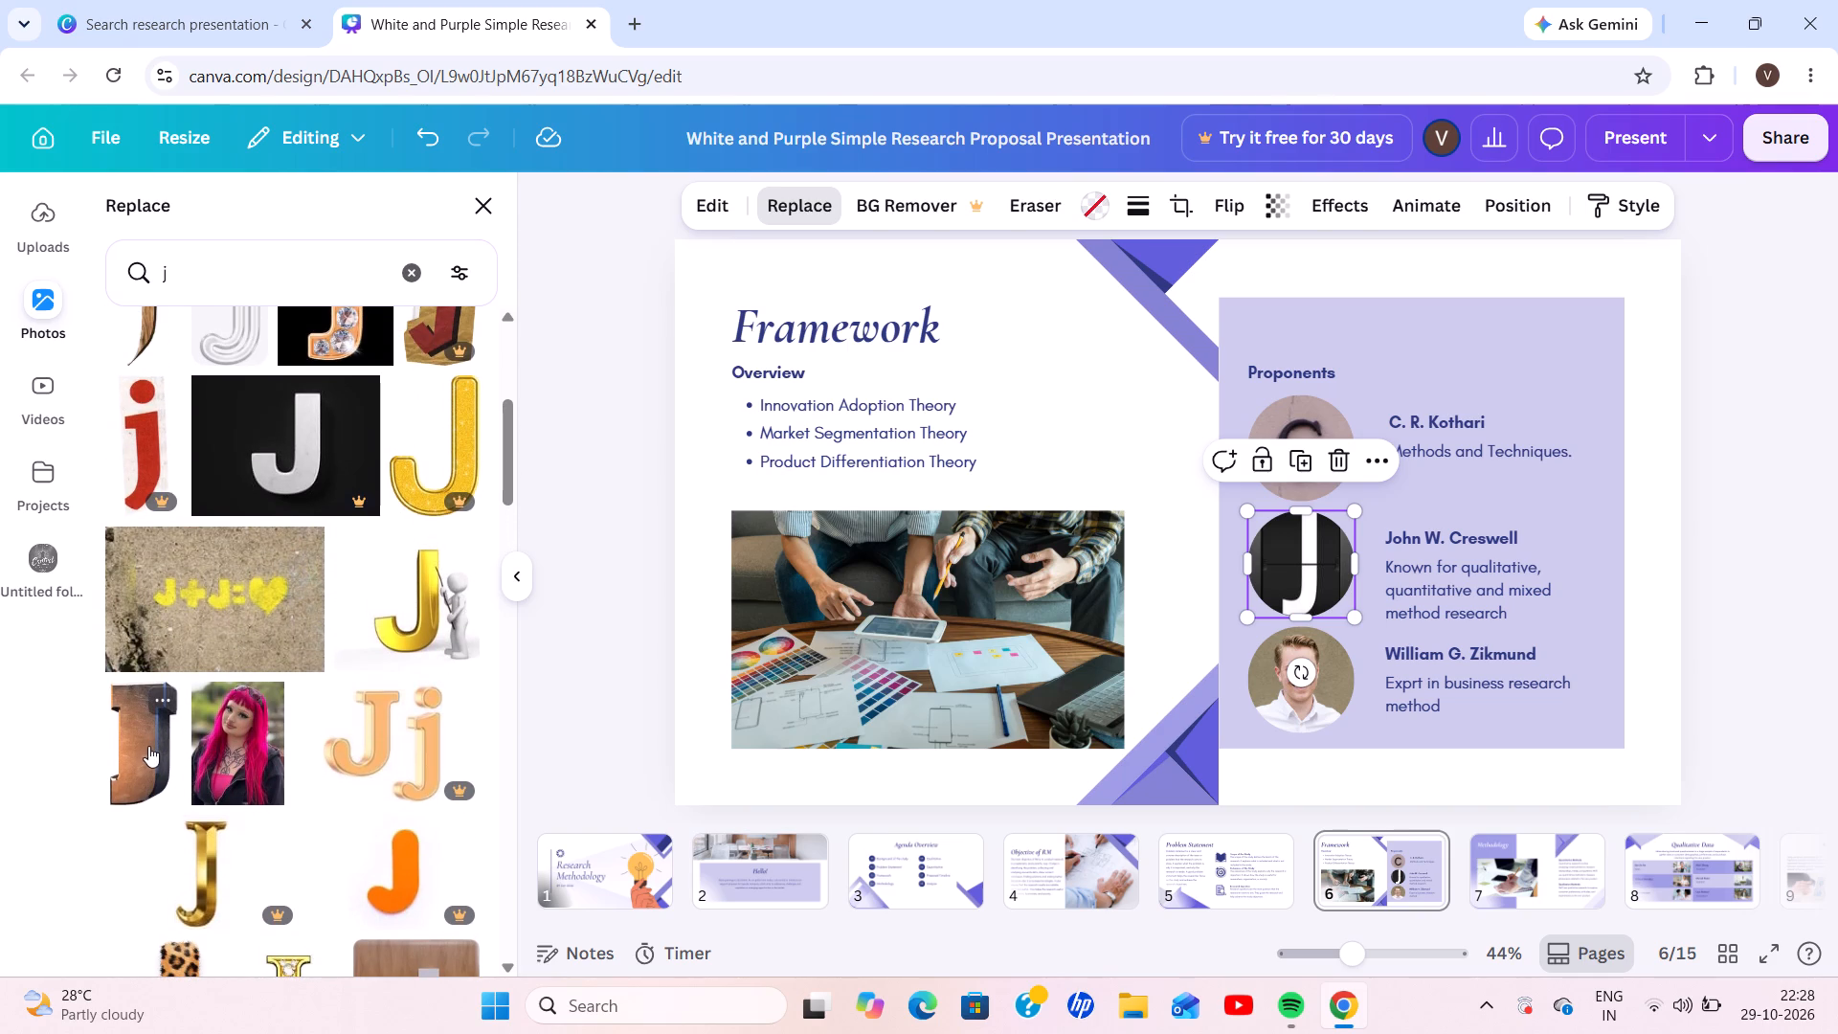
left_click(437, 615)
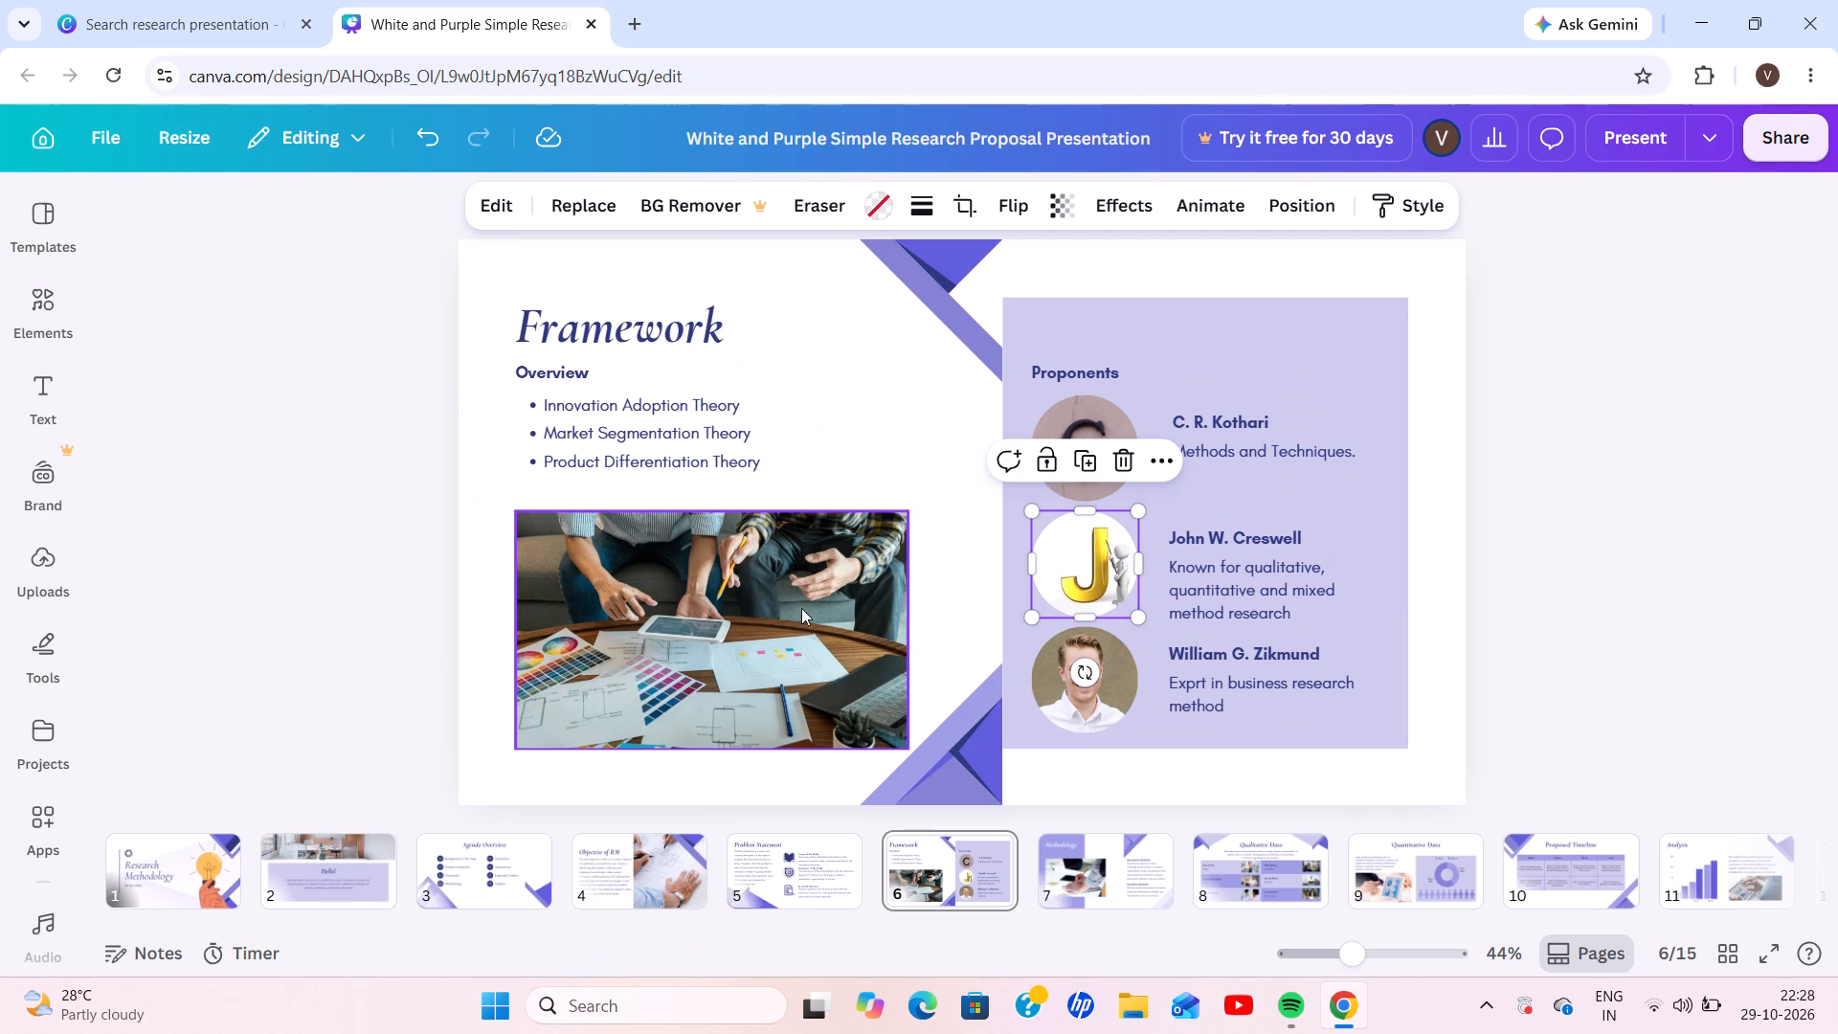
Crop John W. Creswell's golden J photo by enlarging it slightly toward the upper left within its circular frame.
left_click(948, 214)
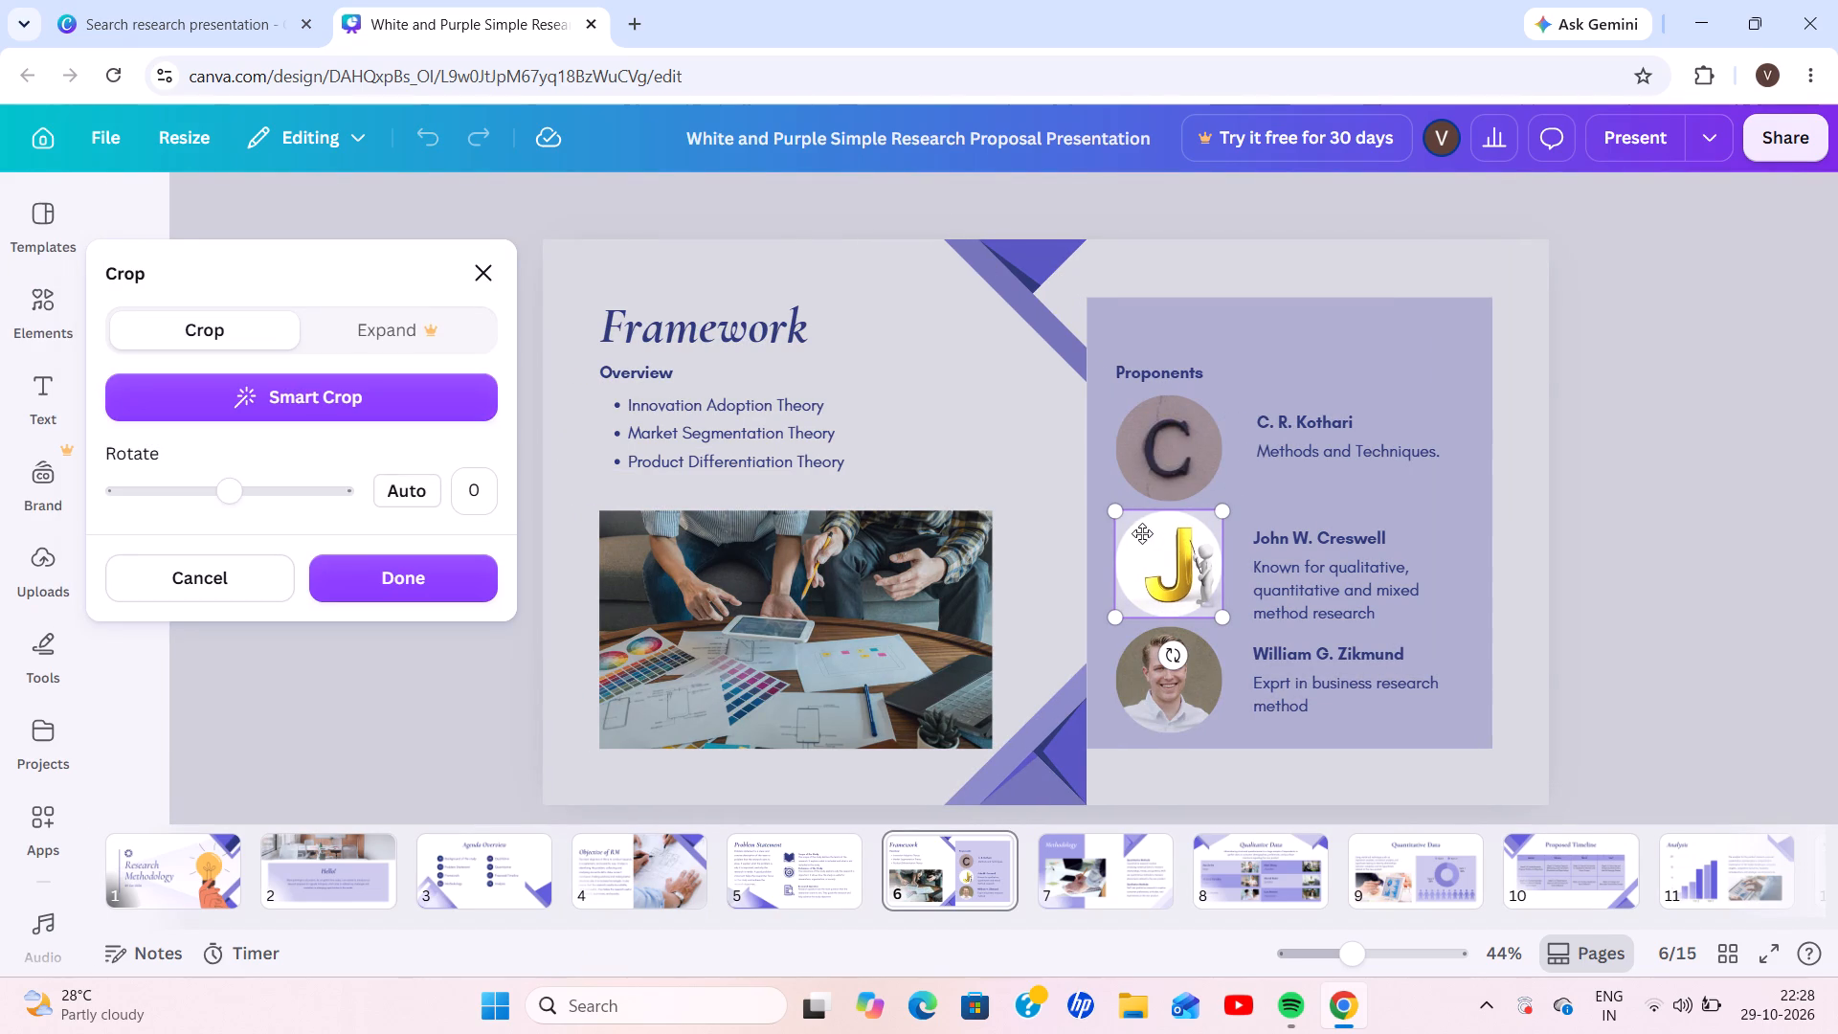
left_click_drag(1123, 512, 1121, 512)
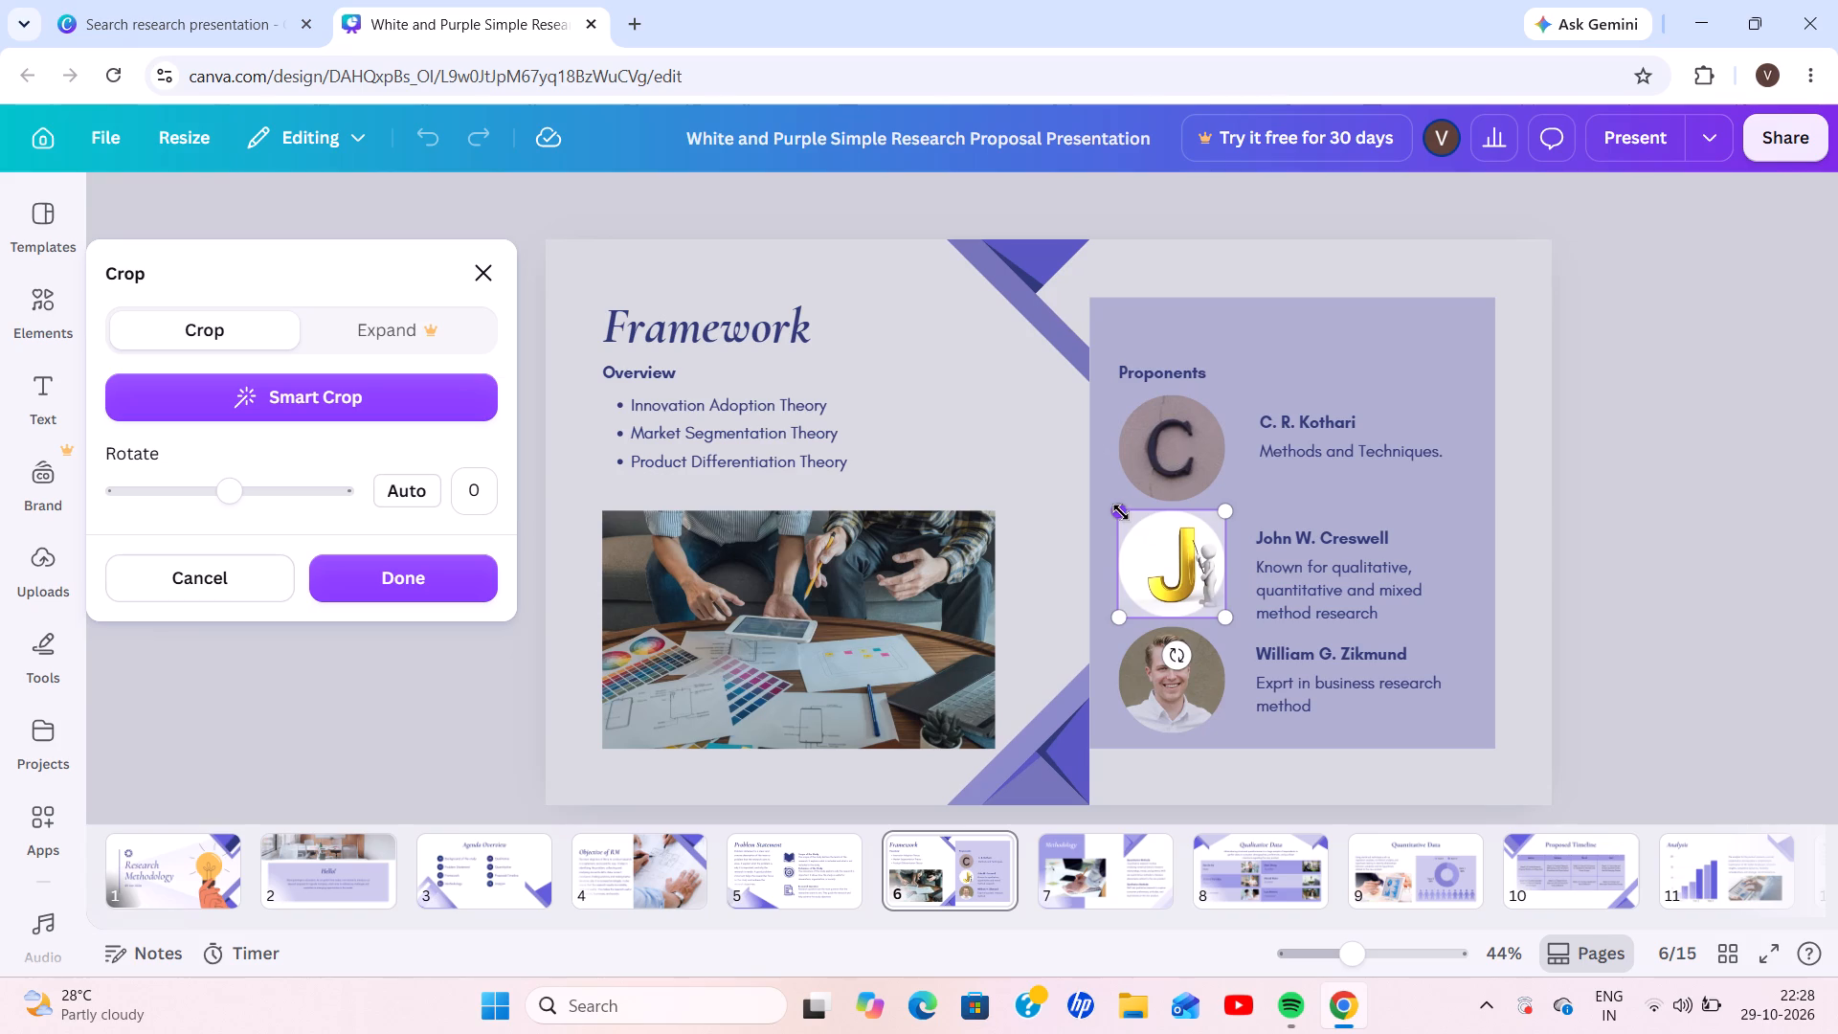
left_click_drag(1121, 512, 1115, 521)
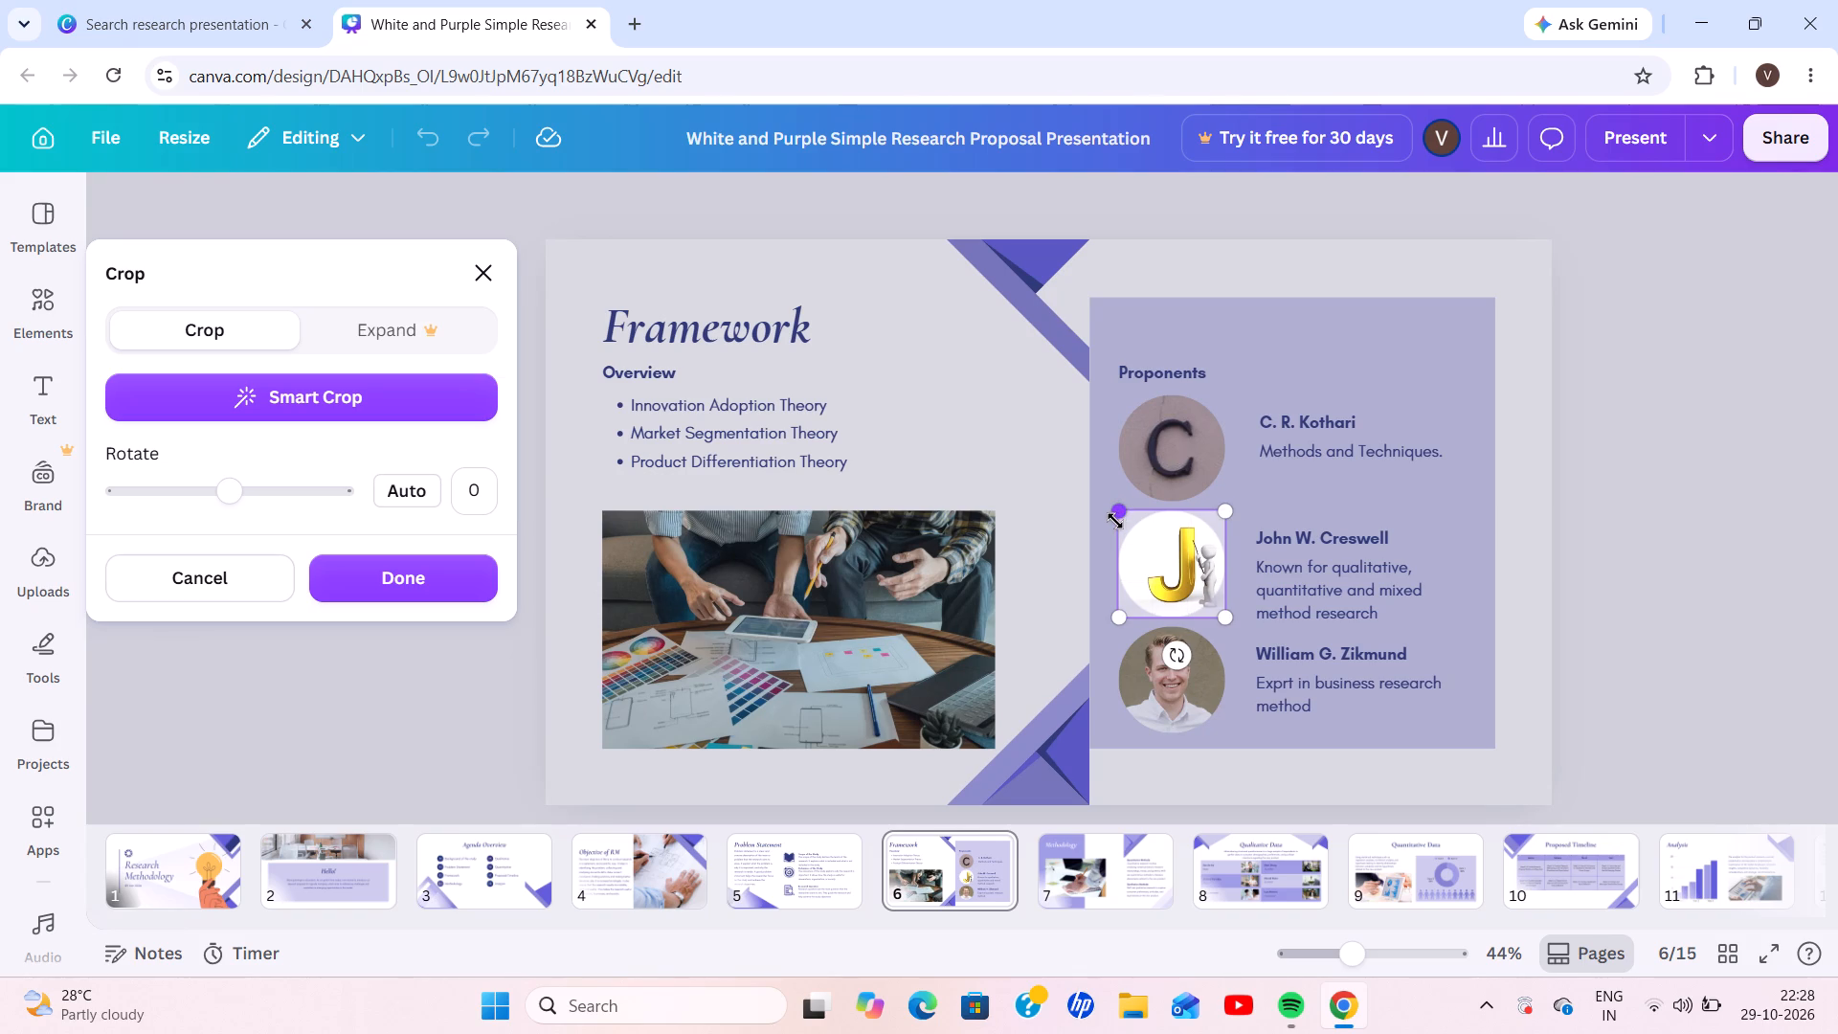
left_click(1122, 510)
left_click(1154, 568)
left_click_drag(1117, 506, 1106, 485)
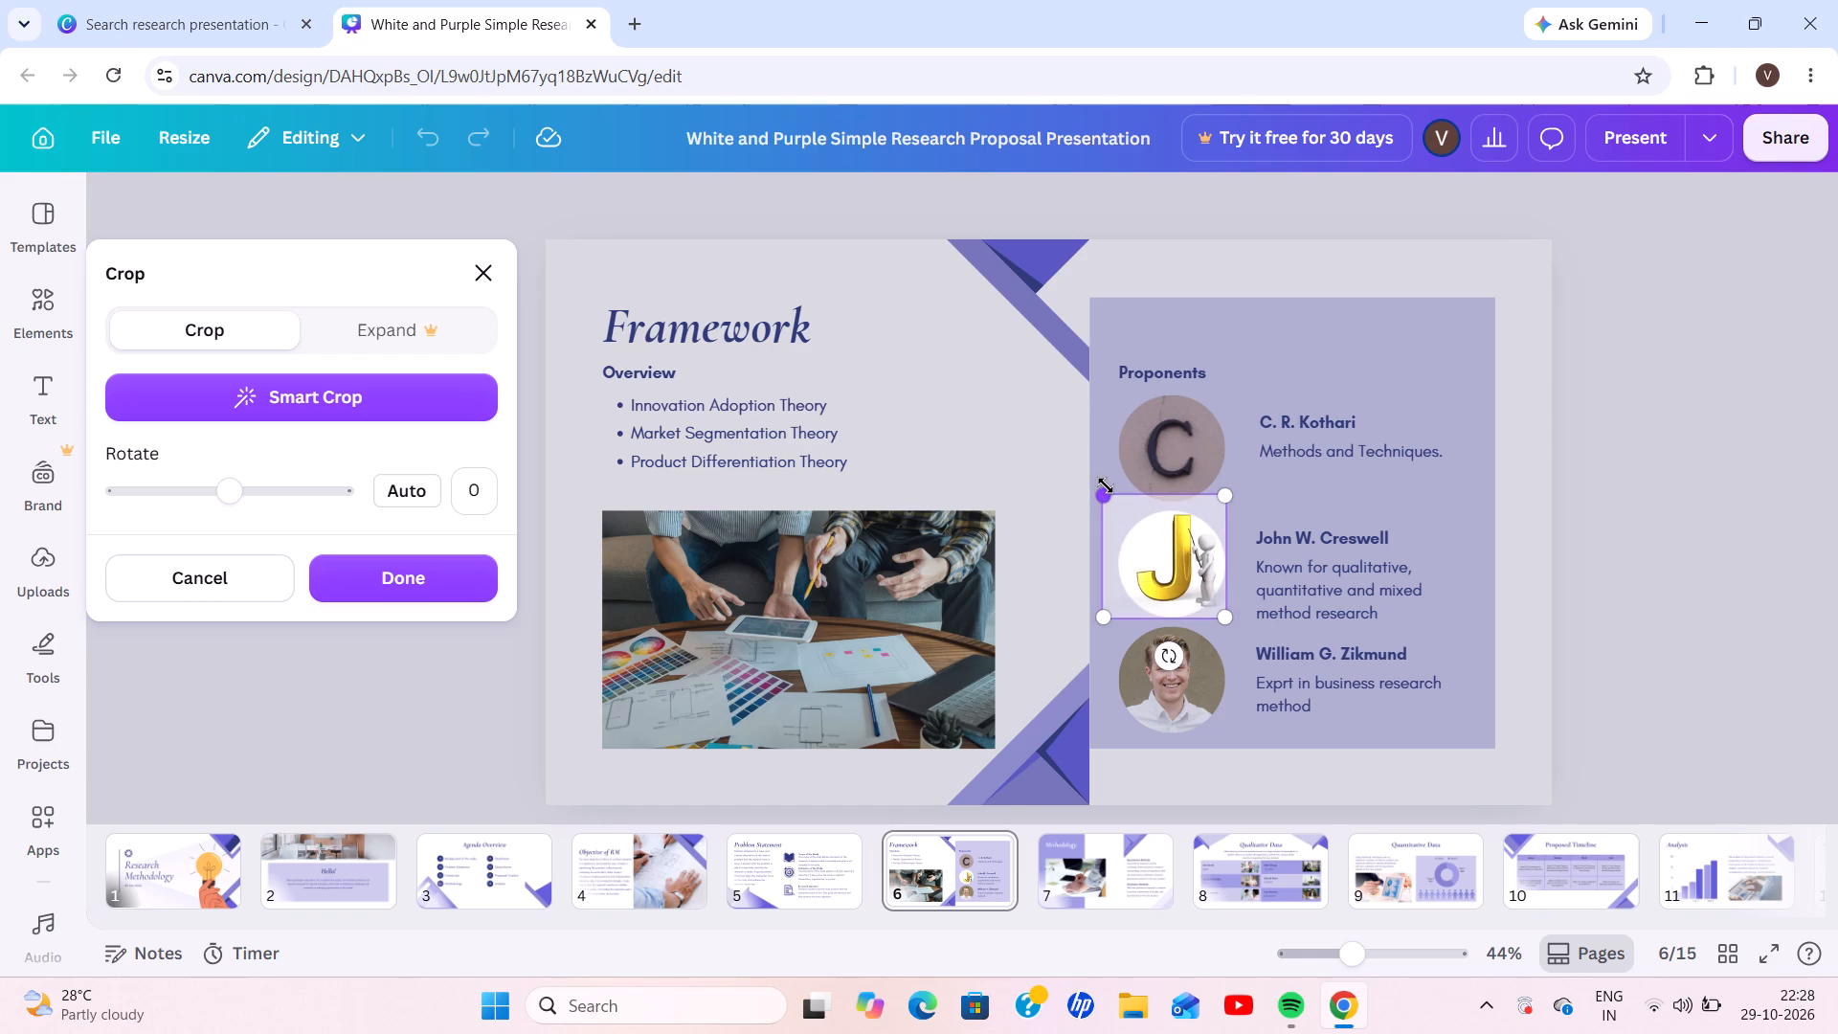
left_click_drag(1193, 573, 1179, 573)
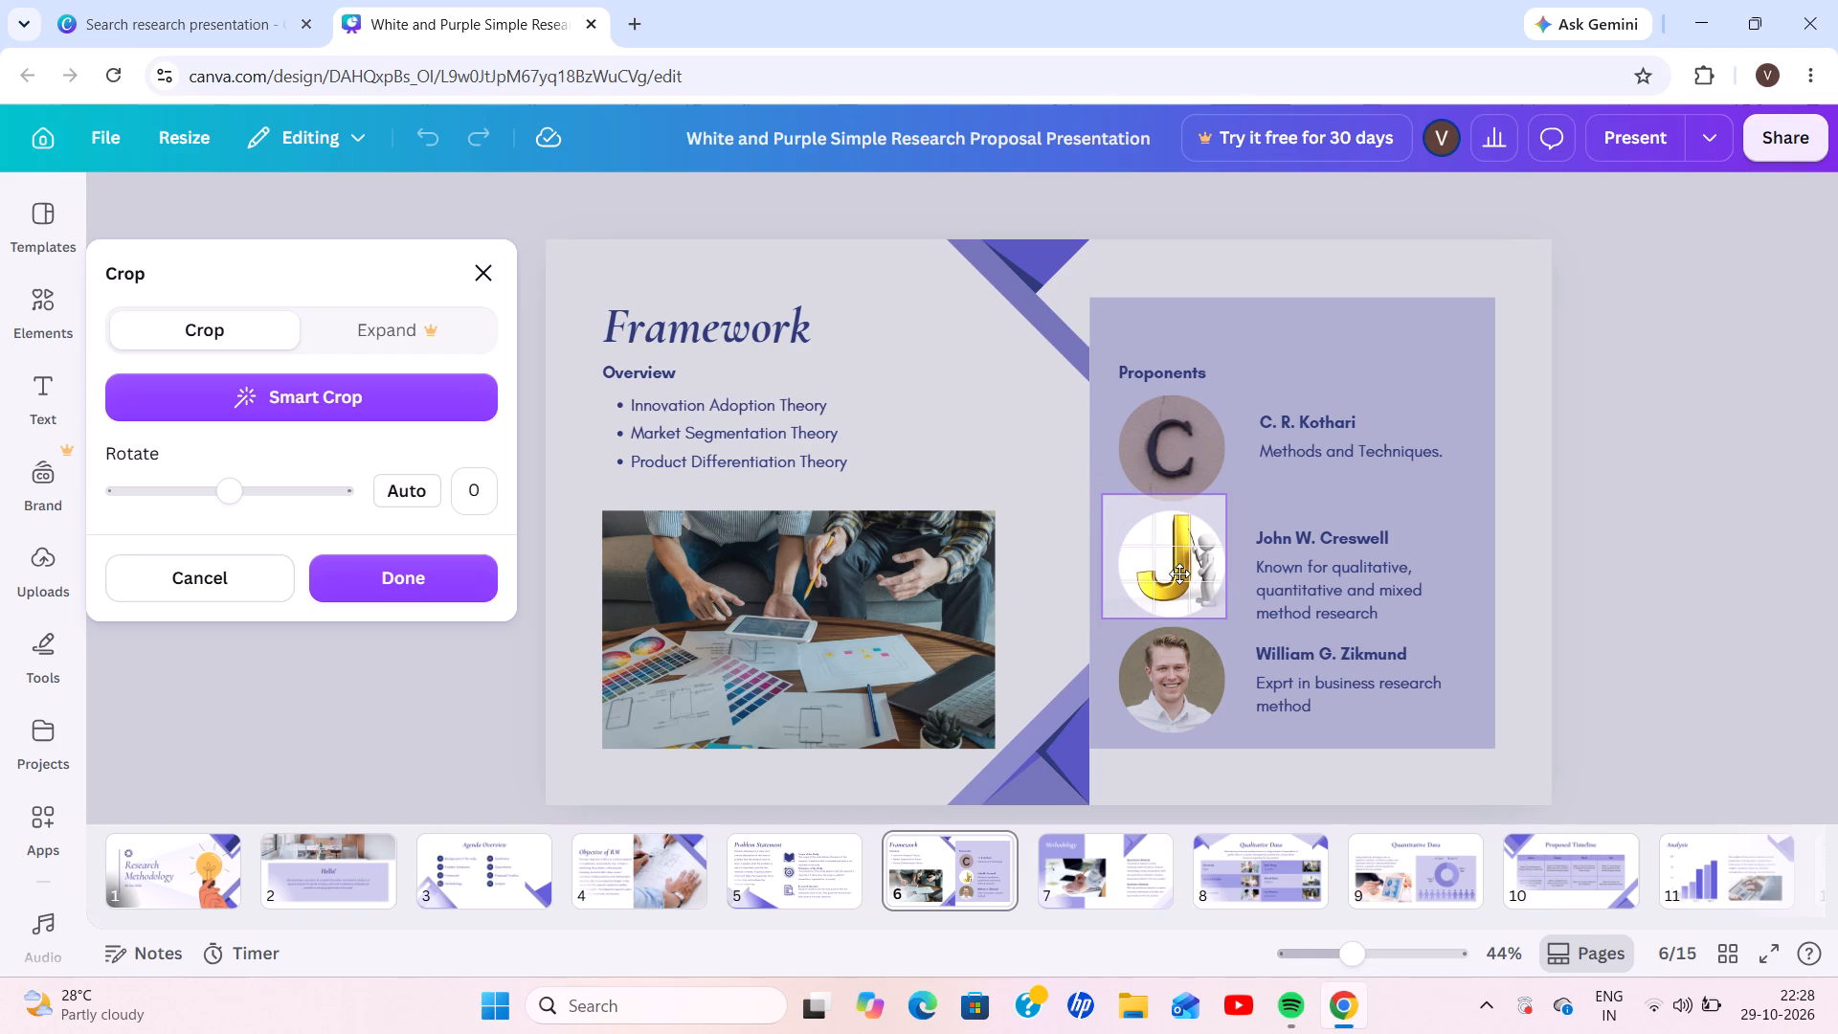
left_click_drag(1179, 573, 1172, 573)
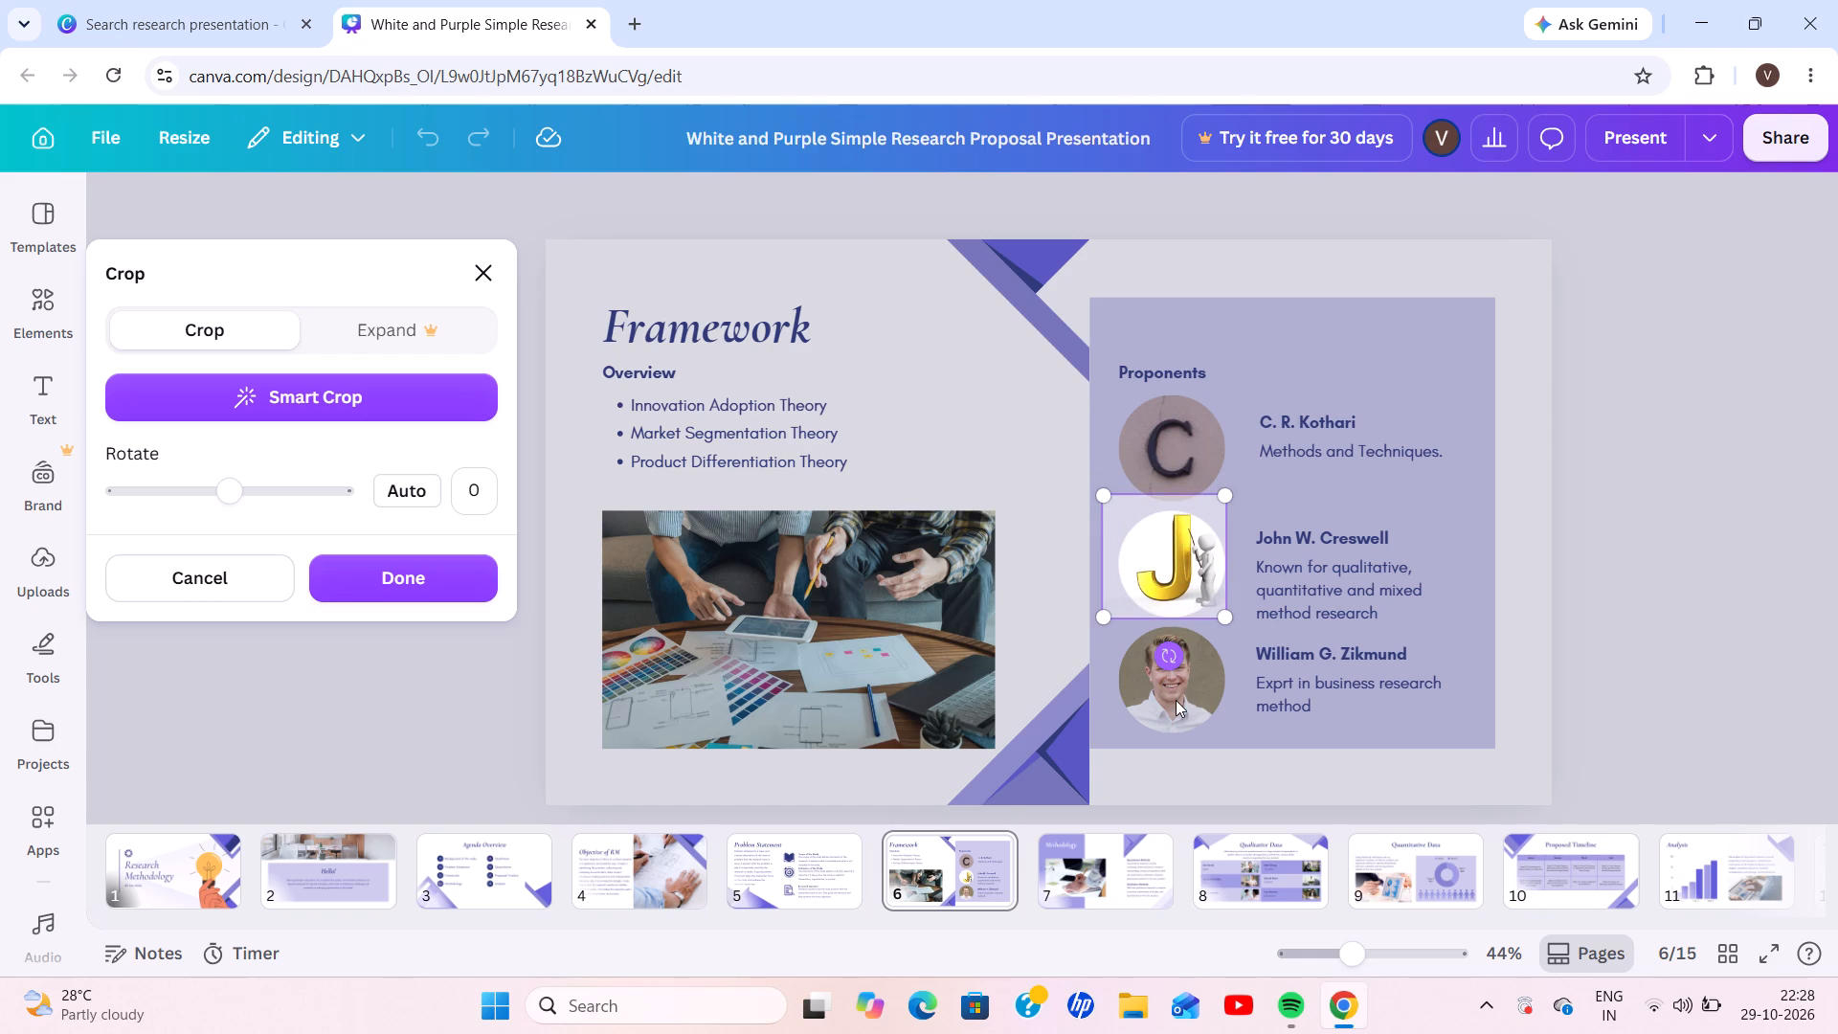
left_click(1176, 699)
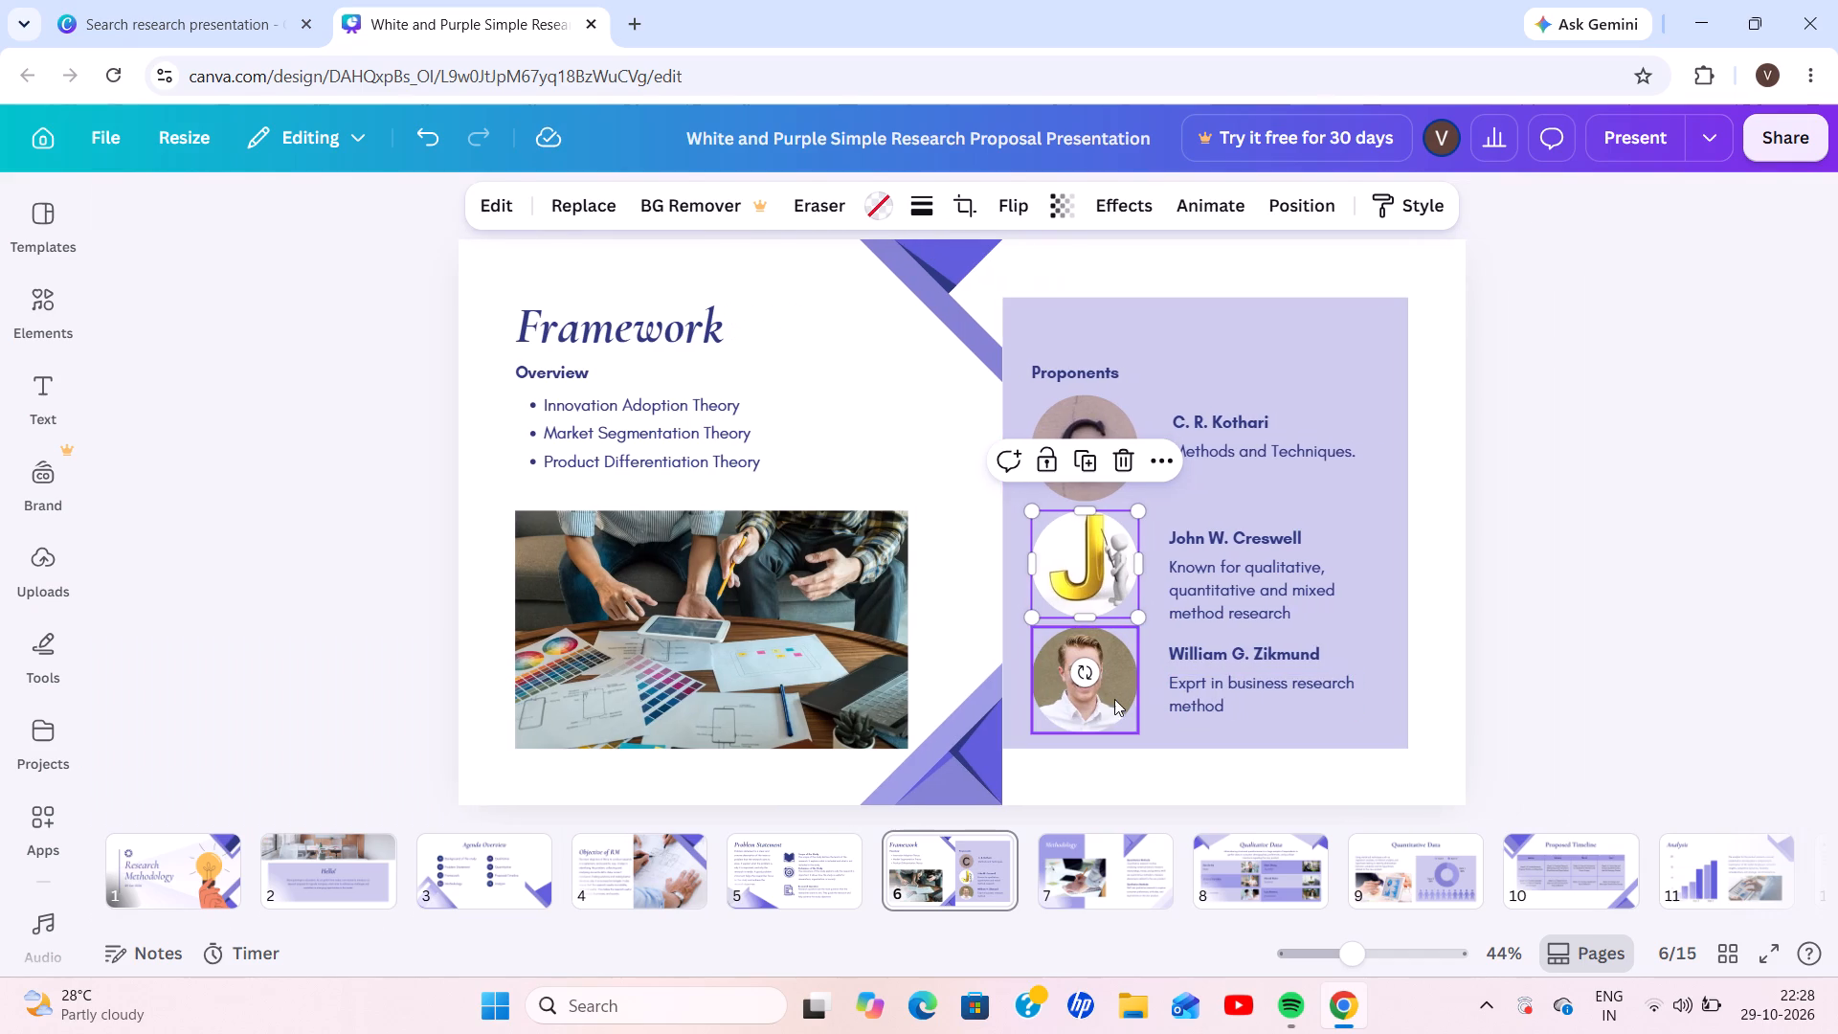
Remove William G. Zikmund's portrait from its circular frame and search the replacement photos for "w".
left_click(1083, 688)
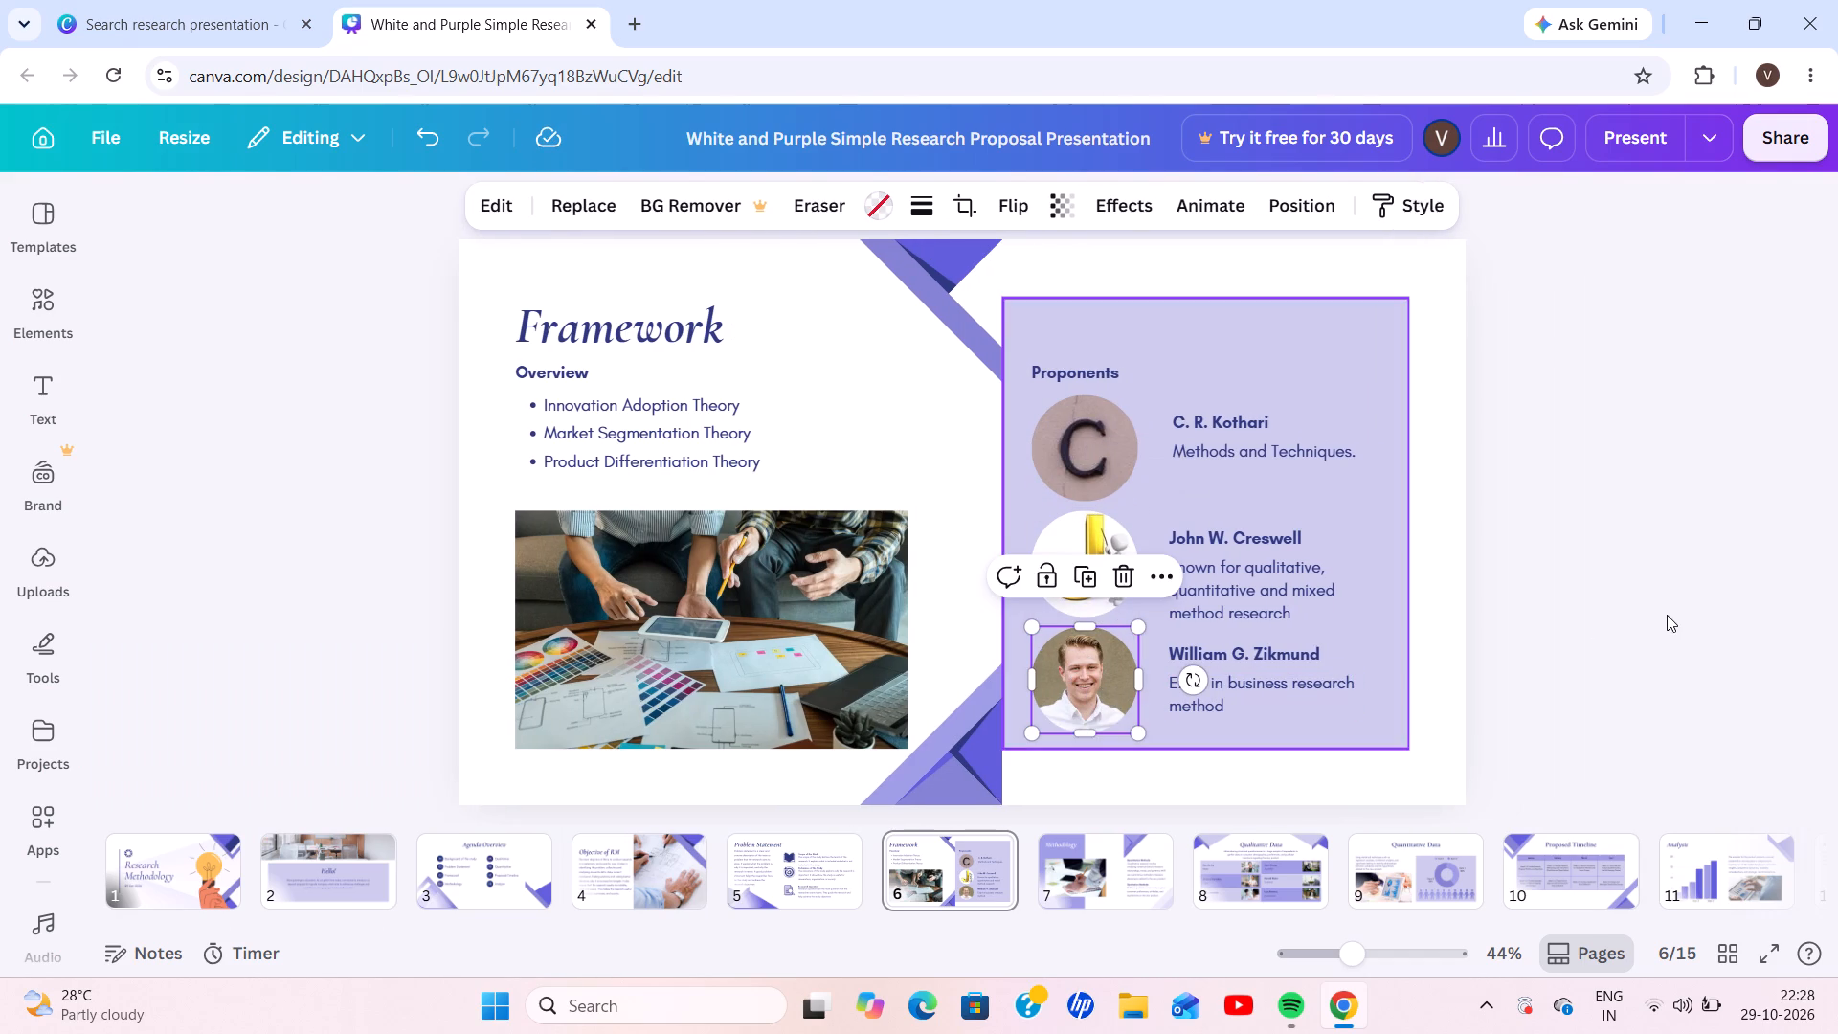
left_click(1667, 615)
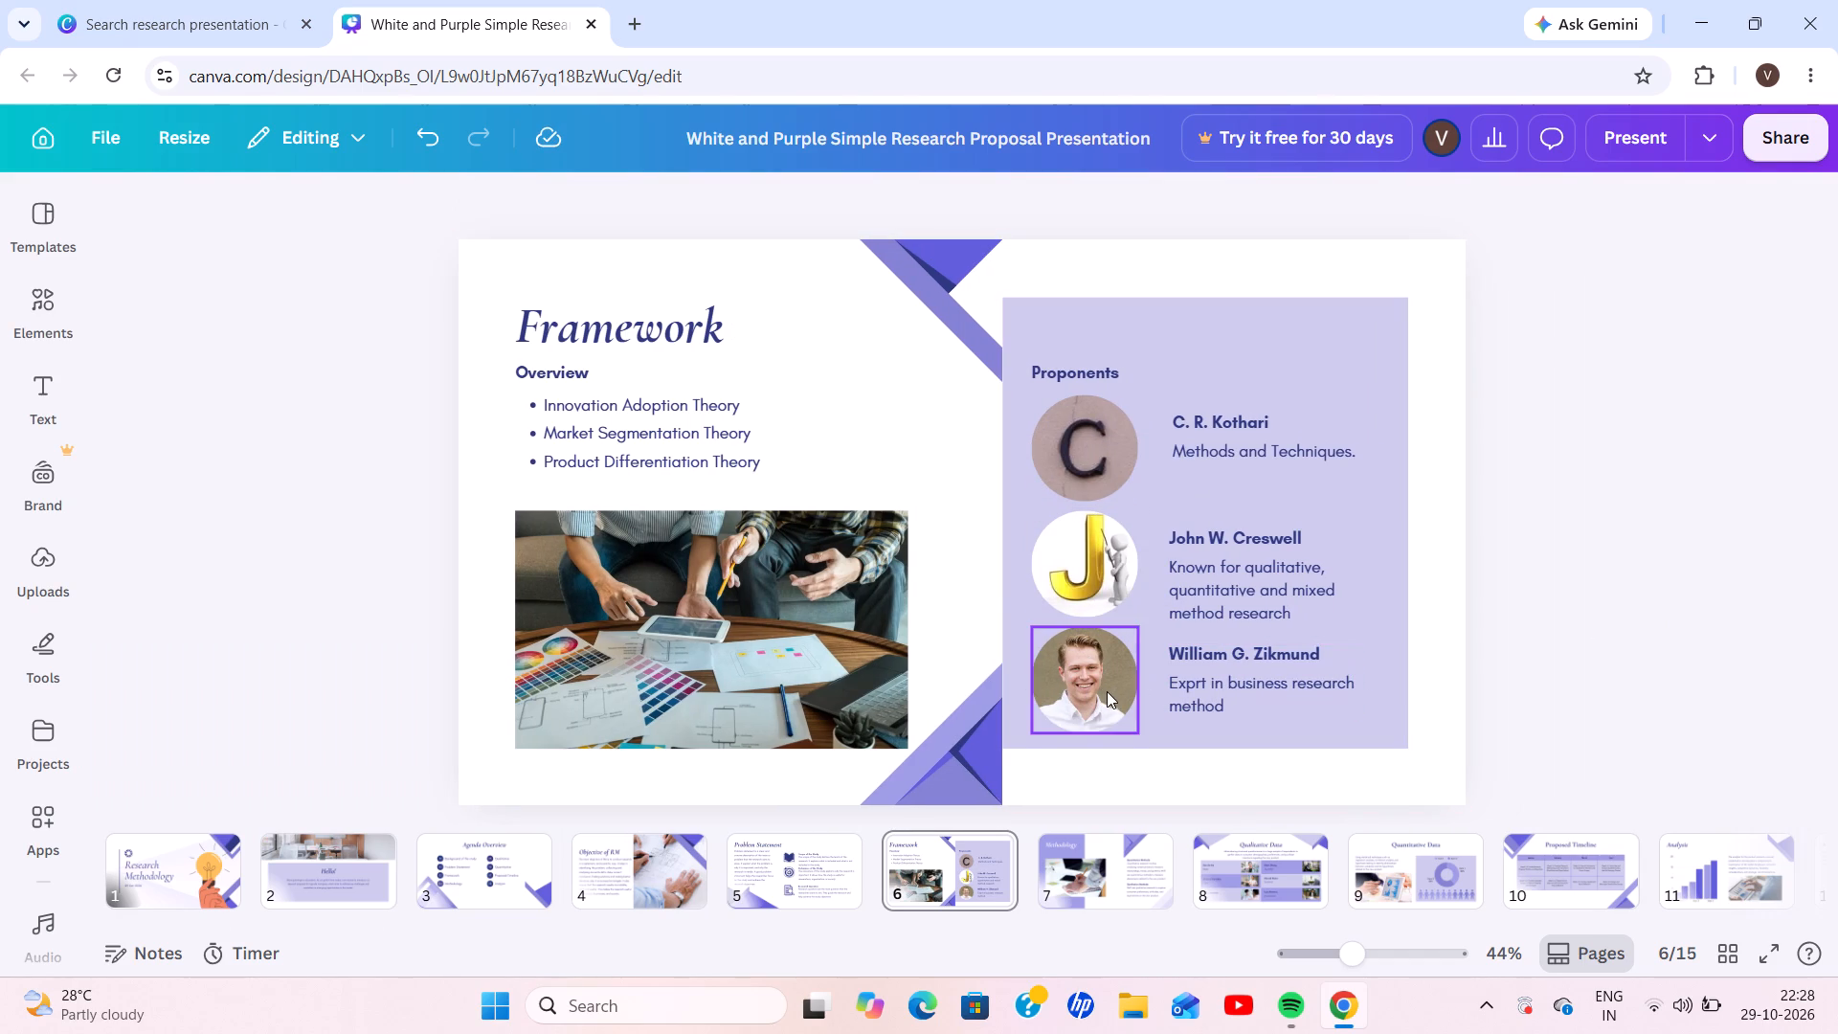
left_click(1107, 692)
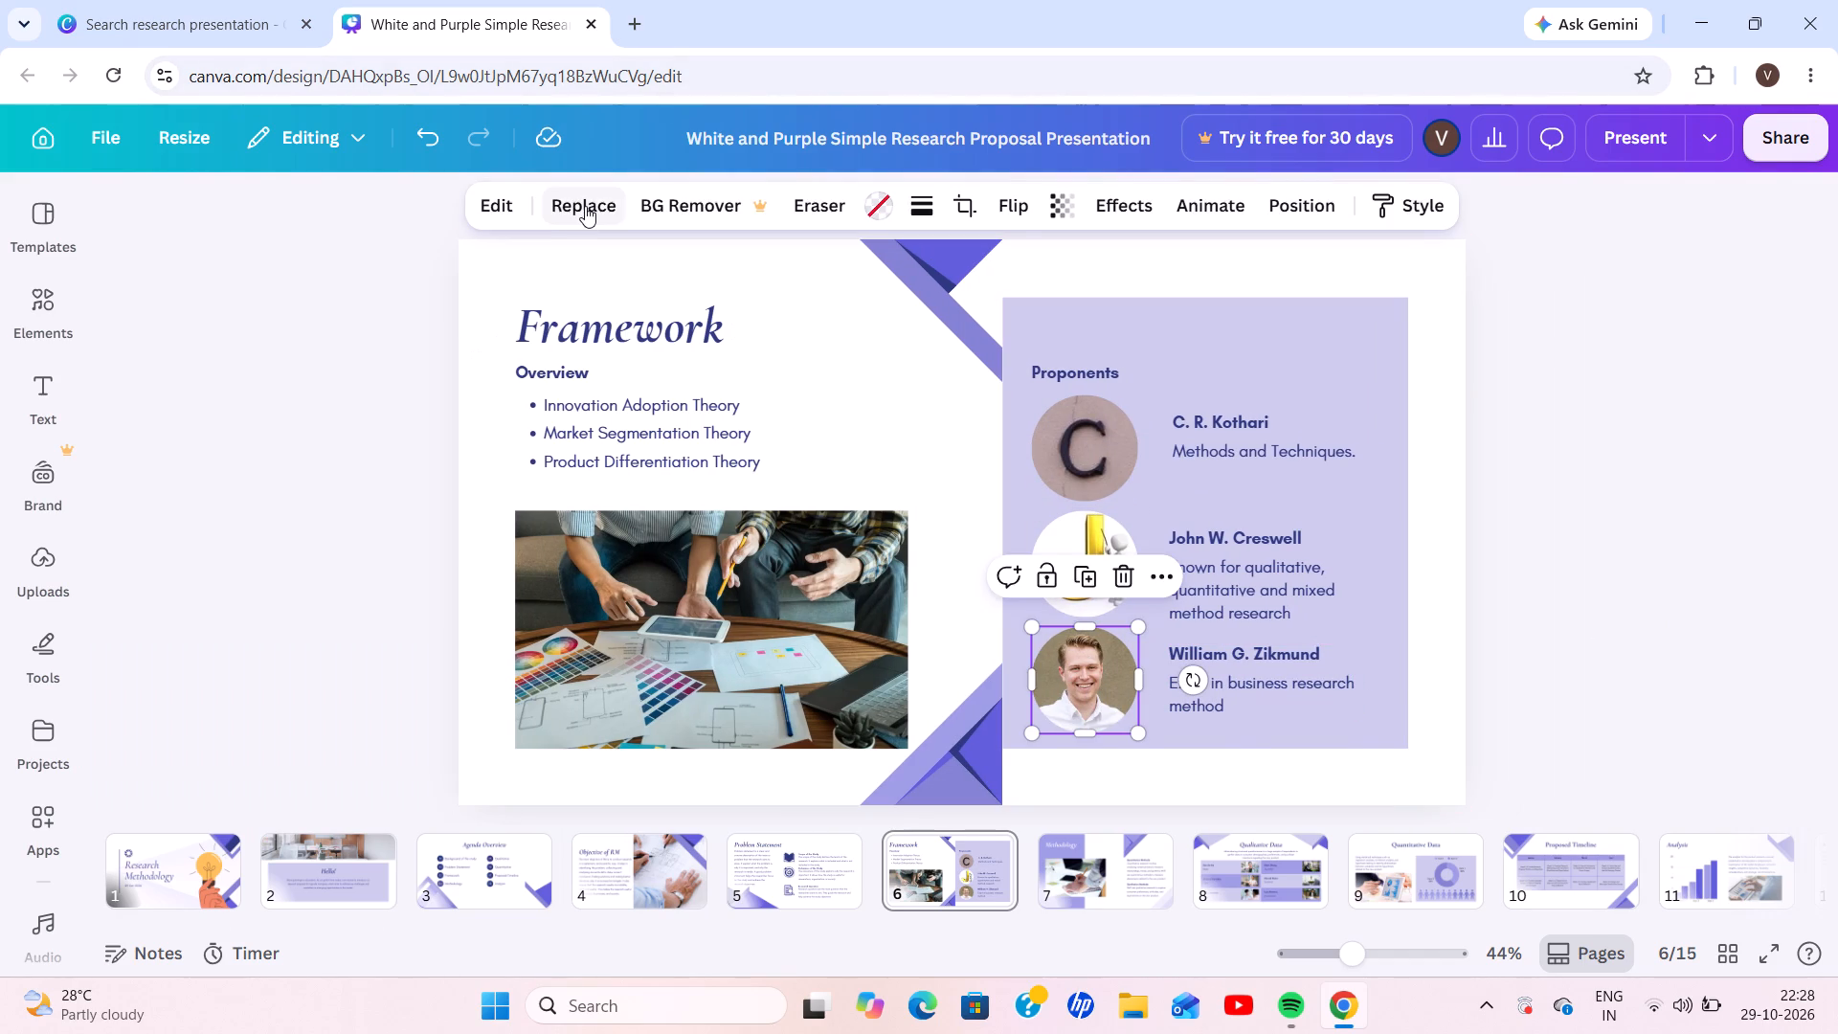
left_click(586, 205)
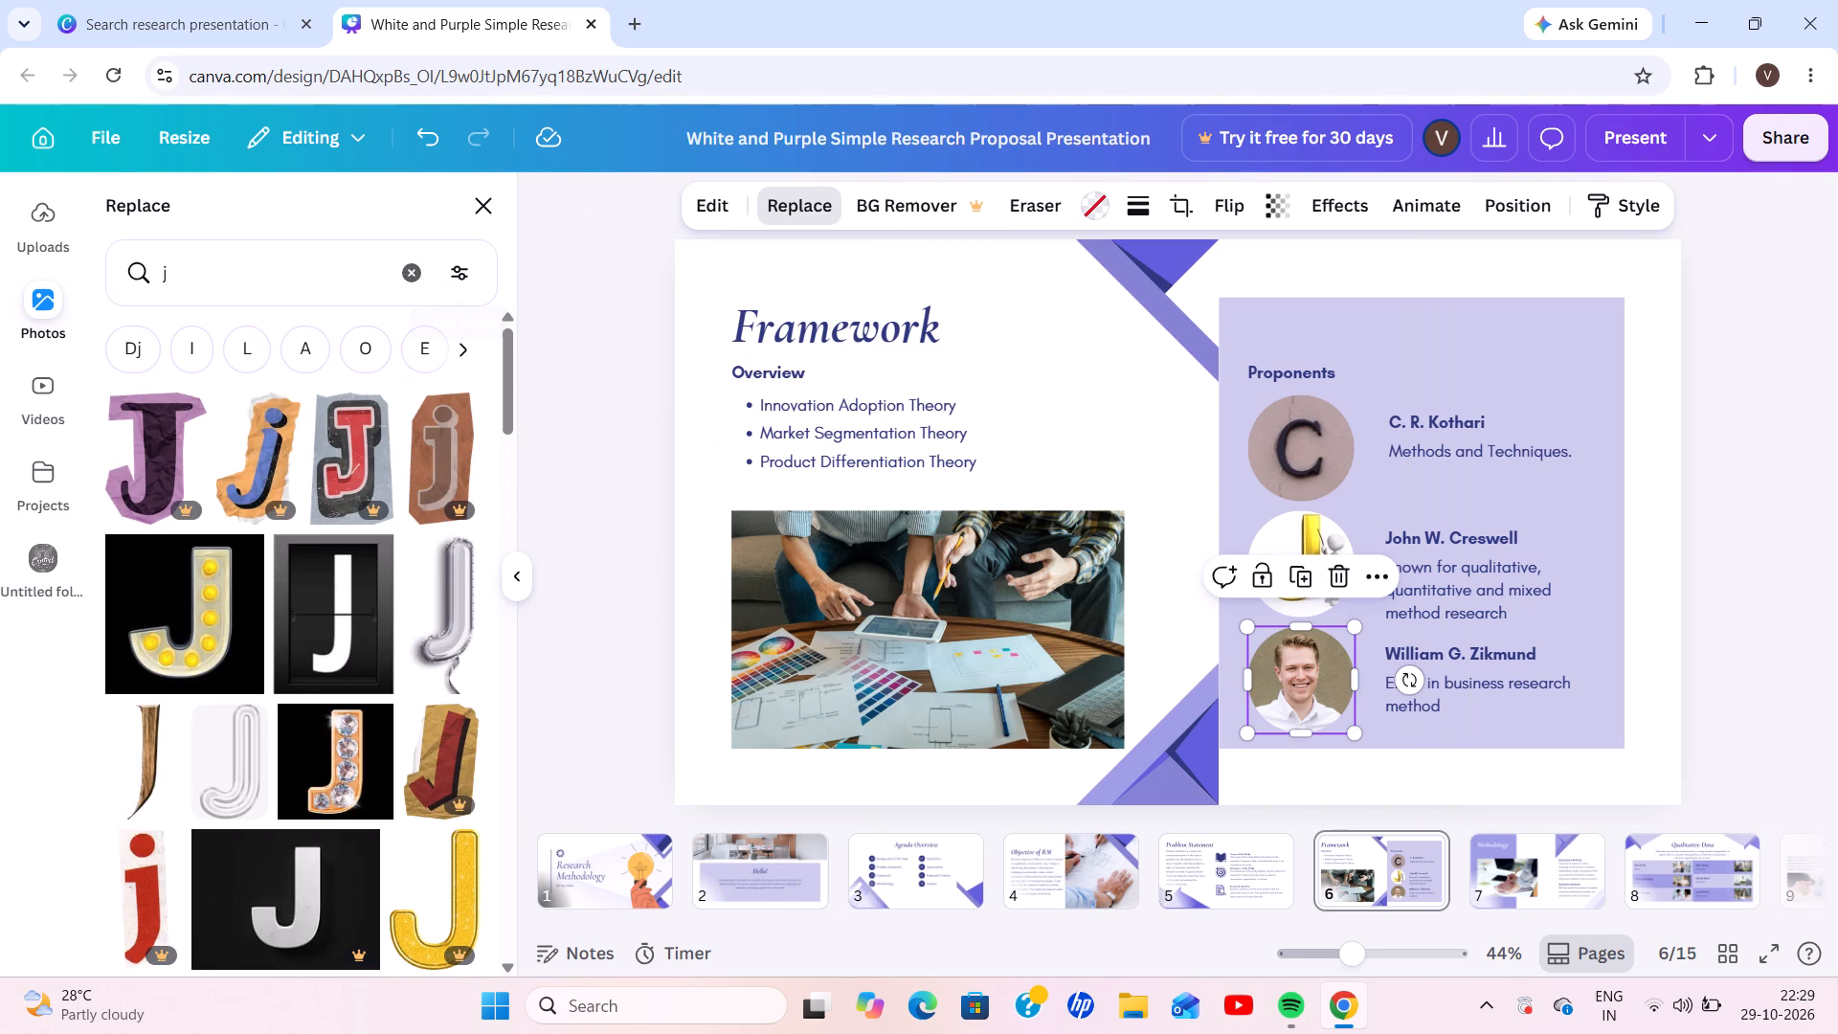
key("BackSpace")
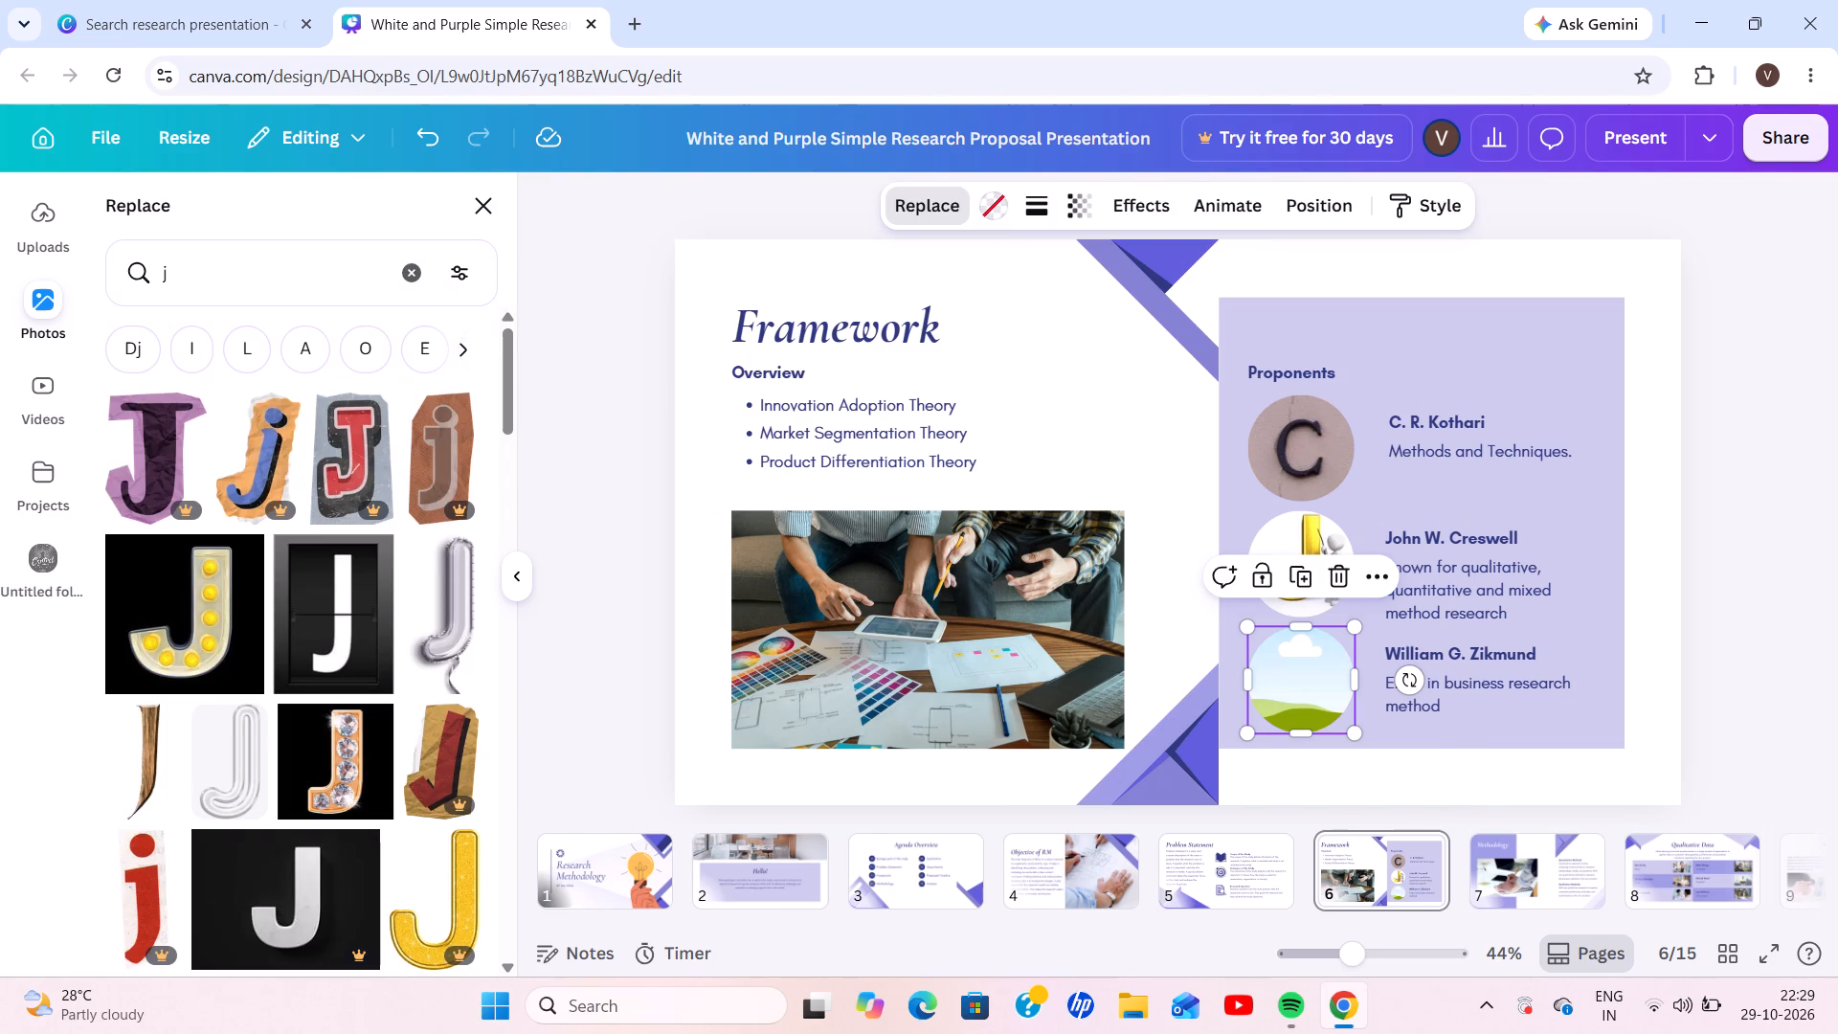
left_click(173, 272)
key("BackSpace")
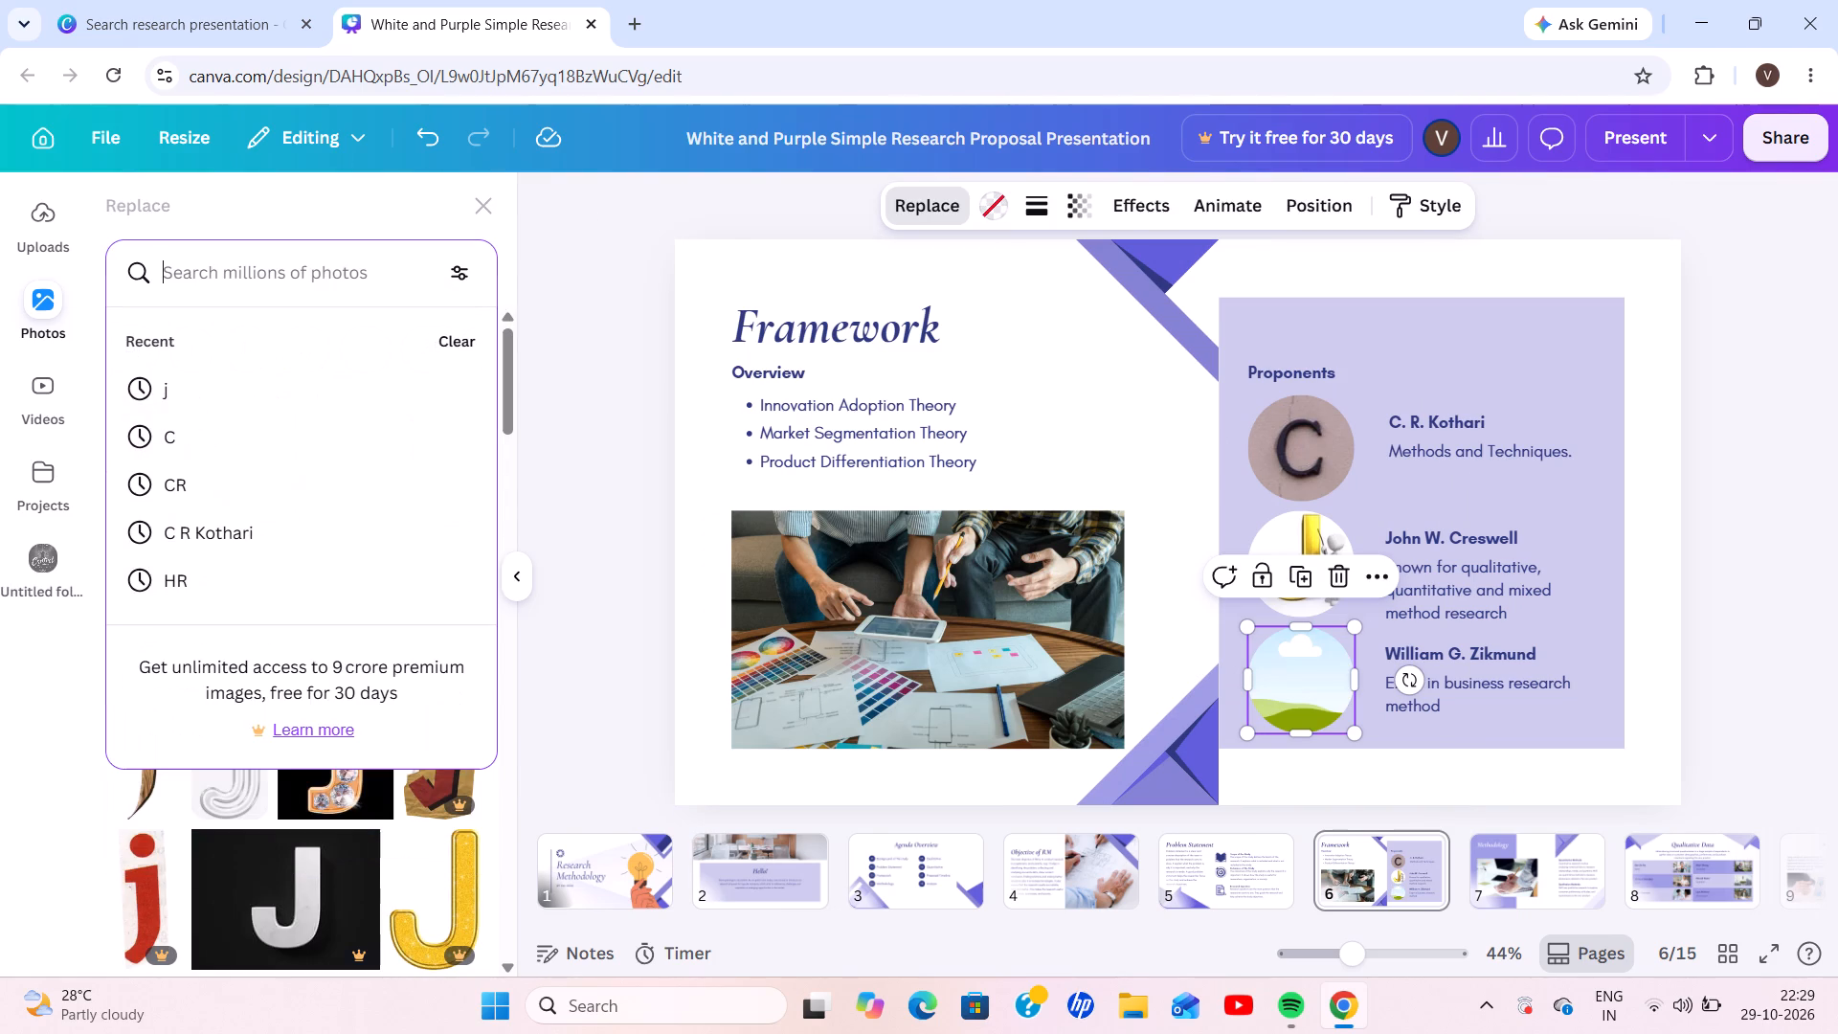
key("w")
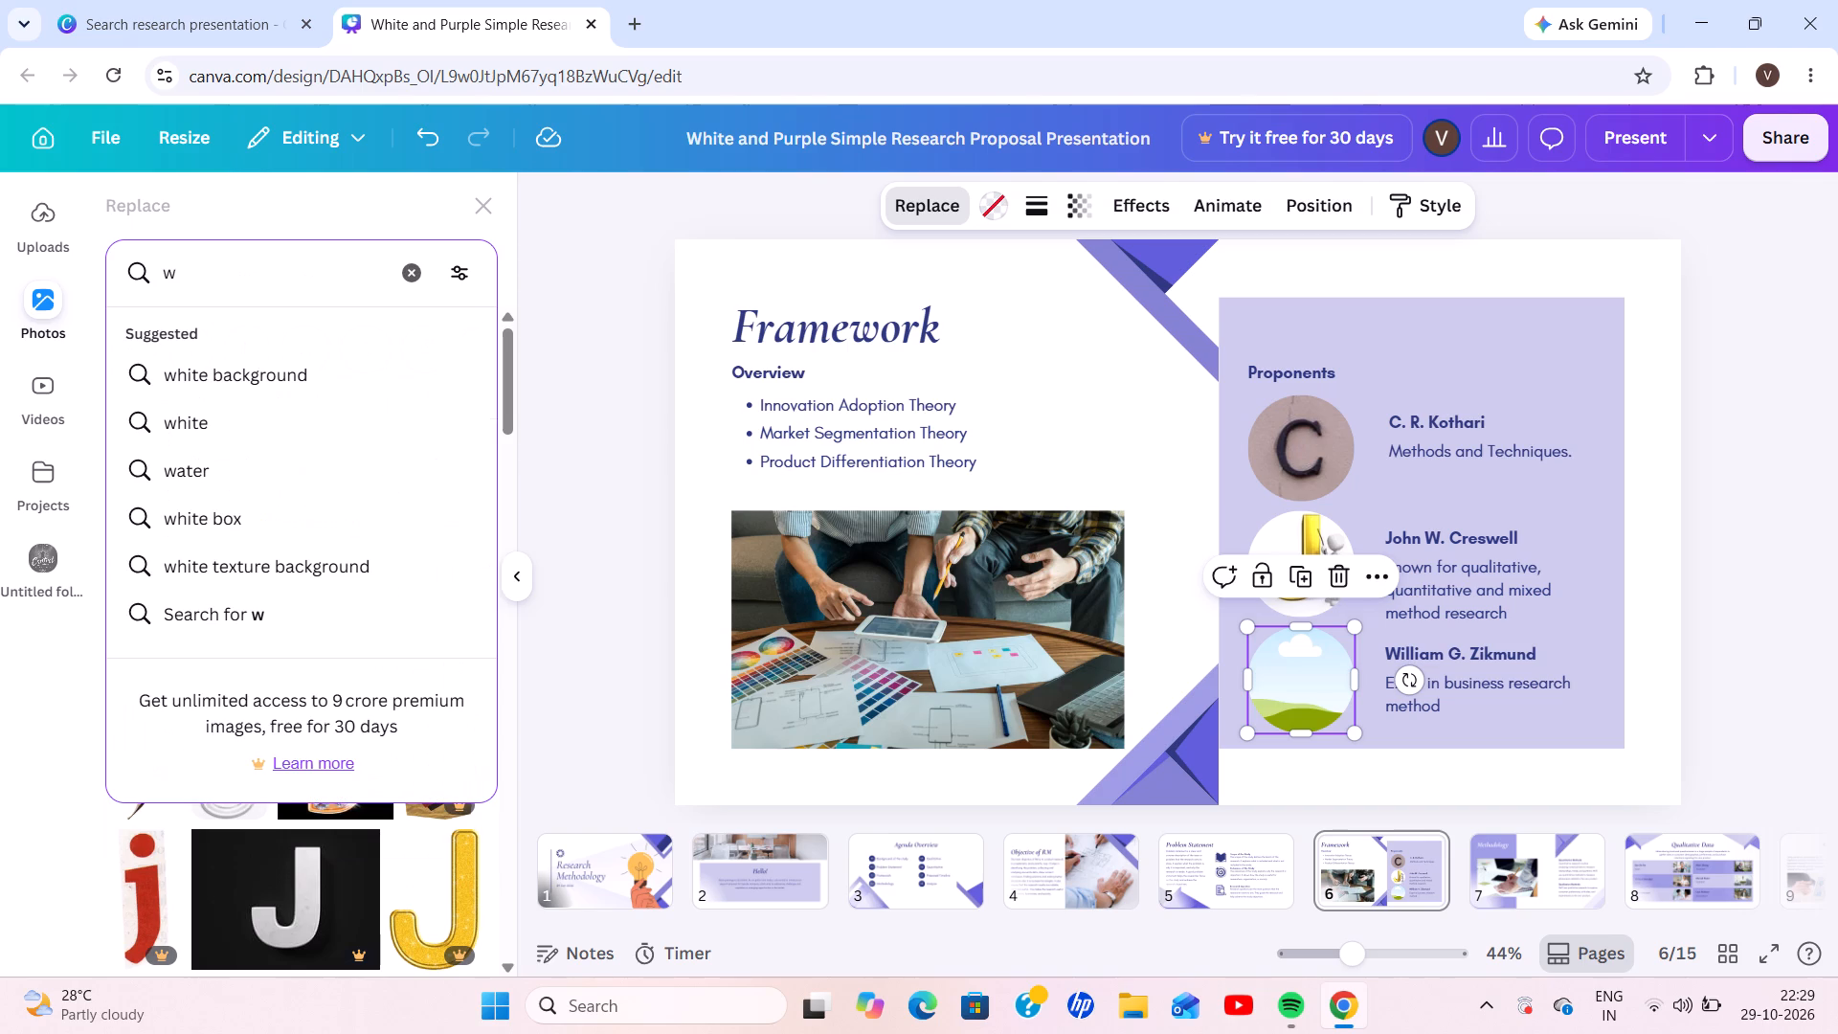
key("Return")
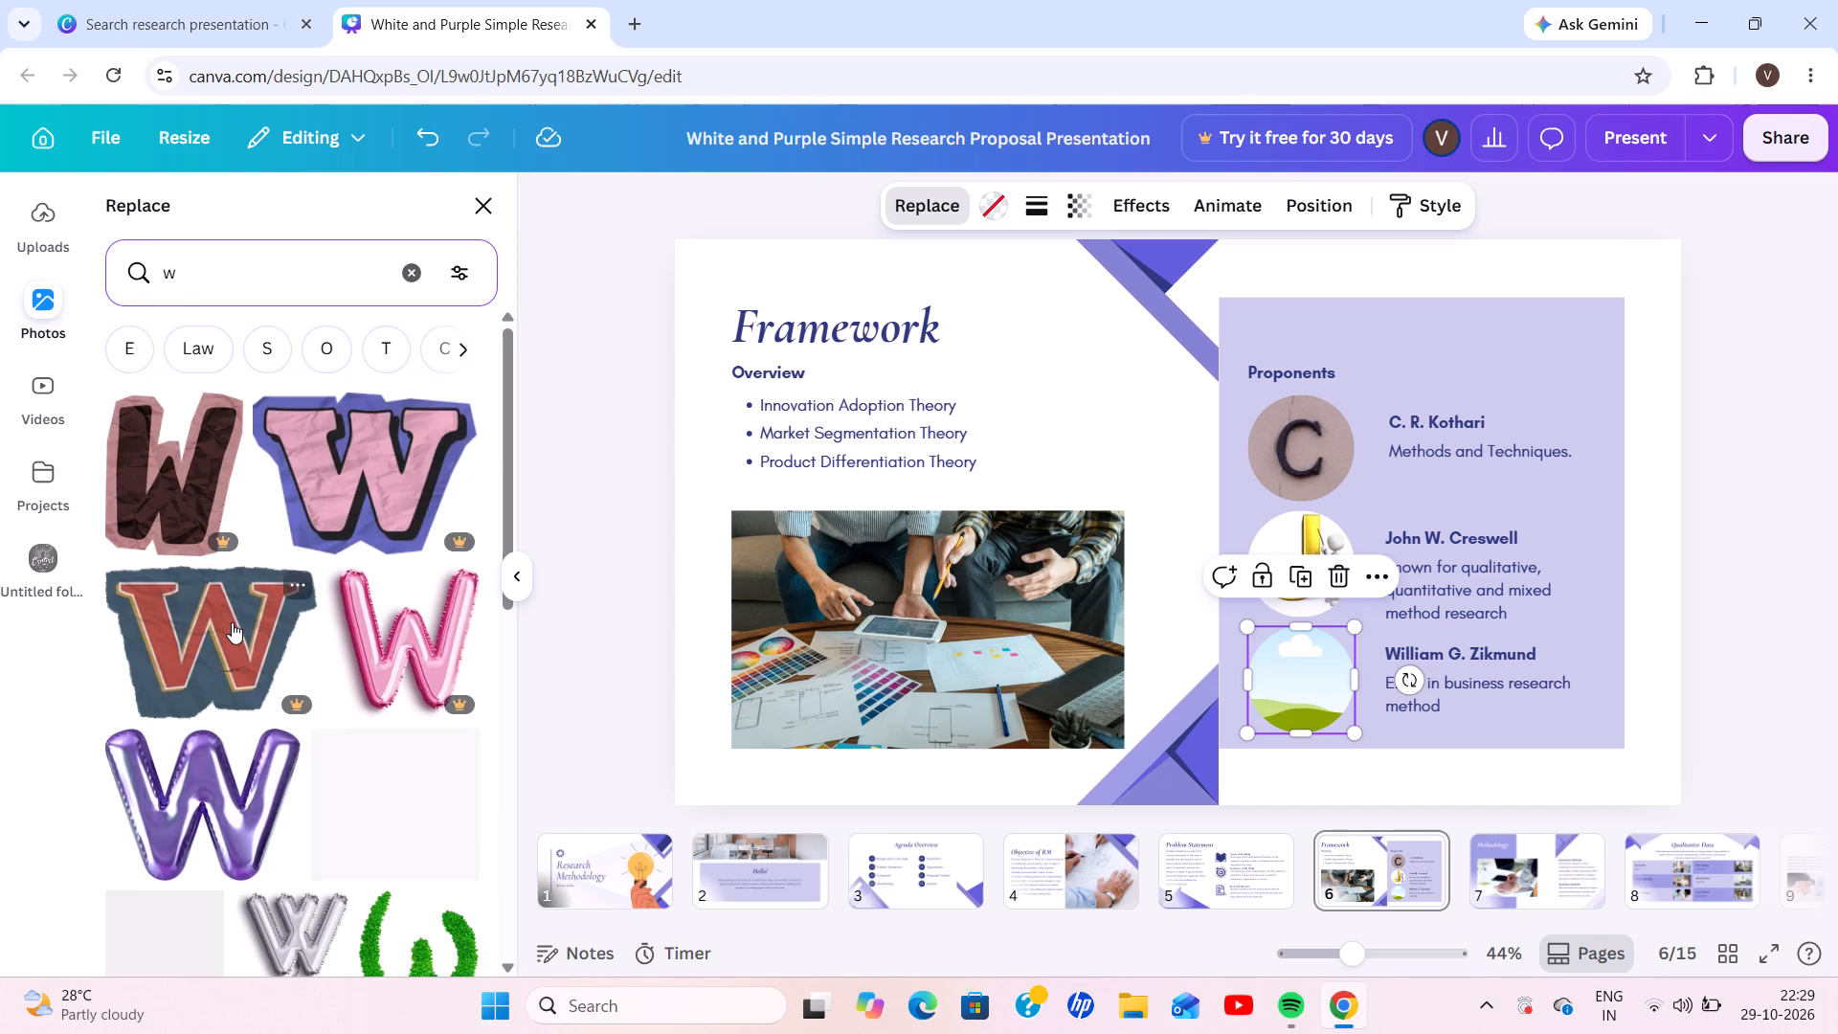
Look through the "w" photos and fill William G. Zikmund's circular frame with the hand holding an orange letter W.
scroll(232, 622, "down", 4)
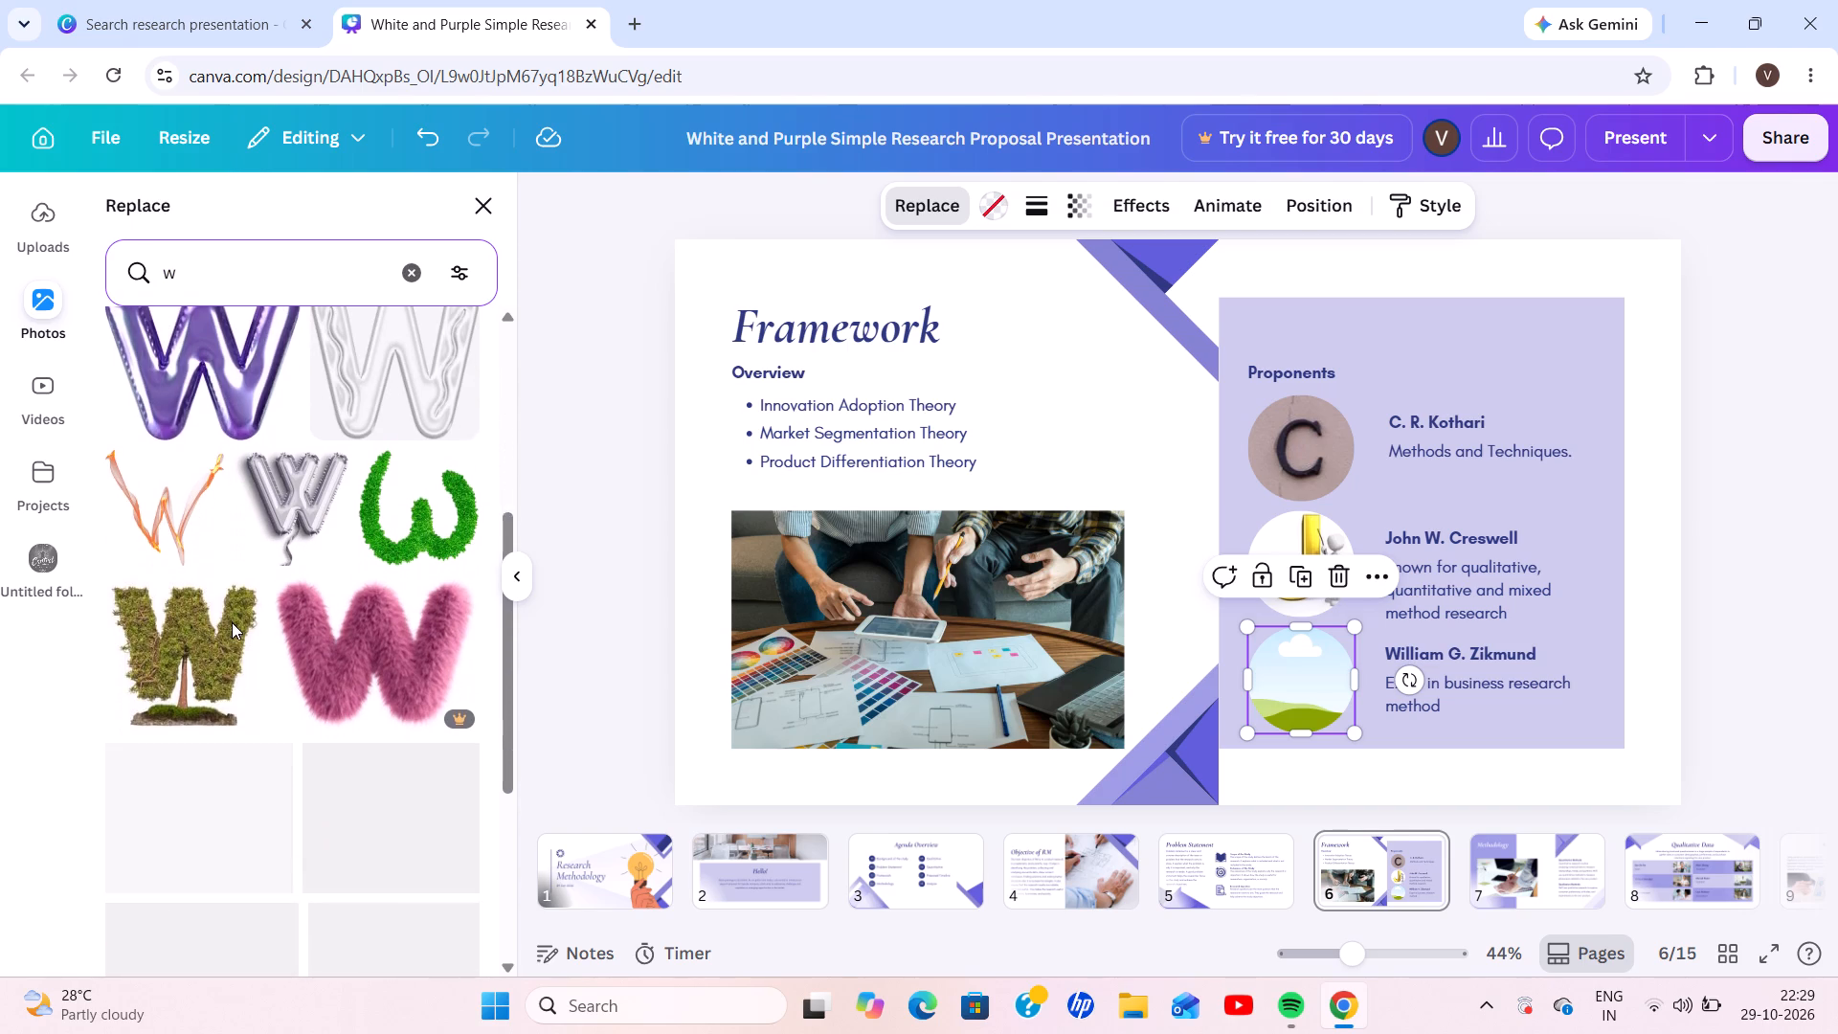
scroll(232, 622, "right", 1)
scroll(232, 622, "down", 1)
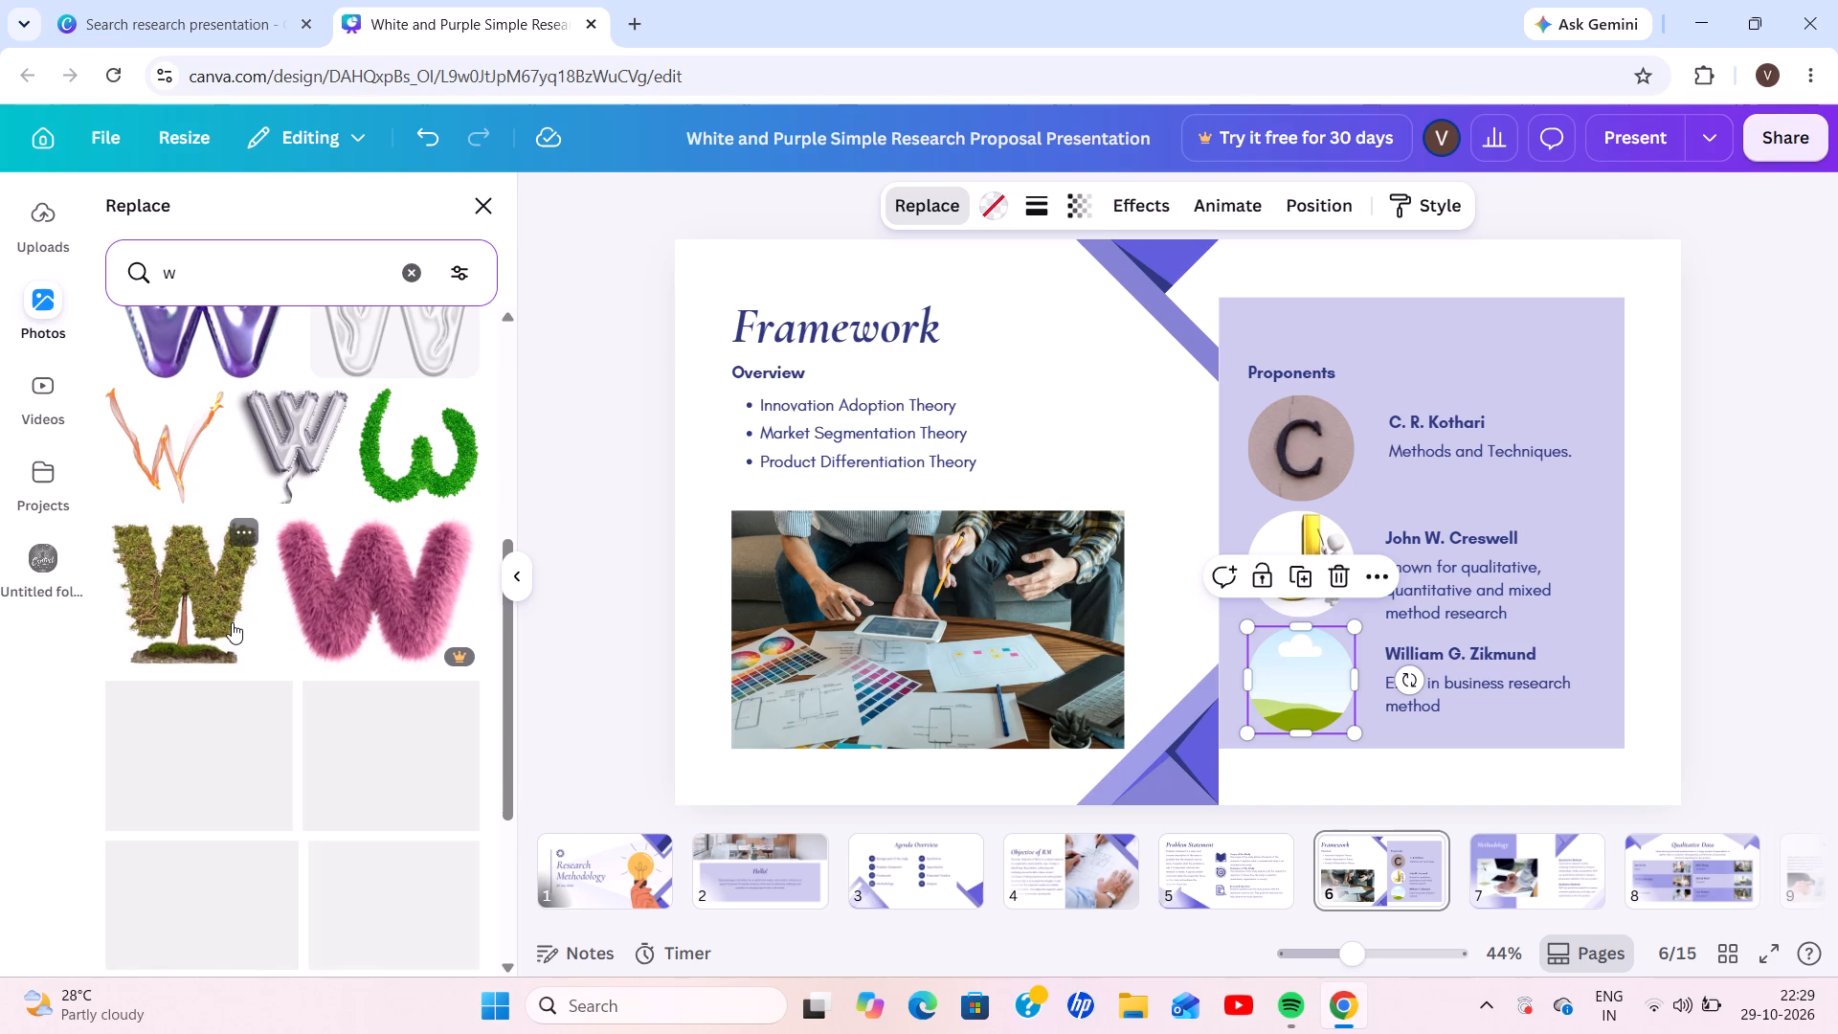
scroll(232, 622, "down", 3)
scroll(232, 622, "up", 1)
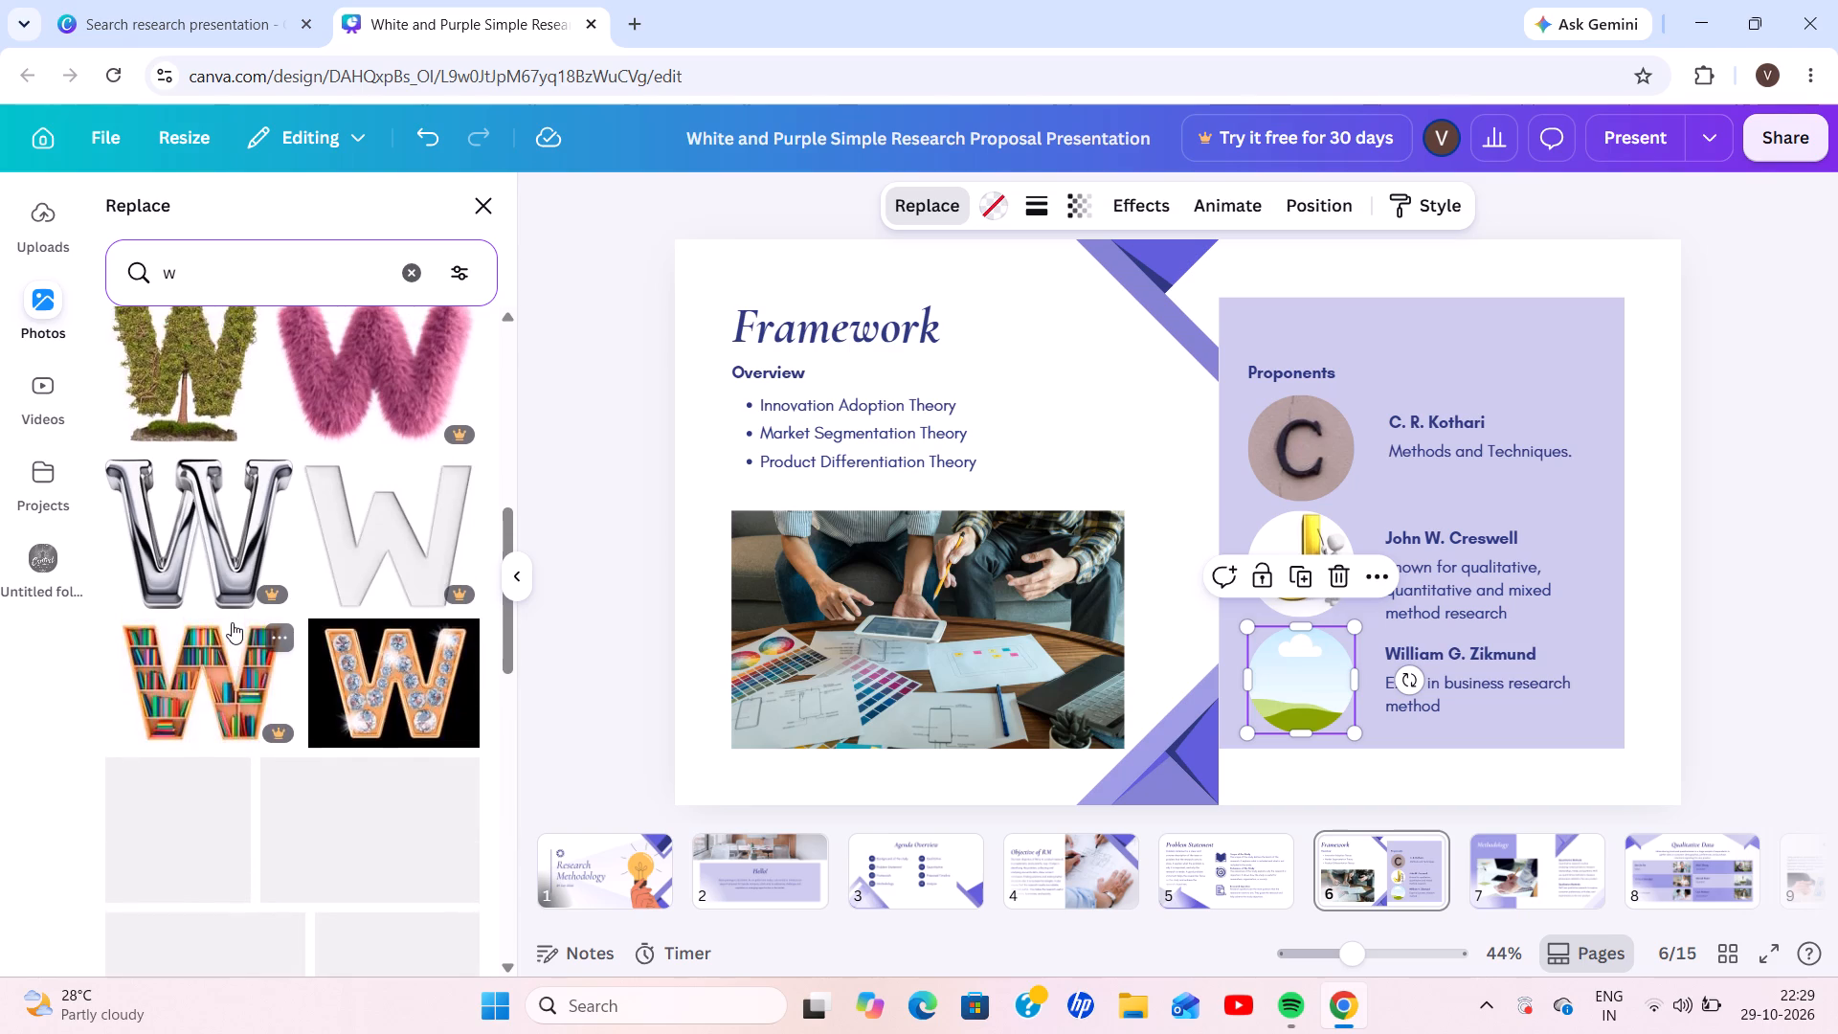
scroll(232, 622, "down", 3)
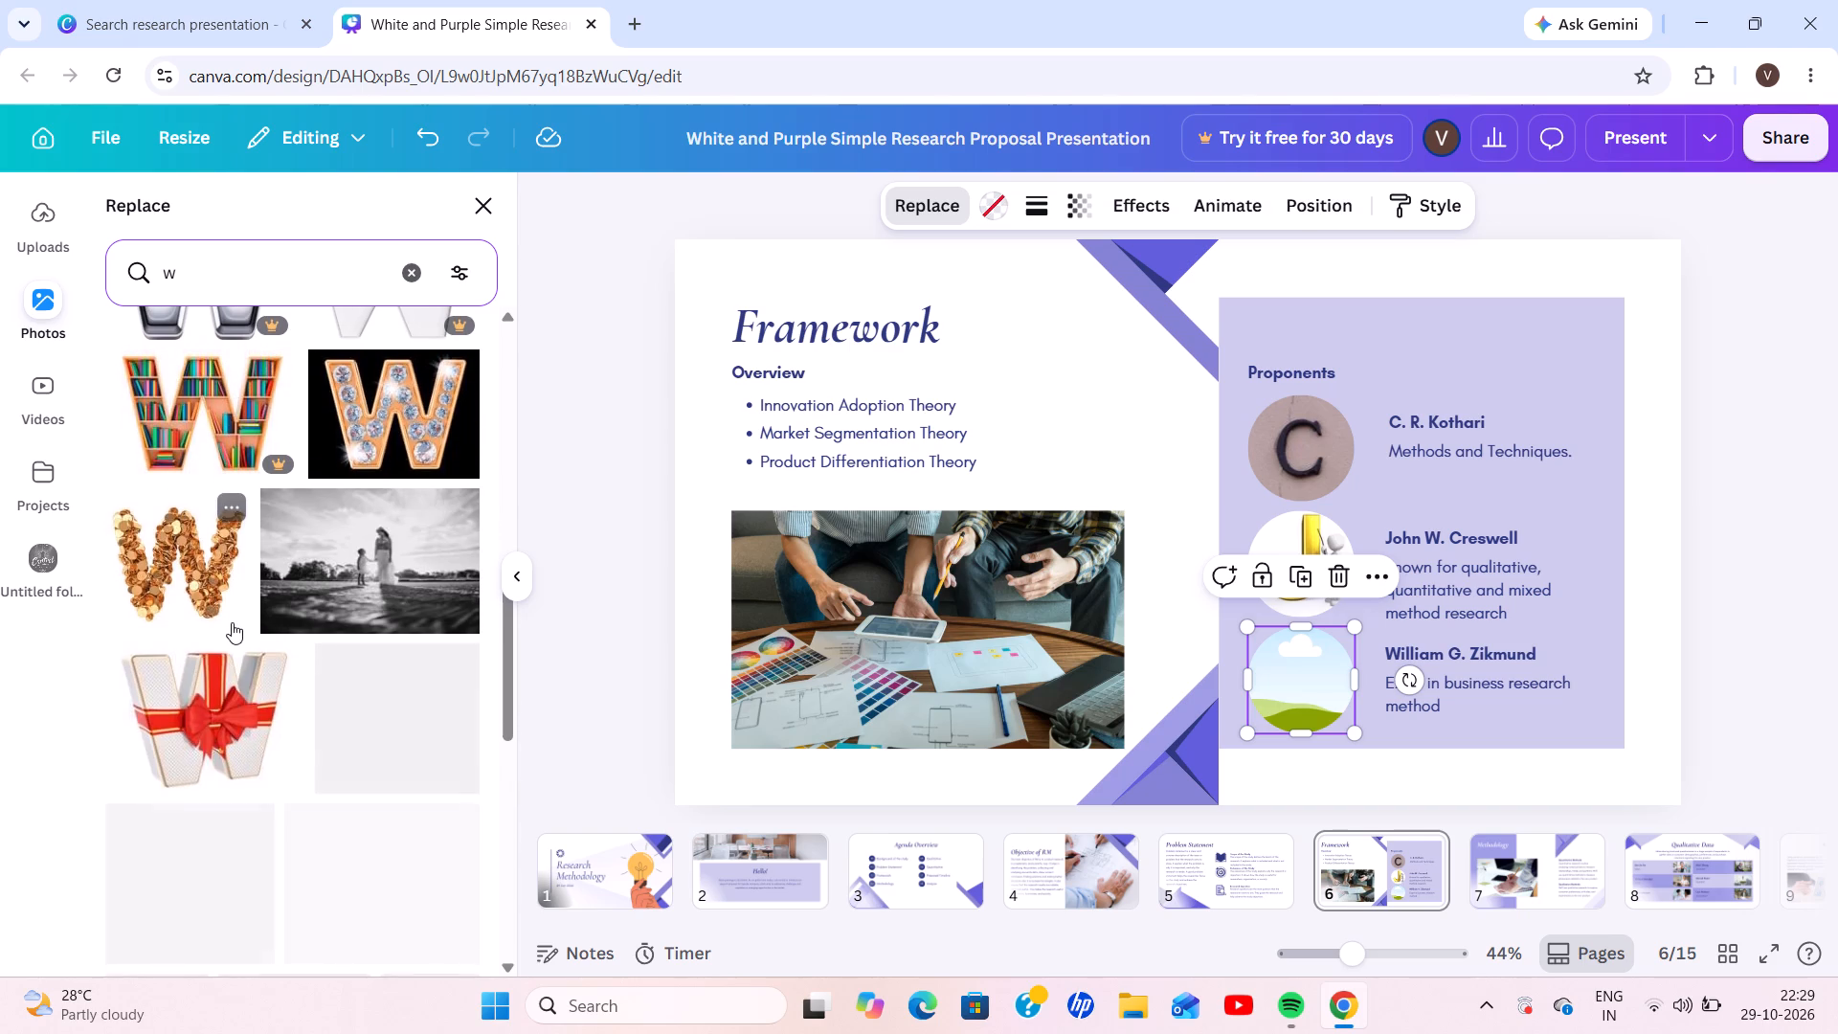
scroll(232, 622, "down", 1)
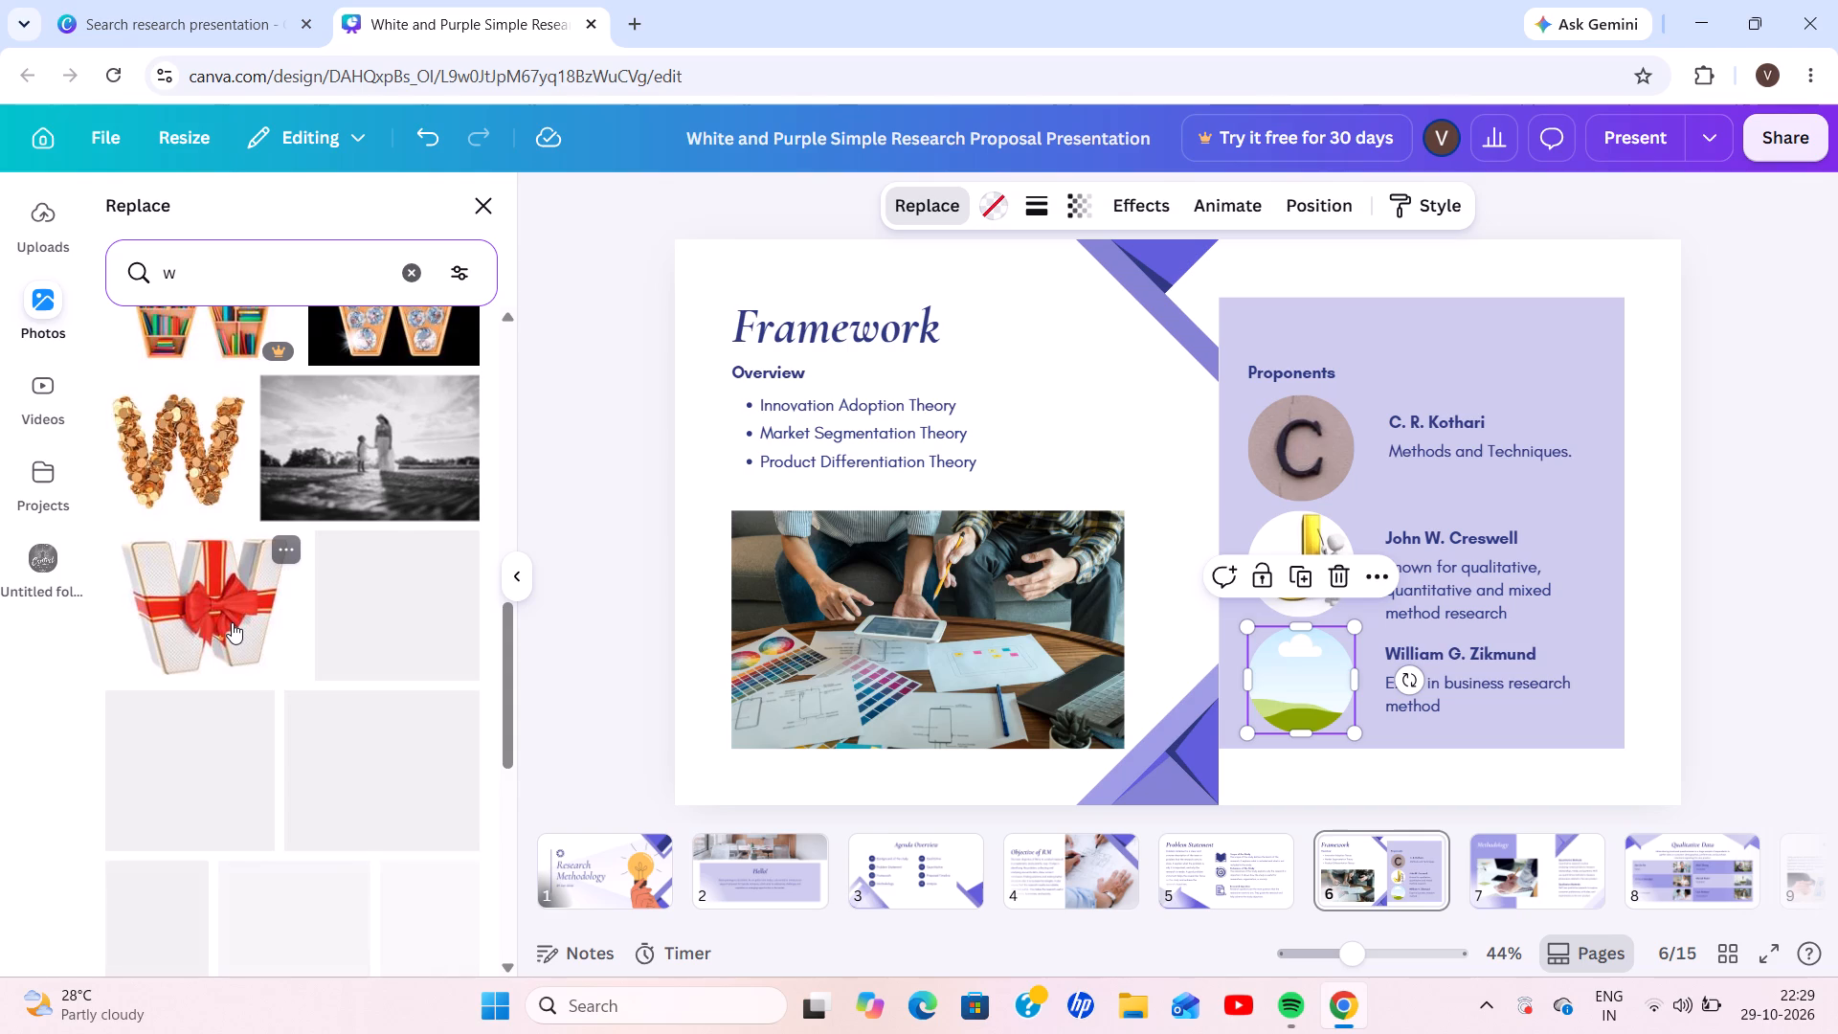
scroll(232, 622, "up", 1)
scroll(232, 622, "down", 1)
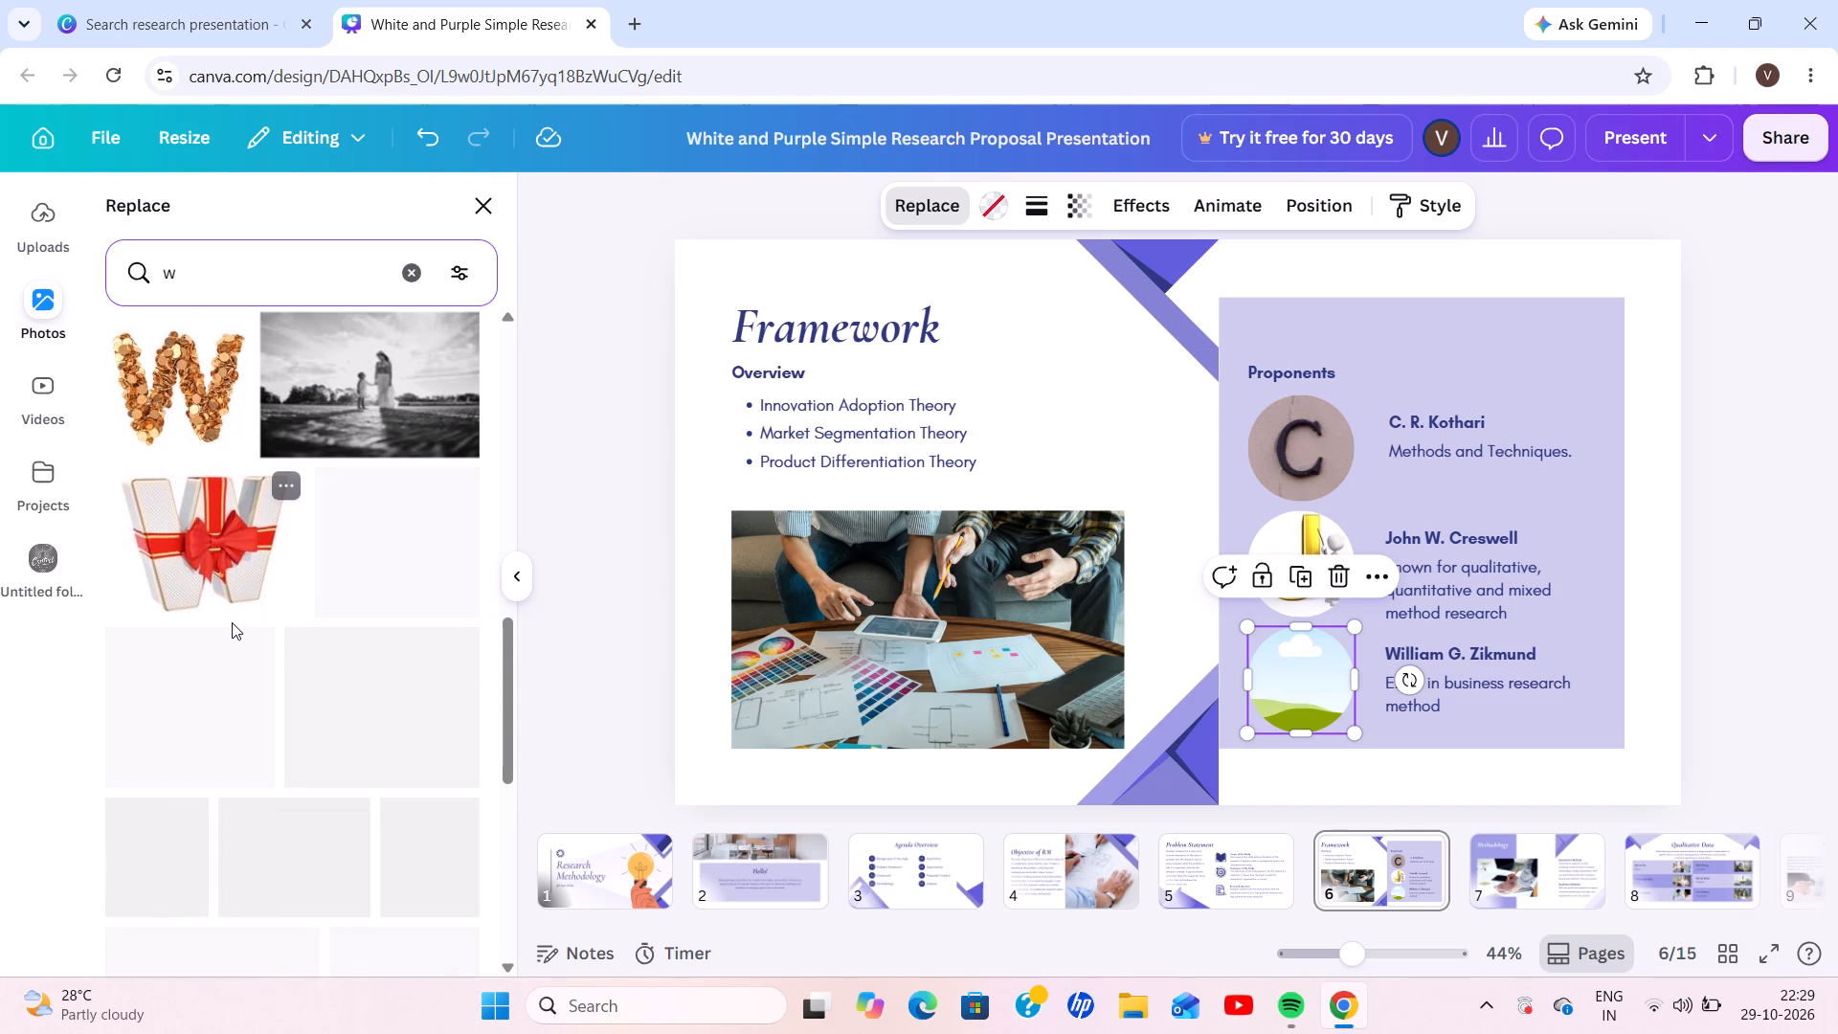
scroll(232, 622, "down", 1)
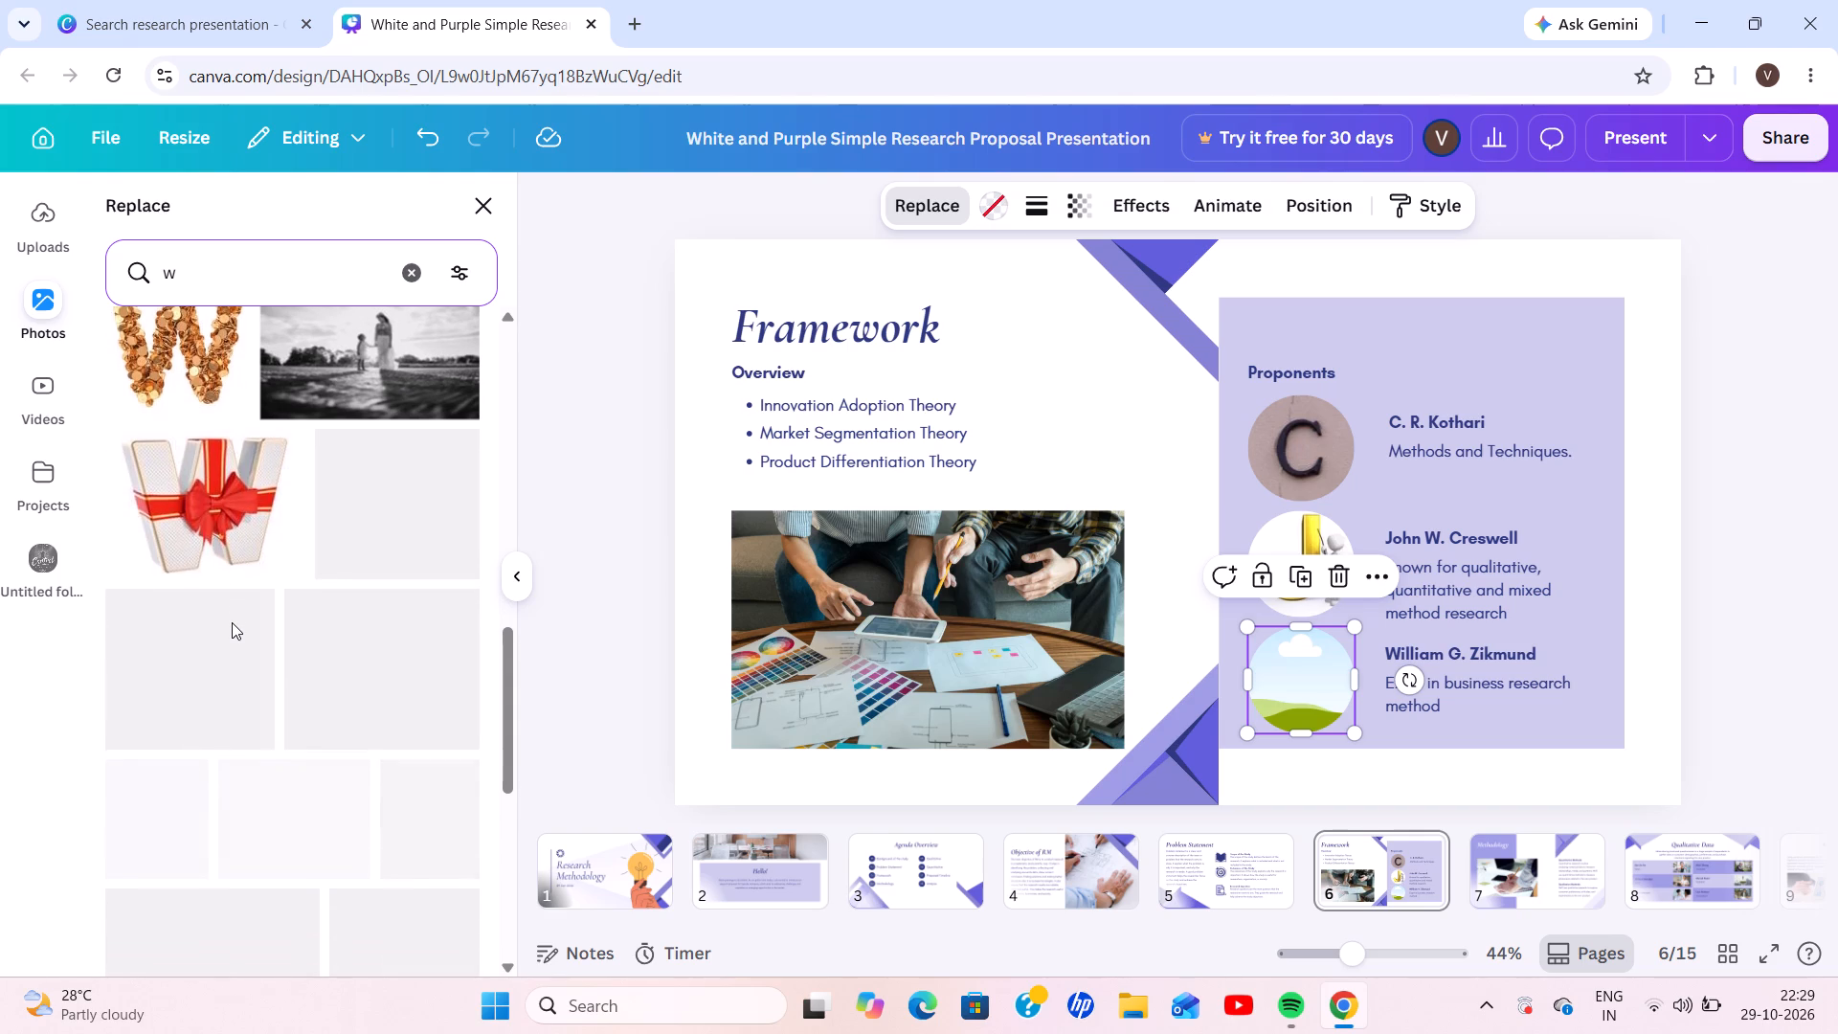
scroll(232, 622, "up", 1)
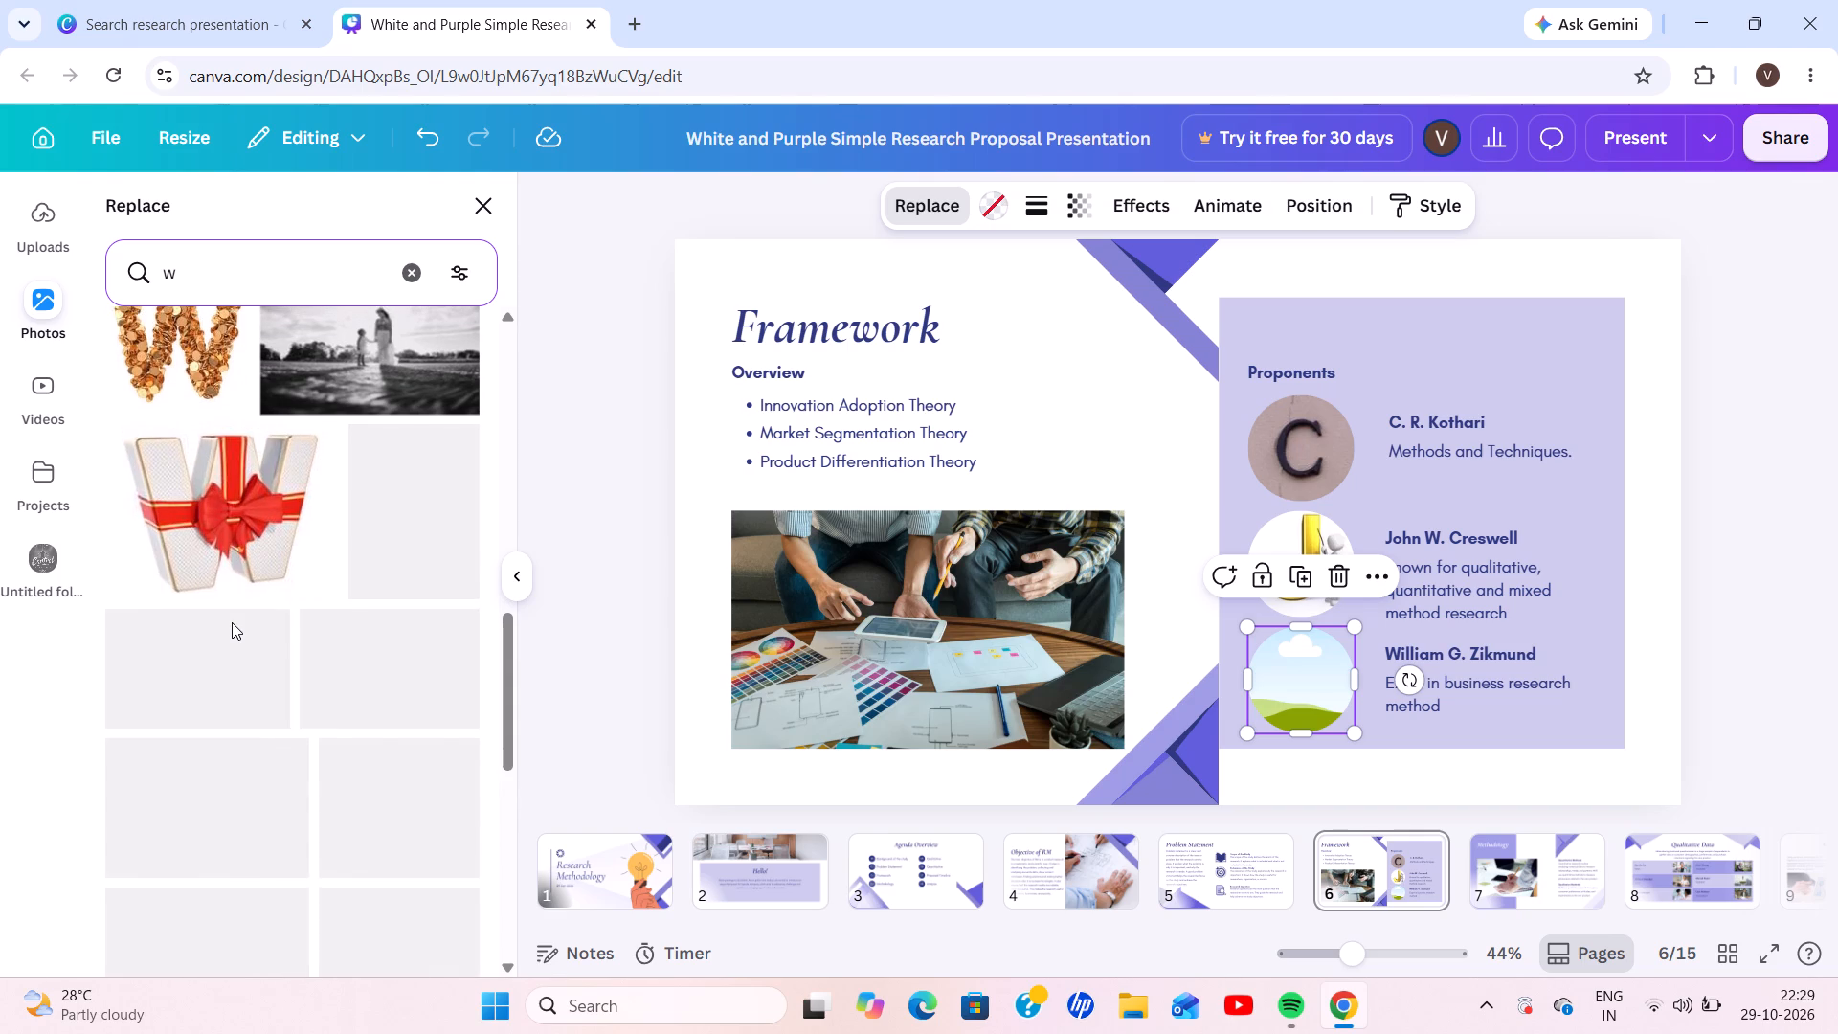
scroll(232, 622, "down", 1)
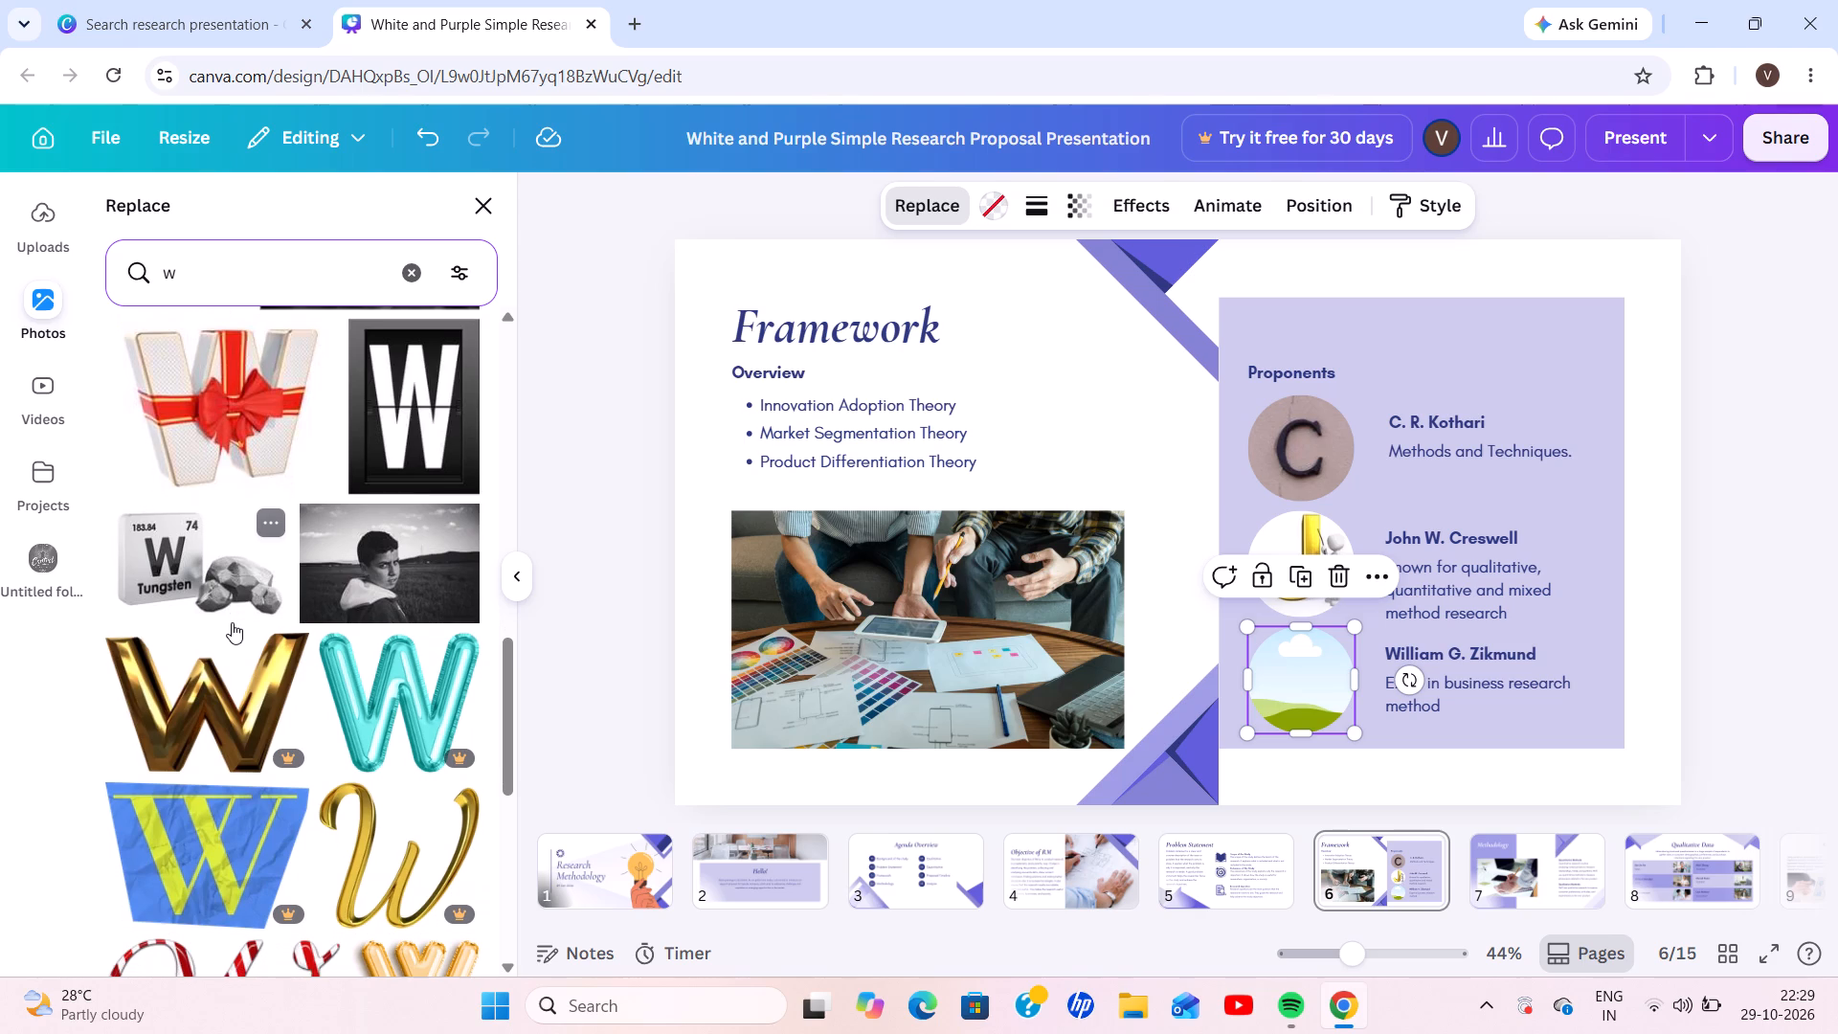
scroll(232, 622, "down", 2)
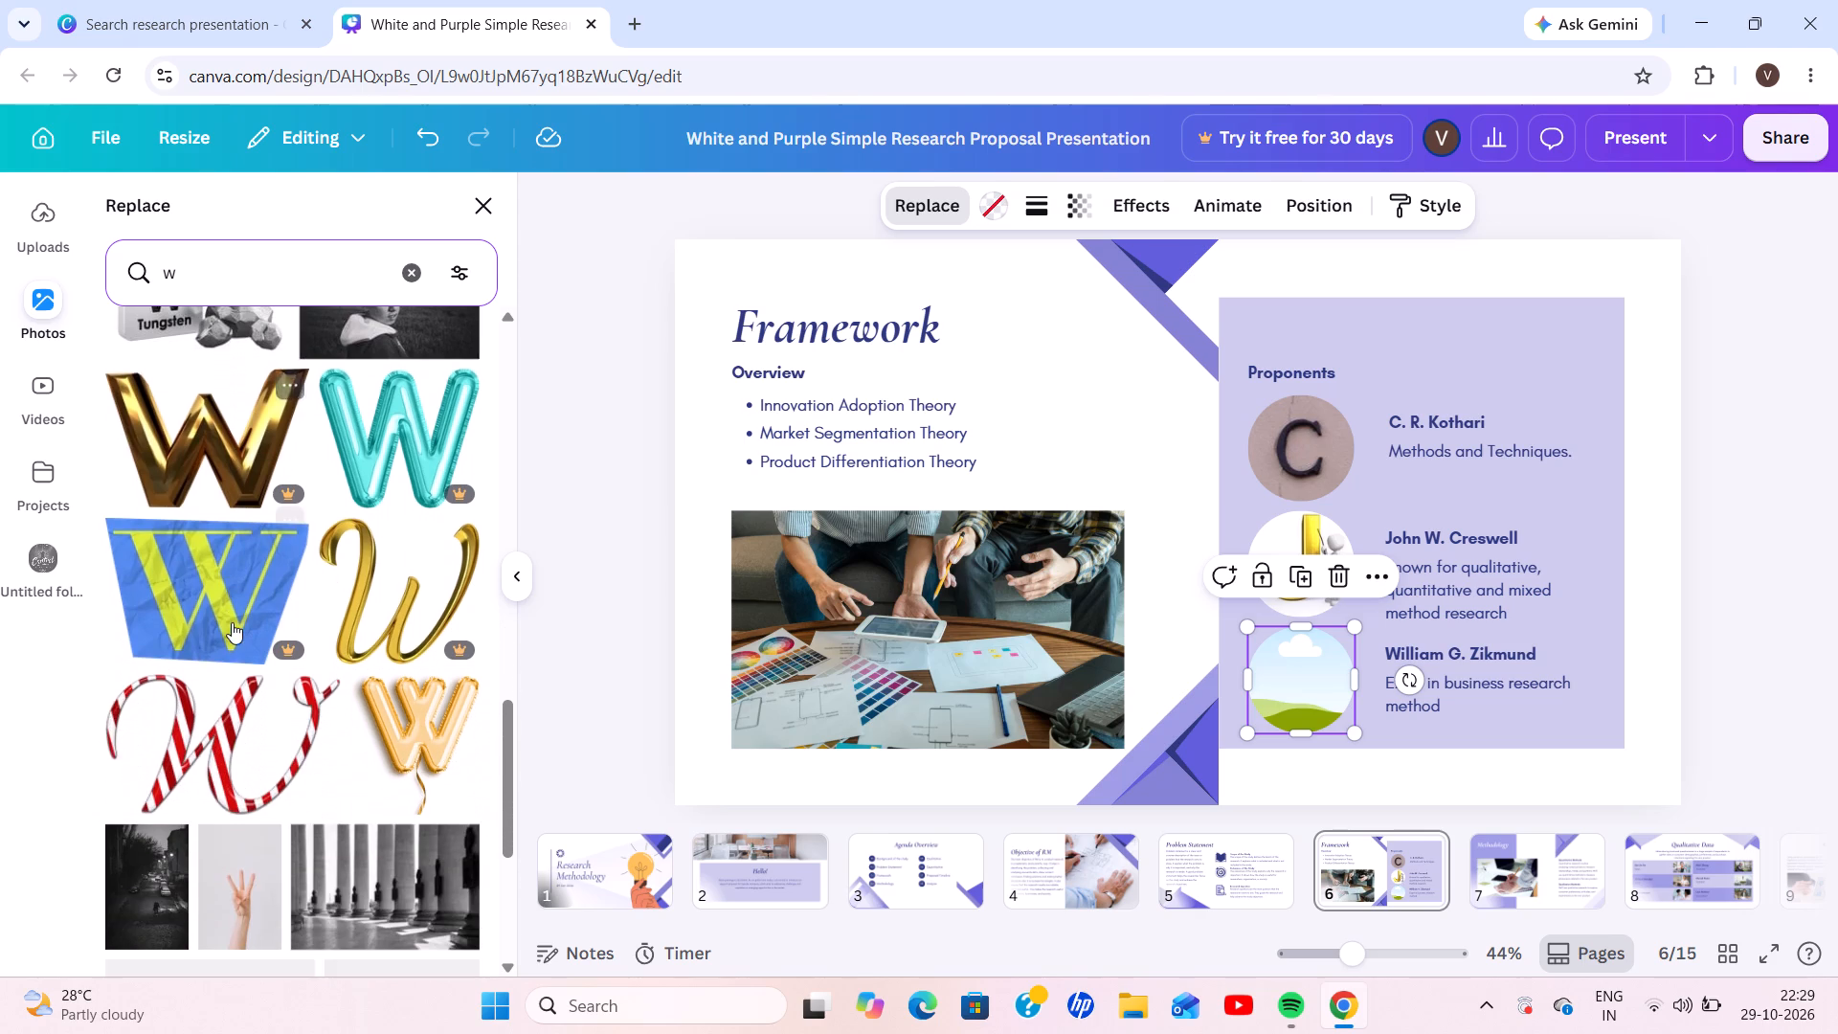
scroll(232, 622, "down", 3)
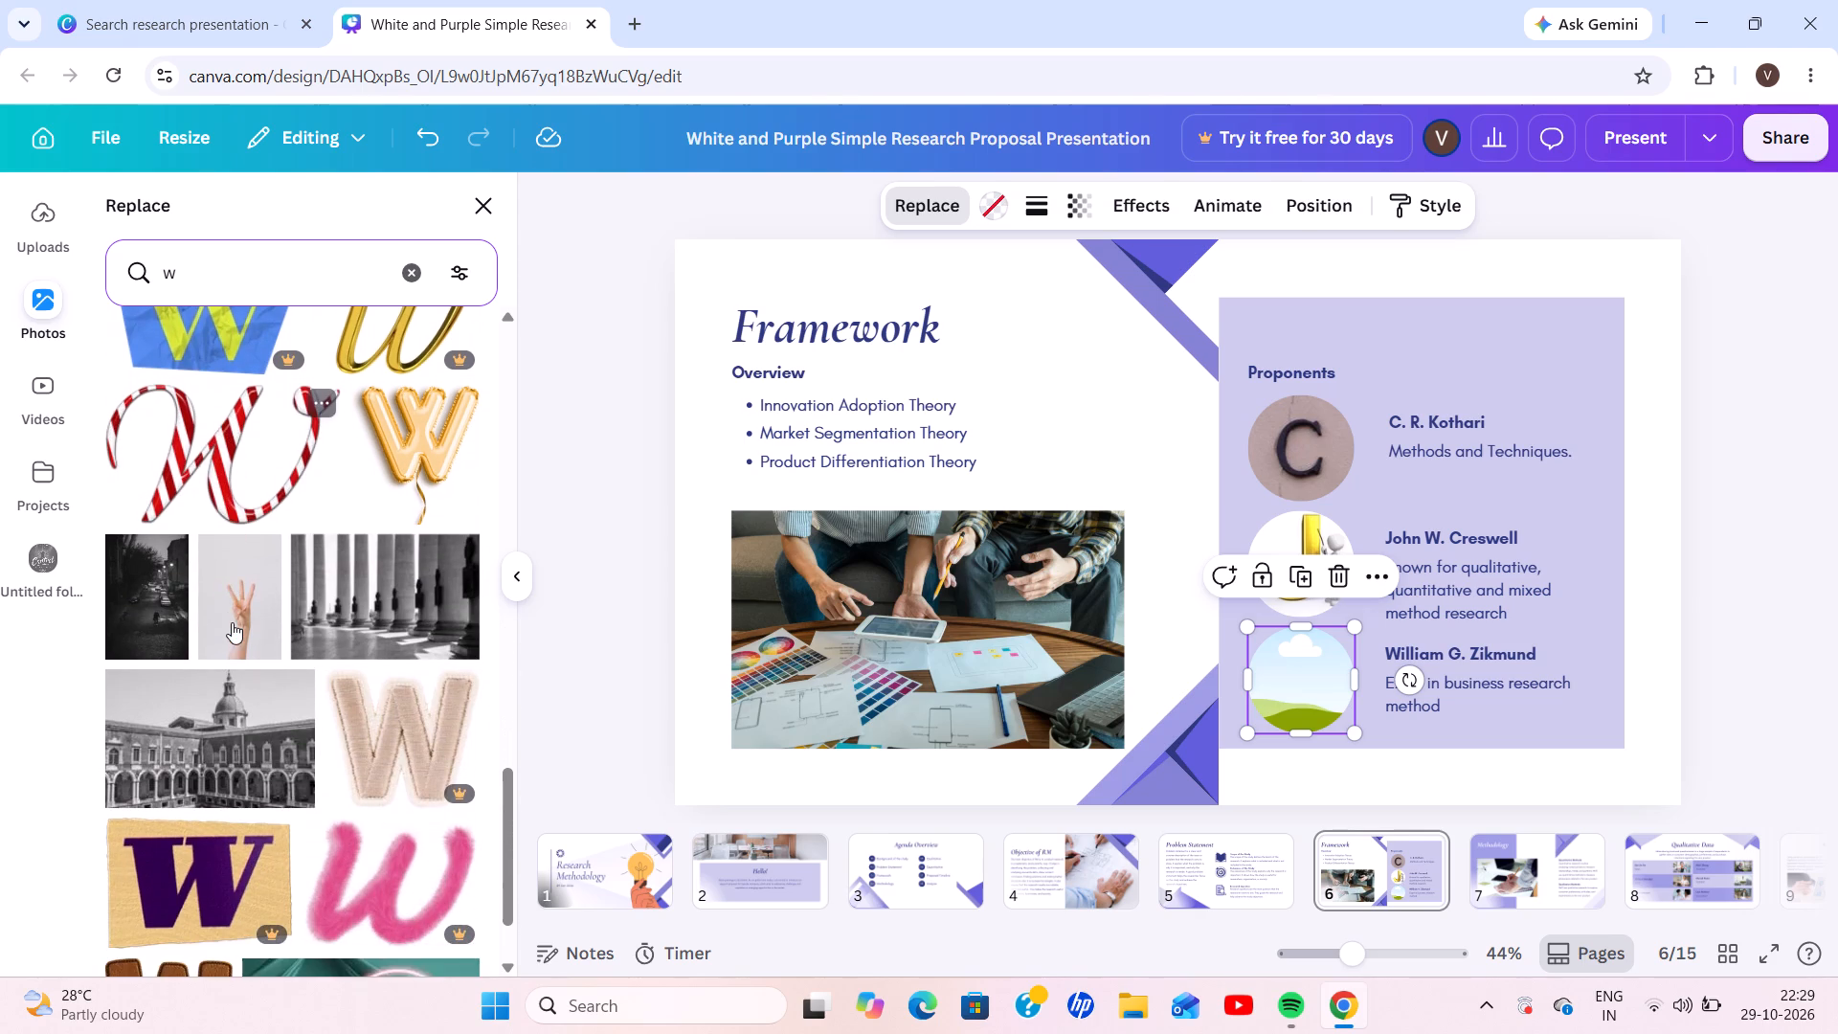
scroll(232, 622, "down", 3)
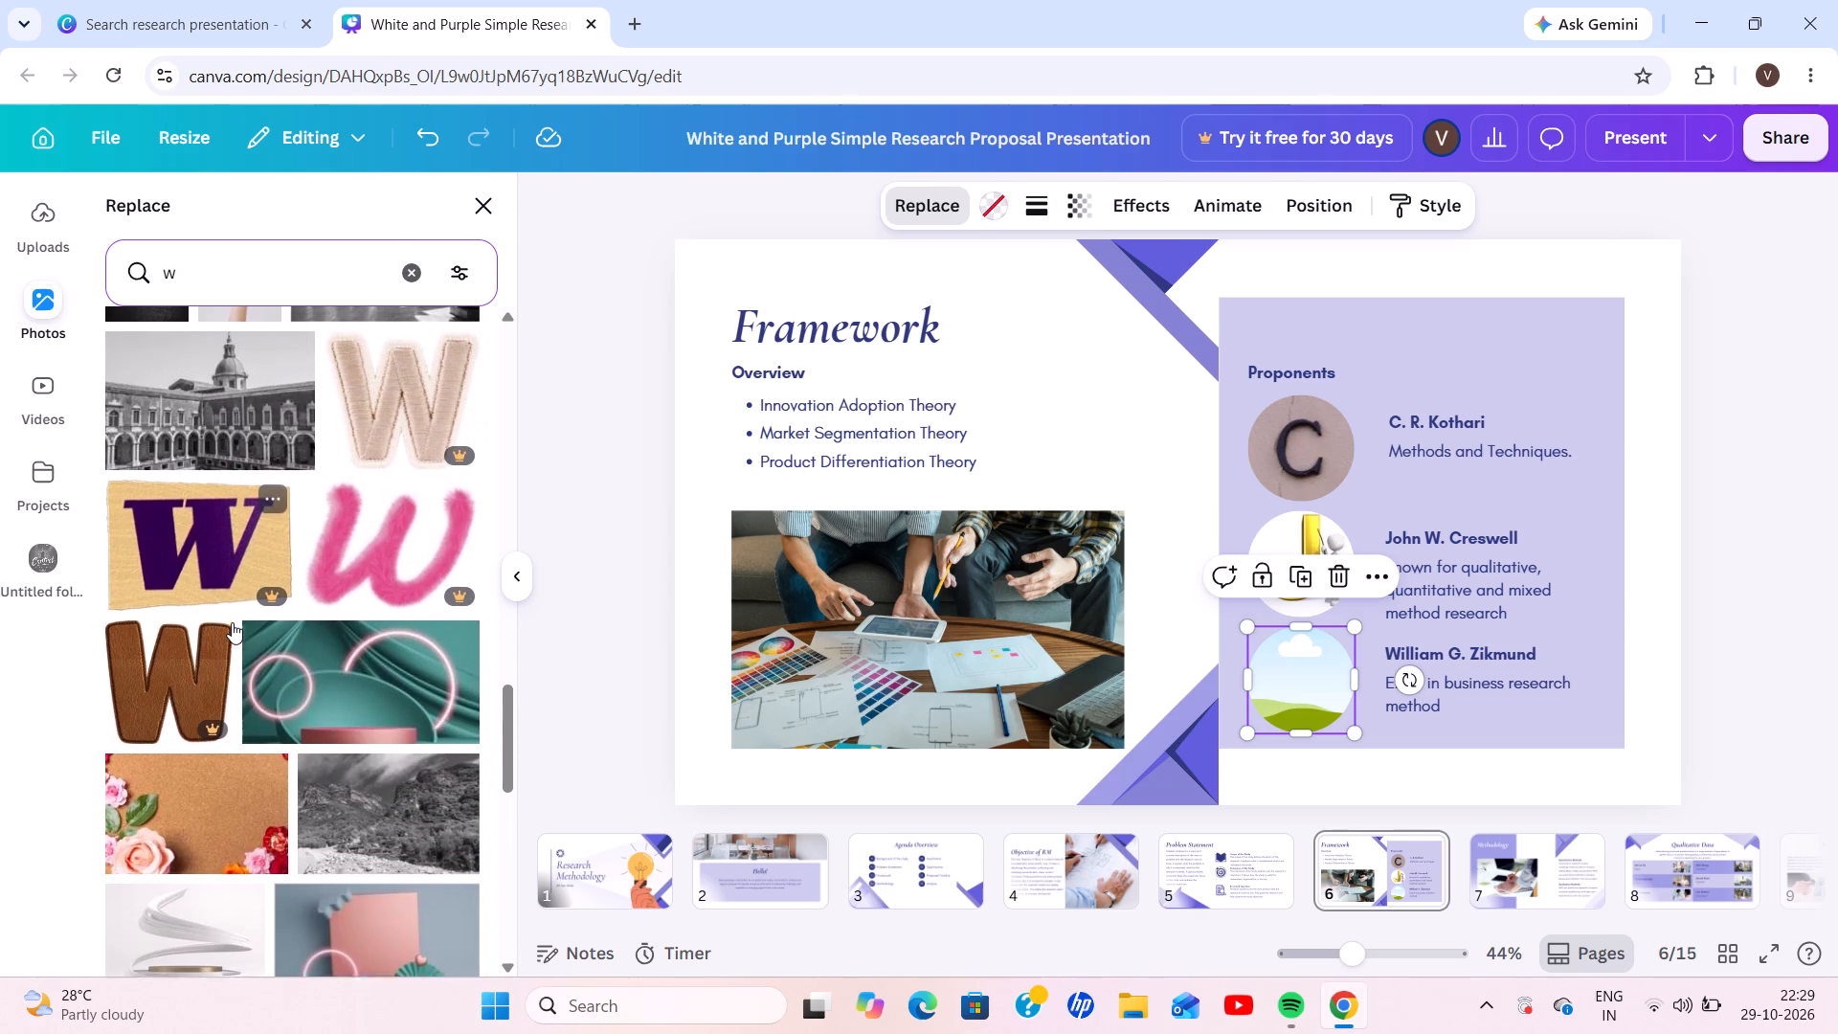
scroll(232, 622, "down", 5)
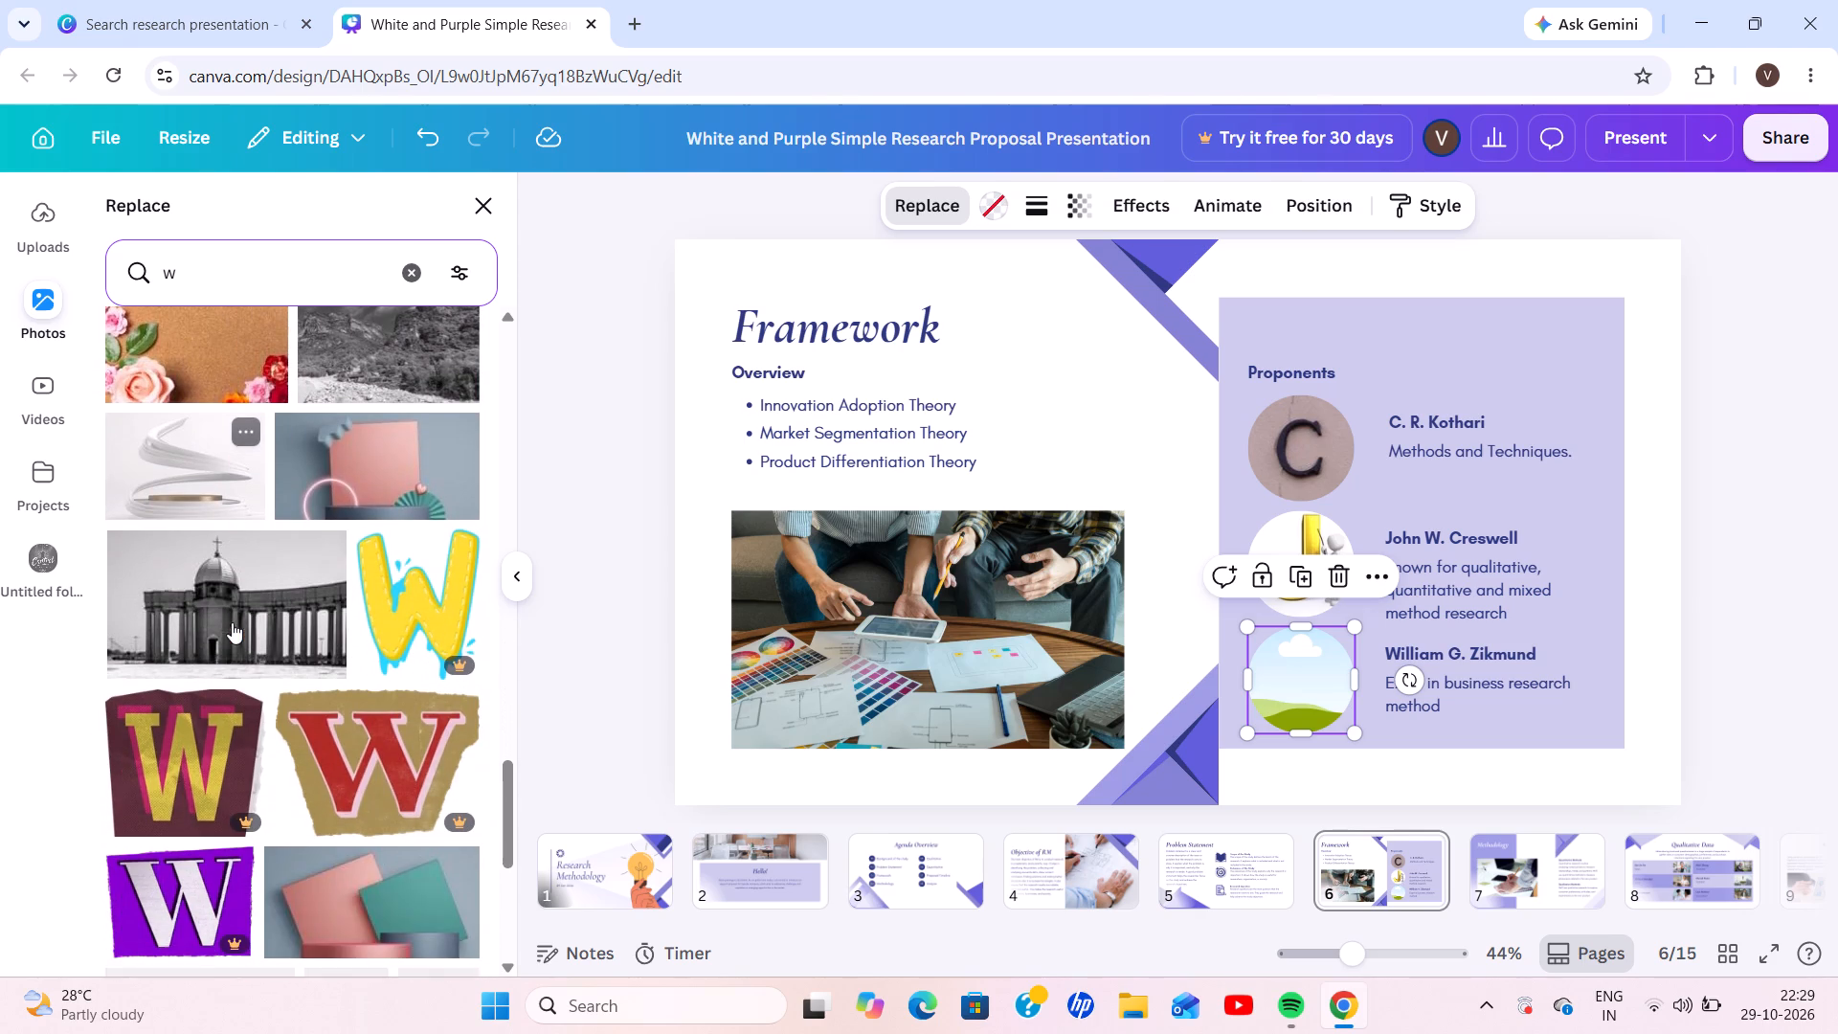
scroll(232, 622, "down", 3)
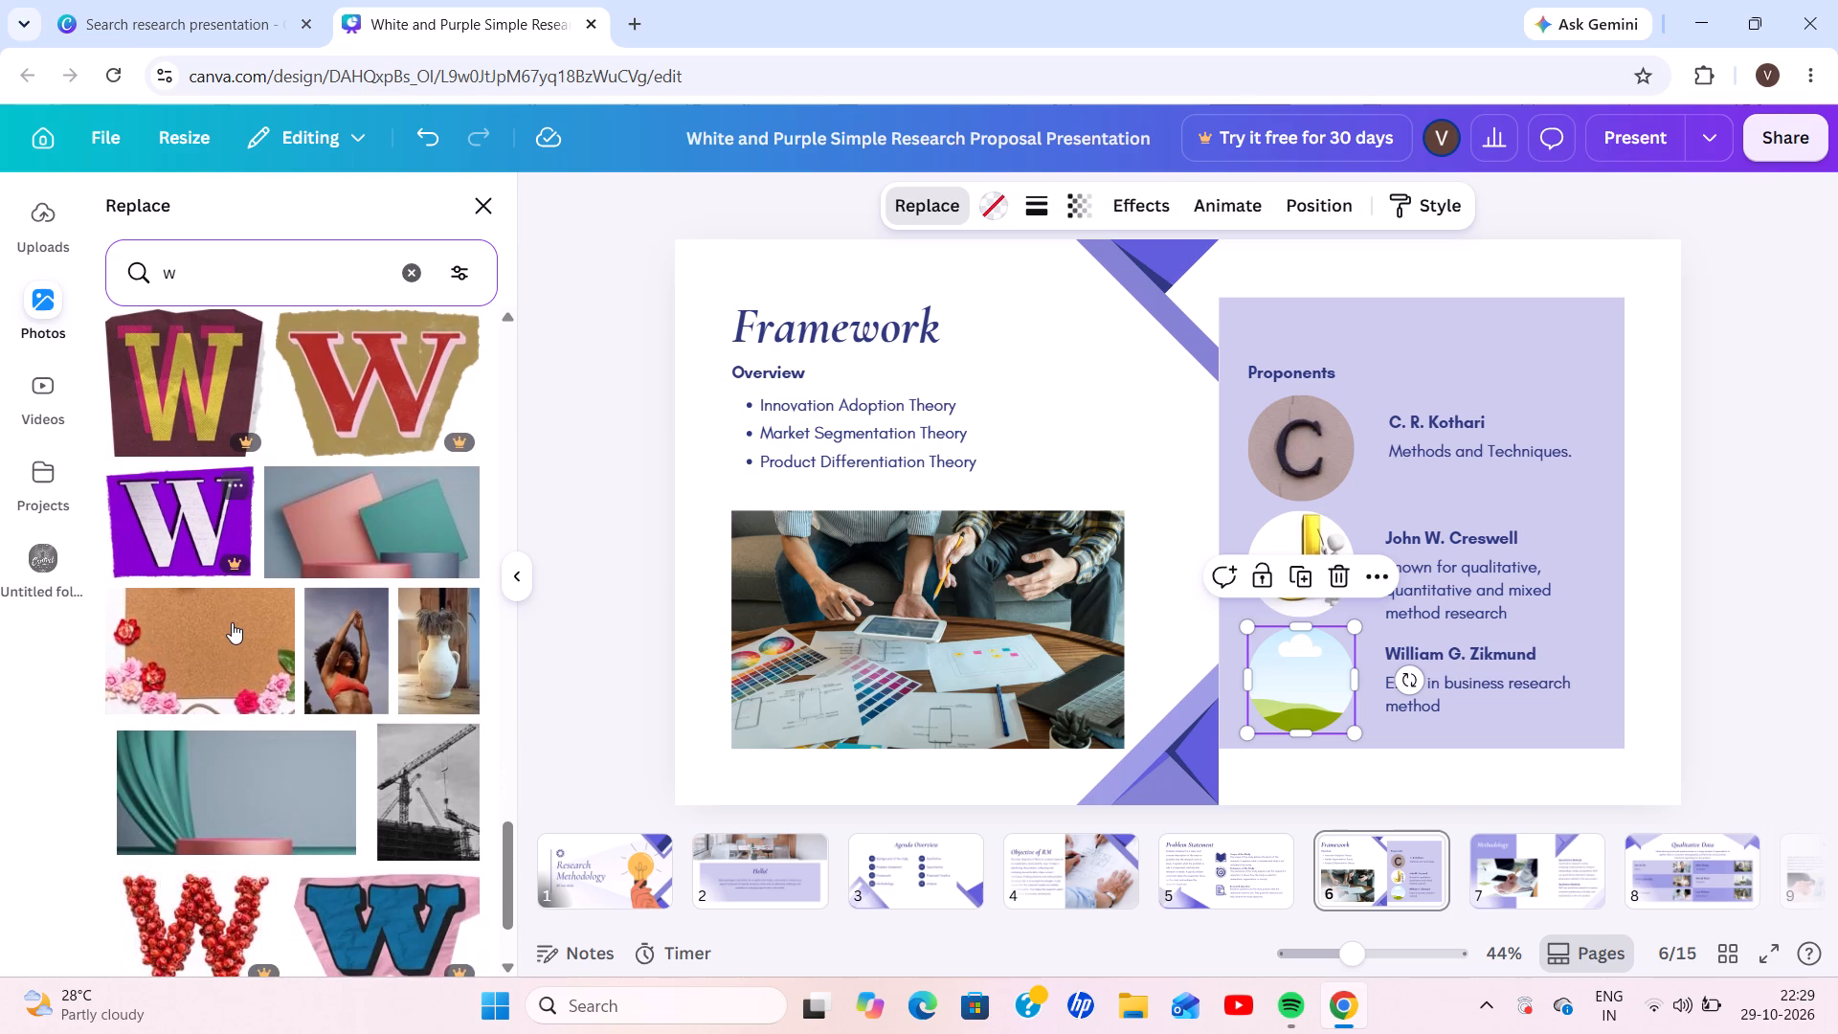
scroll(232, 622, "down", 3)
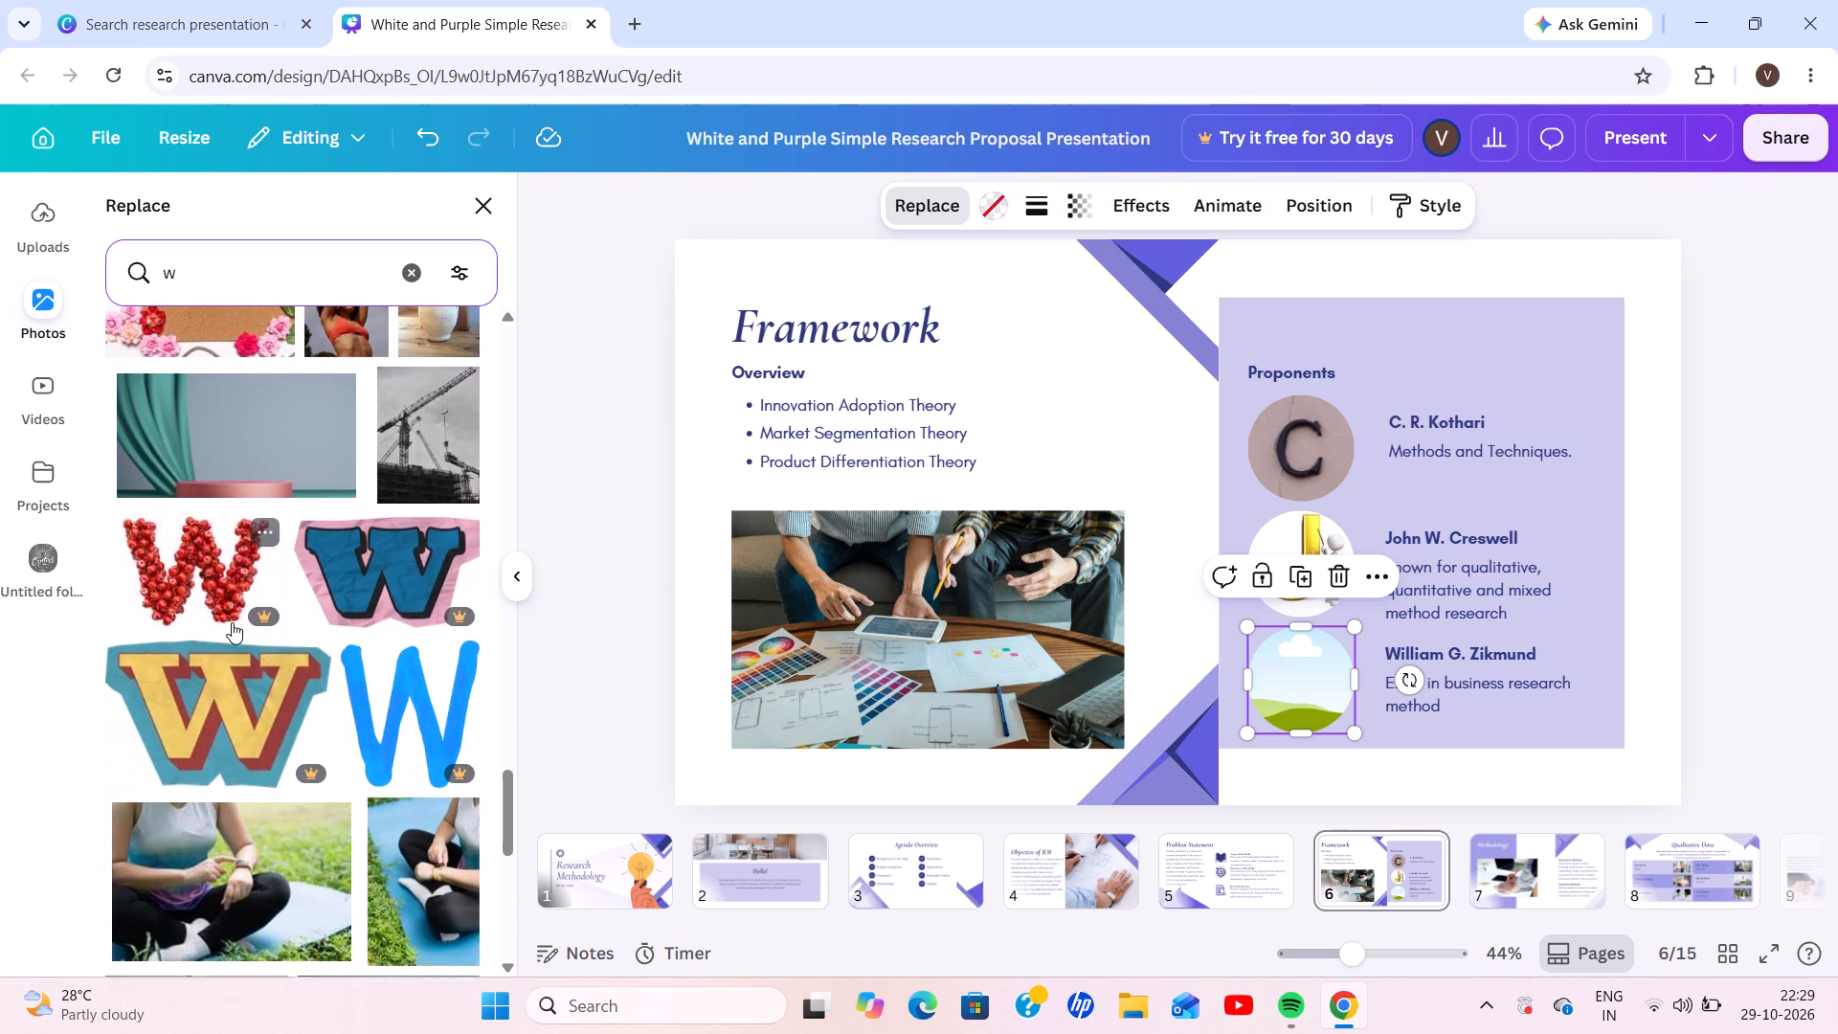
scroll(232, 622, "down", 3)
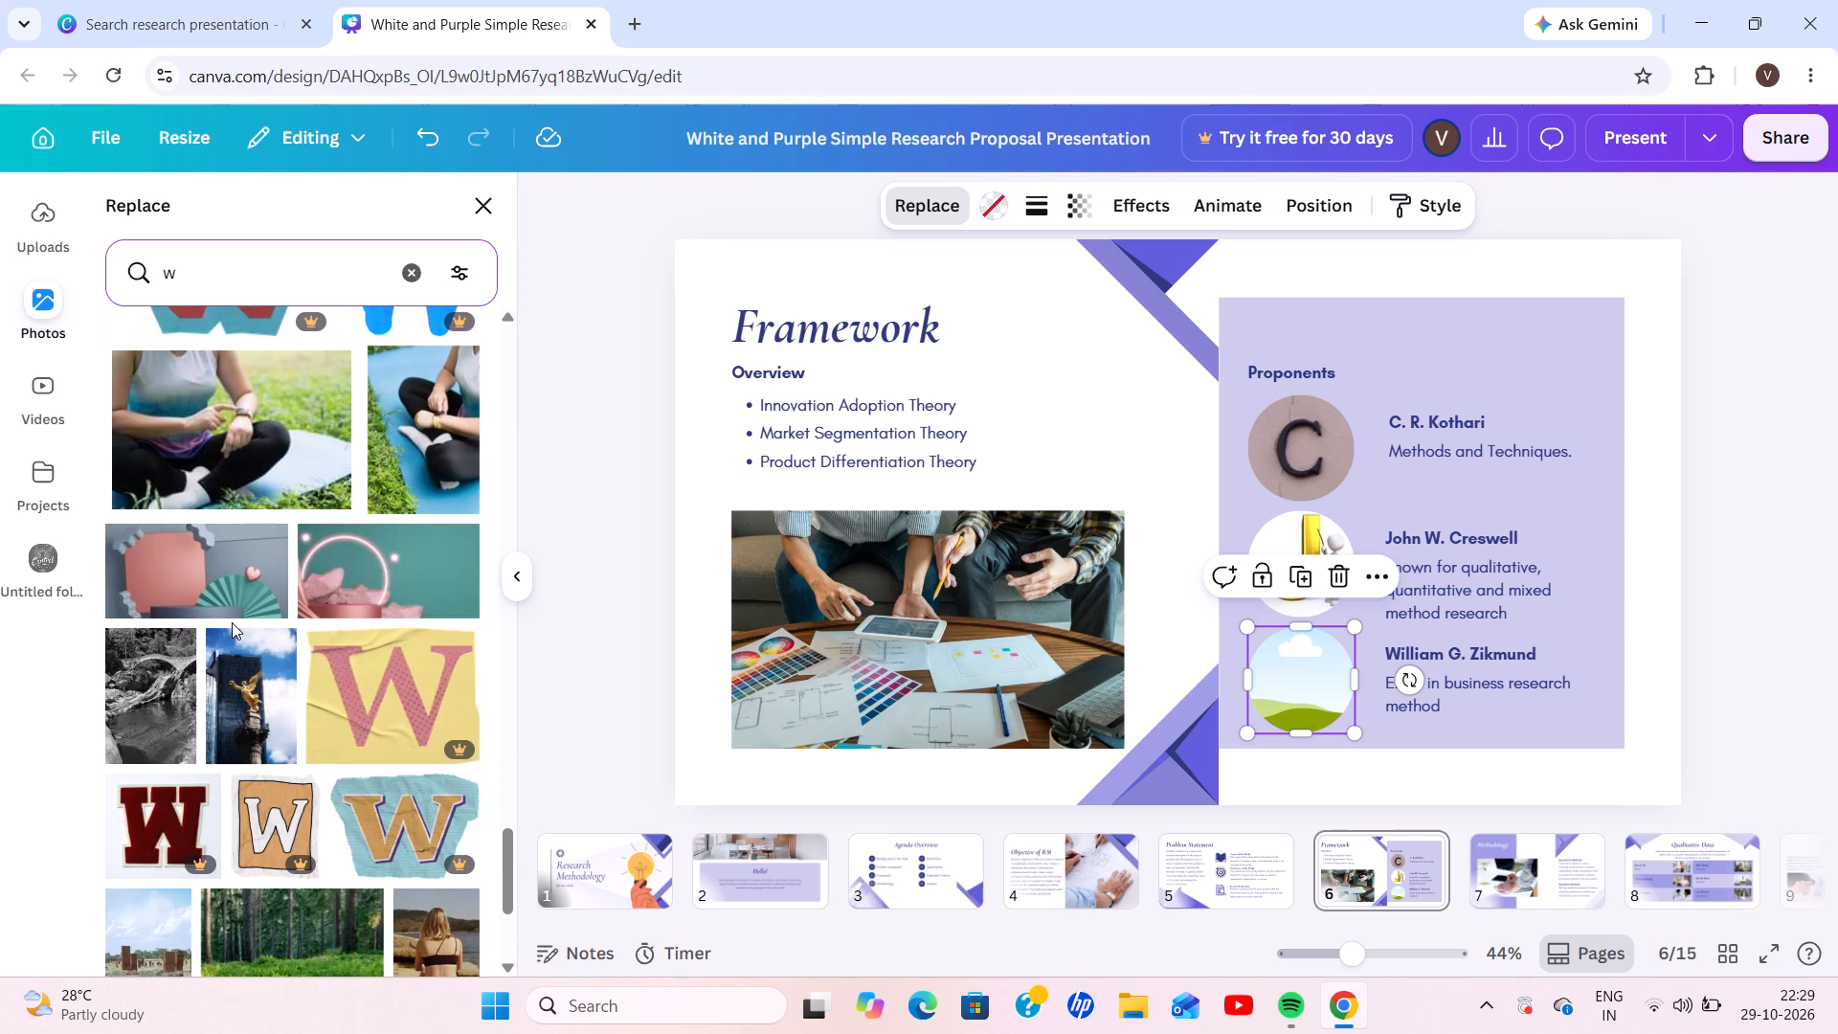
scroll(232, 622, "down", 3)
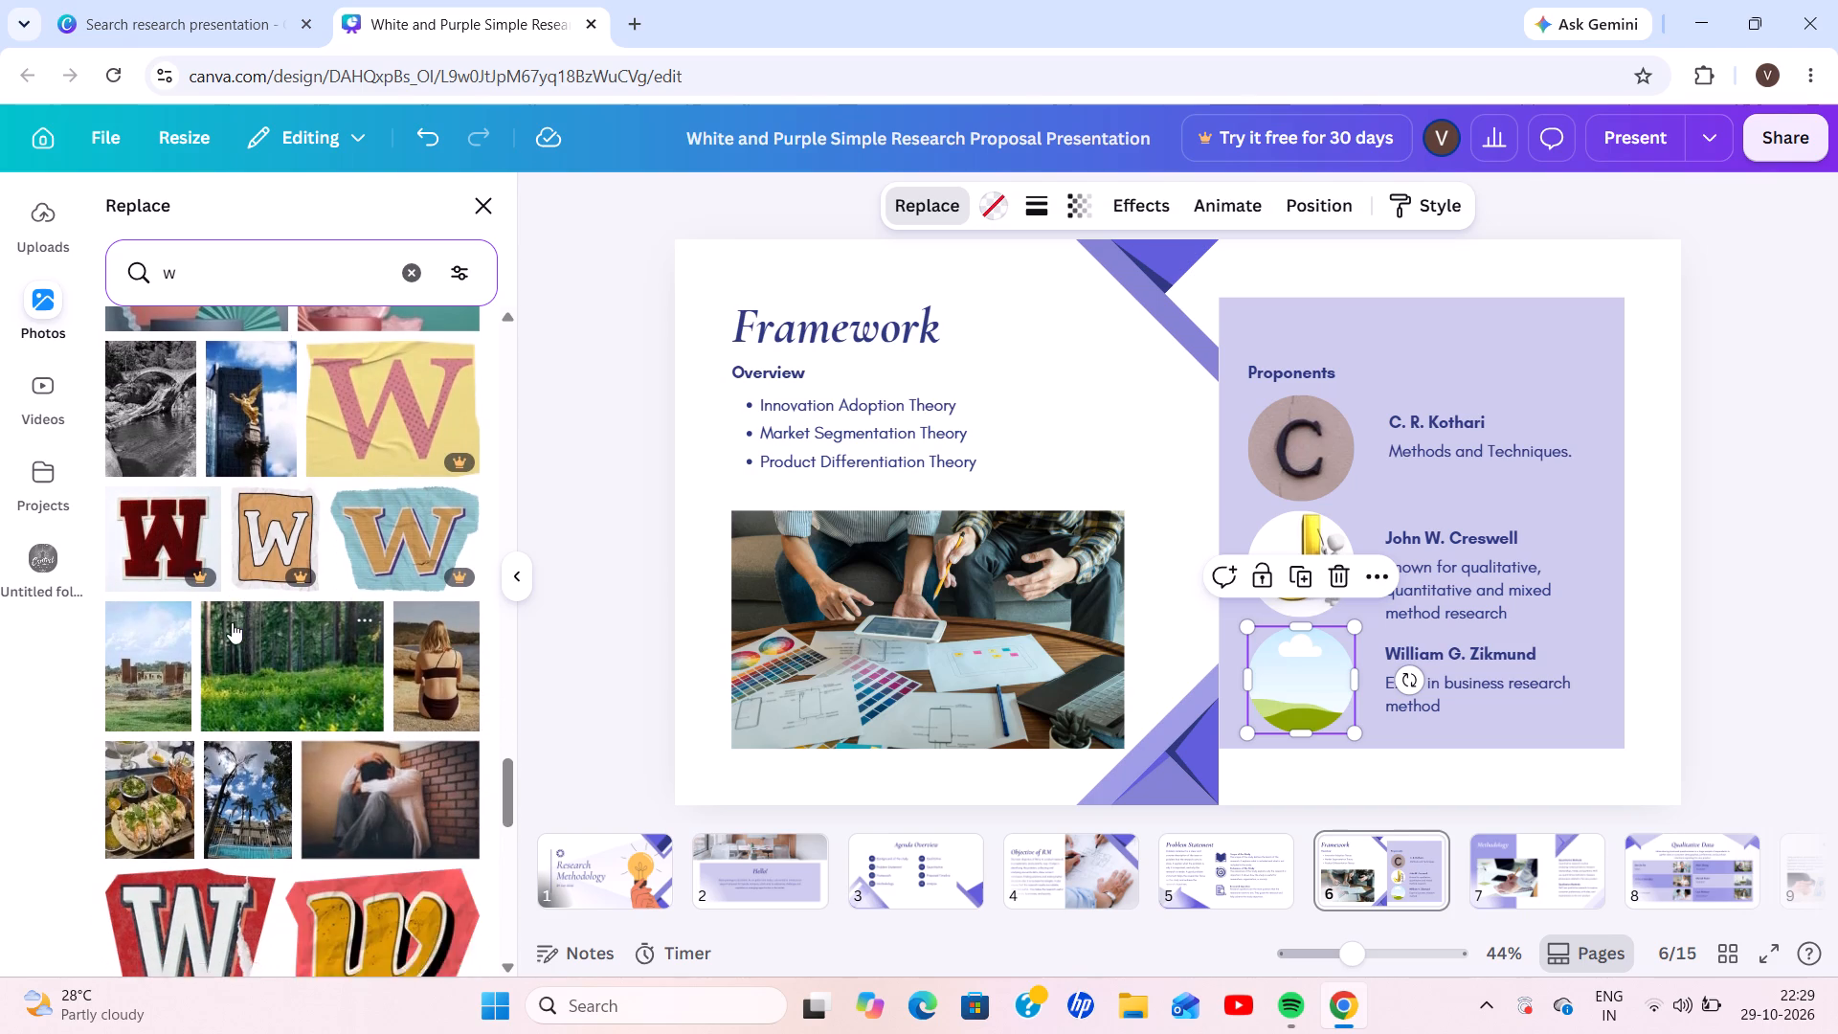
scroll(232, 622, "down", 5)
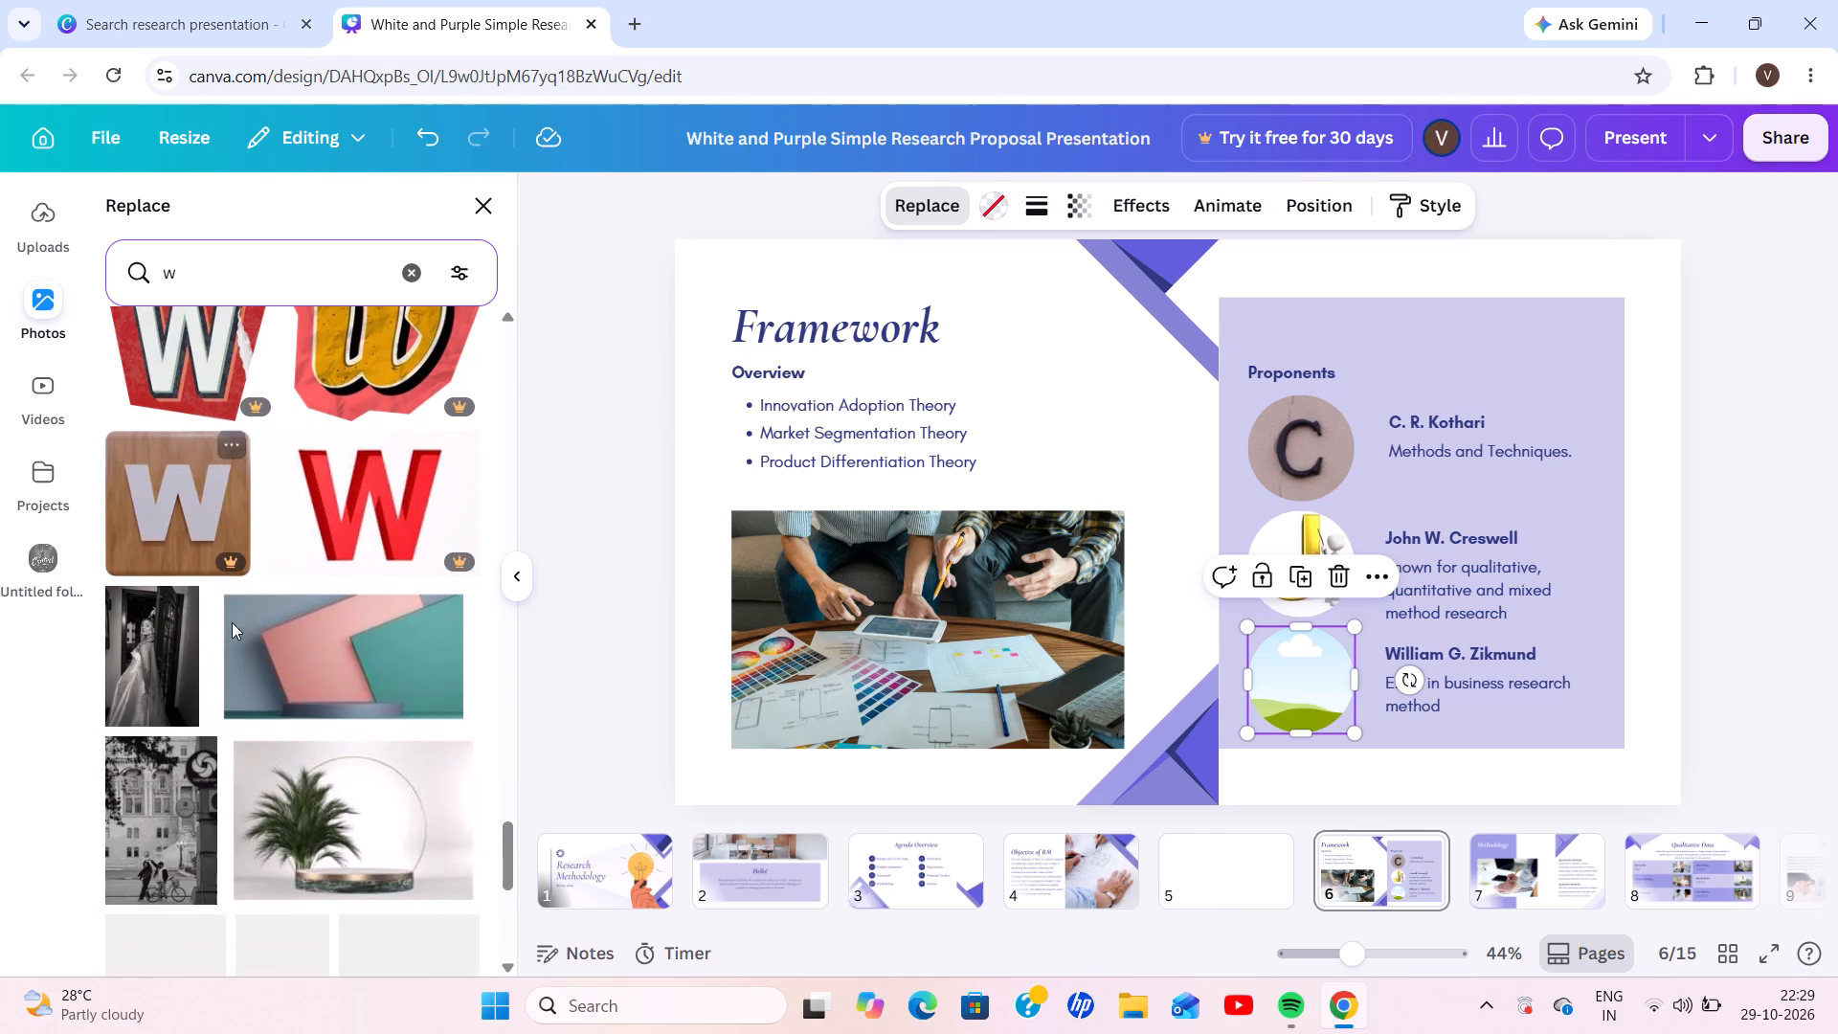
scroll(232, 622, "down", 2)
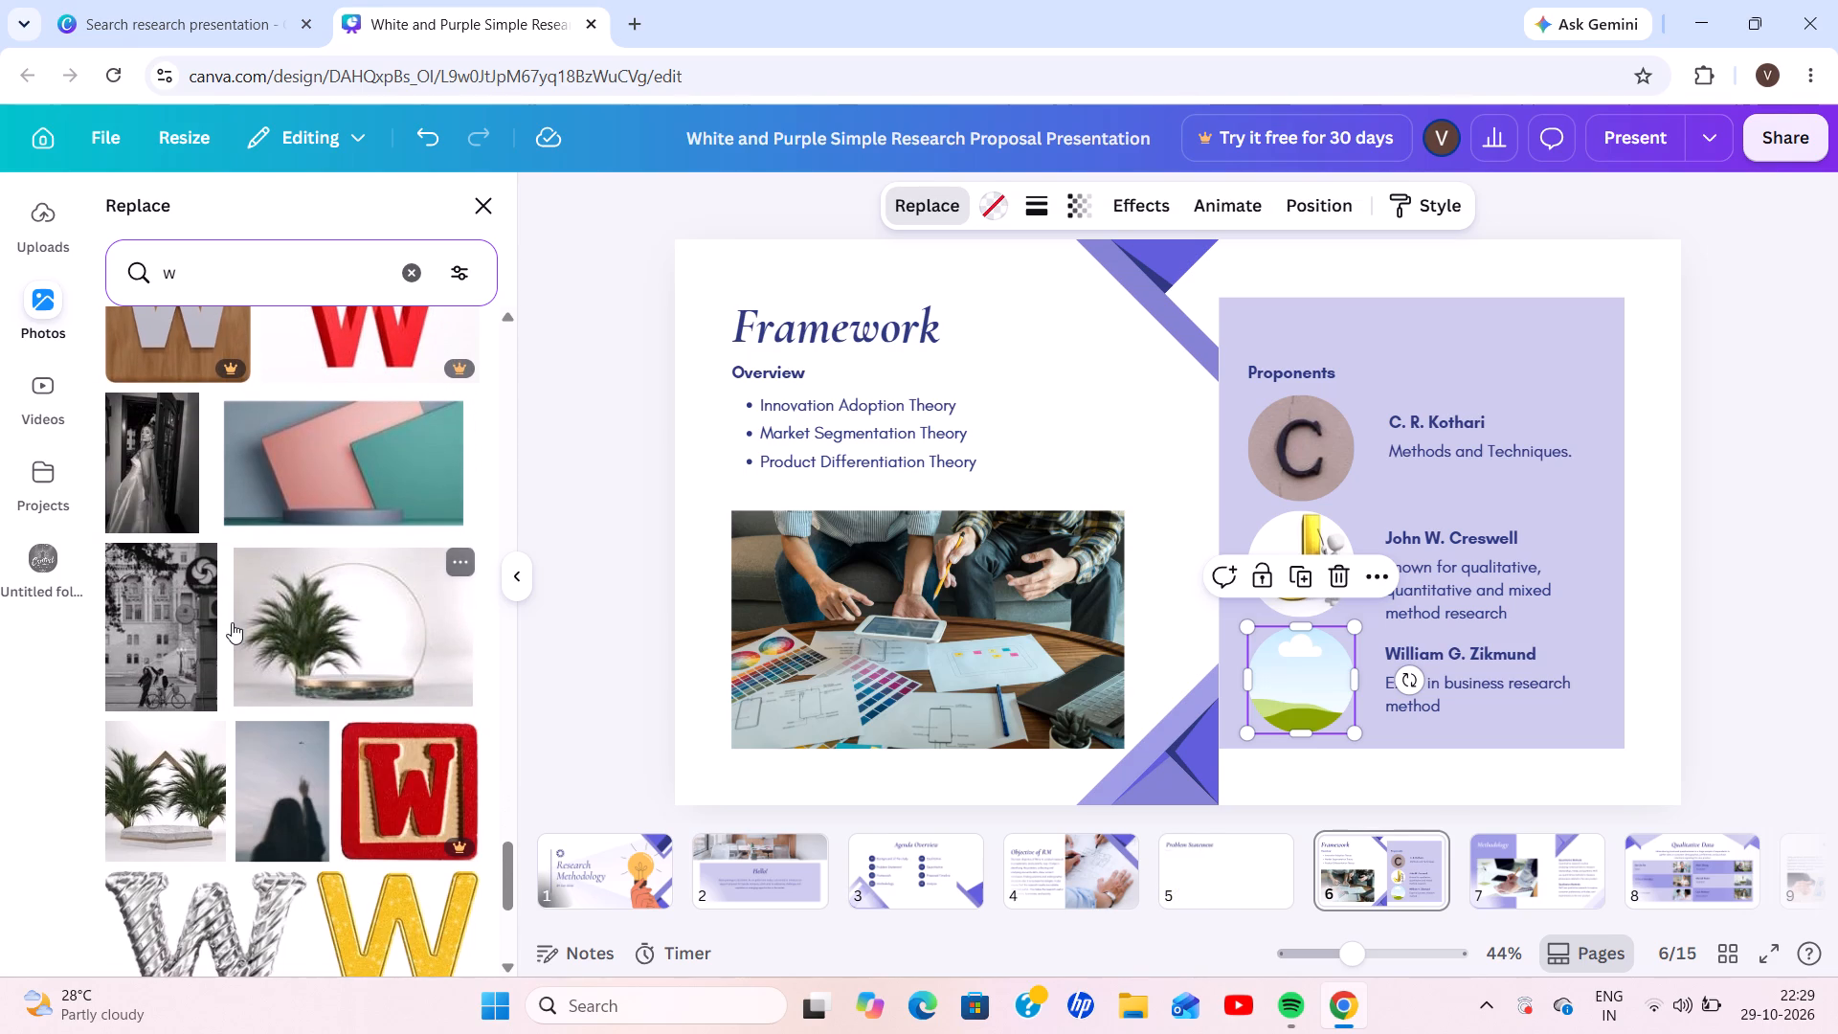
scroll(232, 622, "down", 3)
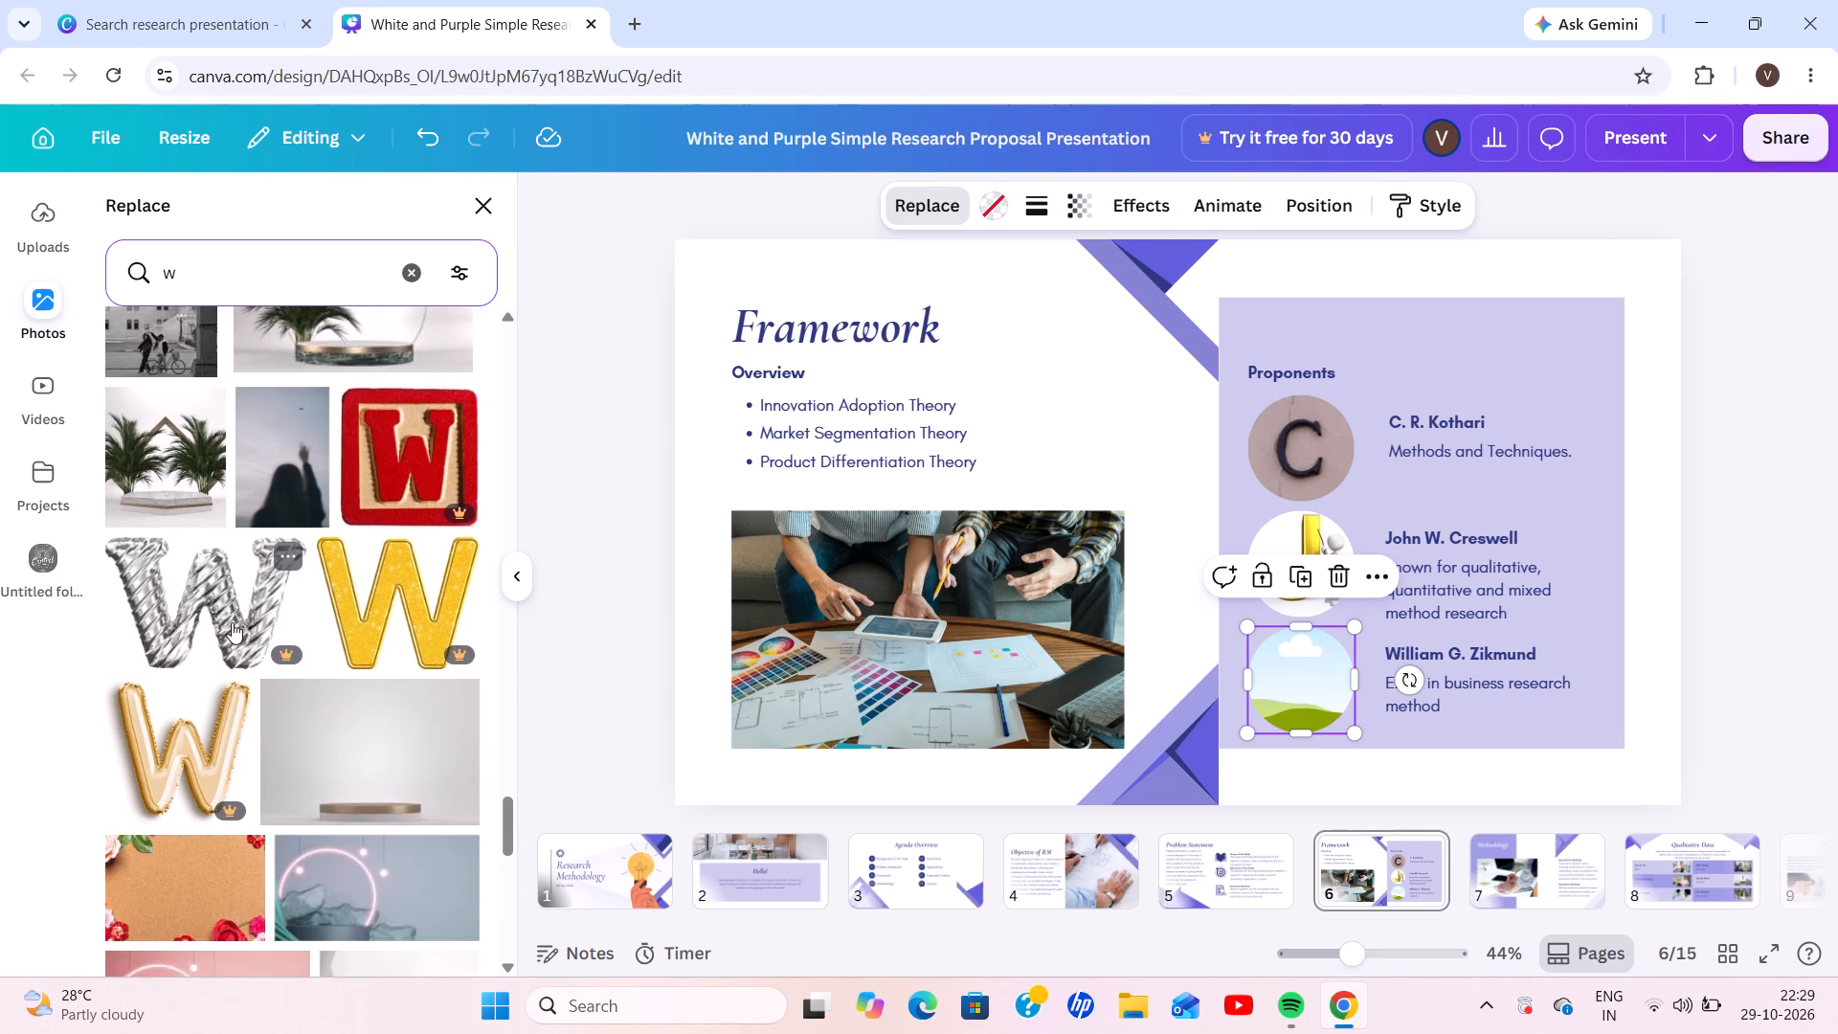
scroll(232, 622, "down", 4)
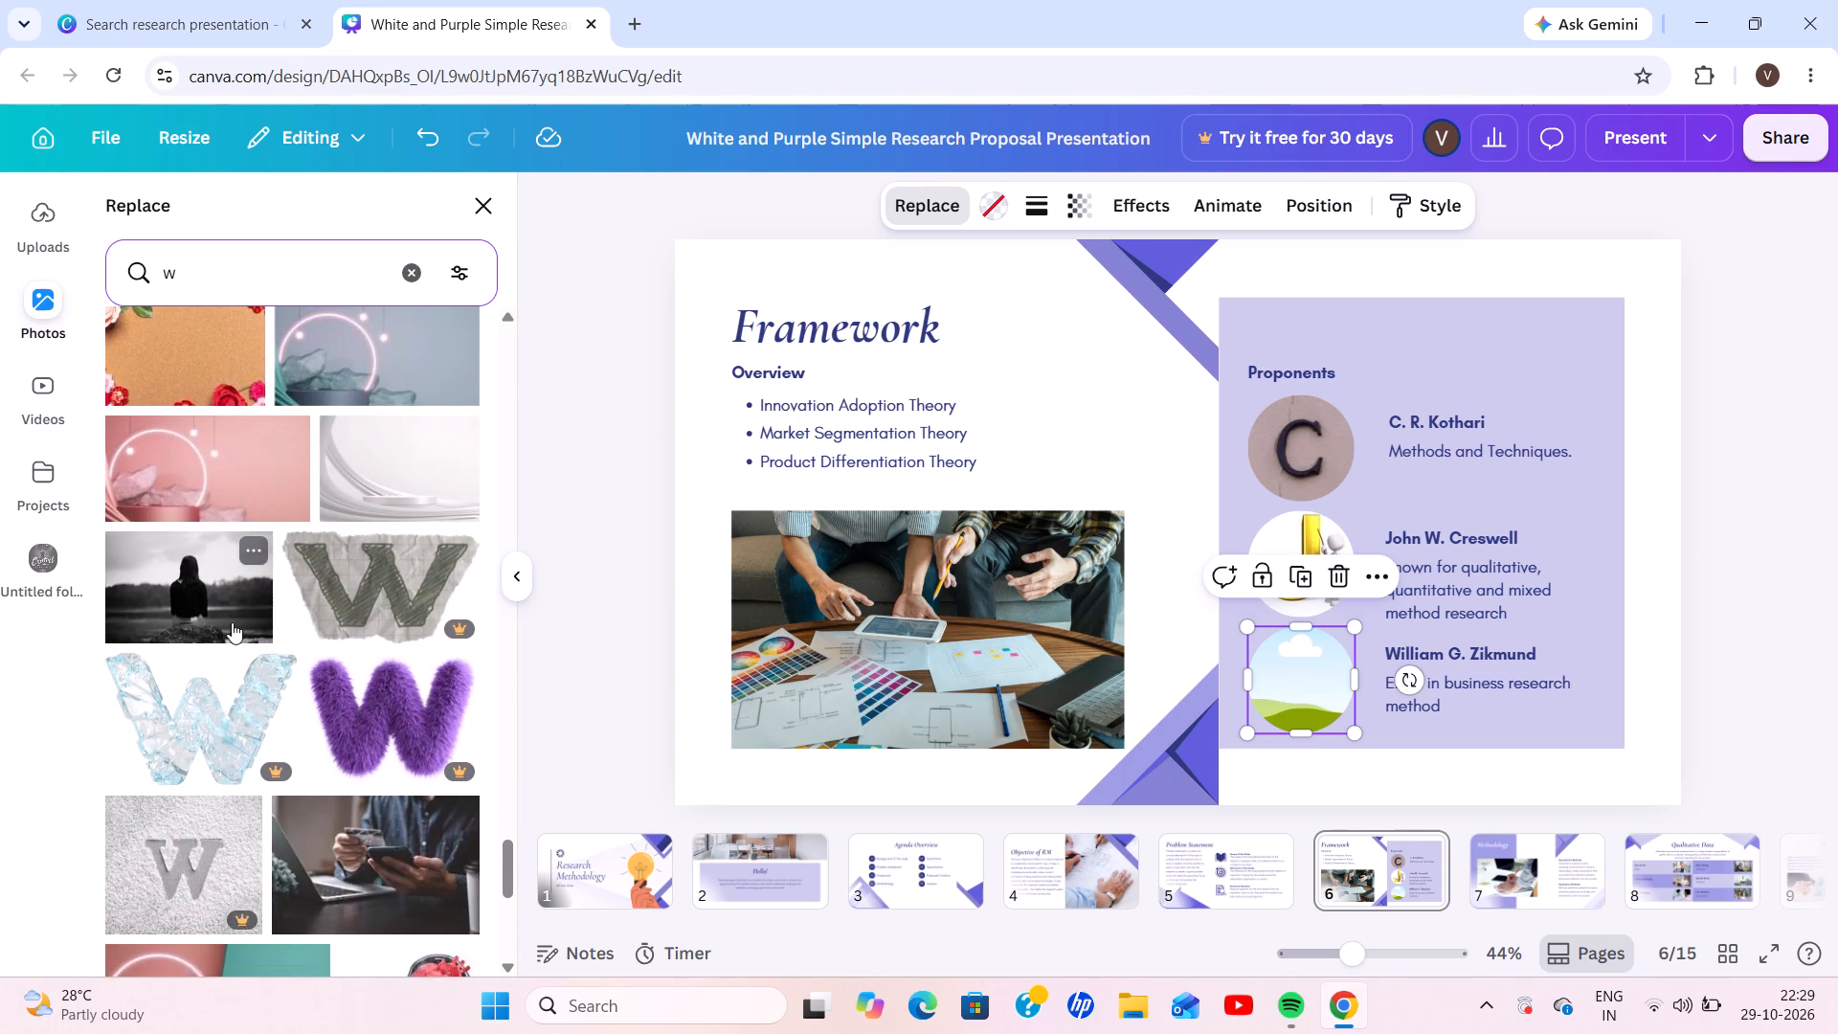
scroll(232, 622, "down", 4)
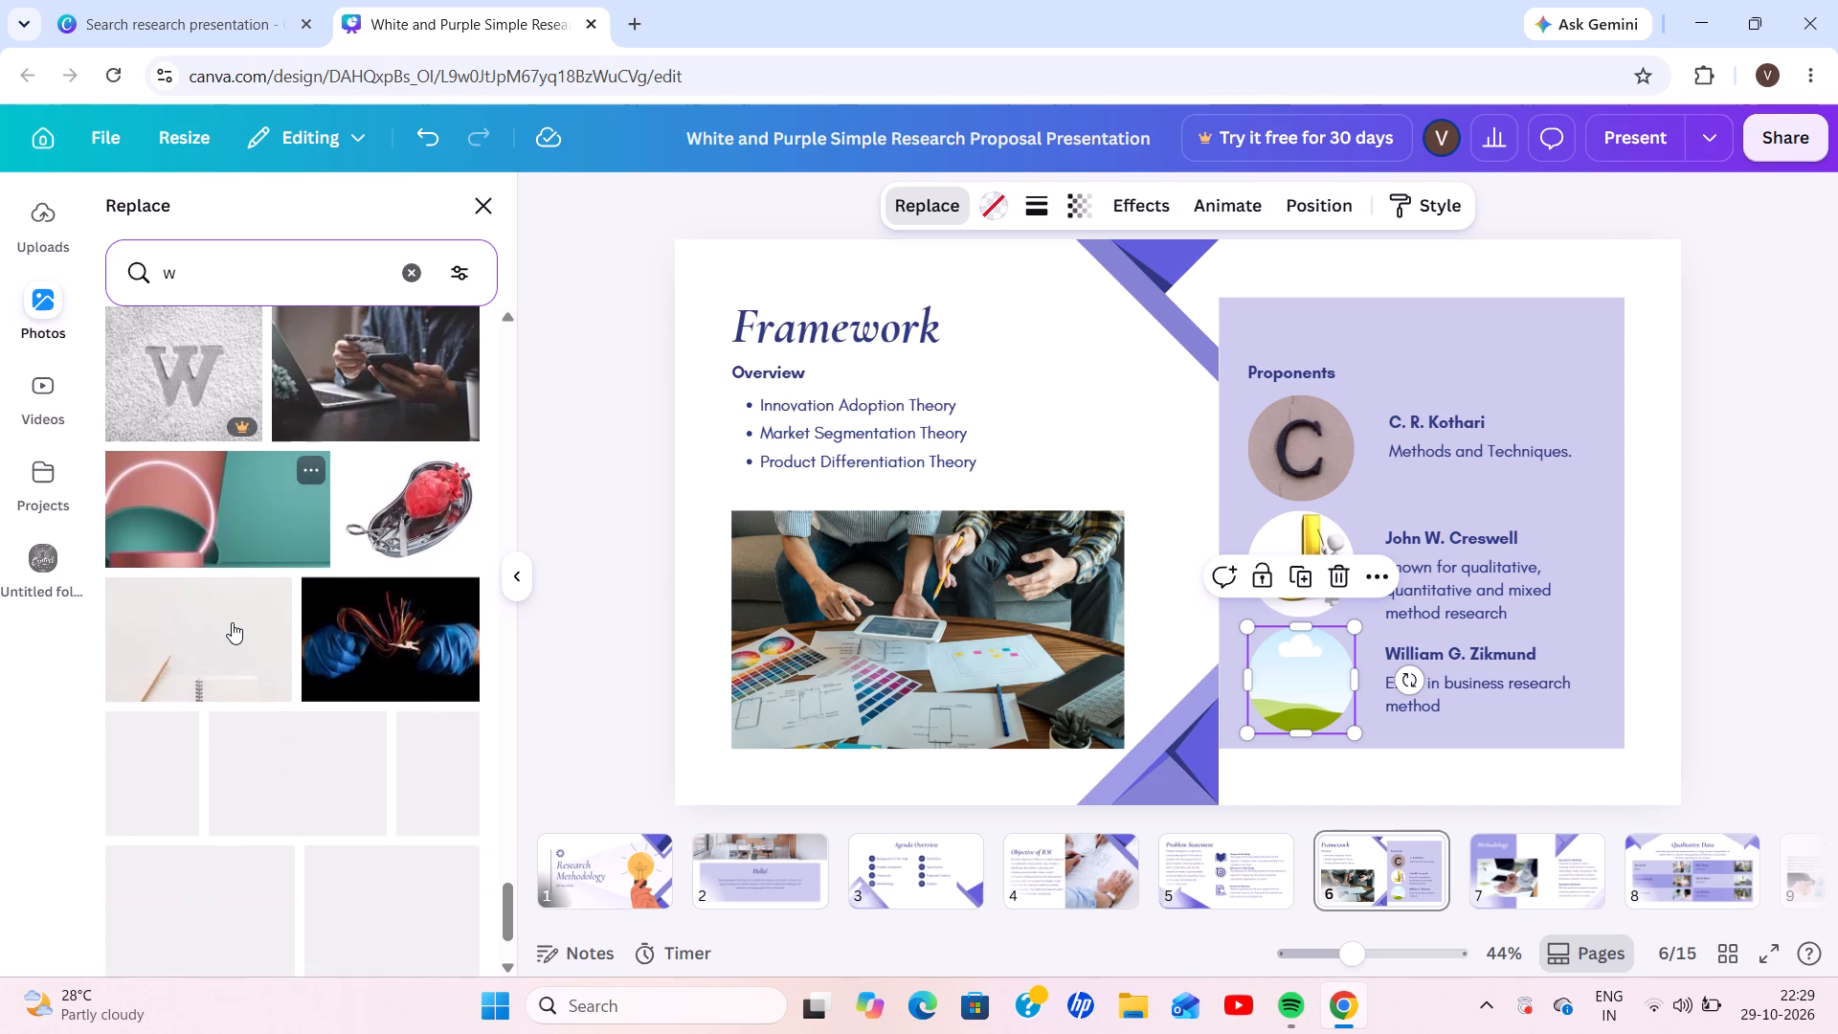
scroll(232, 622, "down", 4)
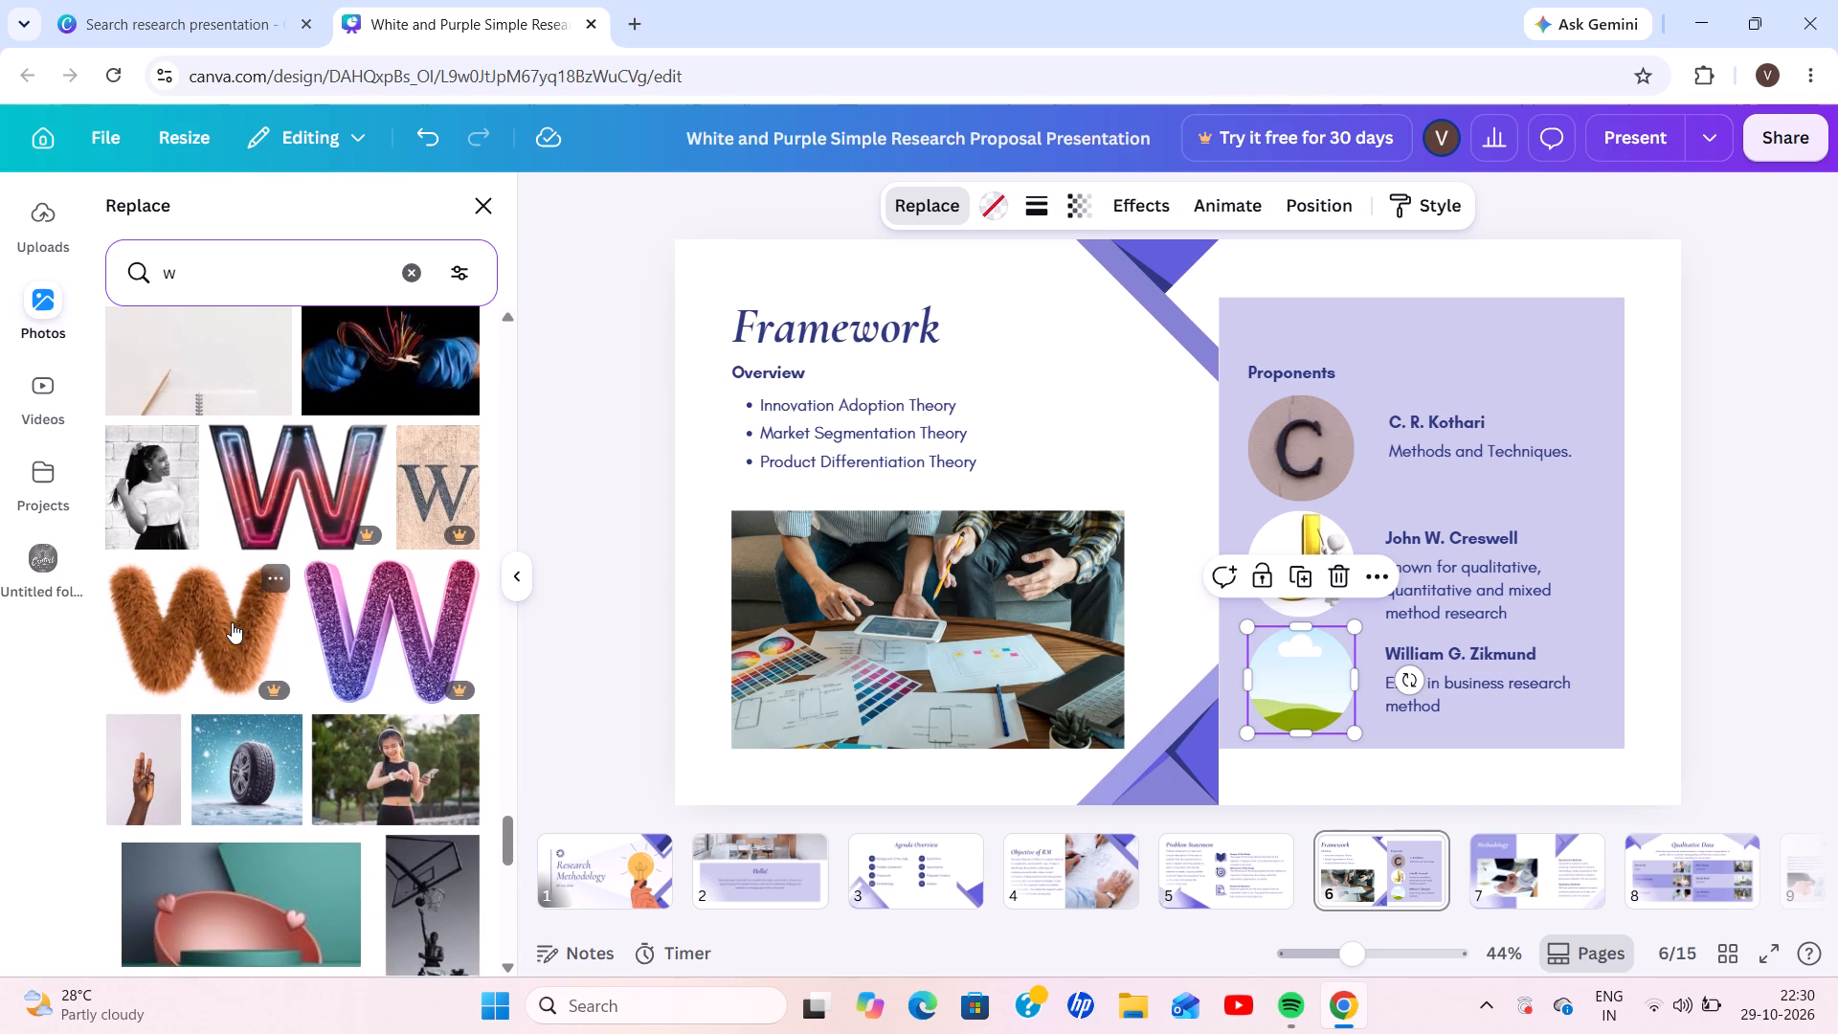
scroll(232, 622, "down", 3)
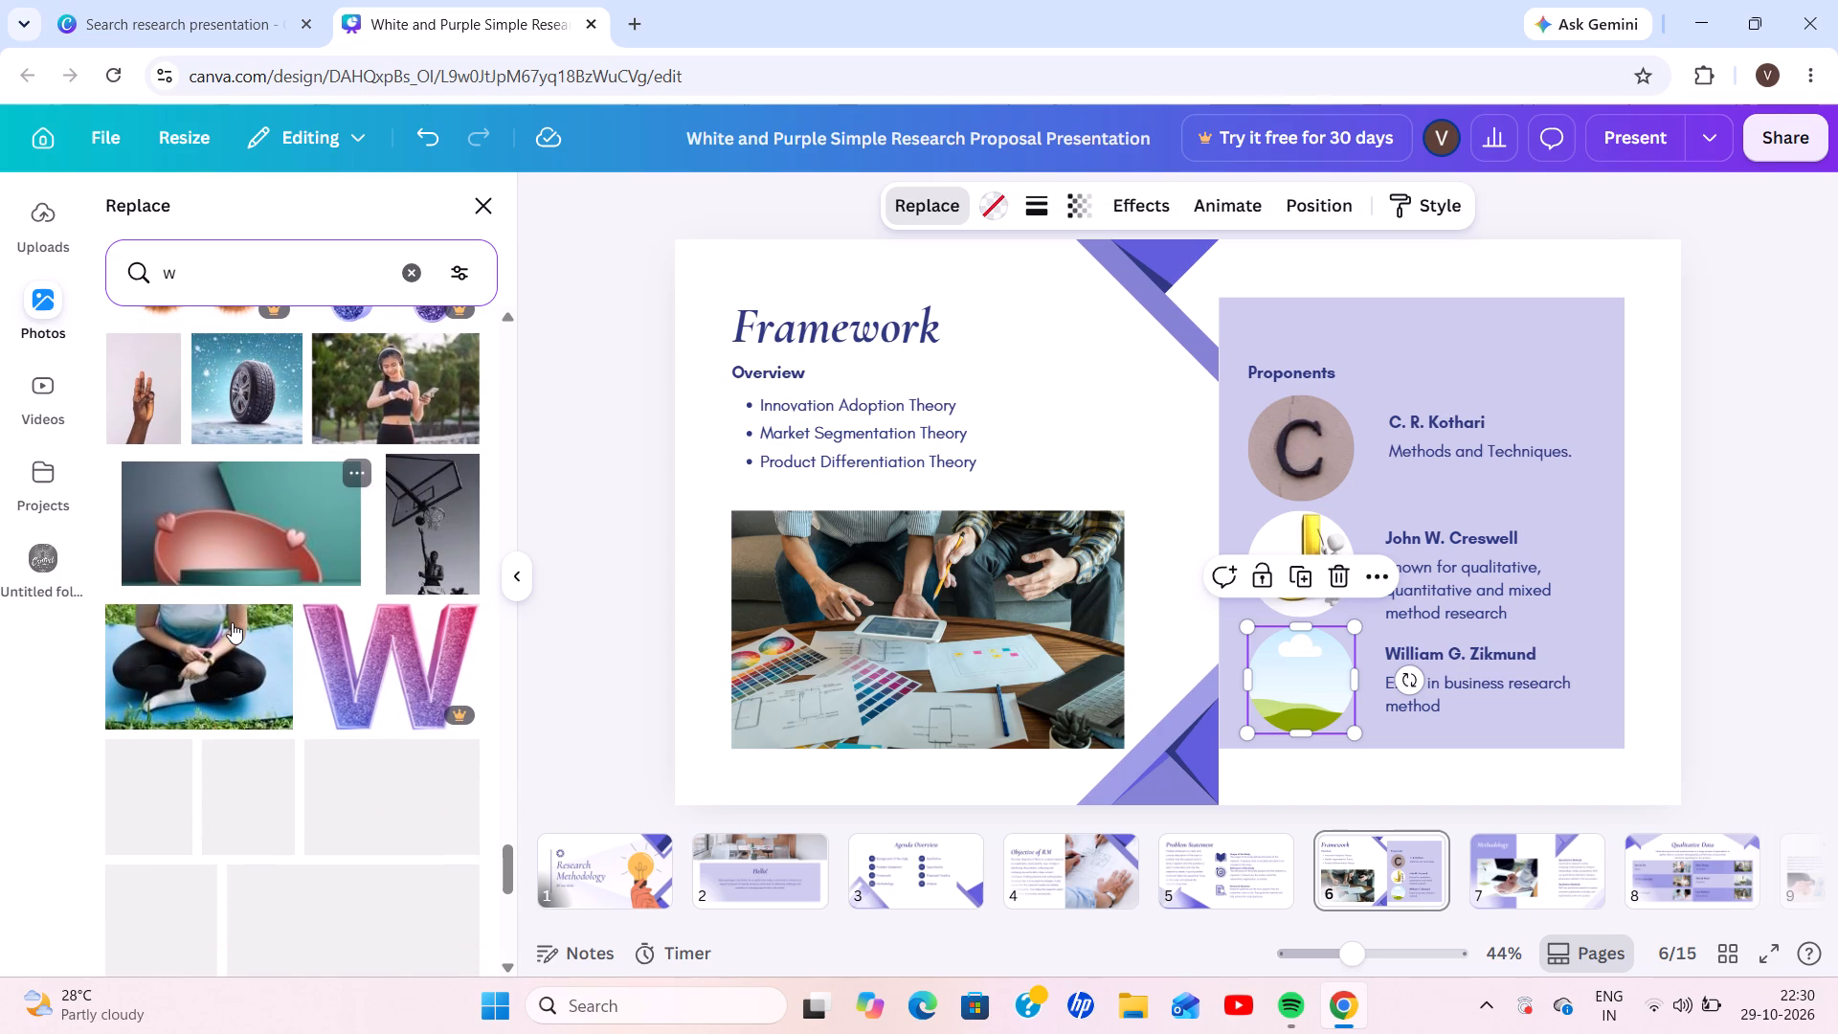
scroll(232, 622, "down", 2)
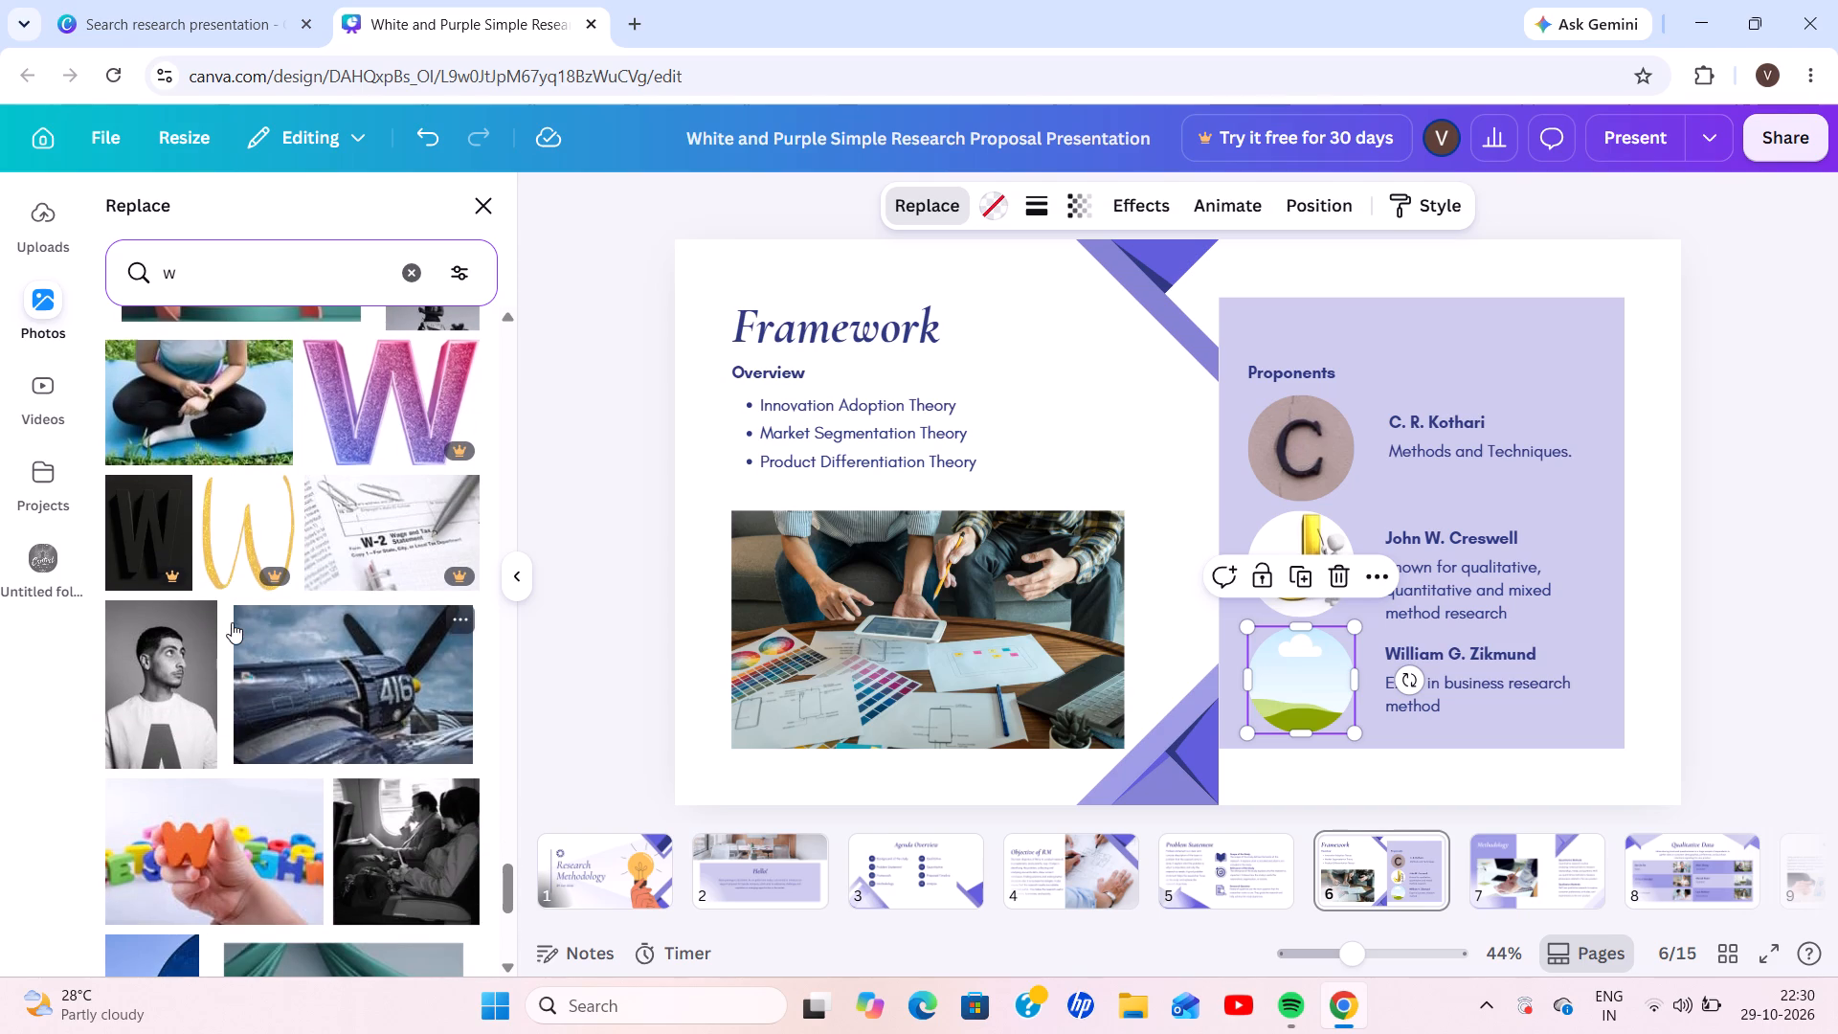
scroll(232, 622, "down", 1)
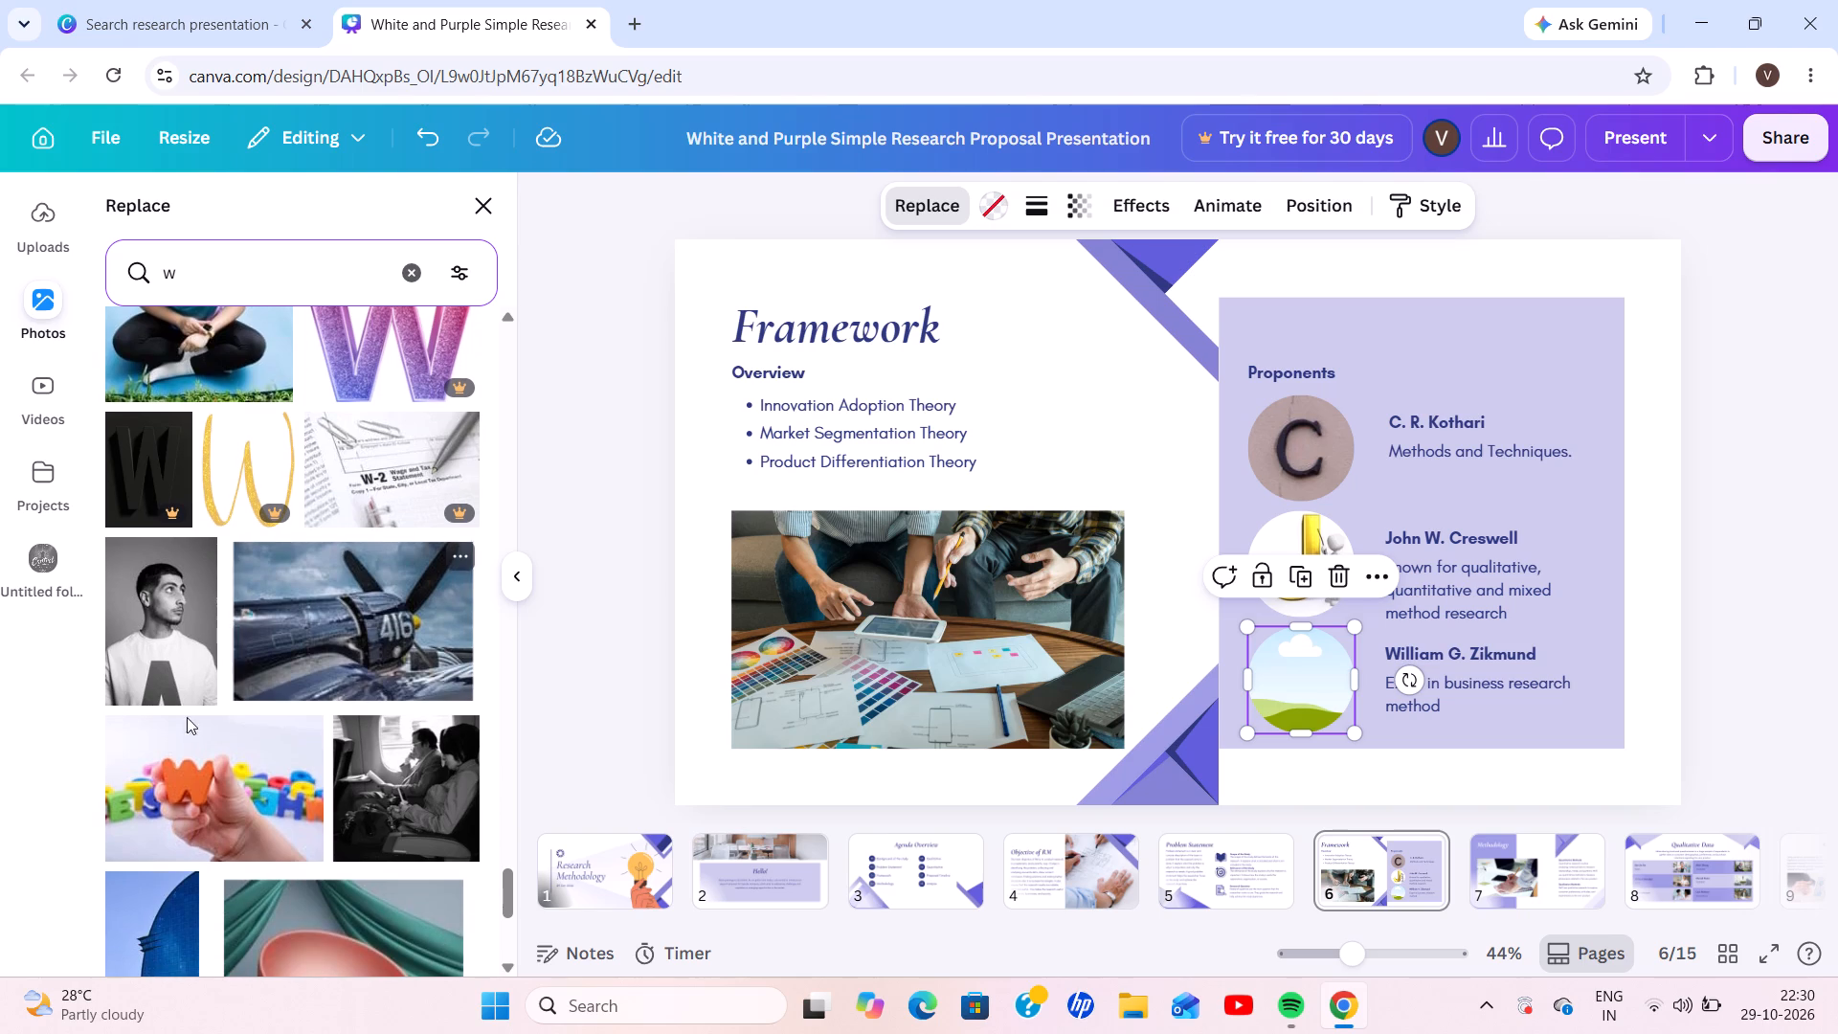
left_click(172, 778)
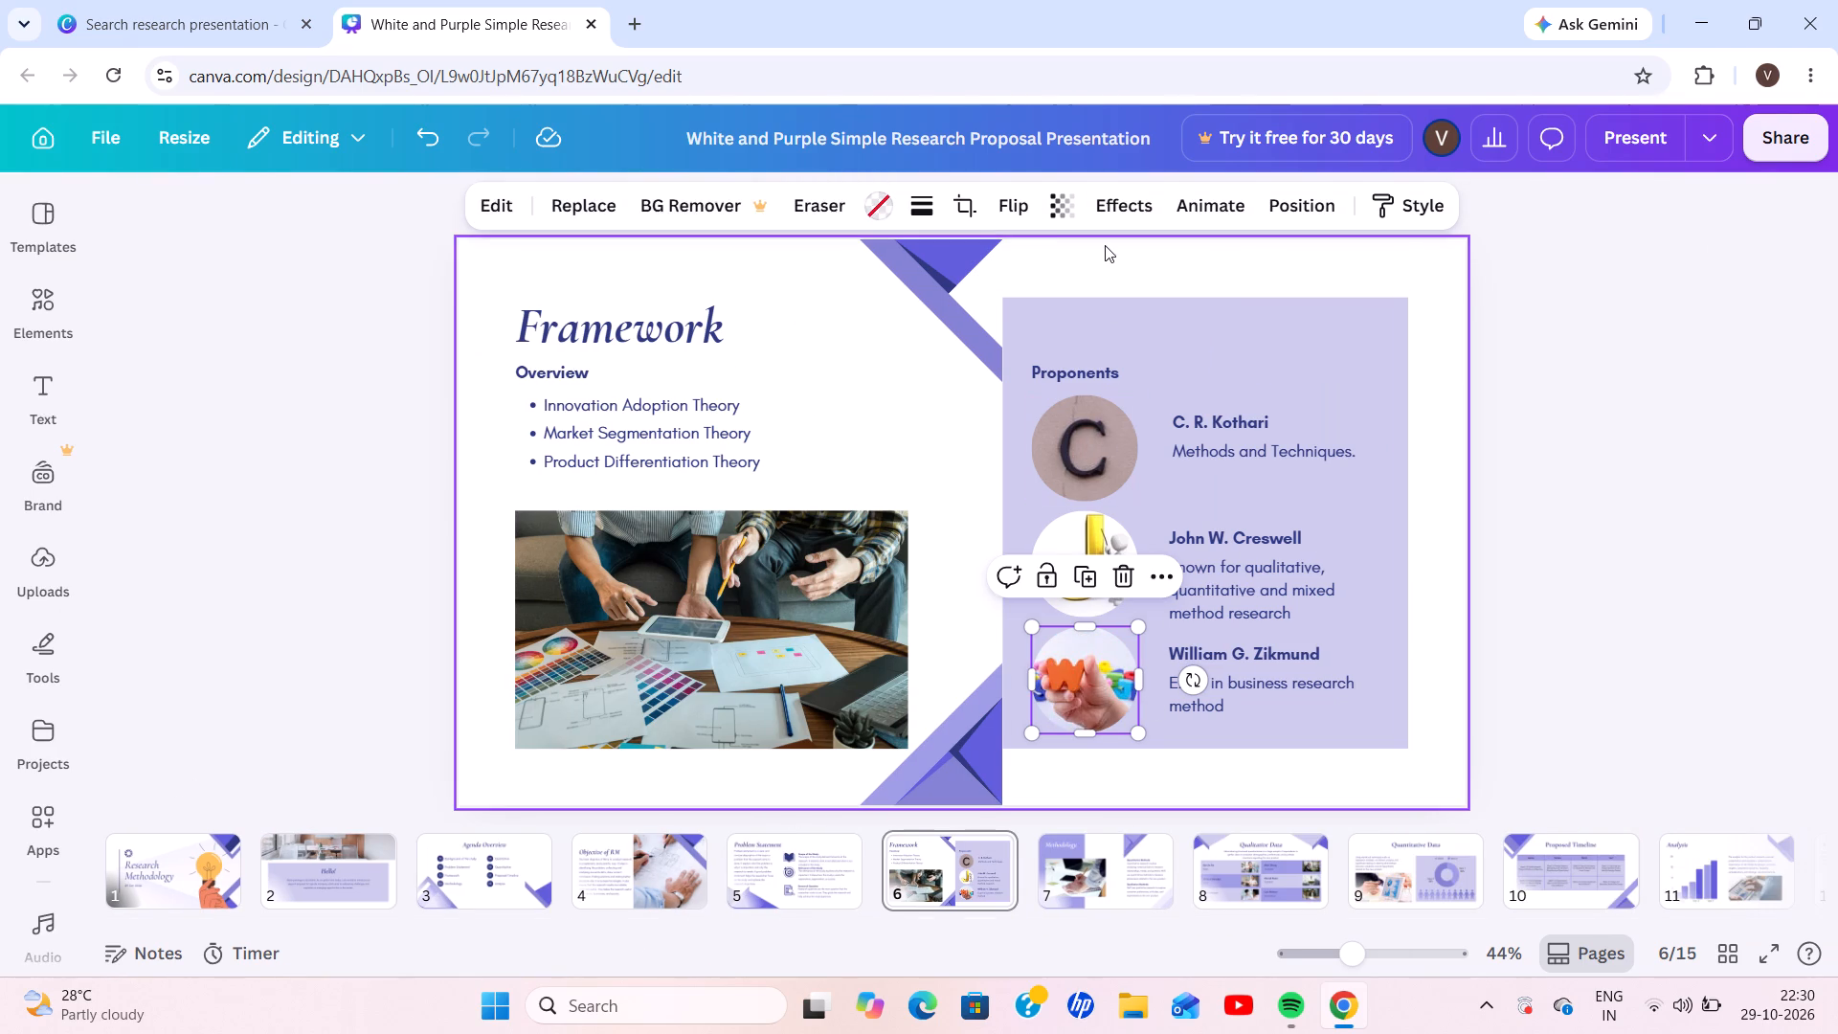
Crop William G. Zikmund's photo by enlarging it and repositioning it so the orange W fills the centre of its circular frame.
left_click(958, 204)
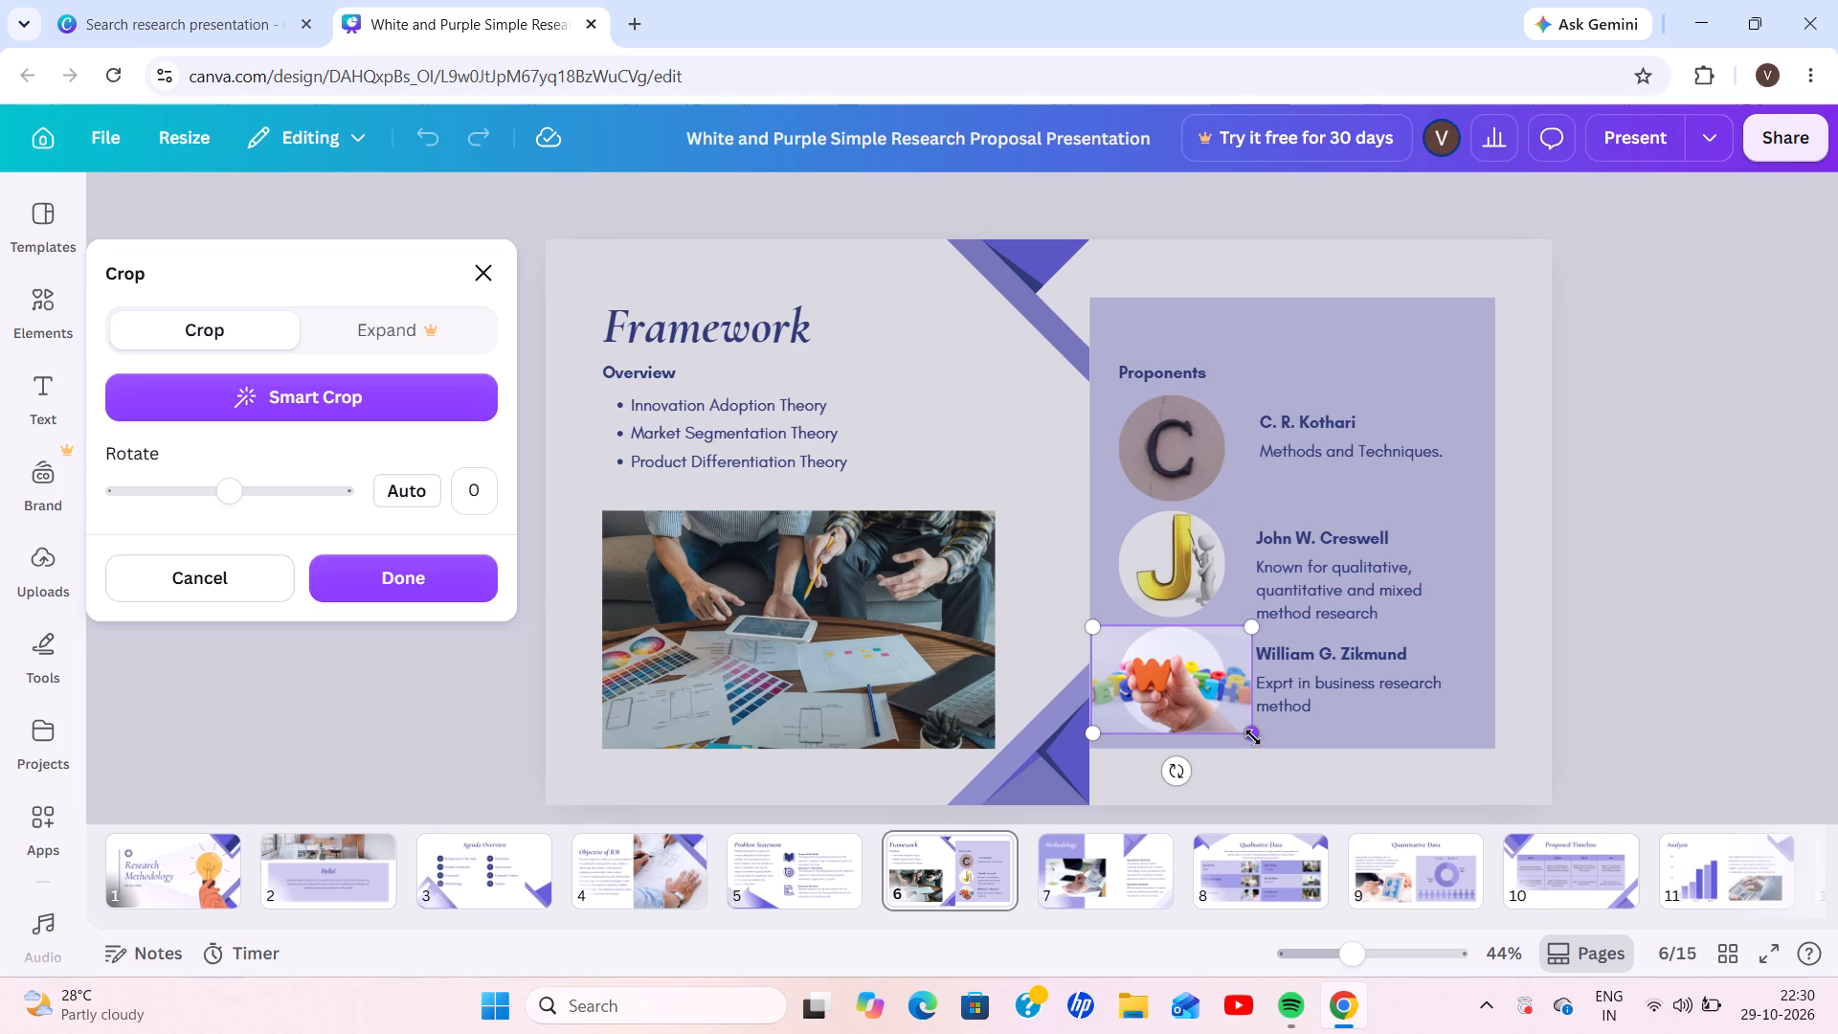
left_click_drag(1258, 735, 1259, 735)
left_click_drag(1259, 735, 1260, 774)
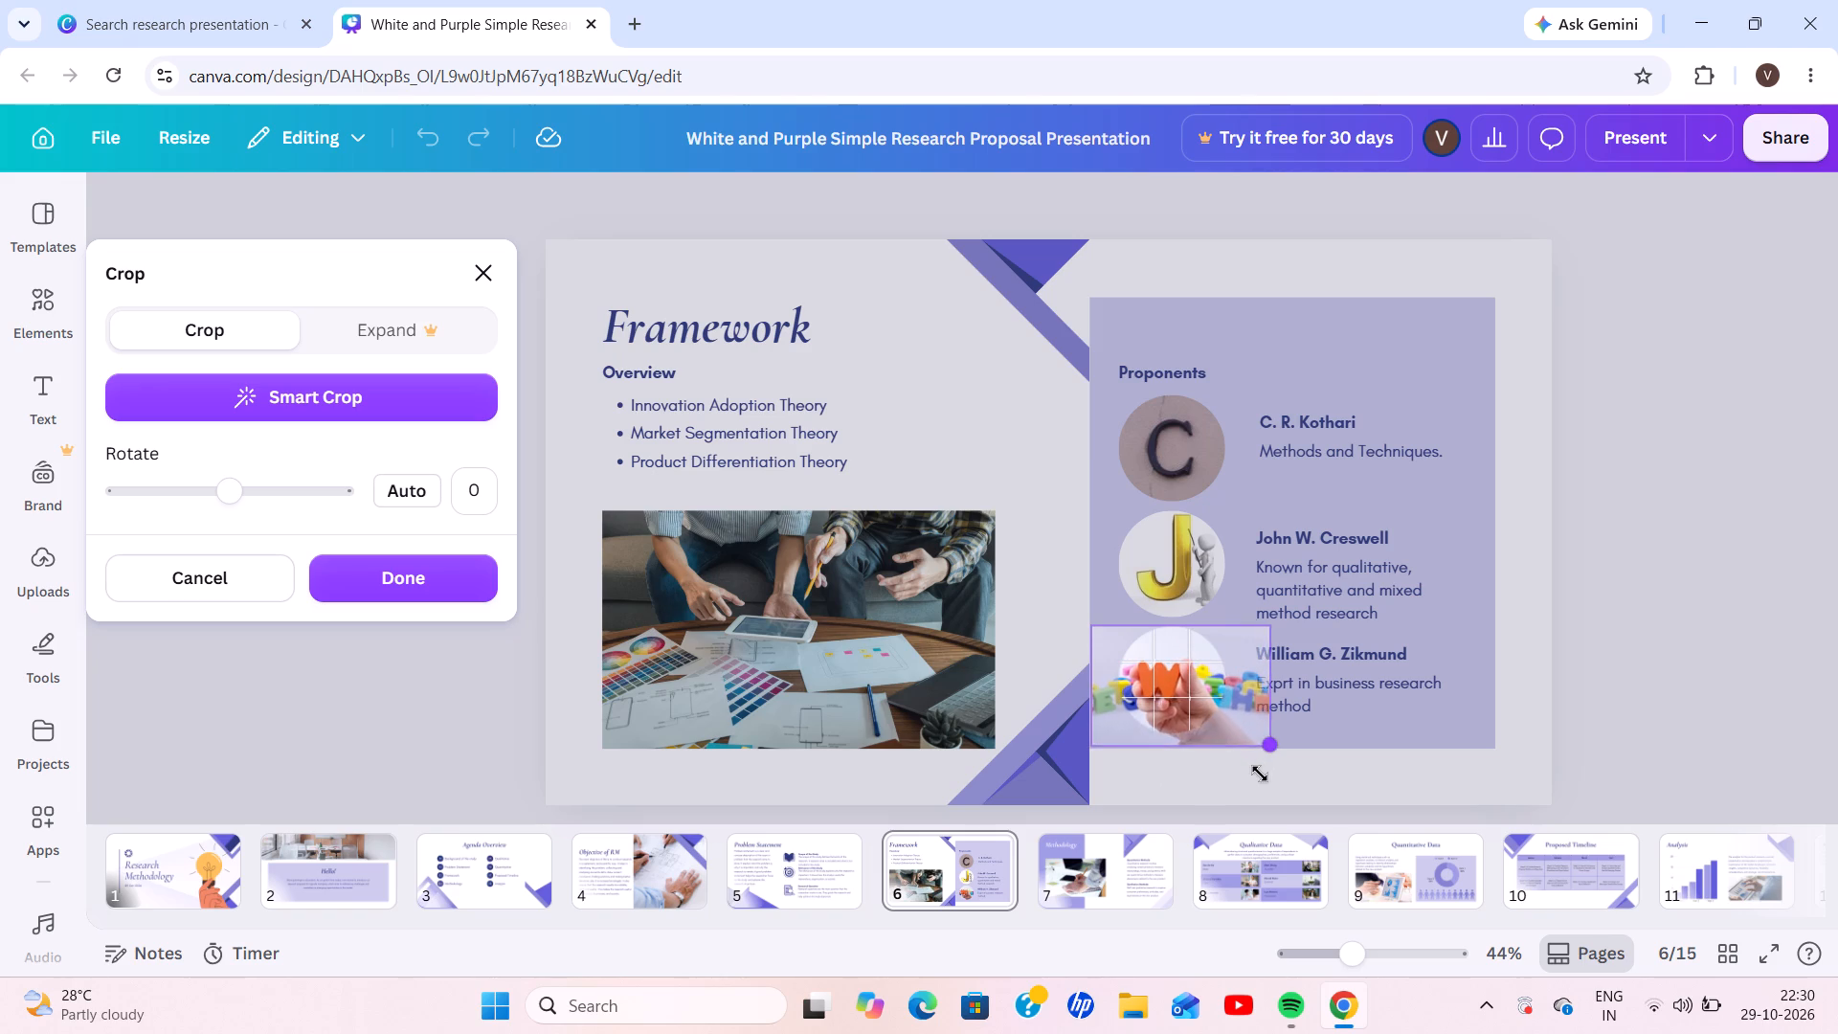
left_click_drag(1260, 774, 1282, 808)
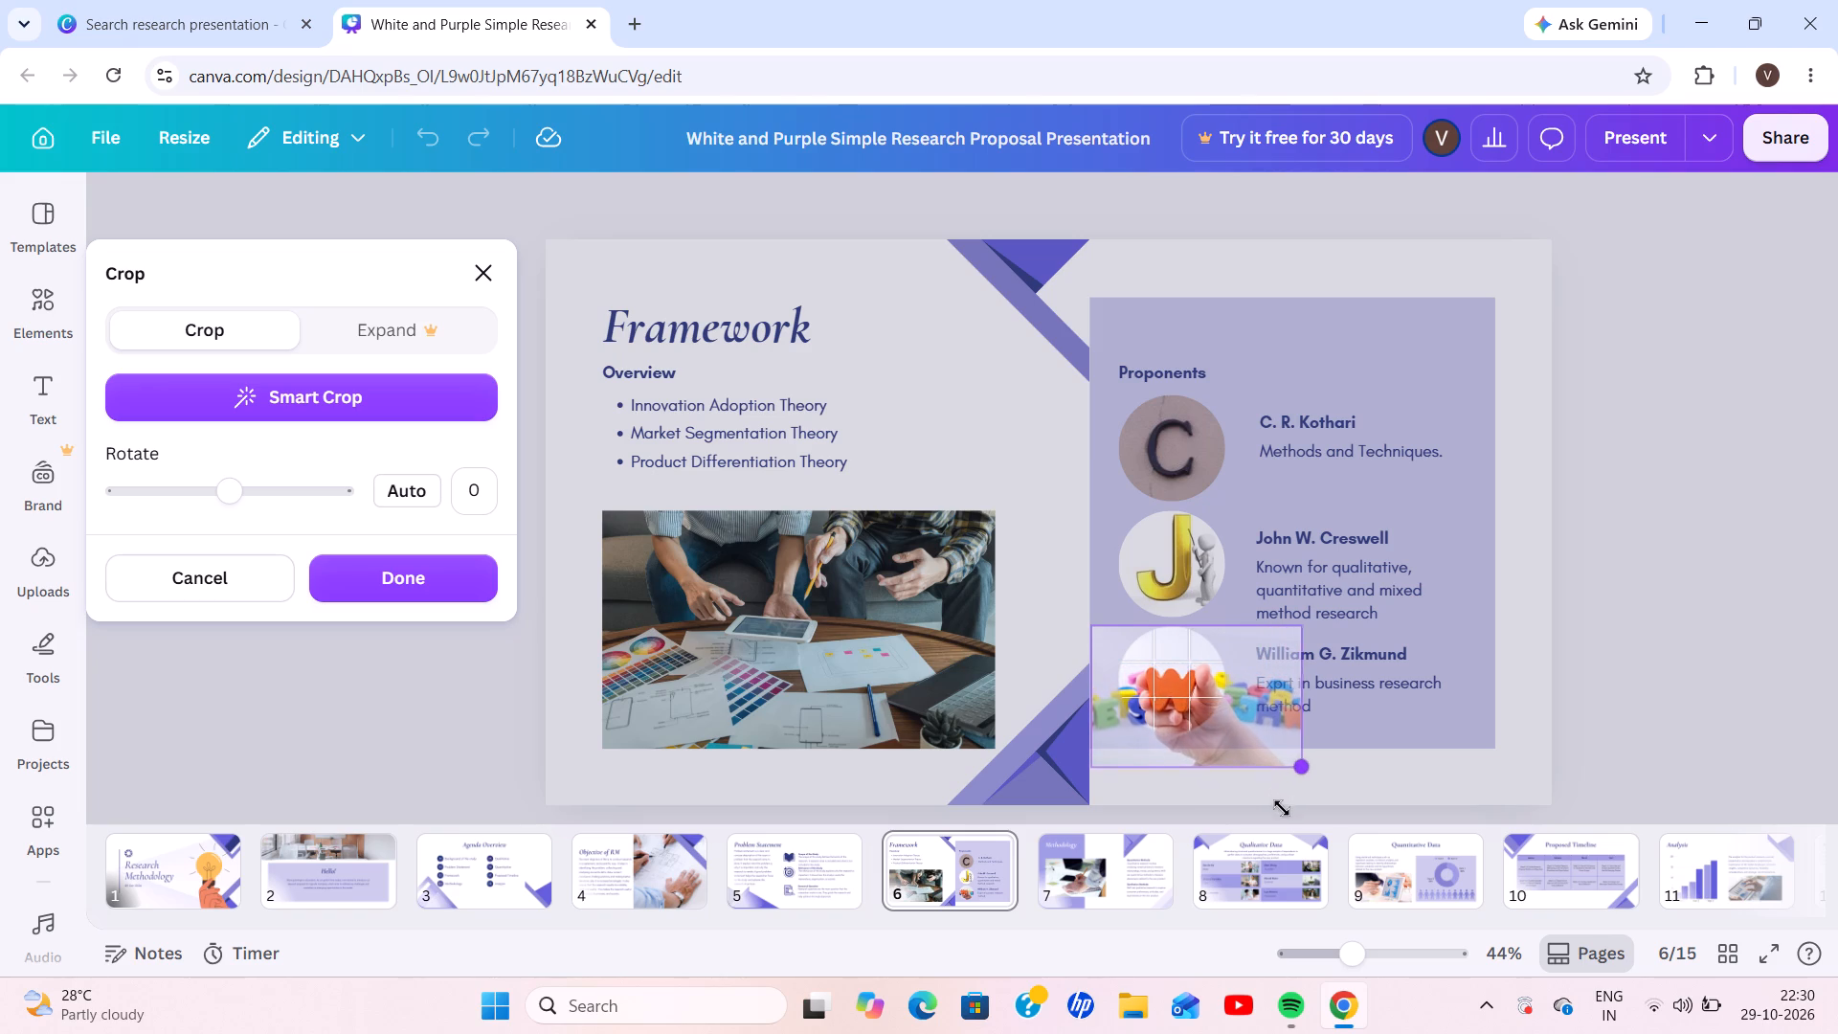
left_click_drag(1282, 808, 1282, 810)
left_click(1188, 700)
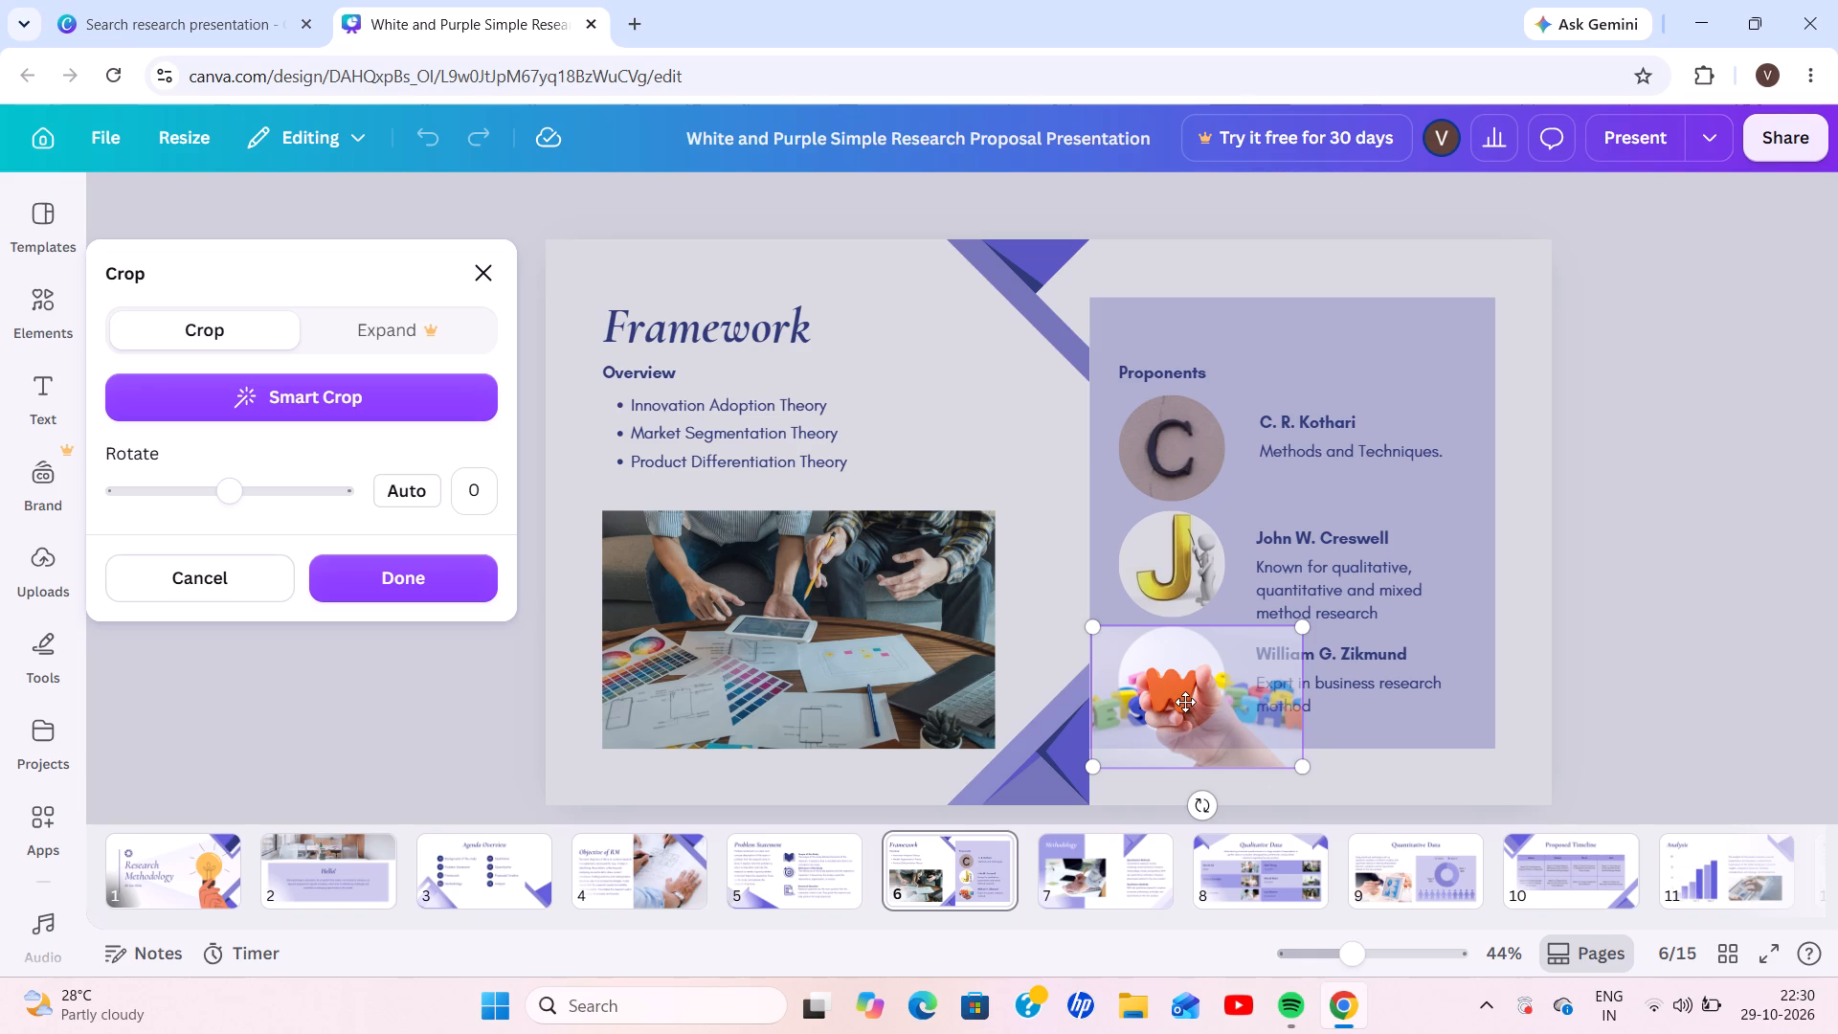
left_click_drag(1185, 702, 1187, 676)
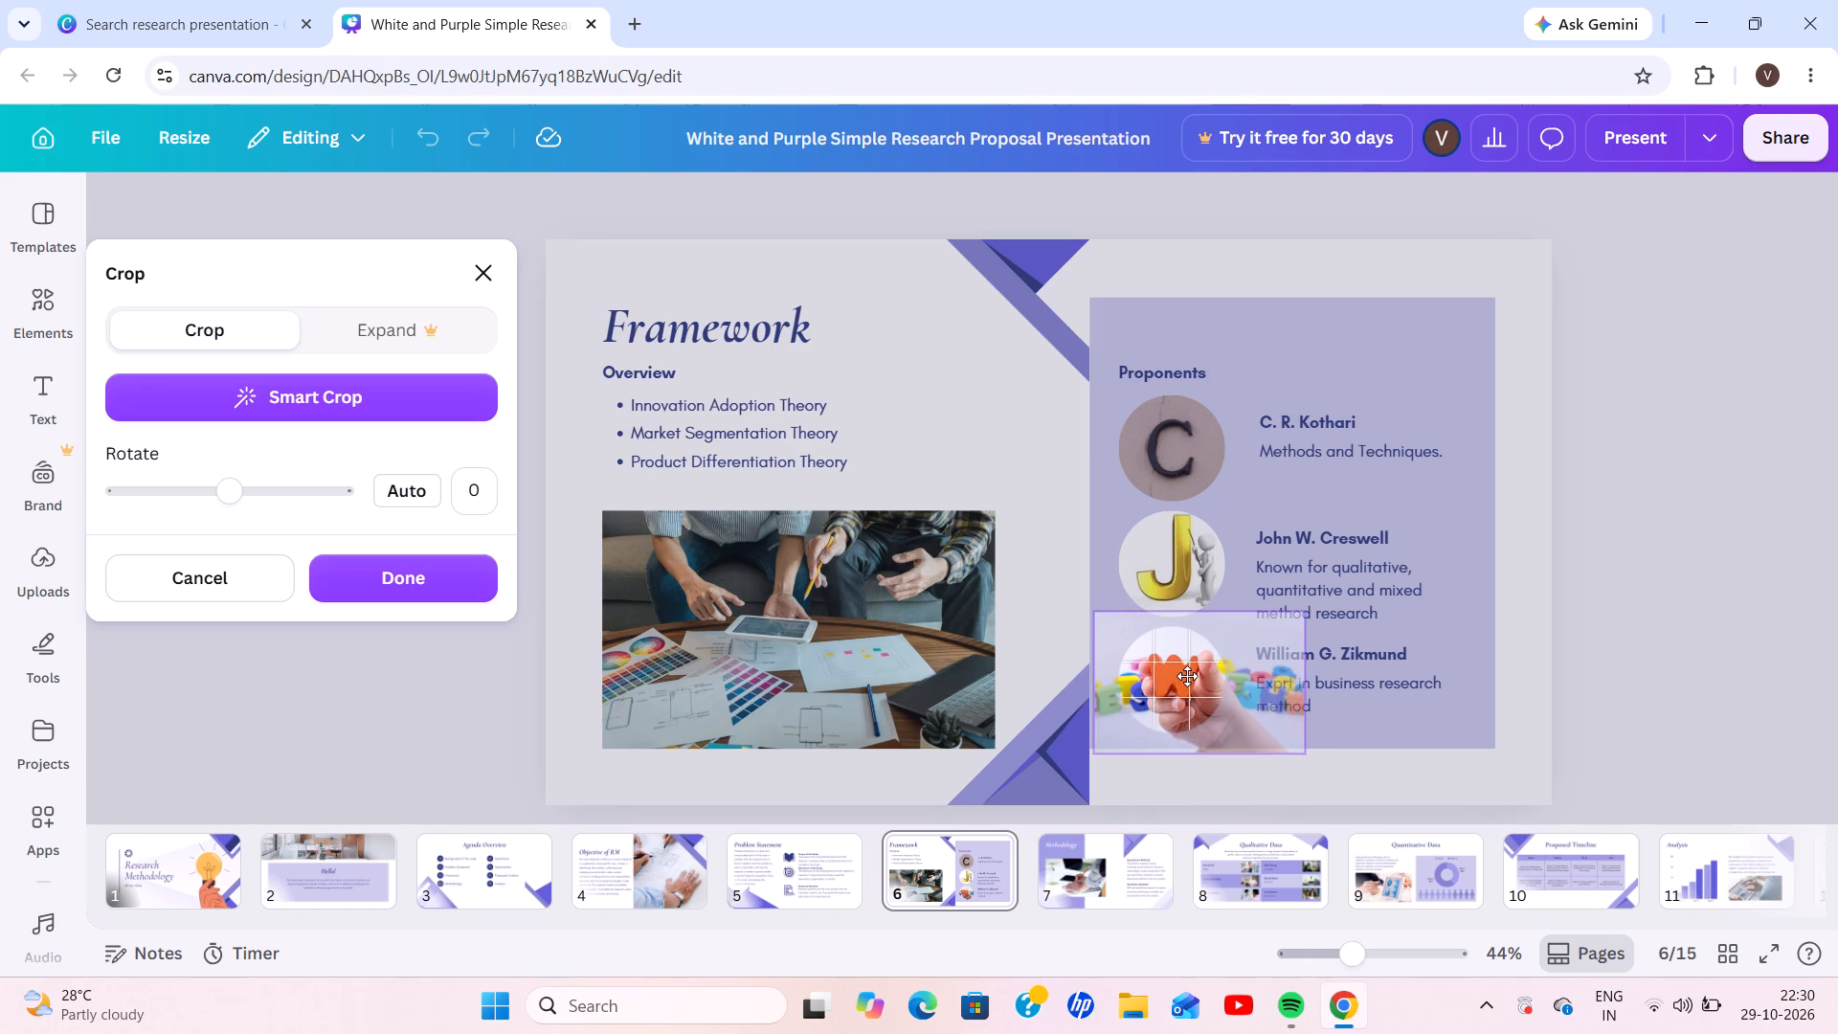
left_click_drag(1187, 676, 1187, 679)
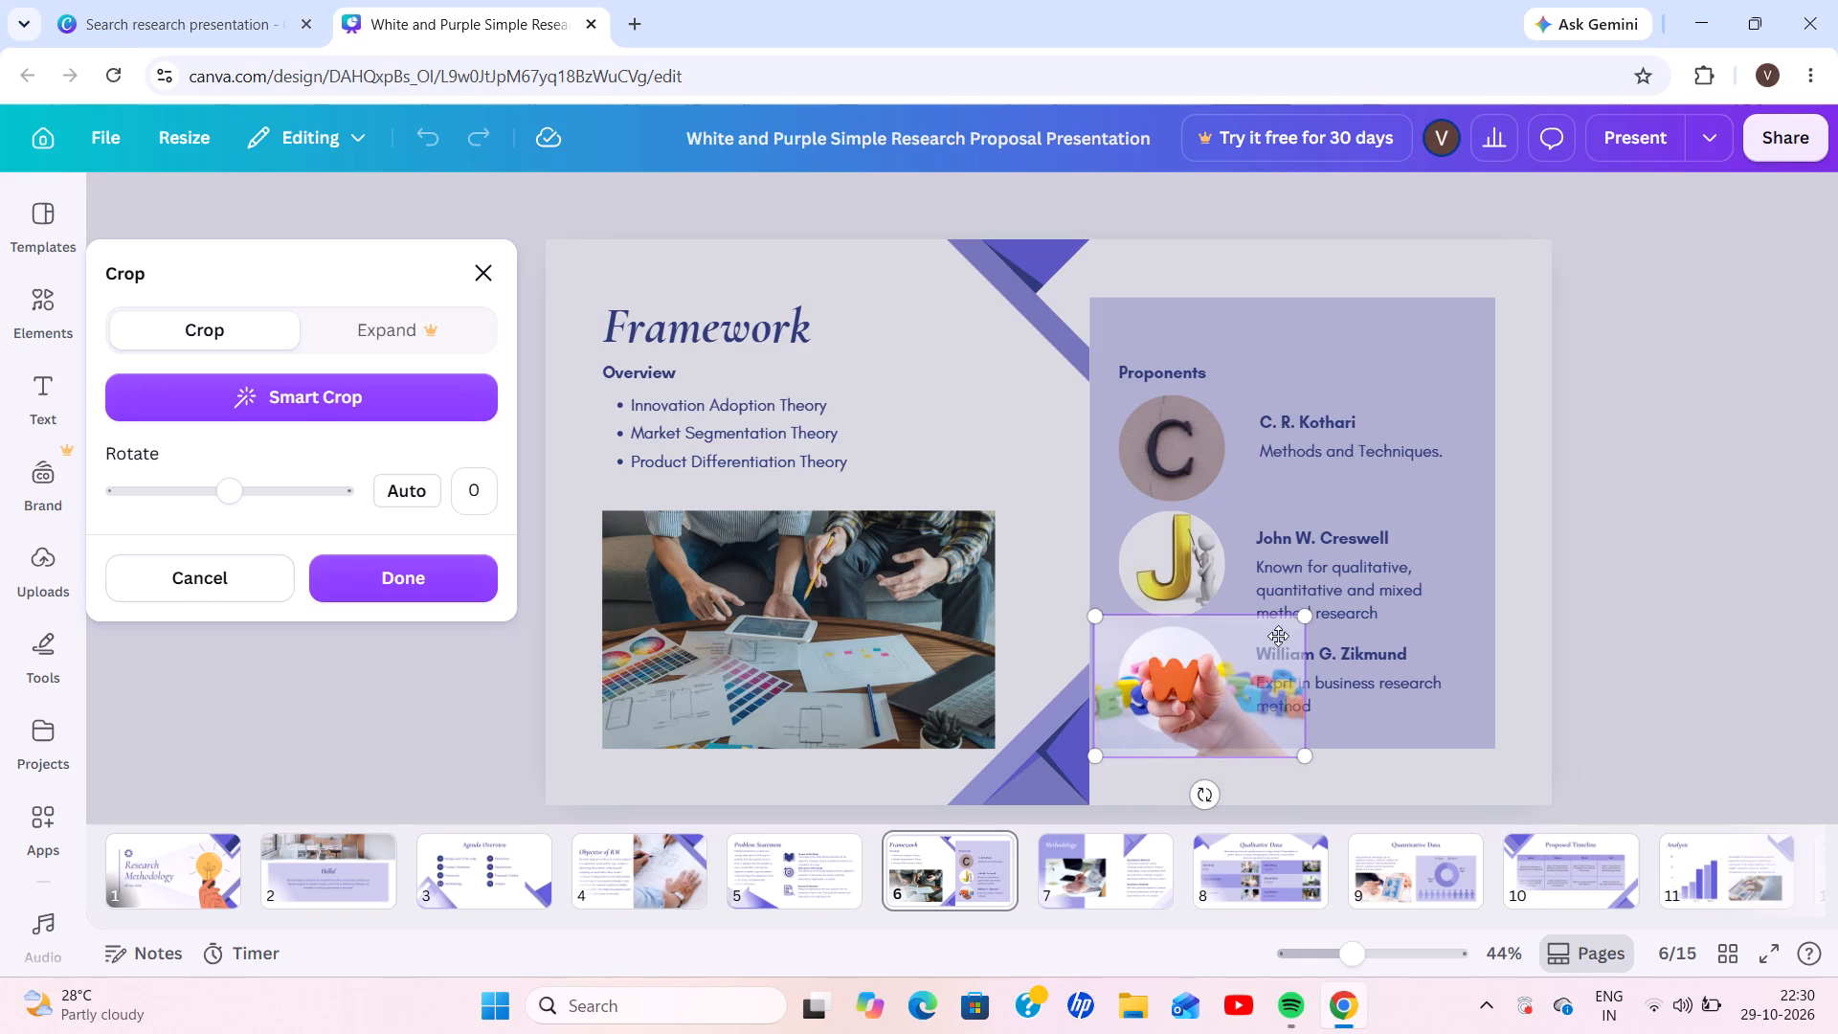
left_click_drag(1307, 616, 1345, 596)
left_click_drag(1240, 675, 1221, 682)
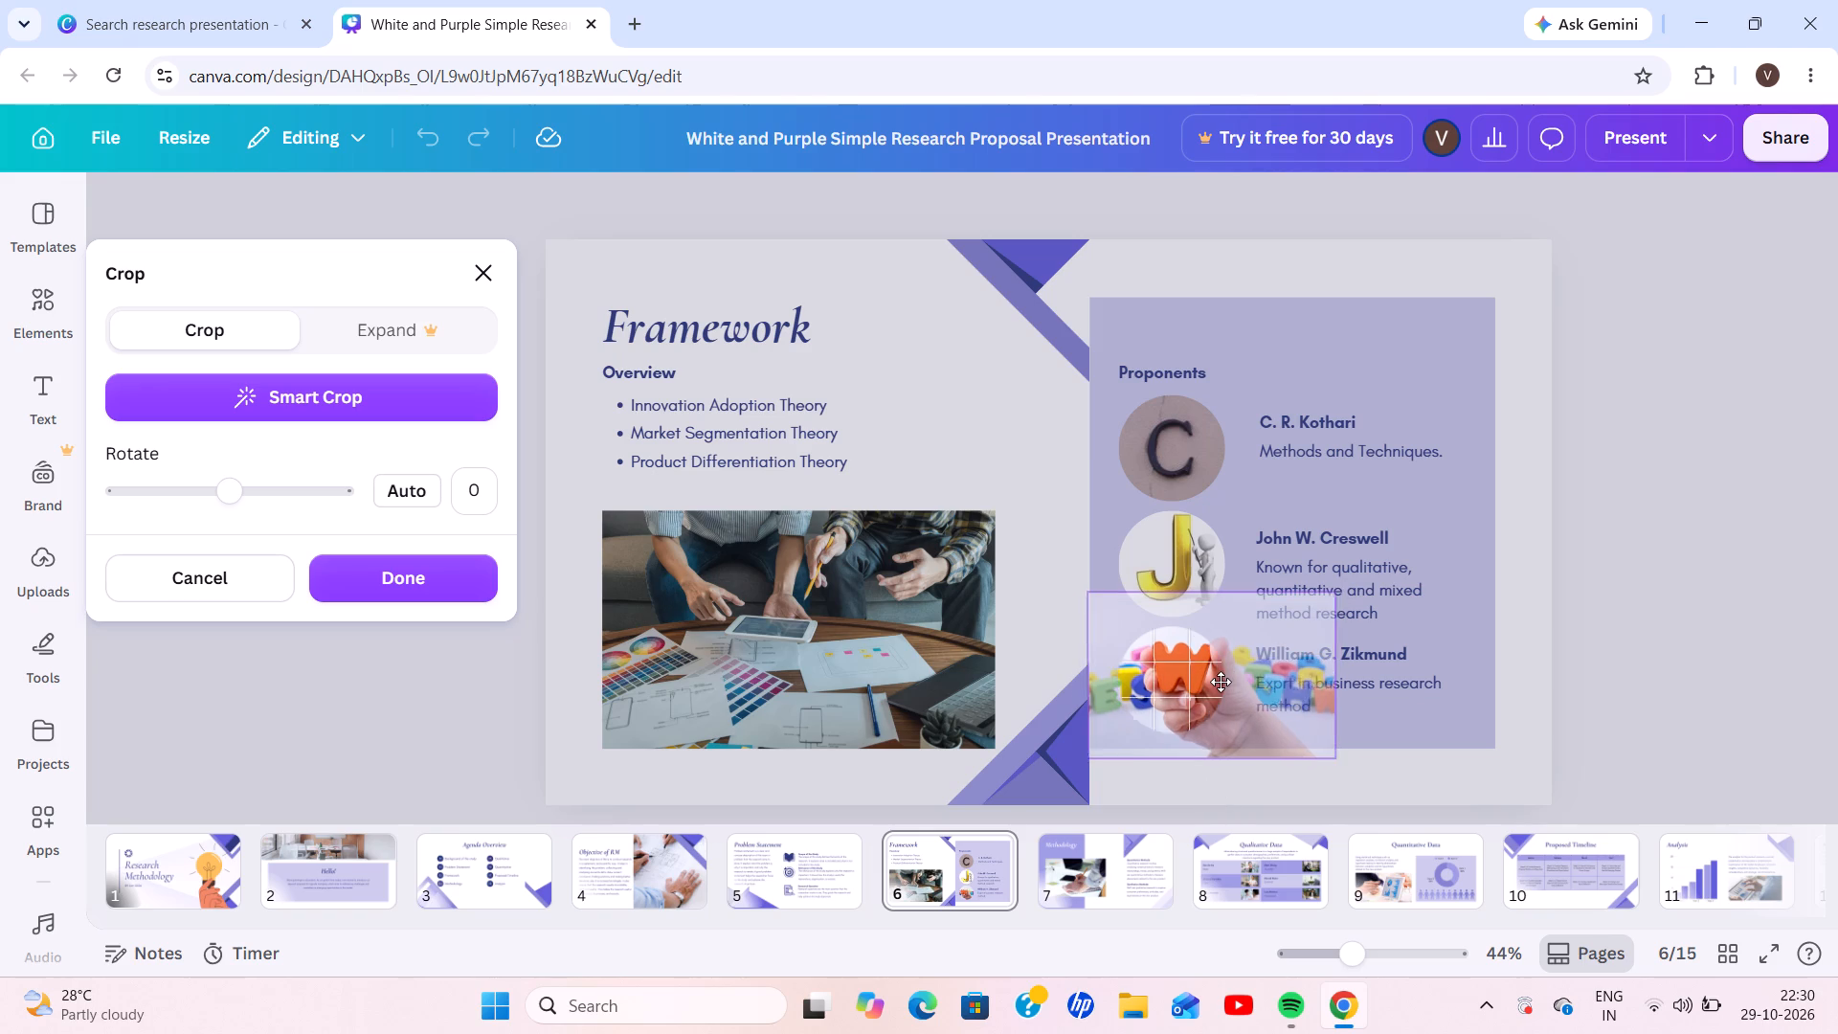
left_click_drag(1221, 682, 1212, 687)
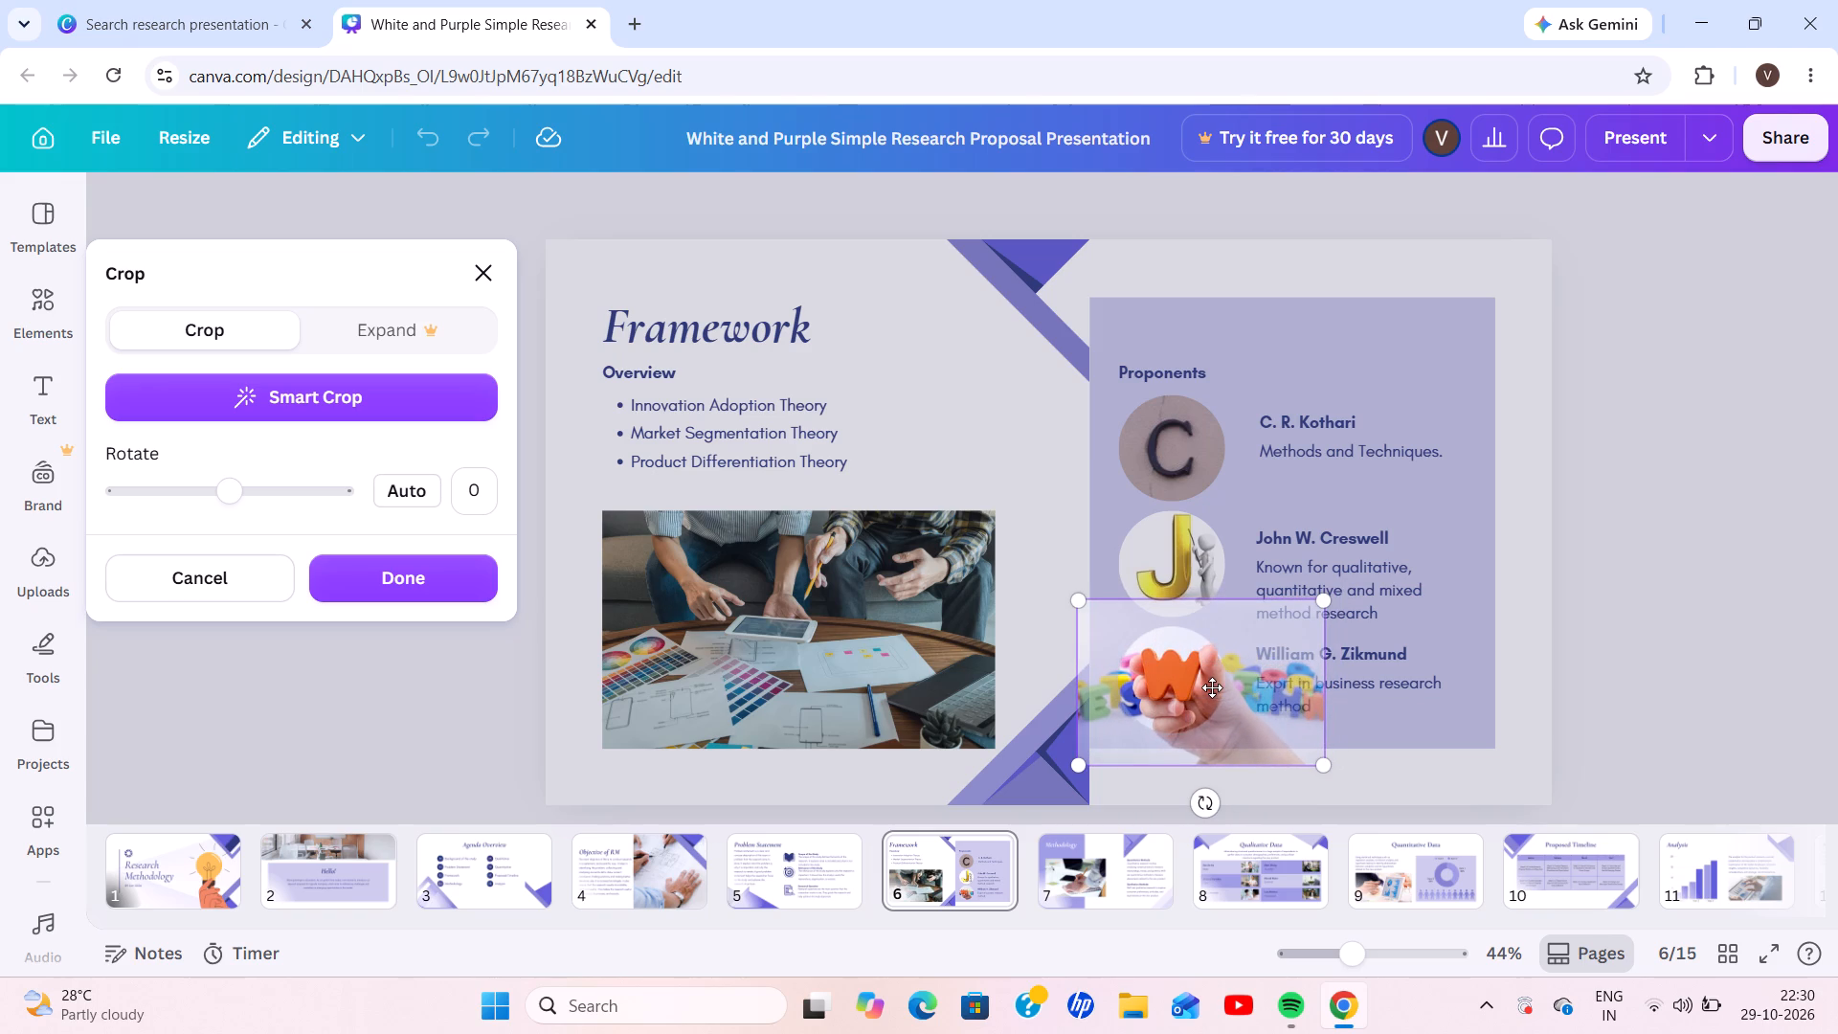
left_click(1653, 493)
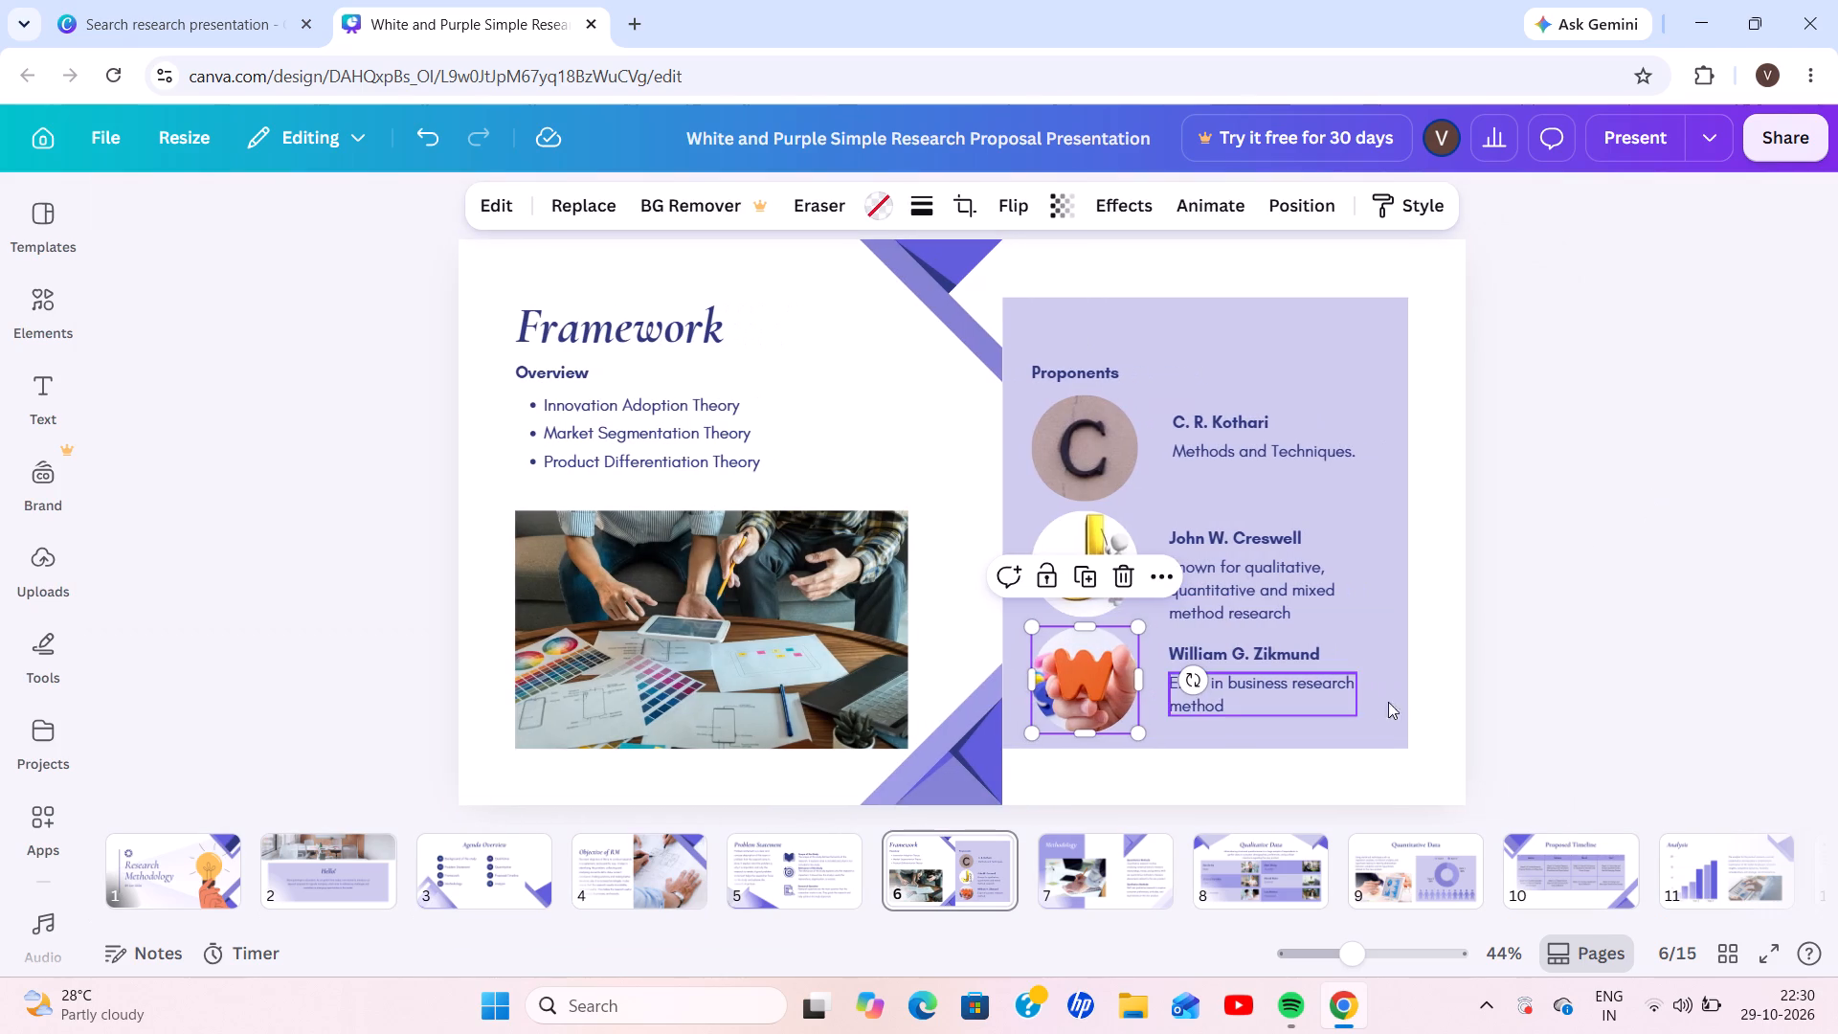
left_click(1510, 701)
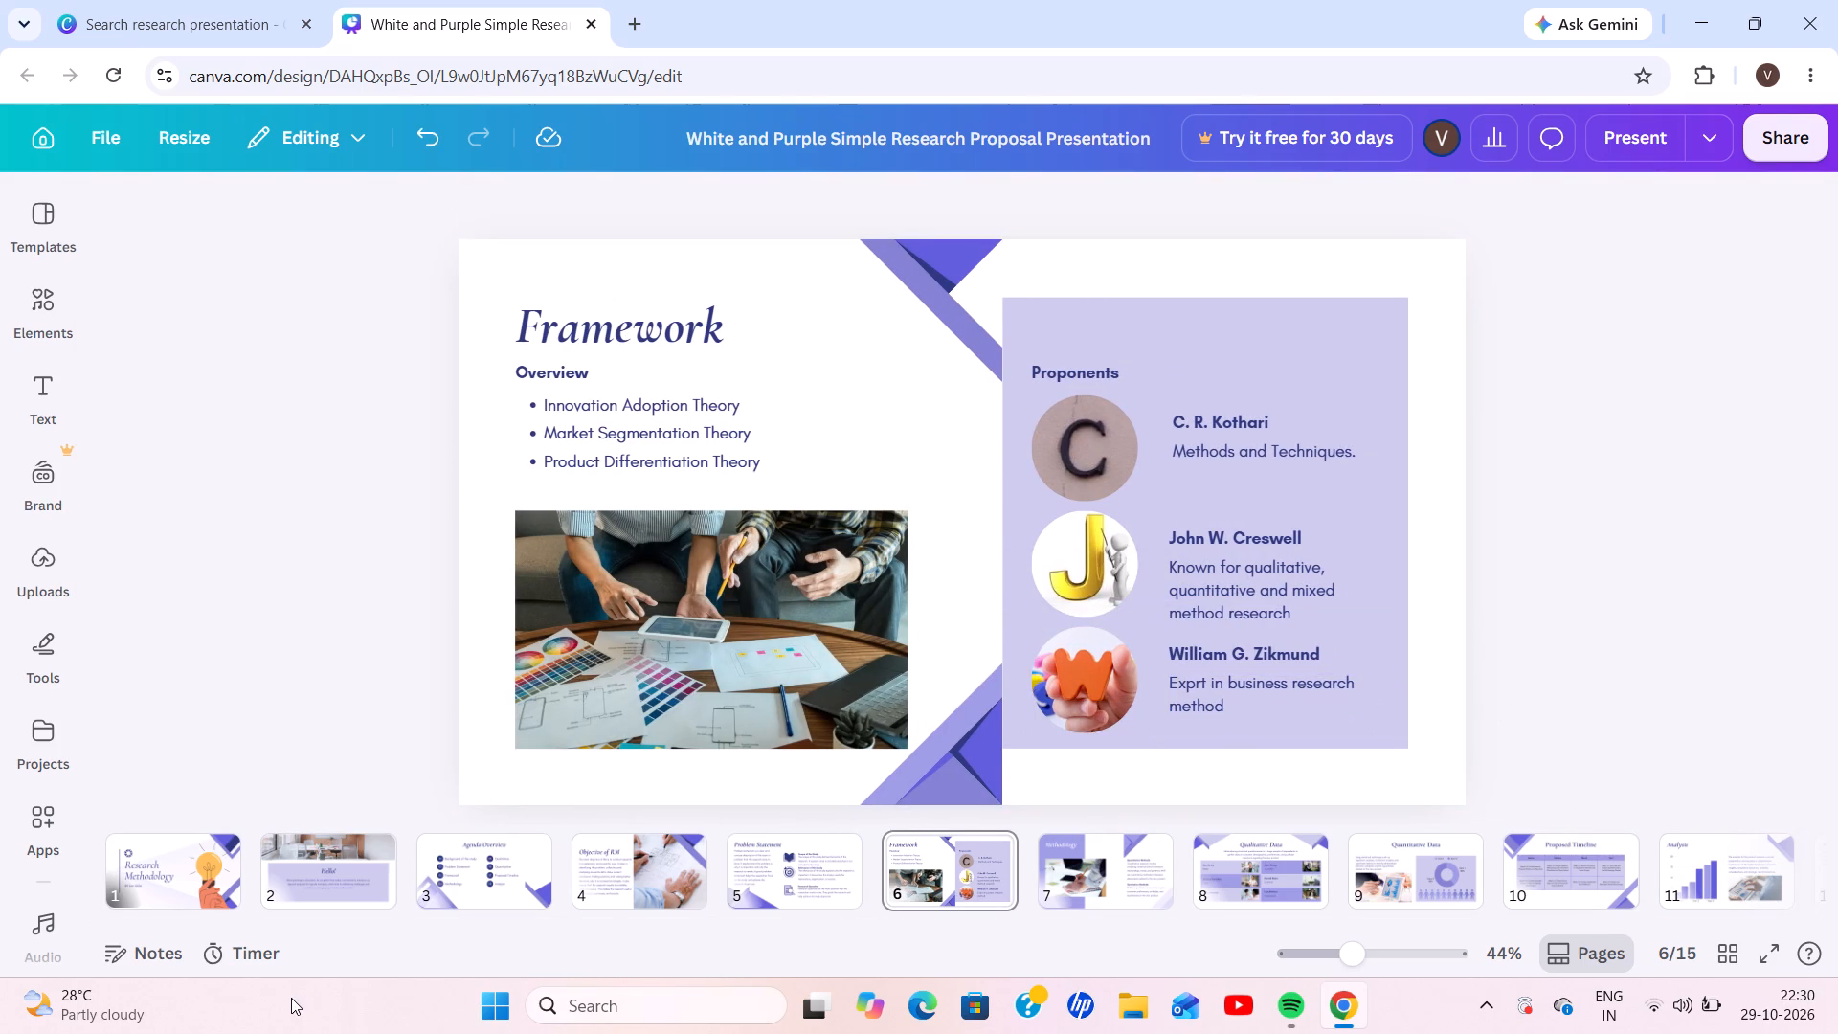
Look over the Objective of RM and Problem Statement slides, and select the Quantitative Methods text block on the Methodology slide.
left_click(518, 877)
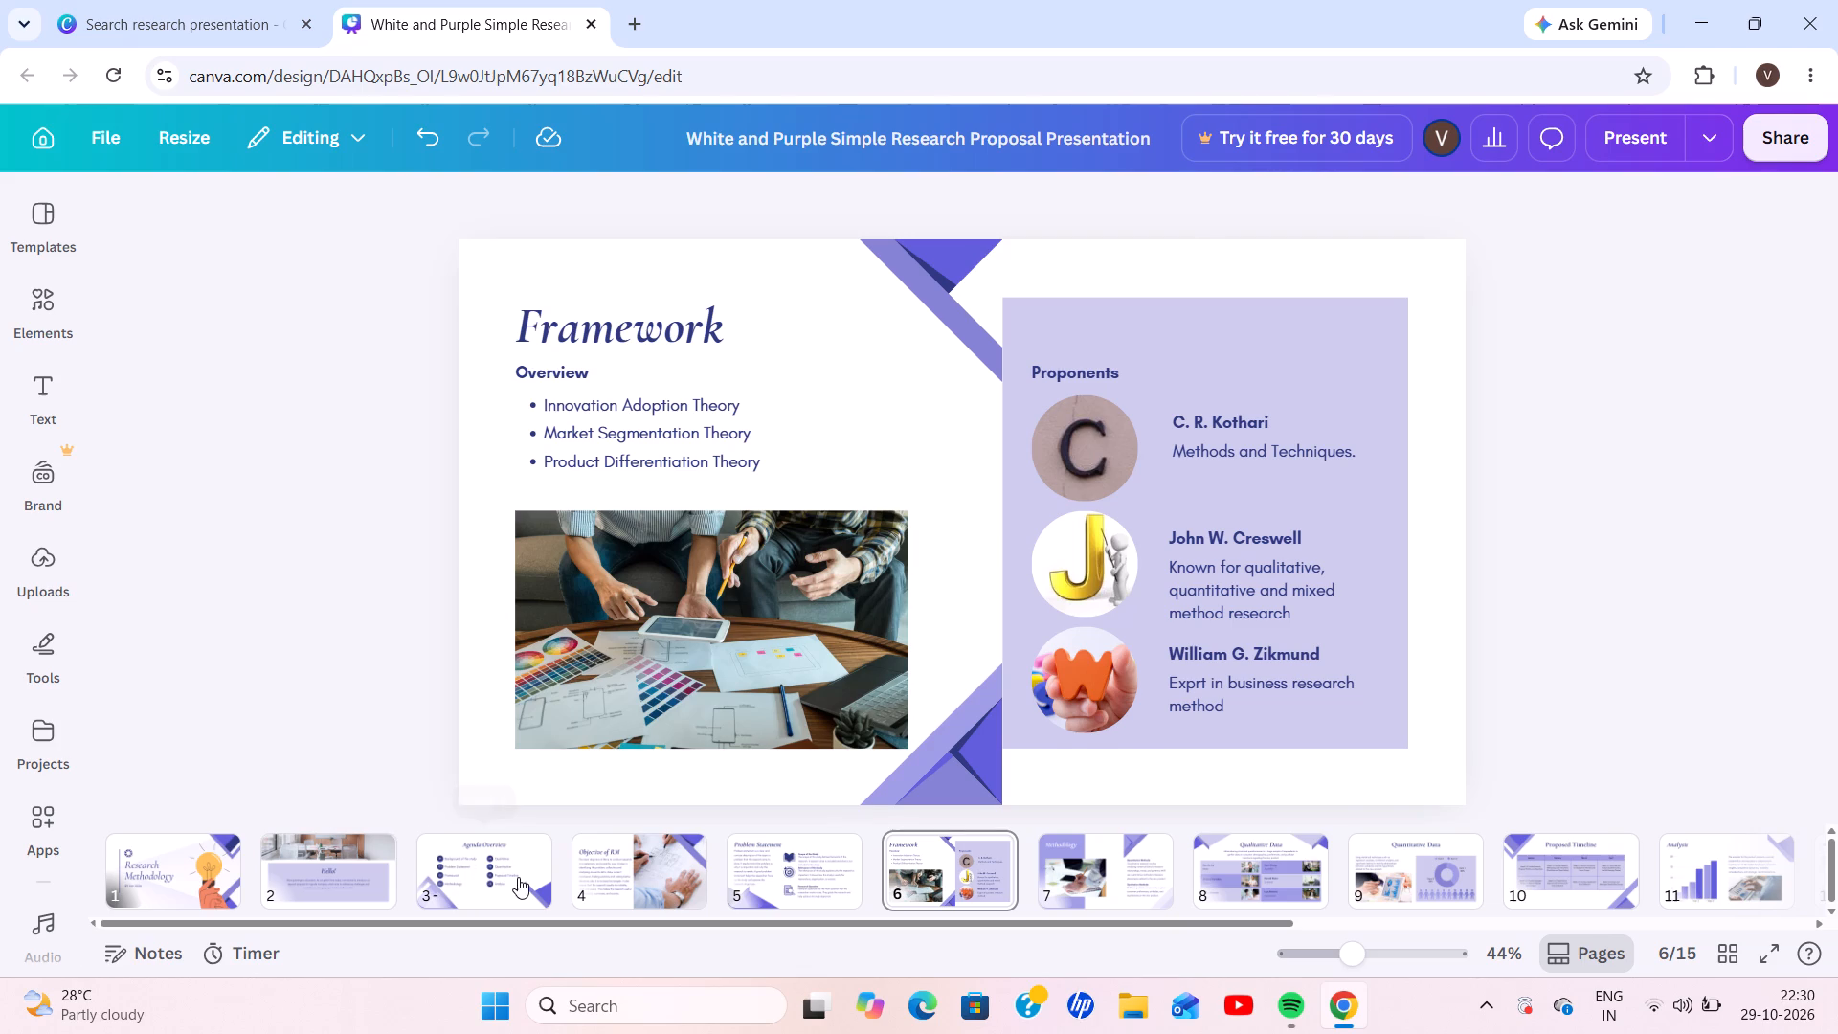
left_click(604, 884)
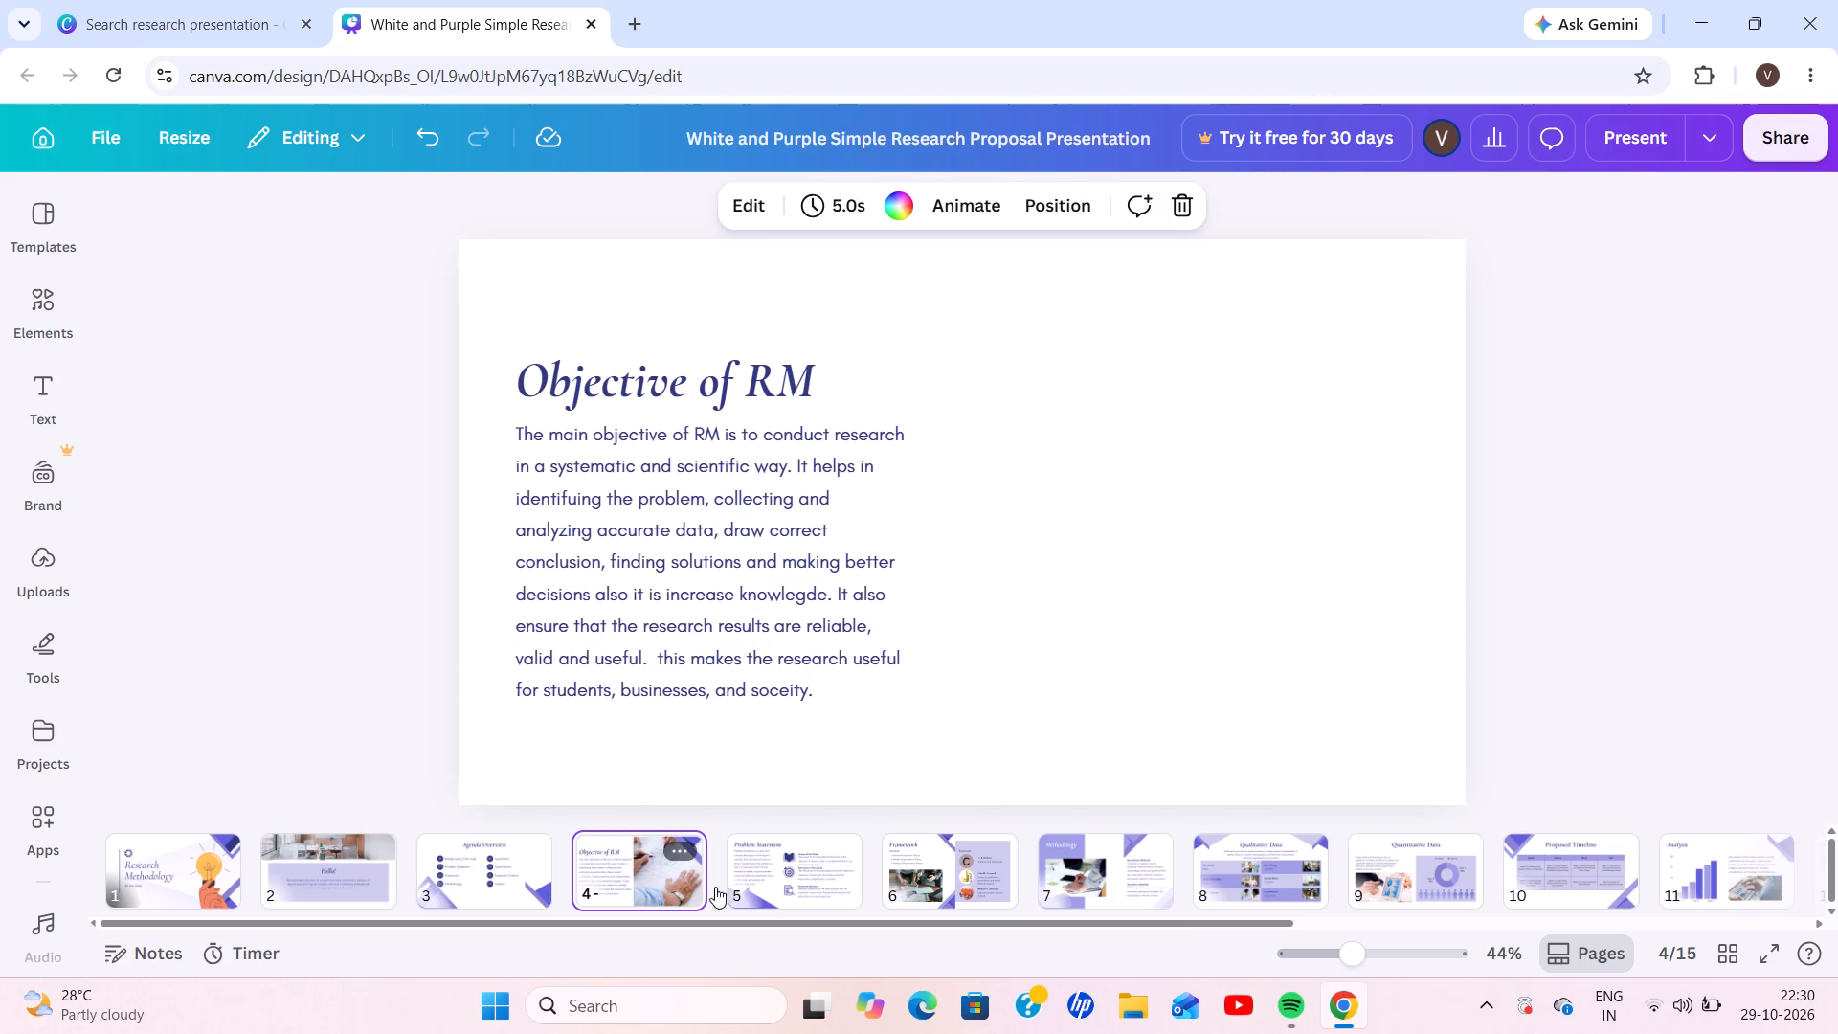
left_click(835, 888)
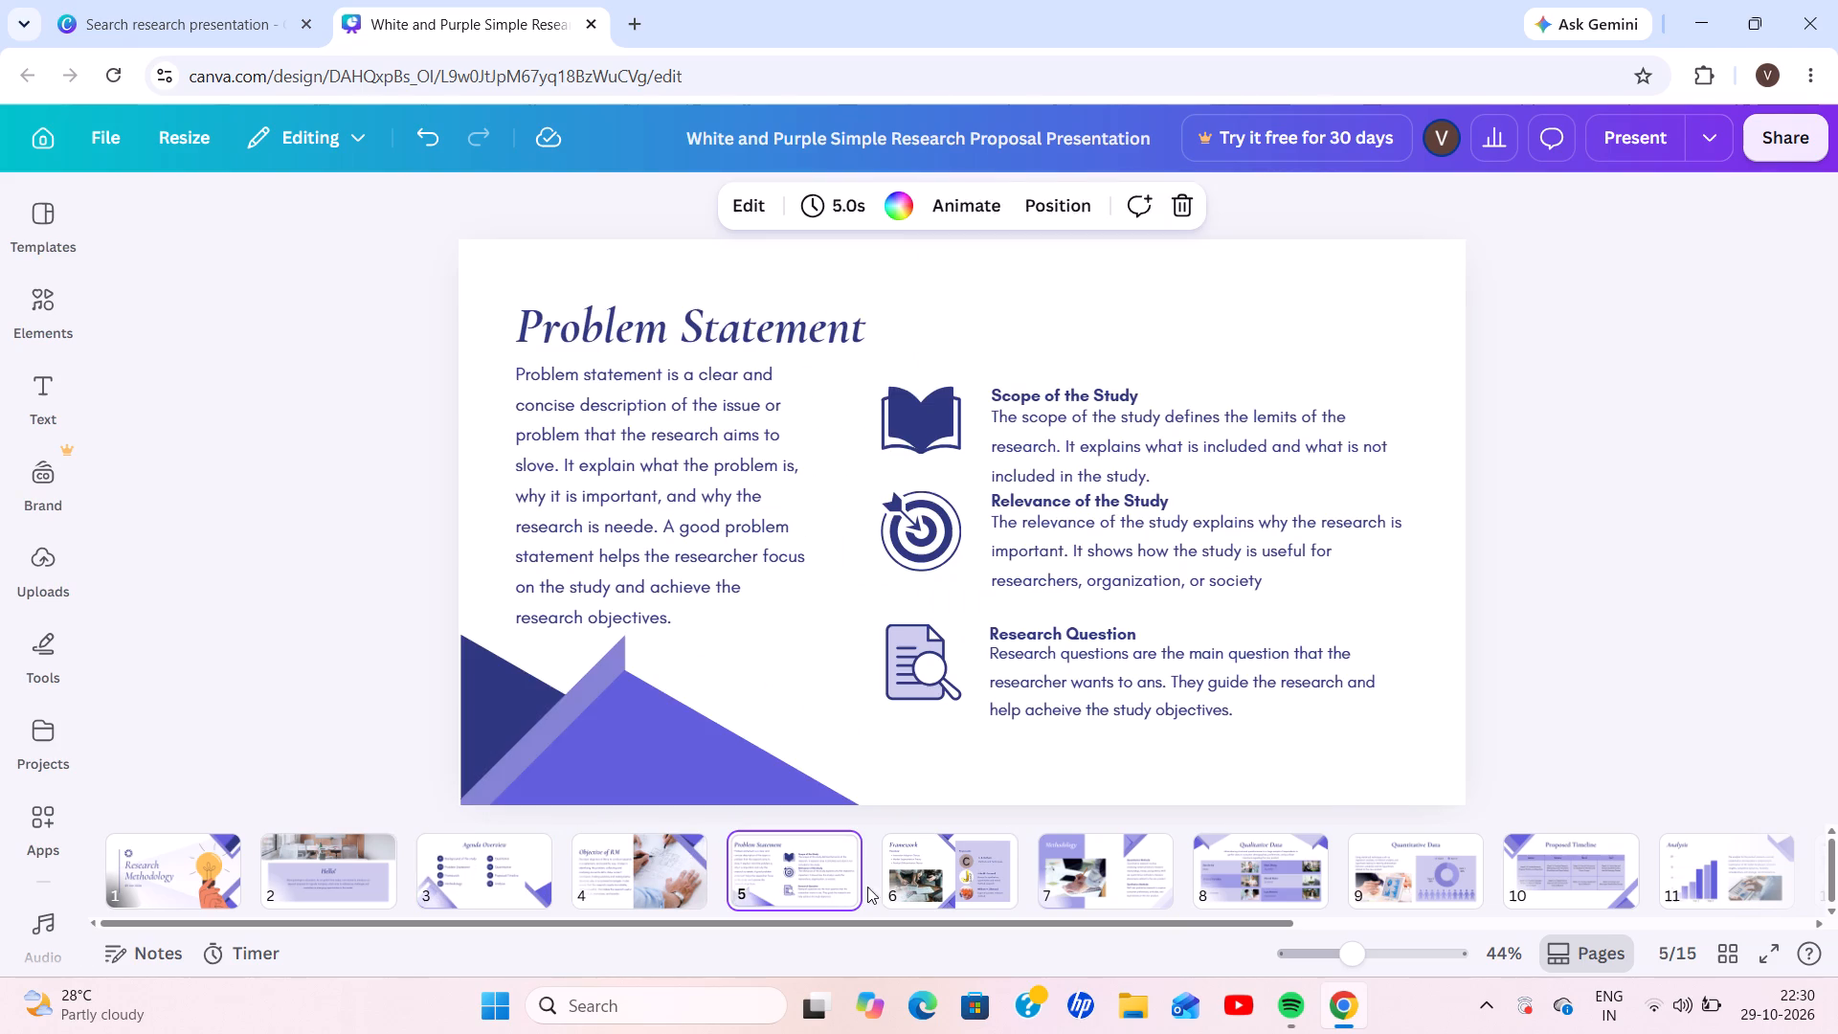
left_click(908, 887)
left_click(1126, 869)
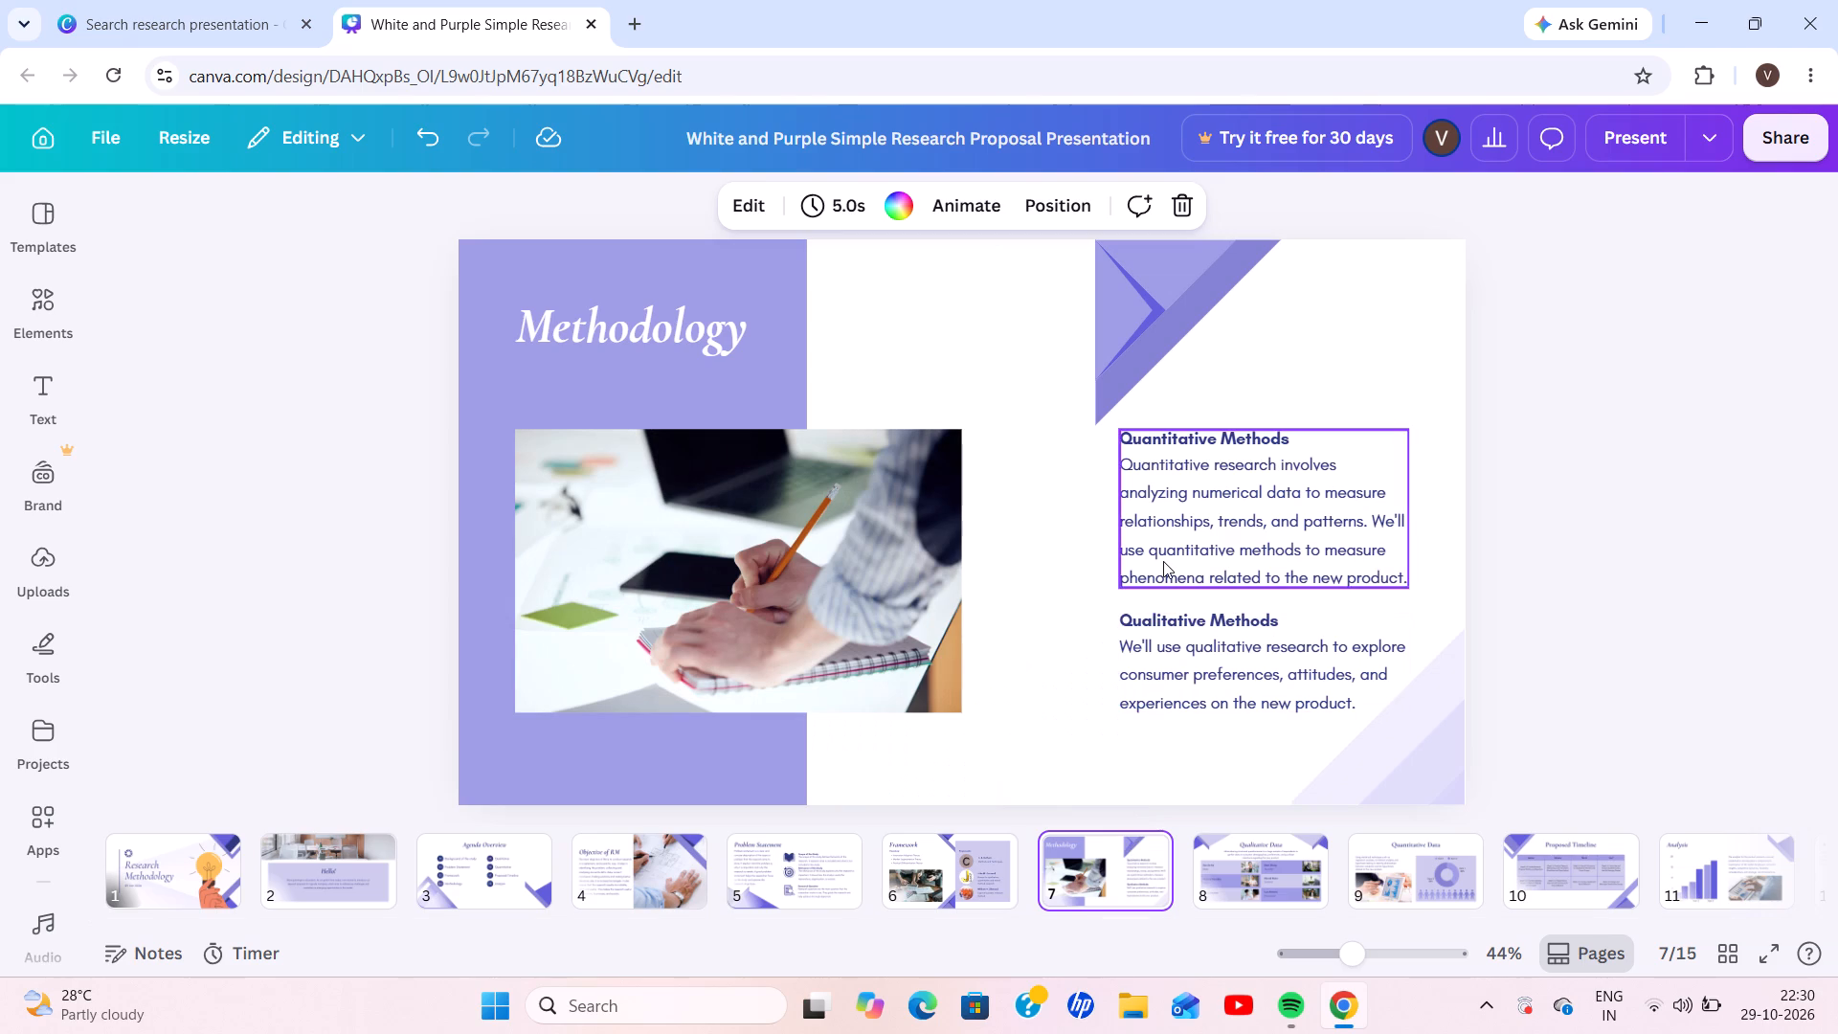
left_click(1163, 561)
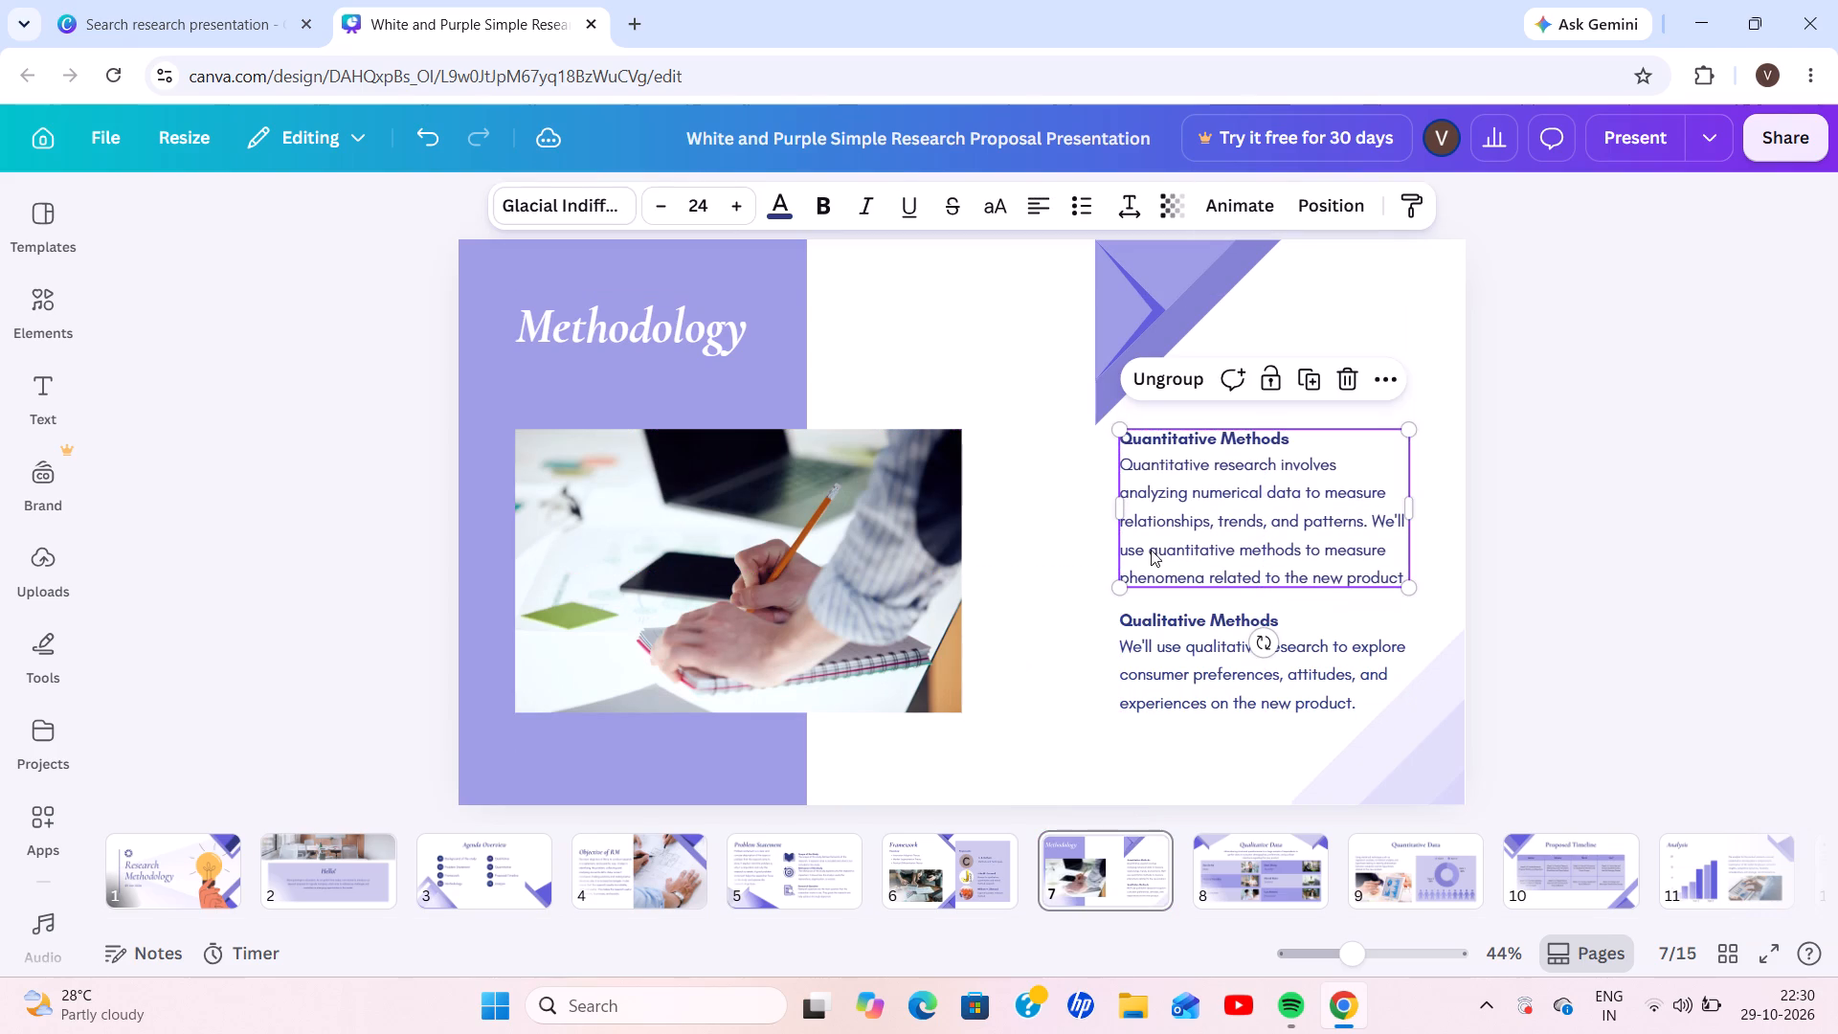
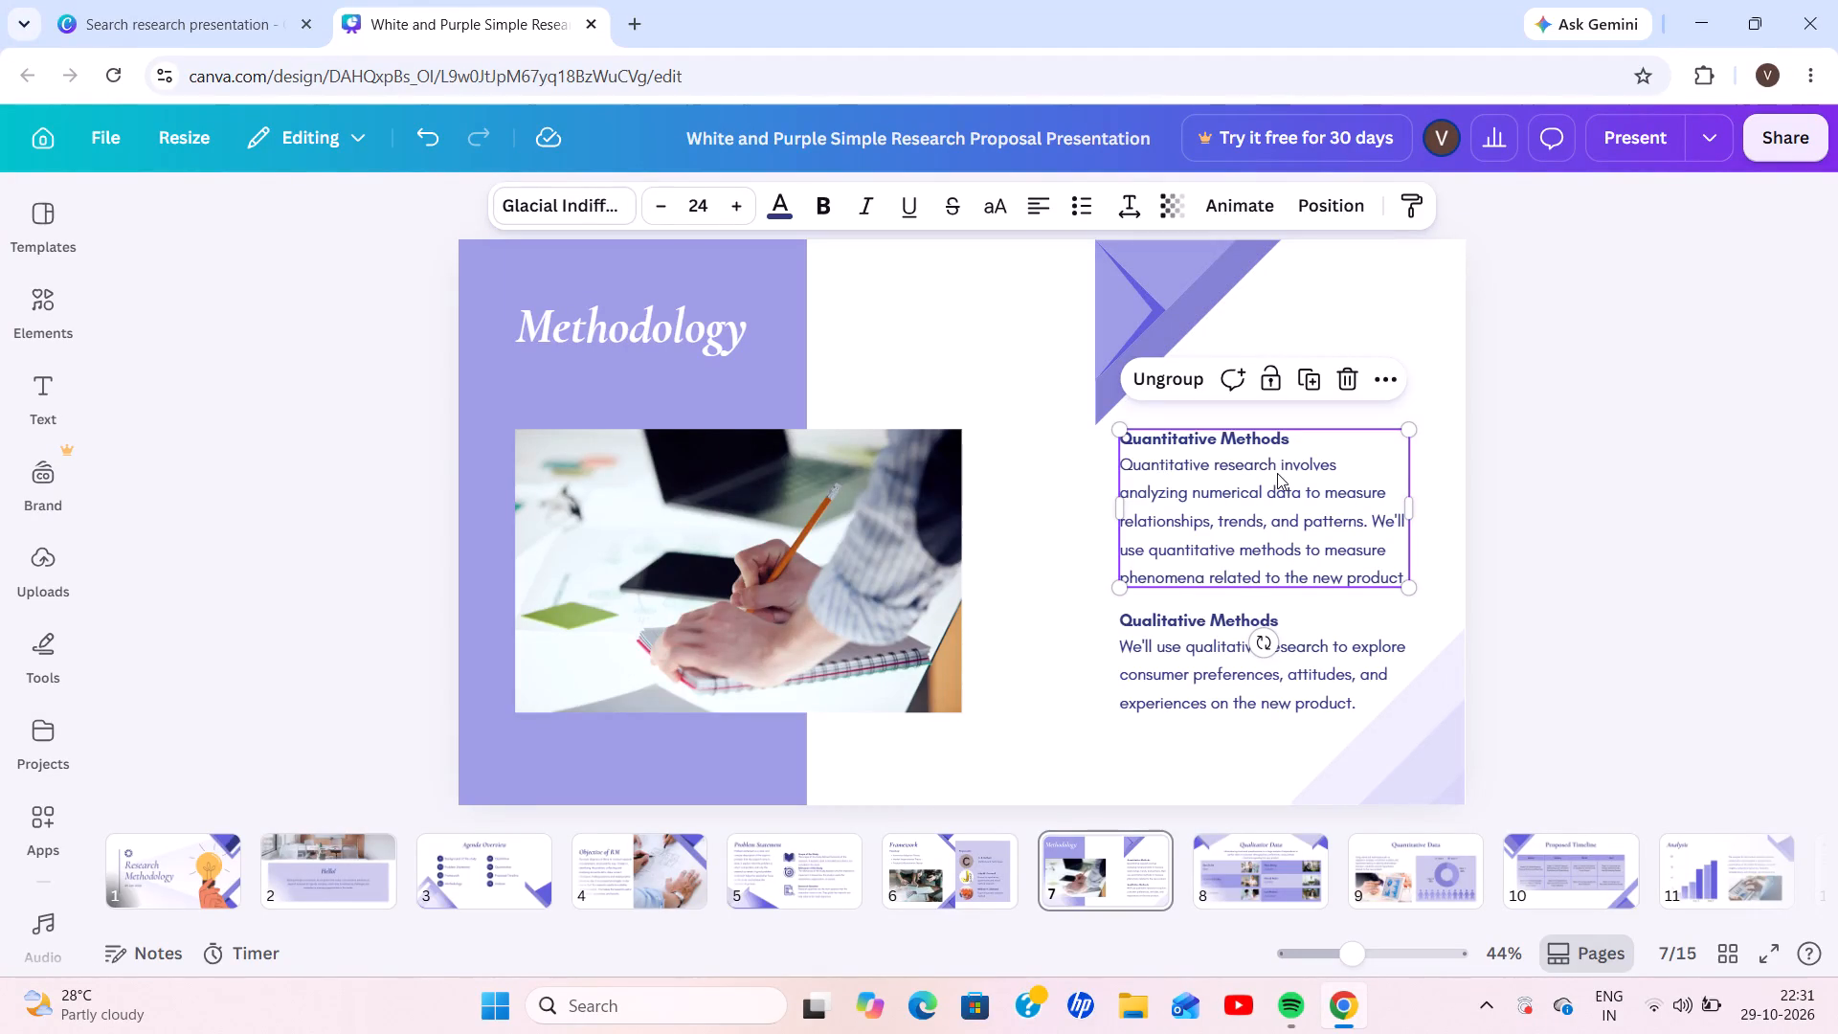
Replace the Quantitative Methods description on the Methodology slide with "Quantitative methods are research metod that collect numerical dara.".
left_click(1163, 466)
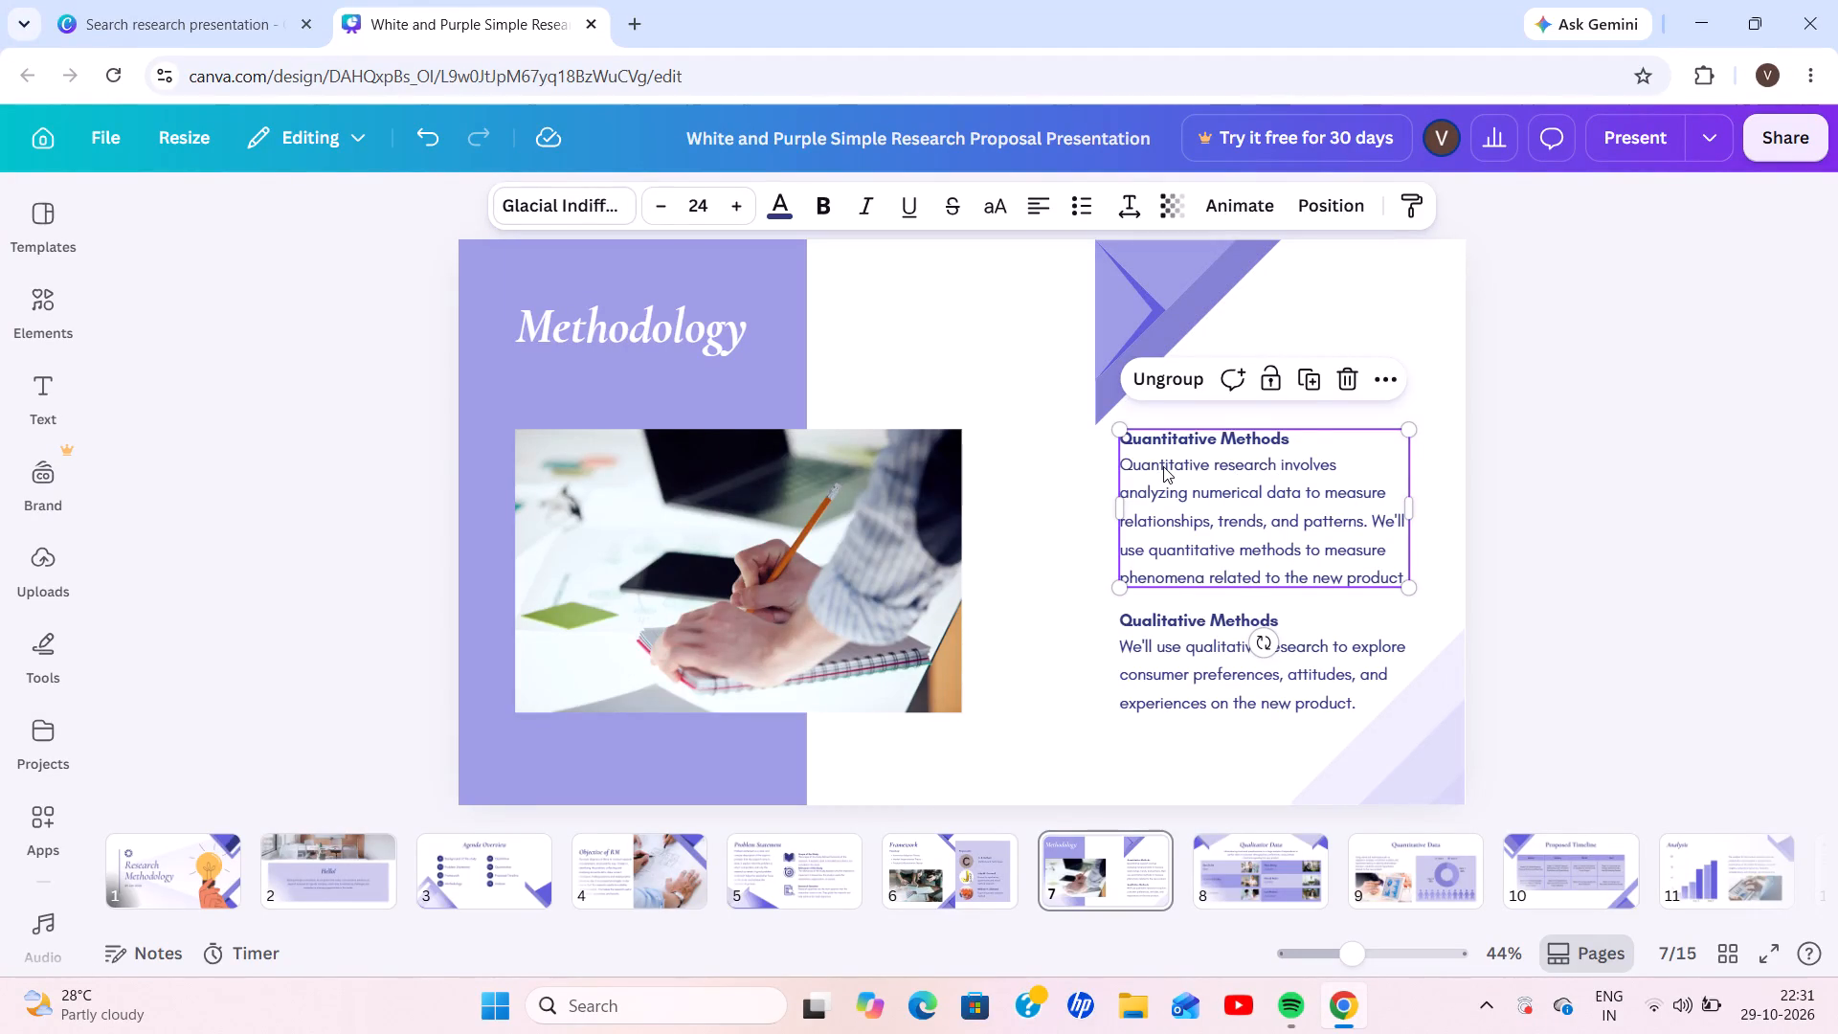
left_click(1163, 466)
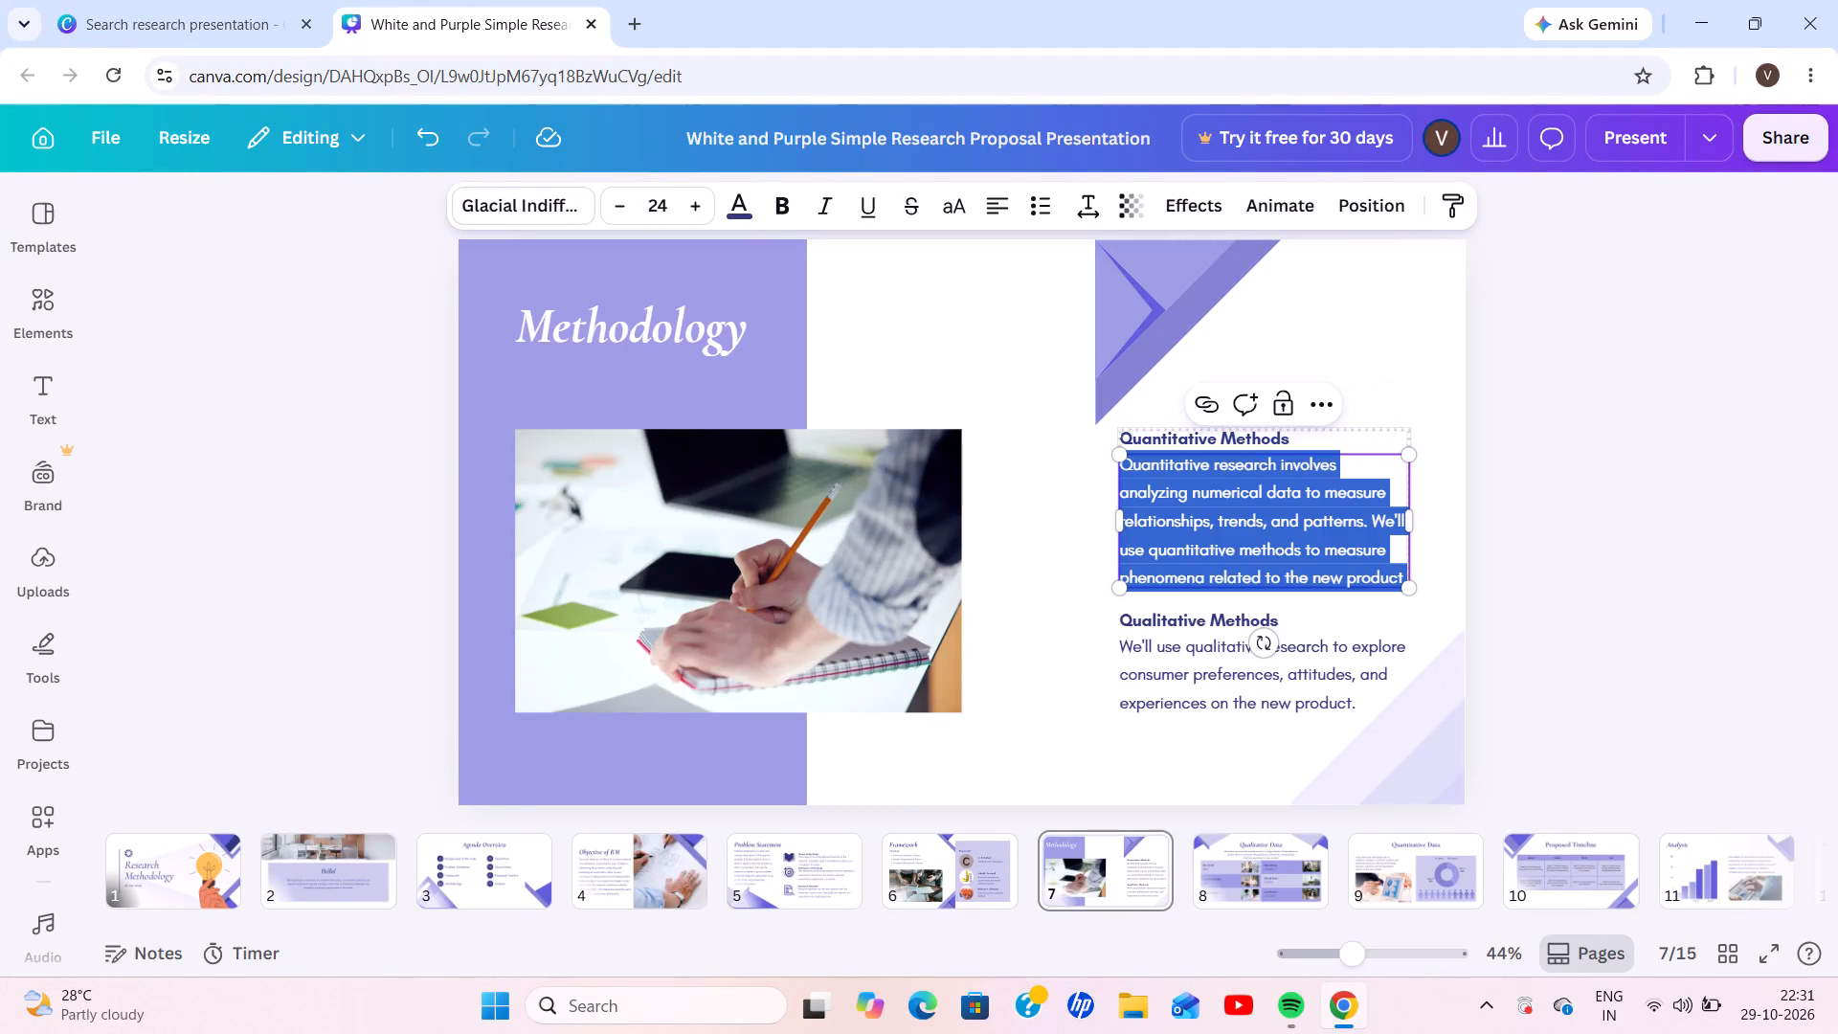
key("shift+q")
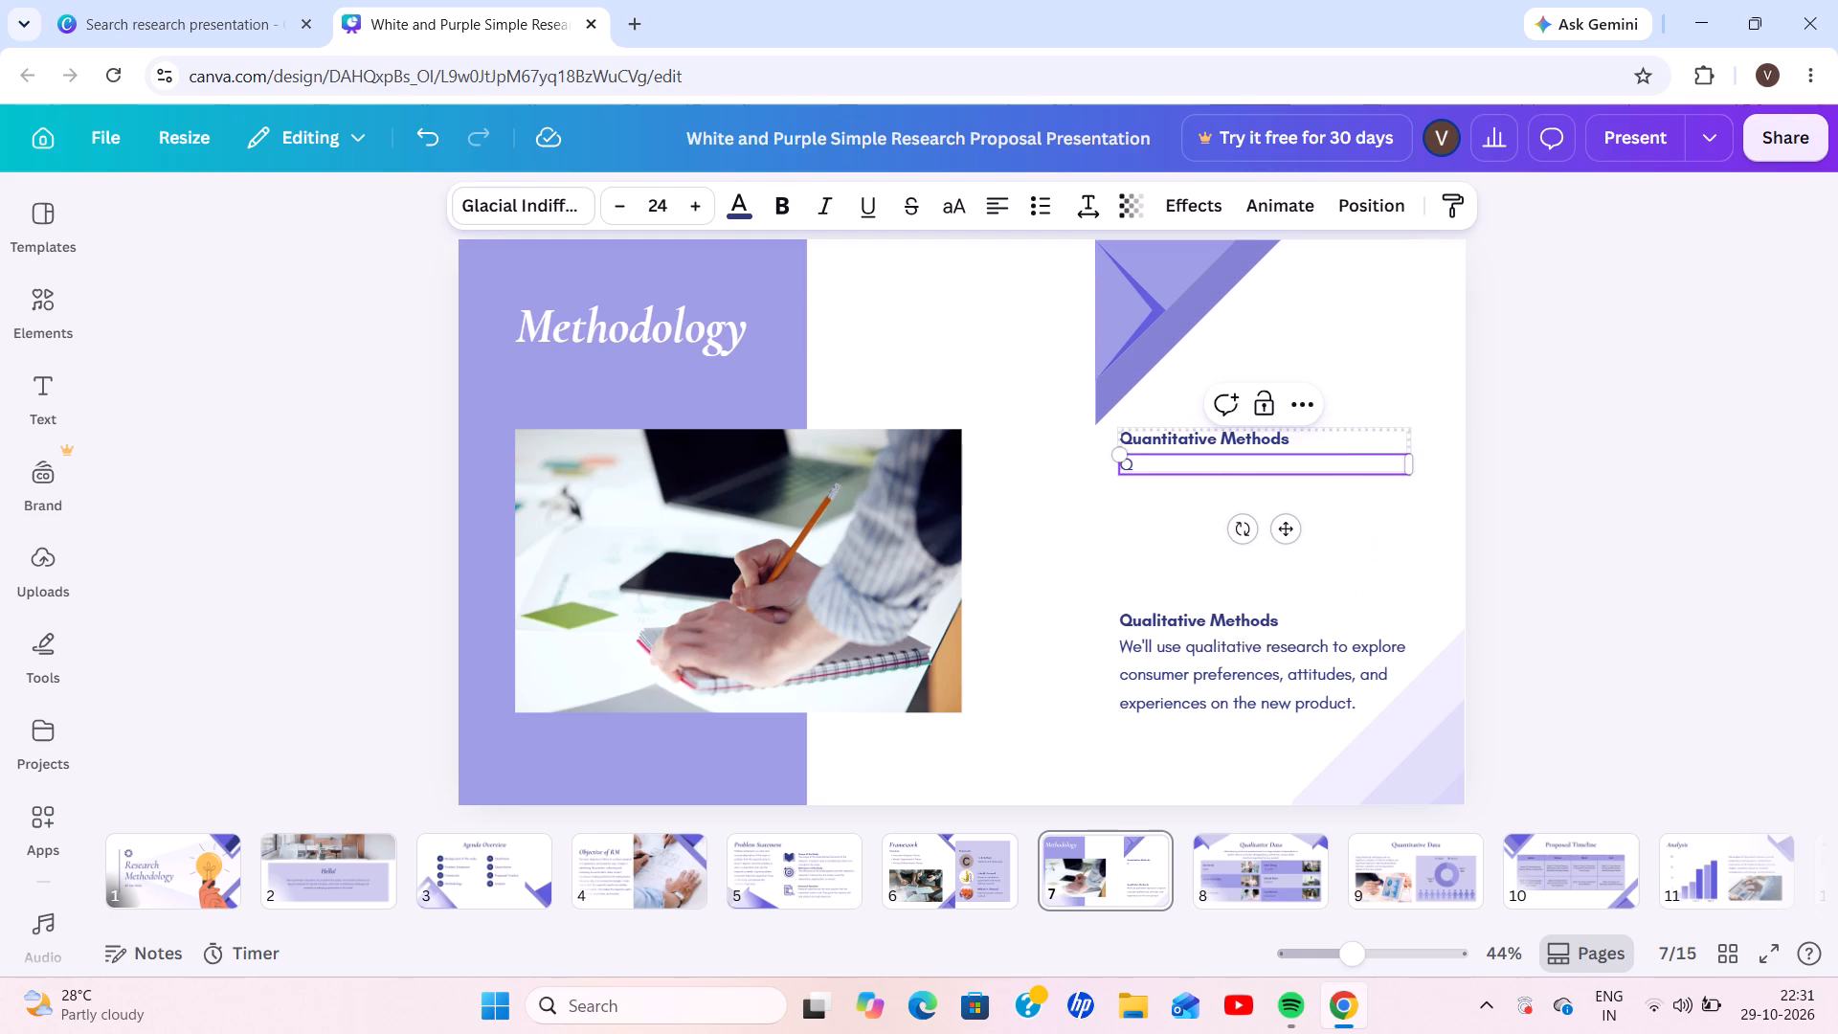
type("ua")
key("n")
key("t")
type("itativ")
type("e met")
type("hod")
key("a")
key("BackSpace")
type("s")
key("space")
key("space")
key("BackSpace")
type("are research")
key("space")
type("mo")
key("BackSpace")
type("etod")
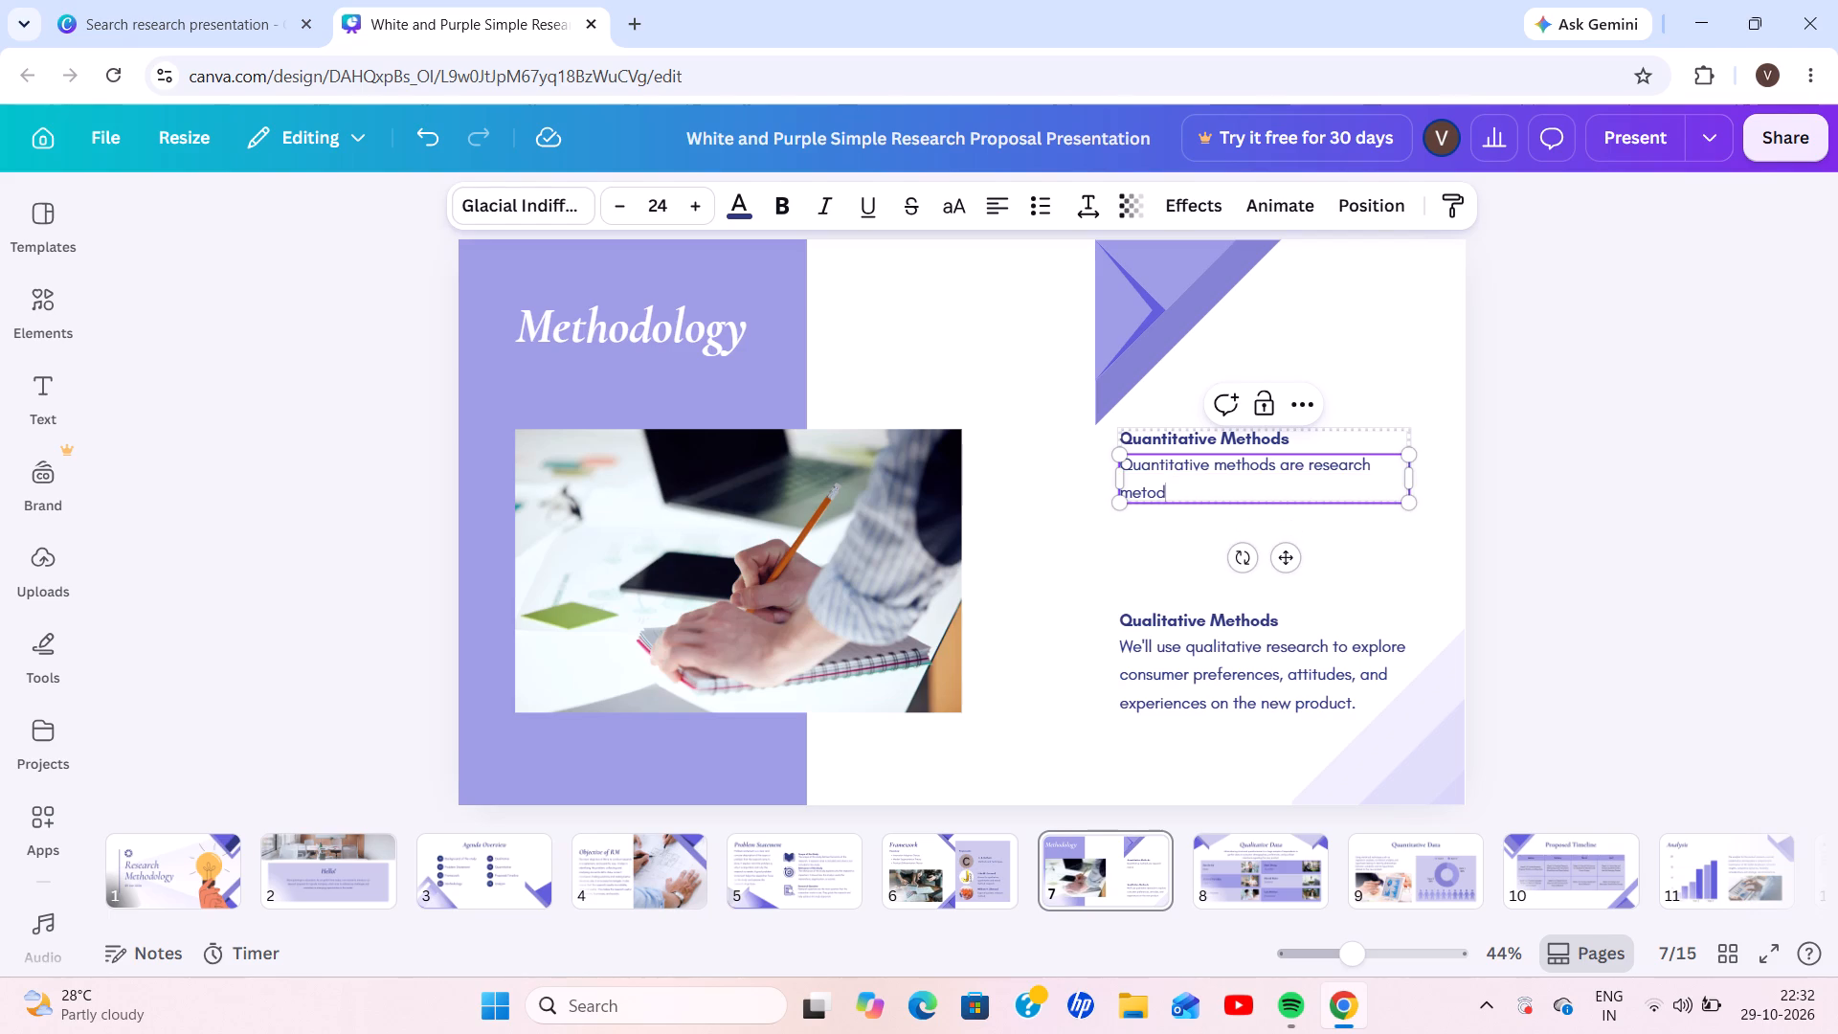
key("space")
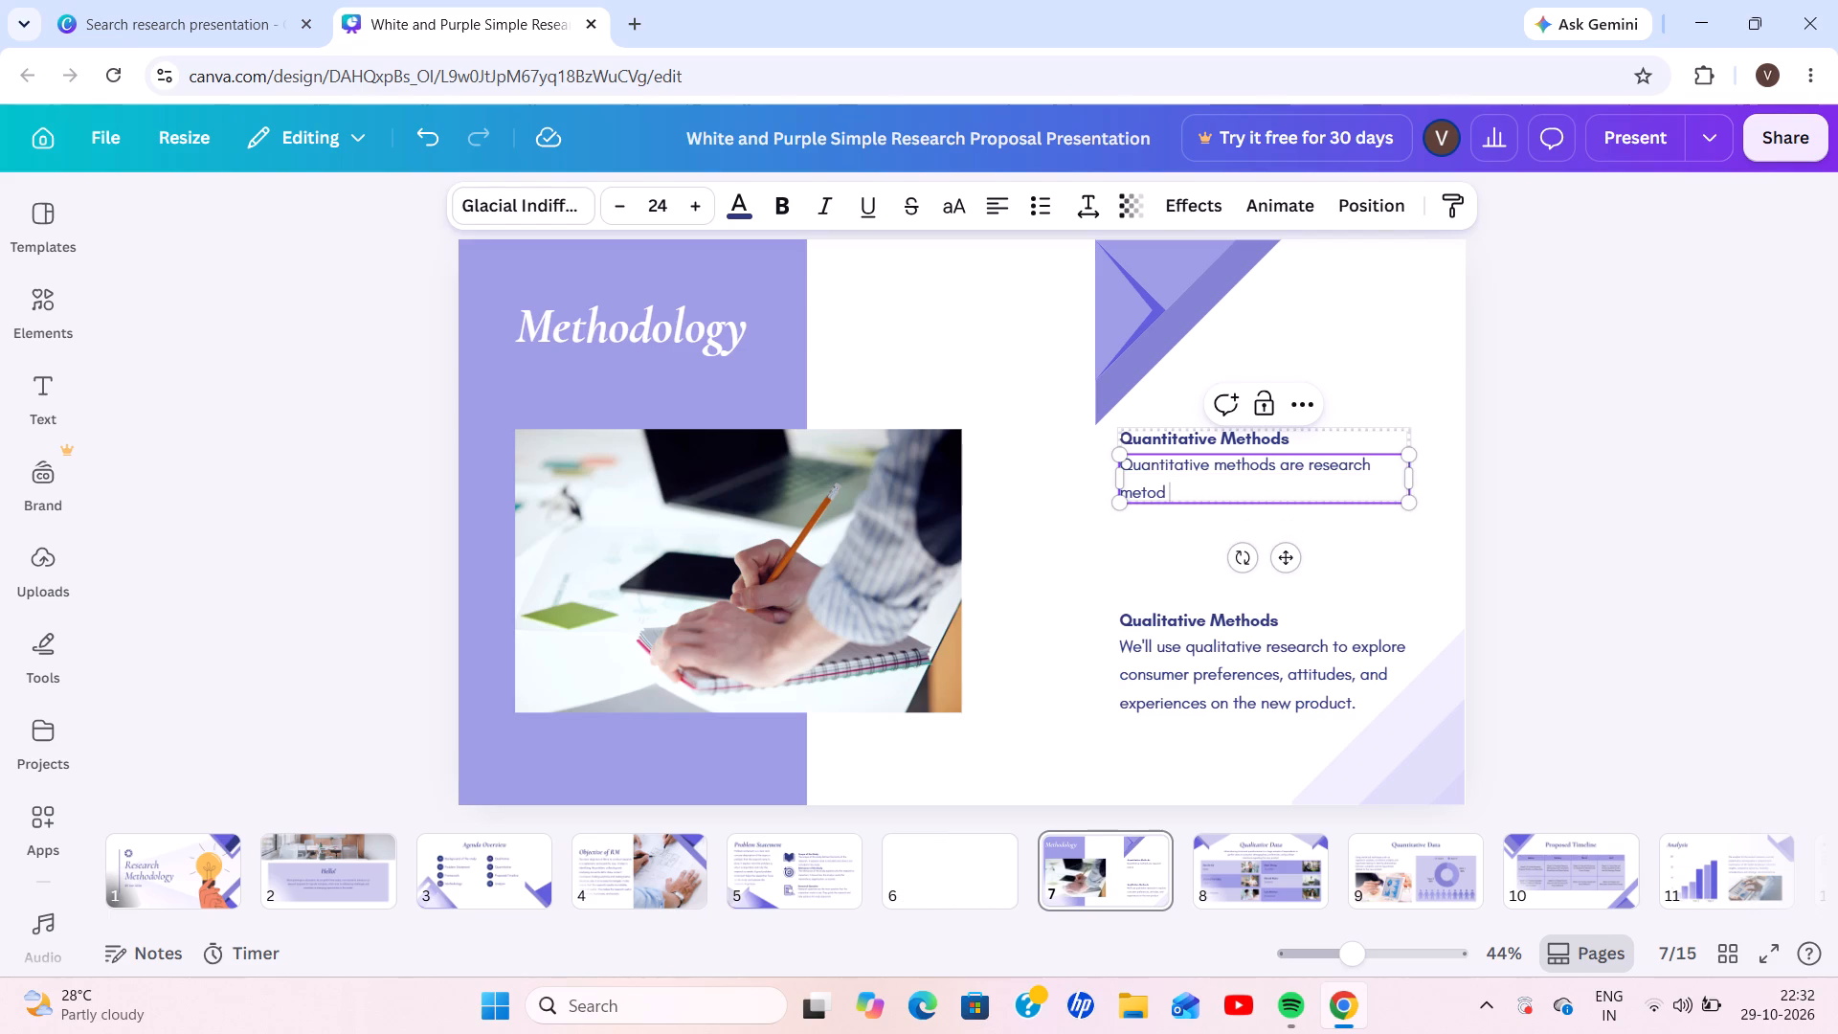
type("that collect")
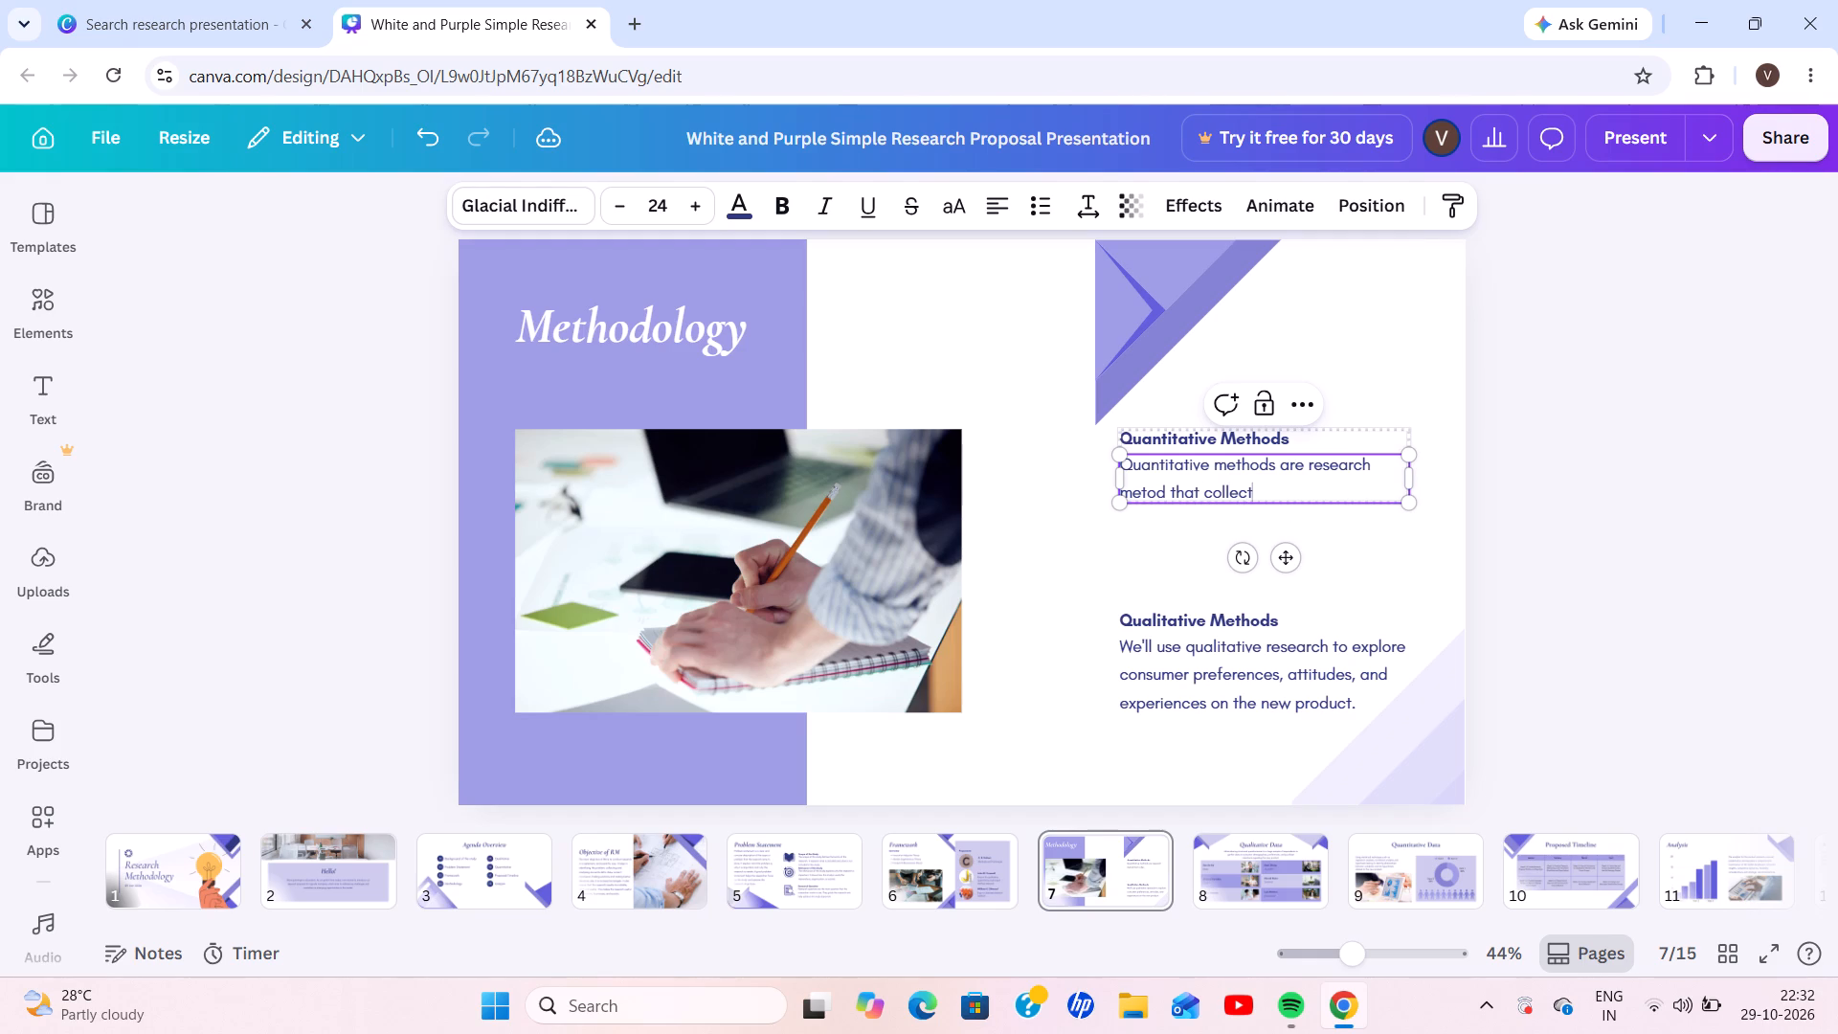
key("space")
type("numeric")
type("al")
key("space")
type("dara.")
key("space")
Begin a second sentence in the Quantitative Methods description: "These method are used to measure, compare and analyze".
type("These")
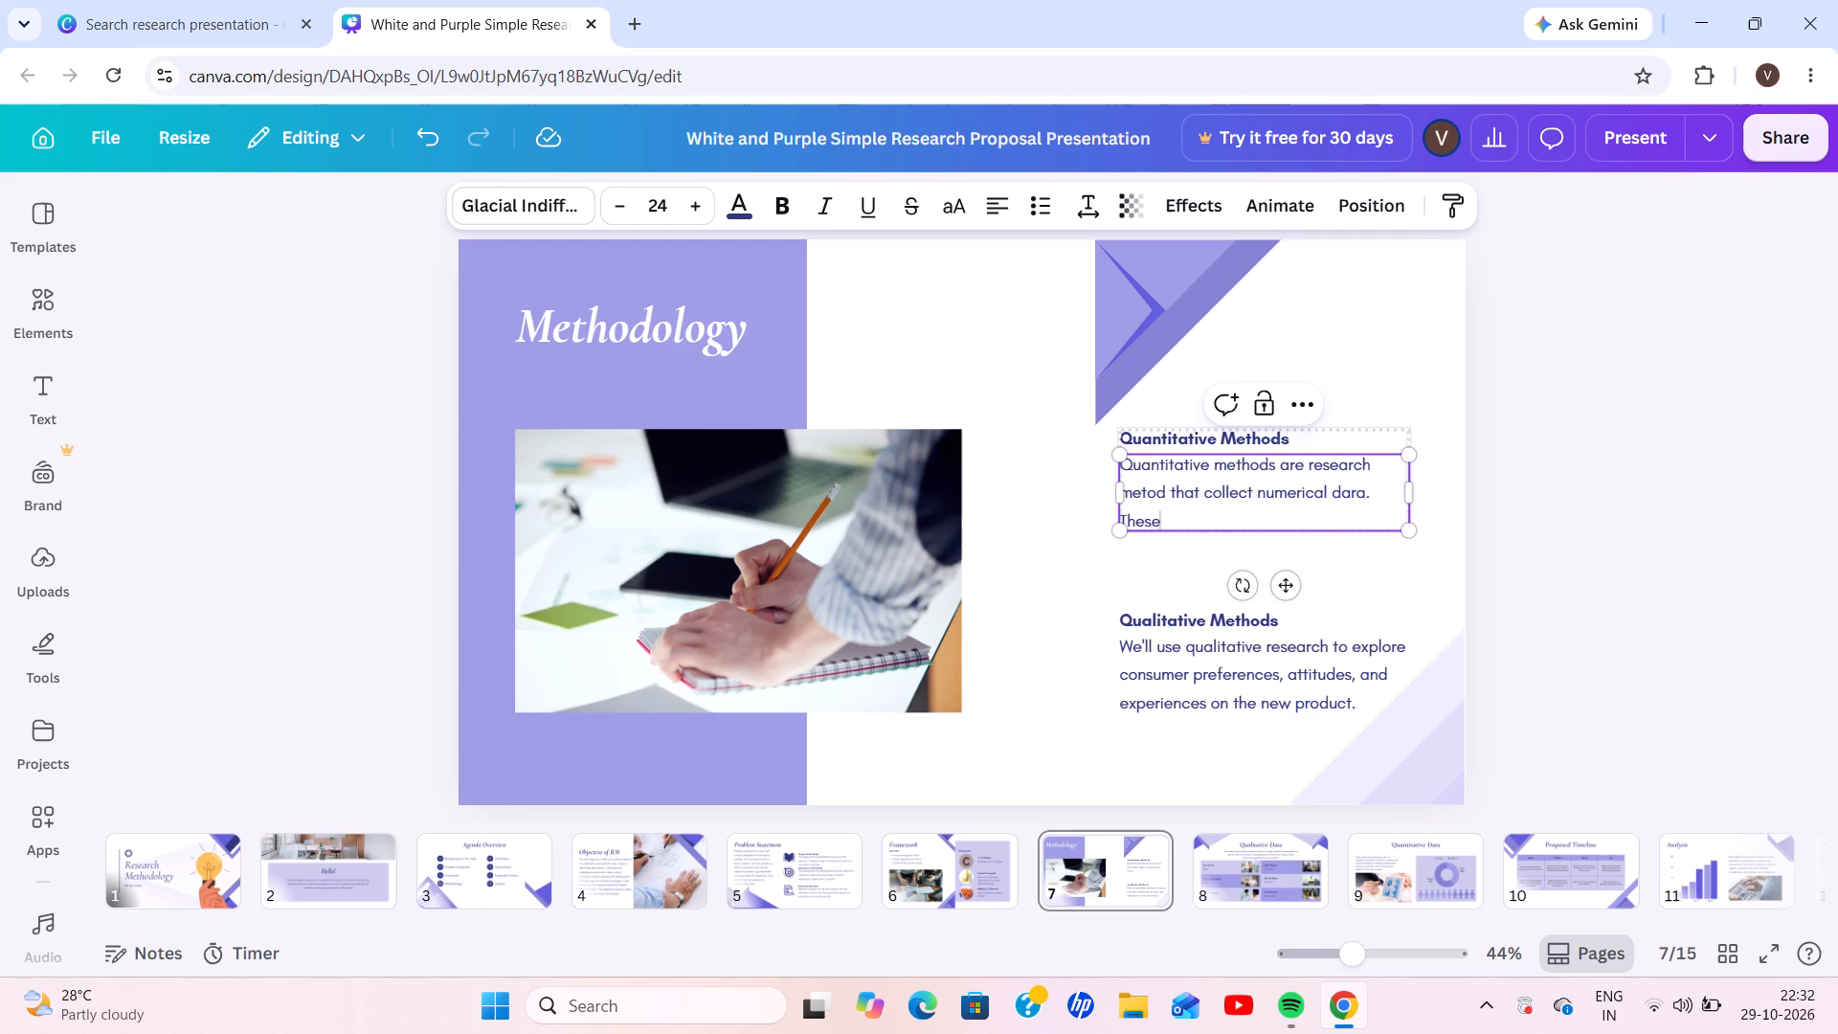
key("space")
type("m")
type("ethp")
key("BackSpace")
type("od")
key("space")
type("are use")
type("d t")
type("o mea")
key("s")
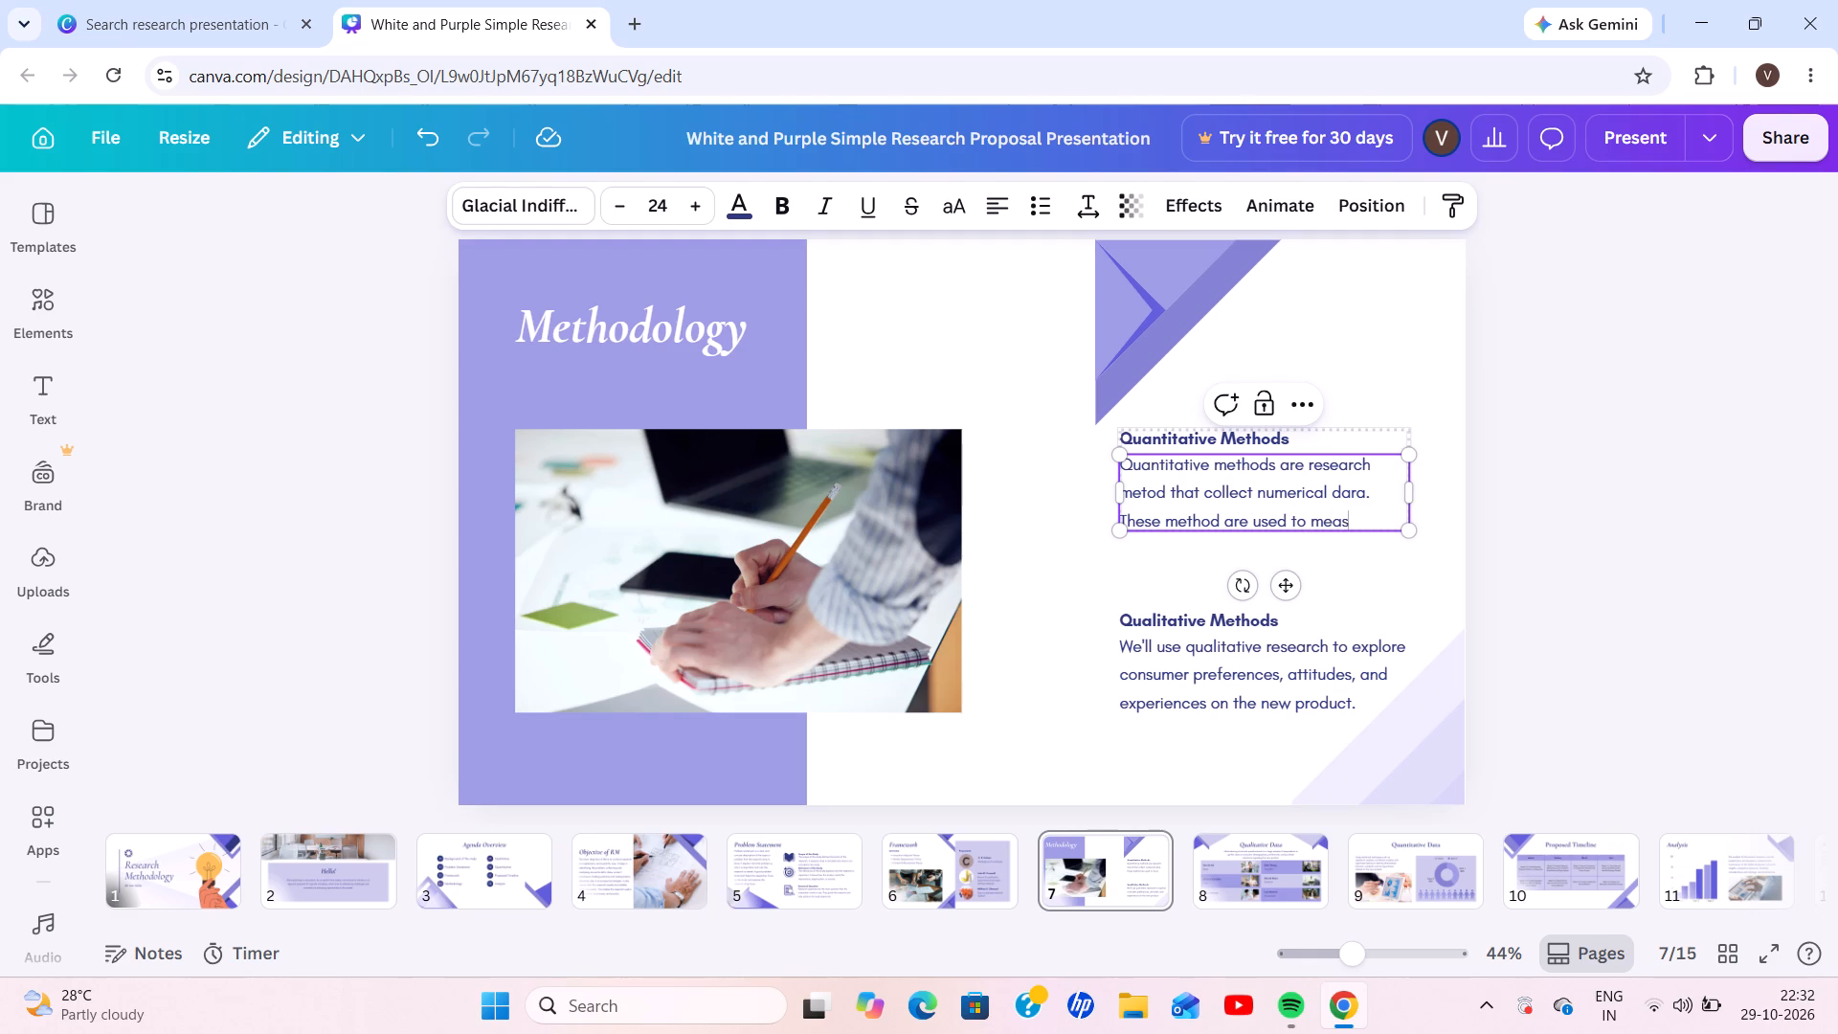
type("ure")
type(", compre")
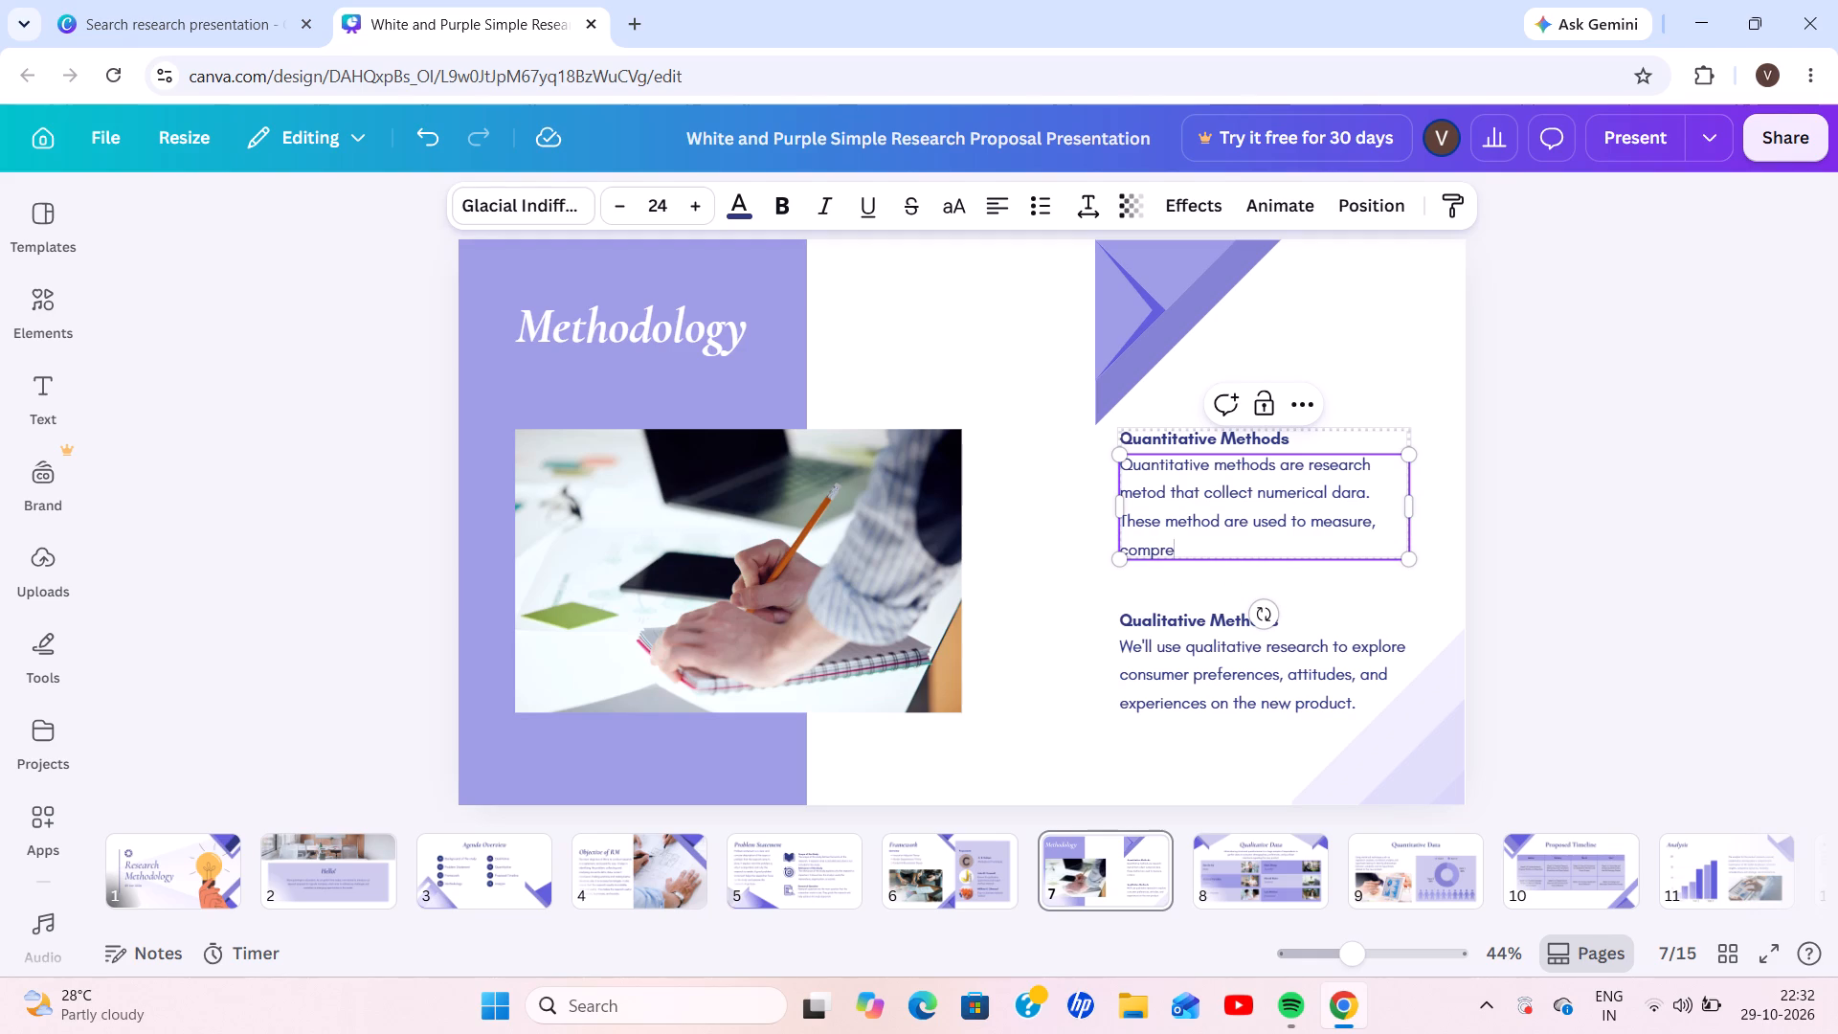
key("BackSpace")
key("BackSpace")
type("are")
key("space")
type("a")
type("nd")
key("space")
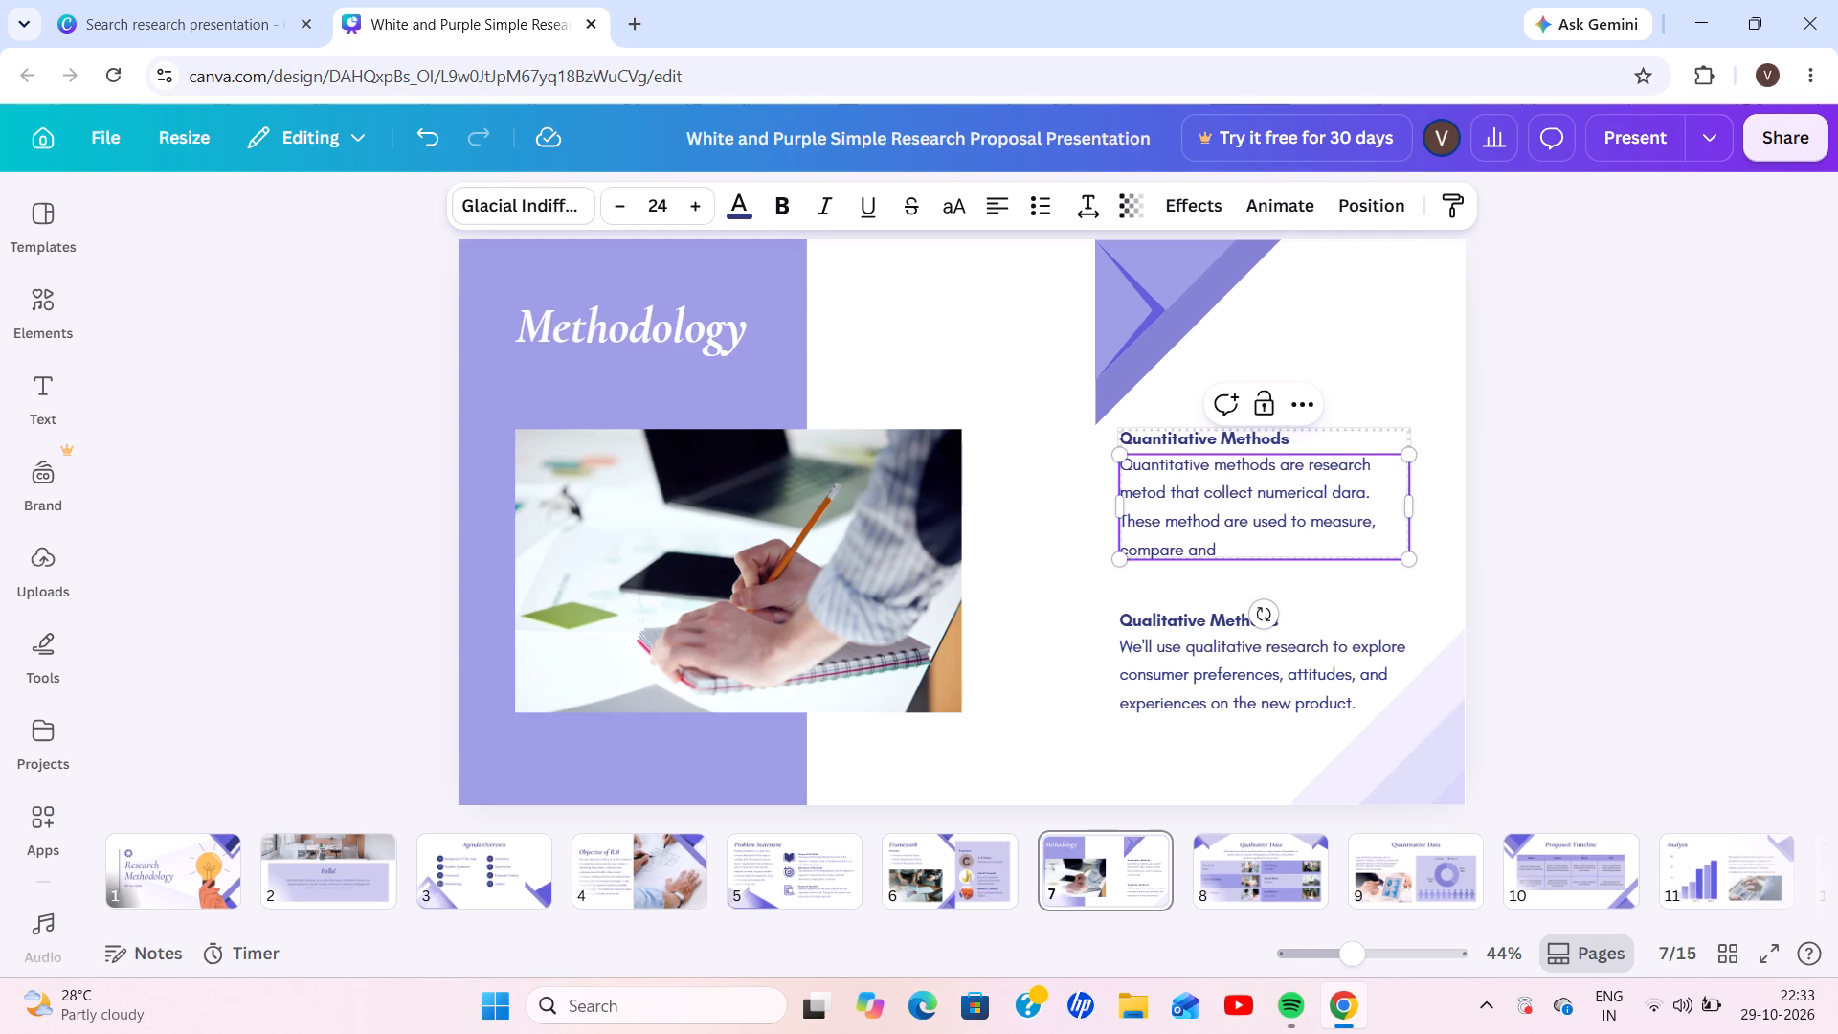
key("a")
type("nal")
key("y")
type("ze")
key("space")
key("d")
key("BackSpace")
Finish the second sentence of the Quantitative Methods description with "facts using statistics and mathematical techniques.".
key("a")
key("BackSpace")
type("fac")
type("ts usin")
type("g")
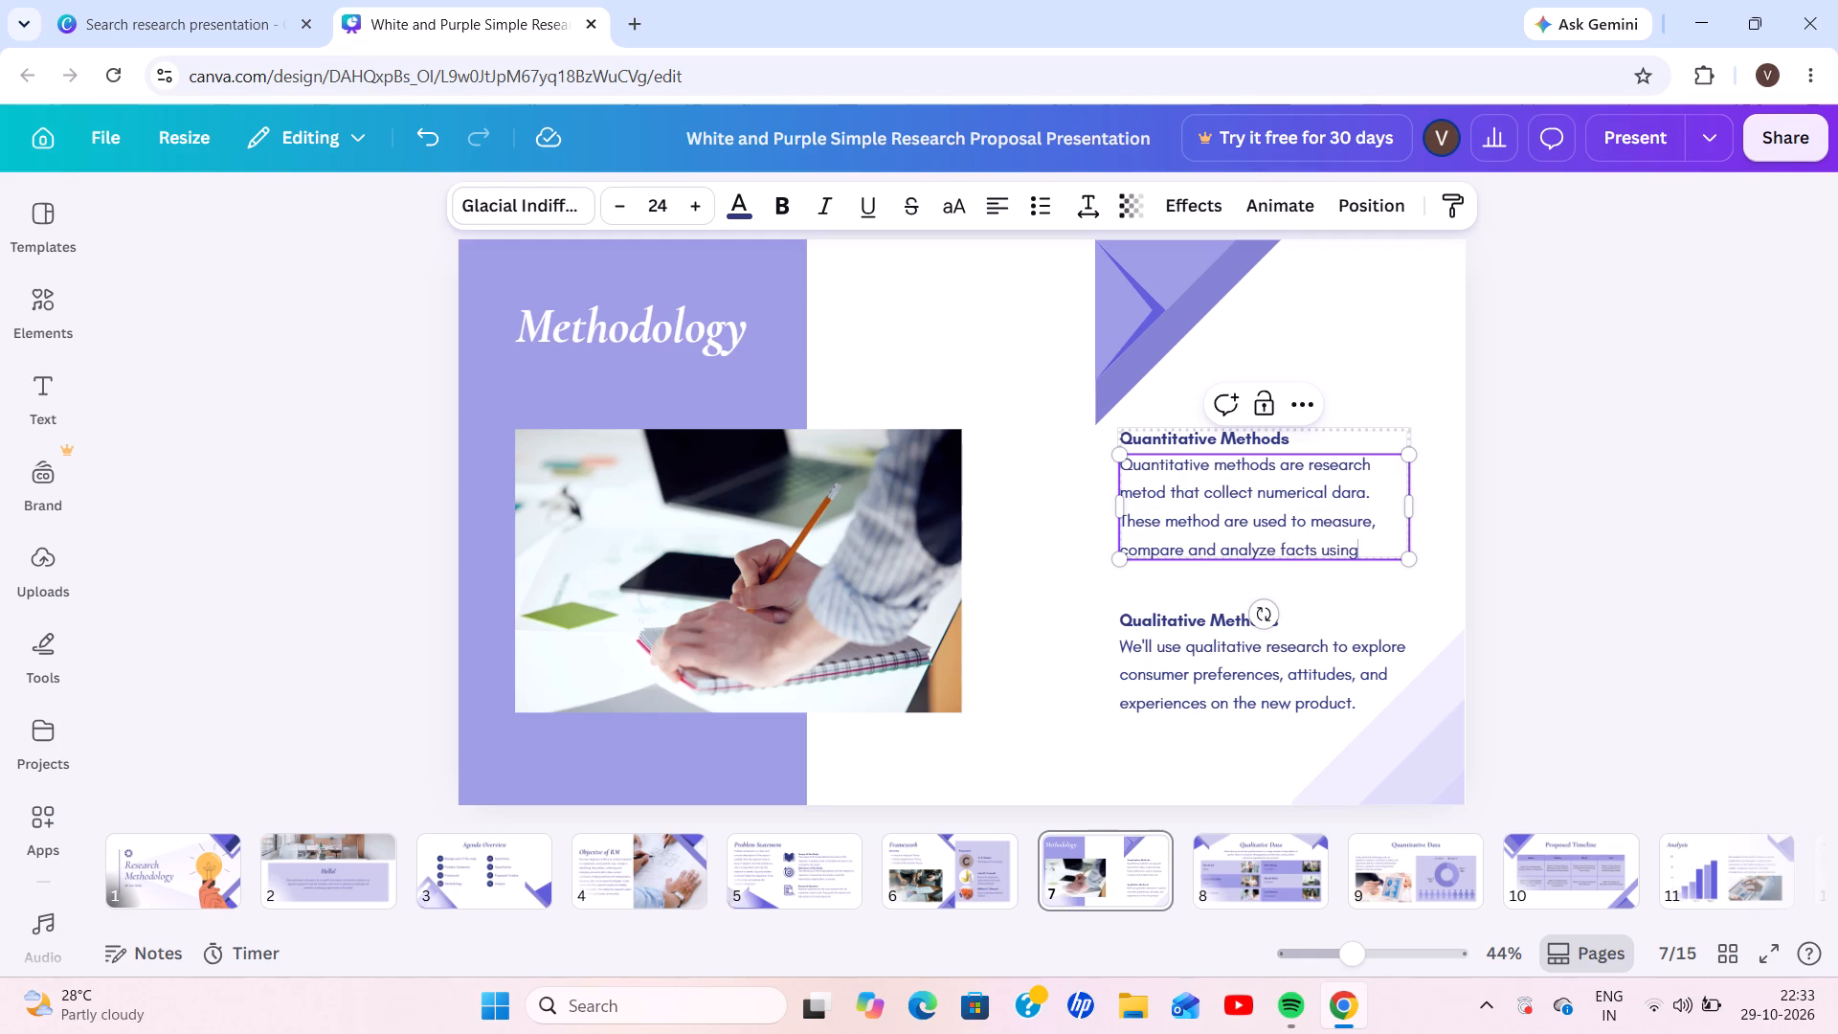
key("space")
key("s")
type("tati")
type("stics")
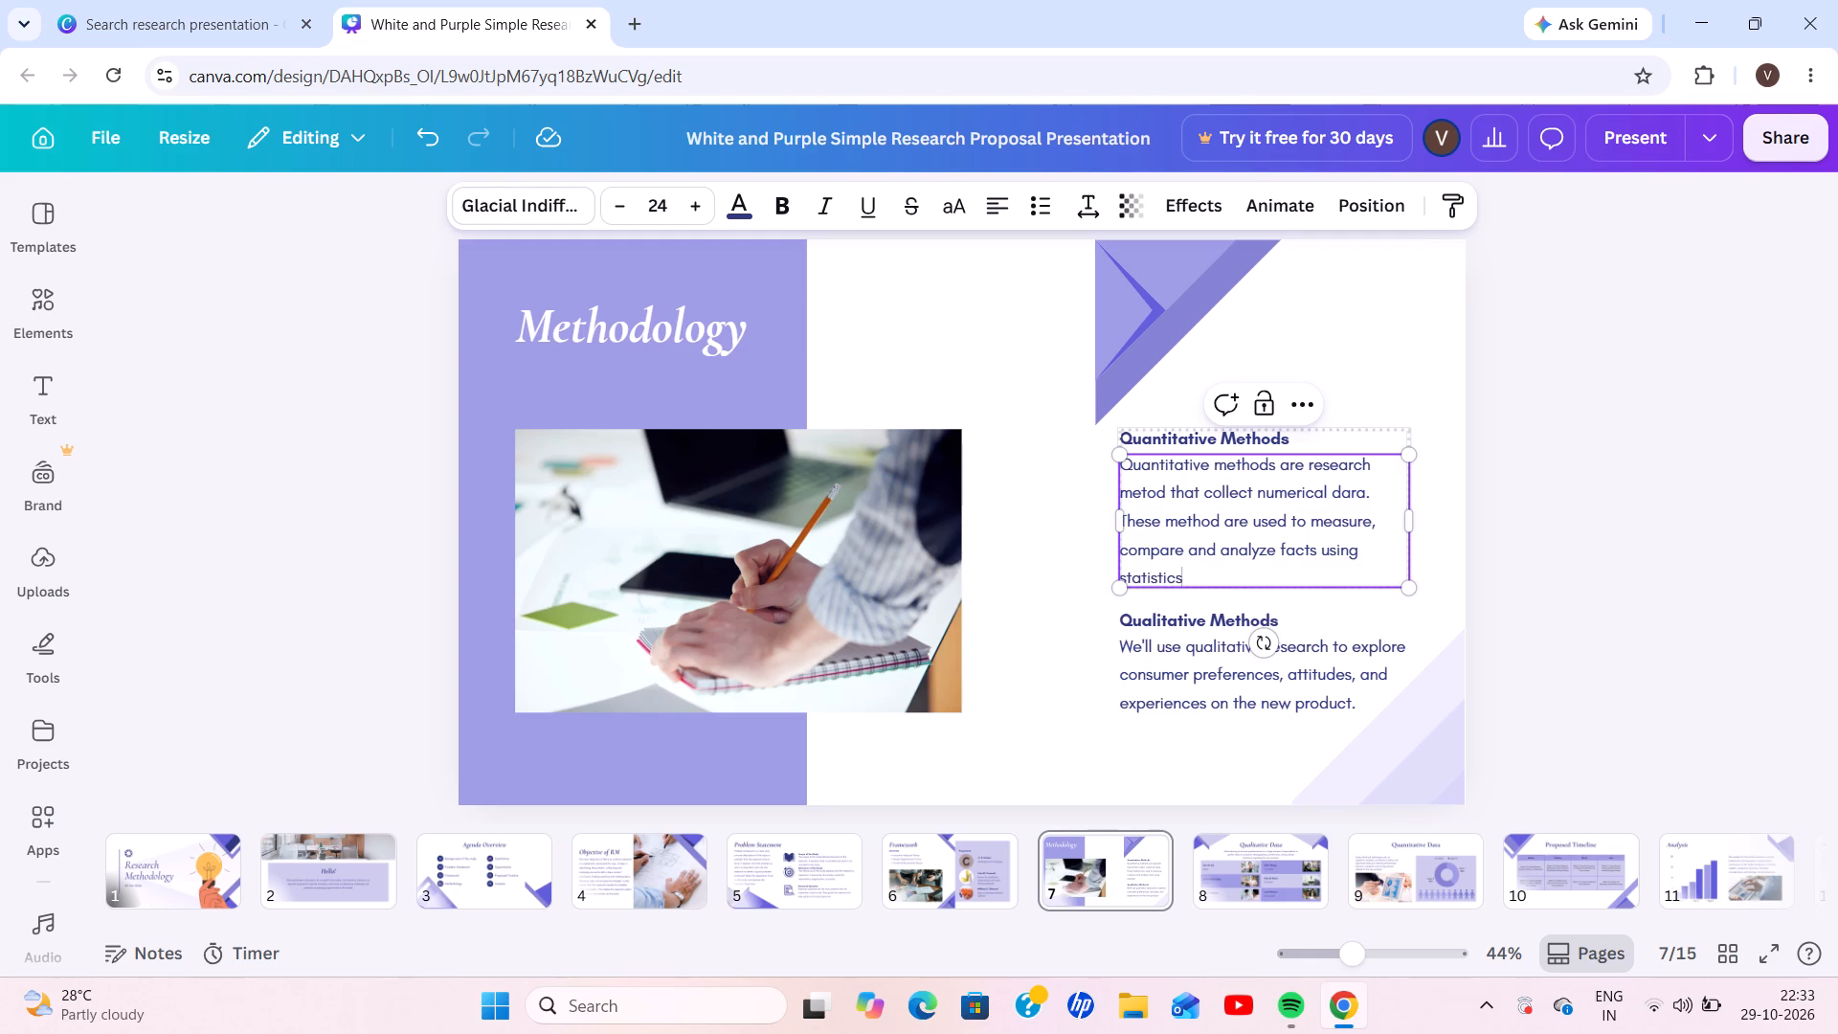
key("space")
type("and")
key("space")
type("math")
key("e")
key("m")
key("a")
type("tical")
key("s")
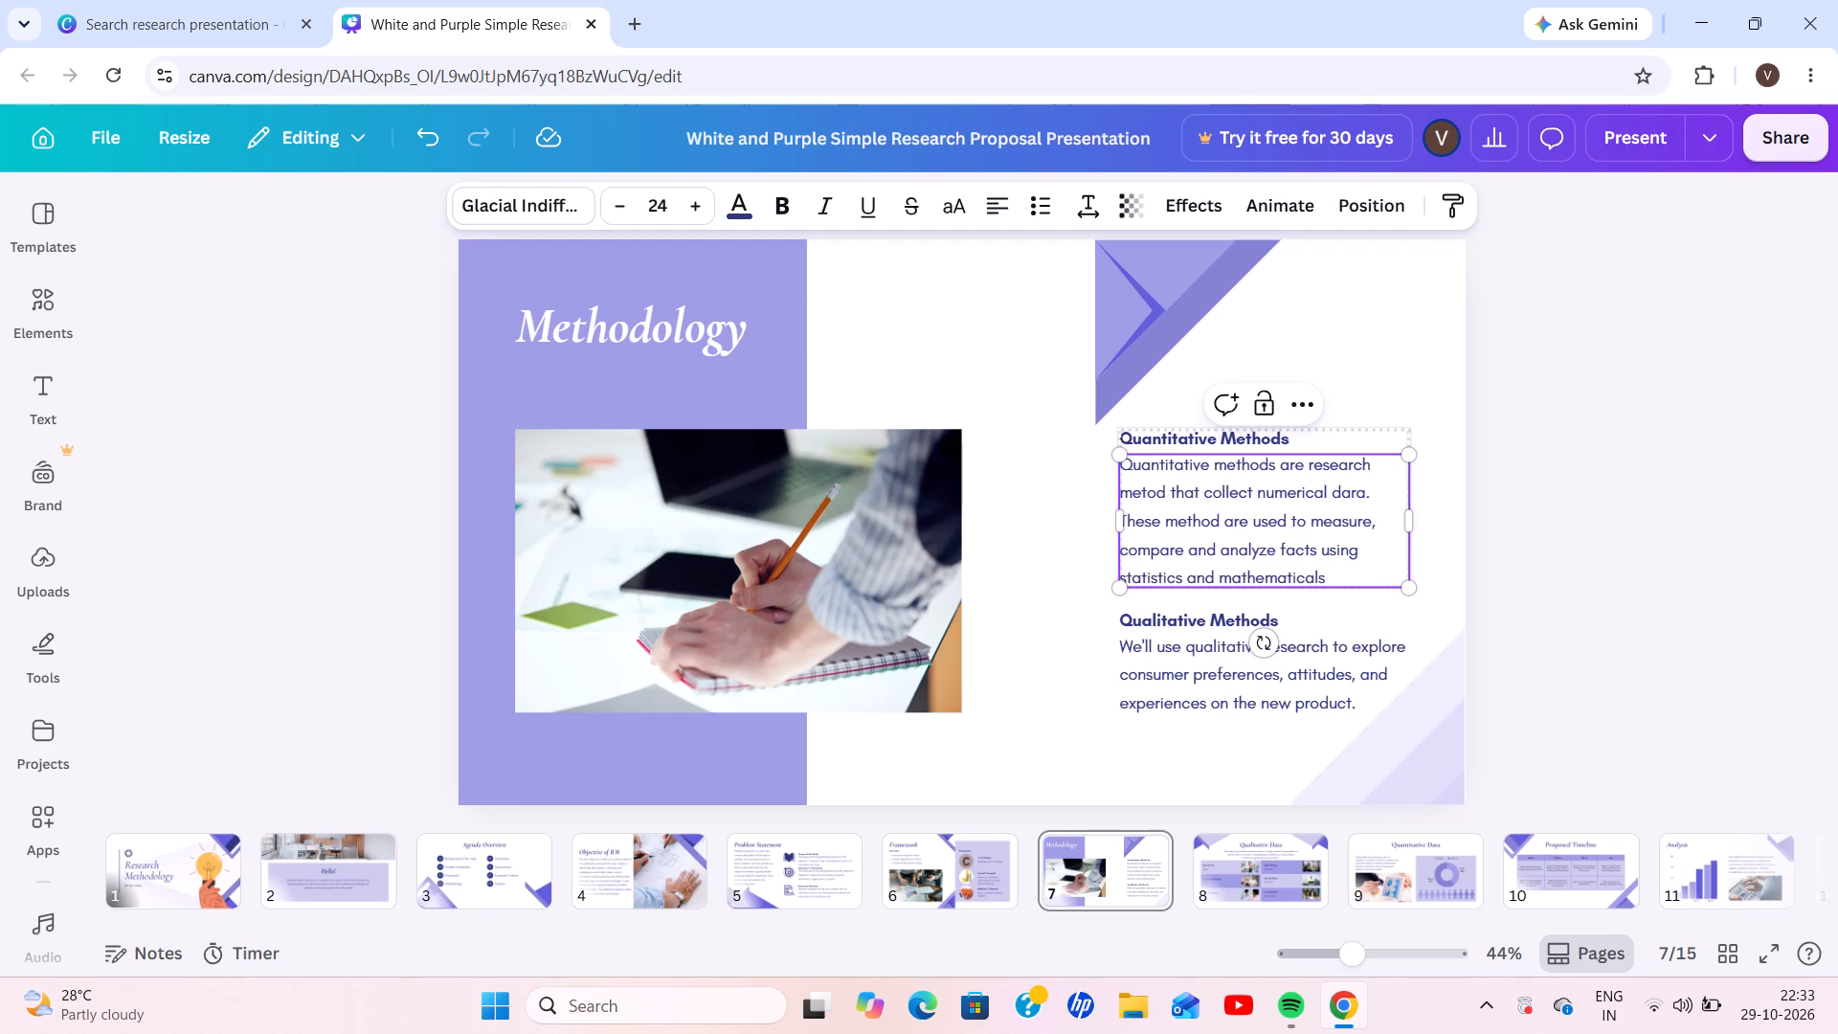
key("BackSpace")
key("space")
type("te")
key("c")
type("hniqu")
type("es")
key("period")
Replace the Qualitative Methods description with "Qualitative methods are research method that collect non numerical data such as opinions, feelings, experiences and ideas.".
left_click(1147, 657)
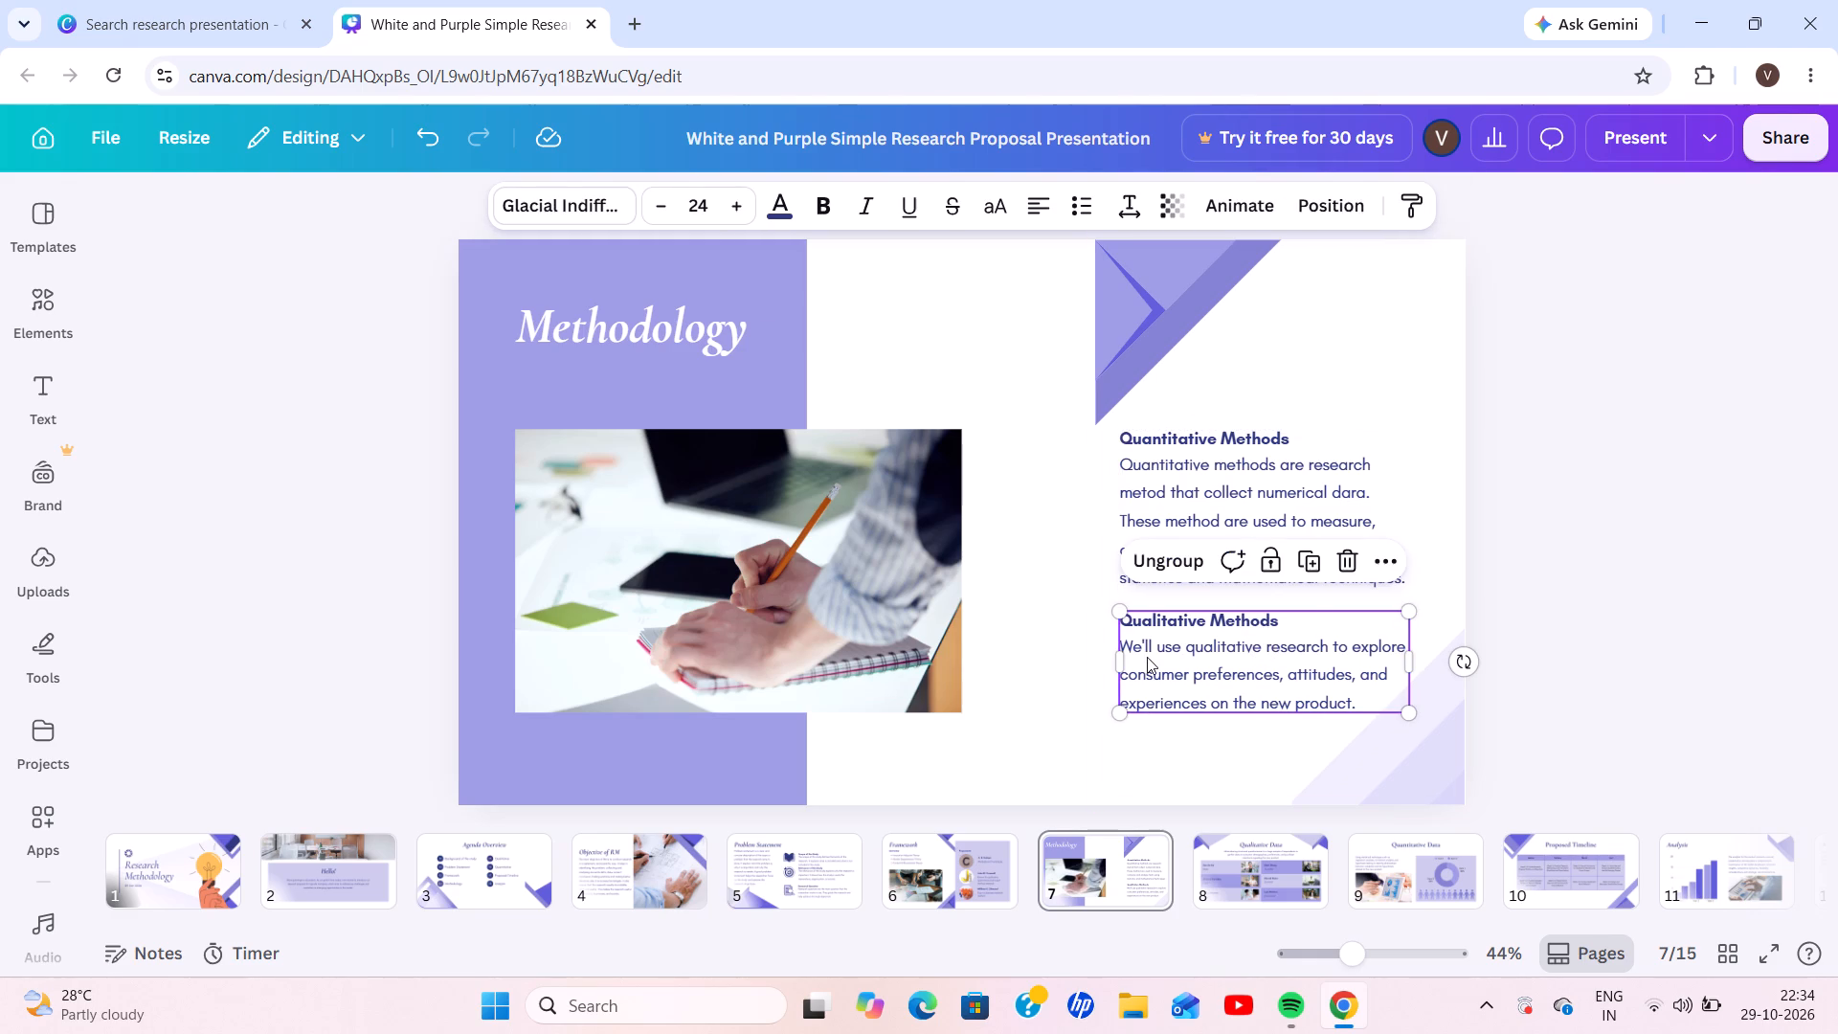
left_click(1147, 657)
left_click(1148, 651)
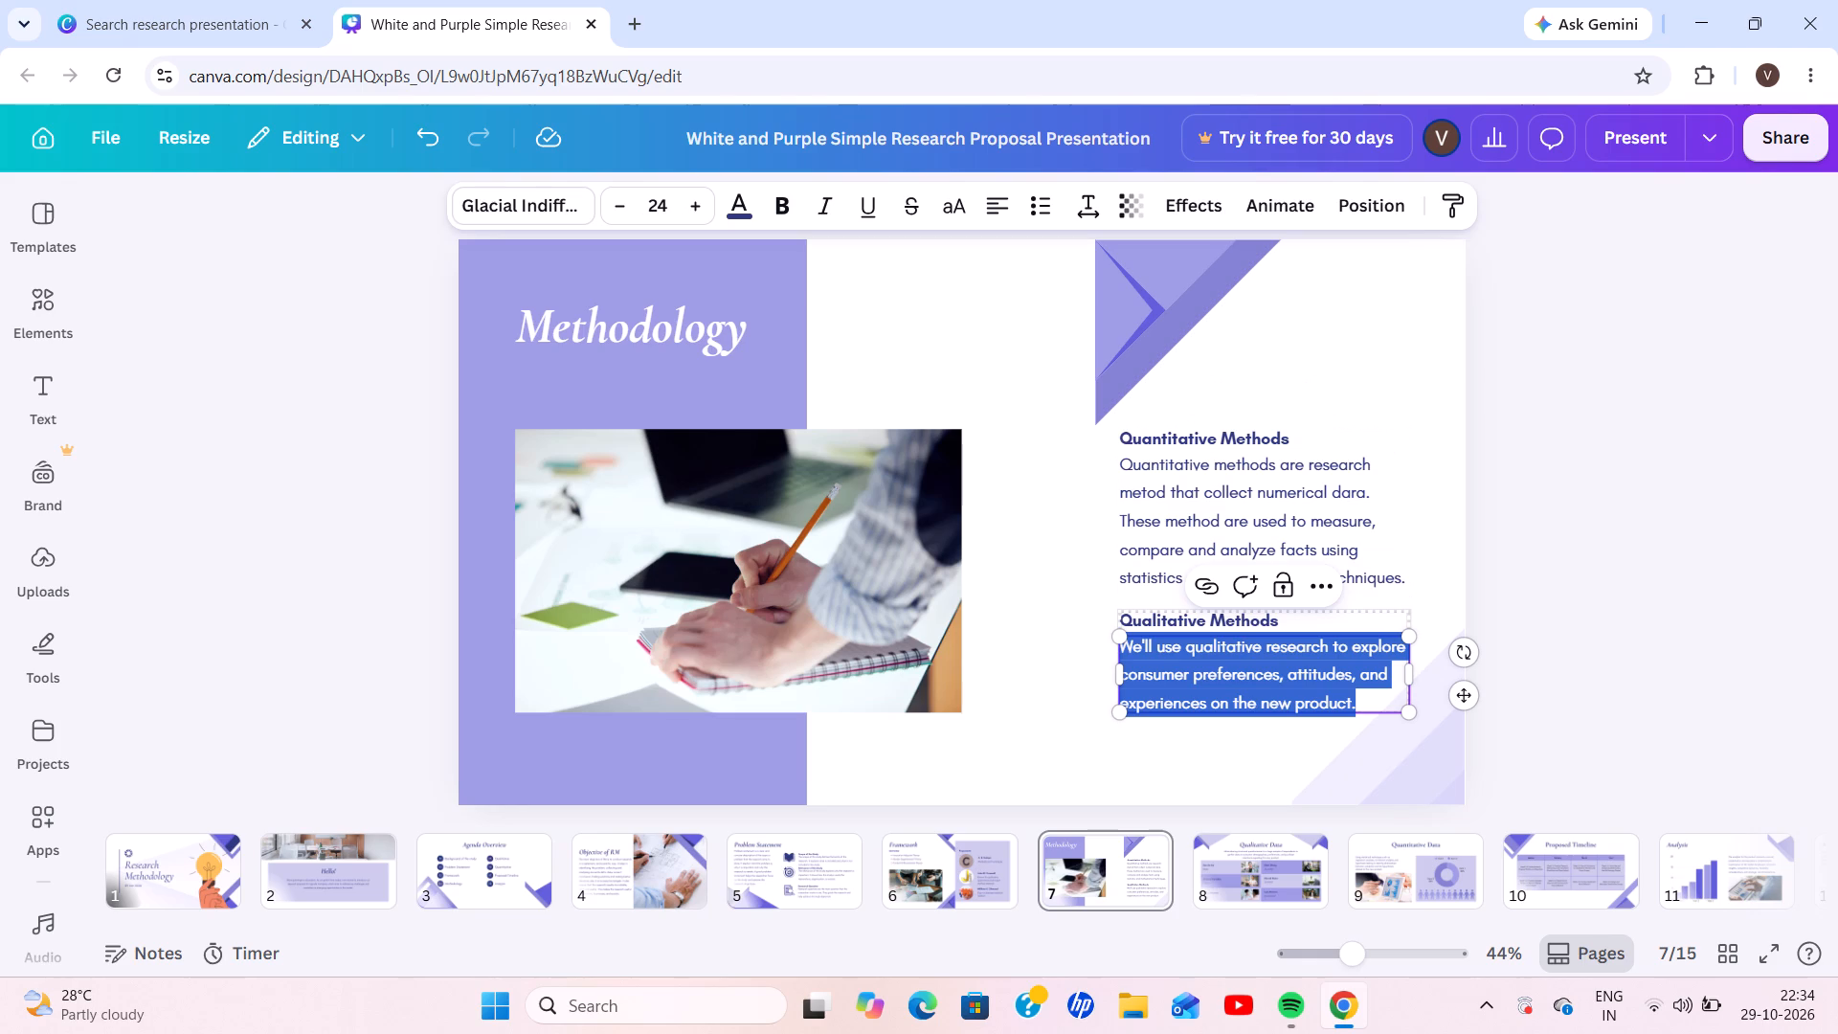
key("shift+q")
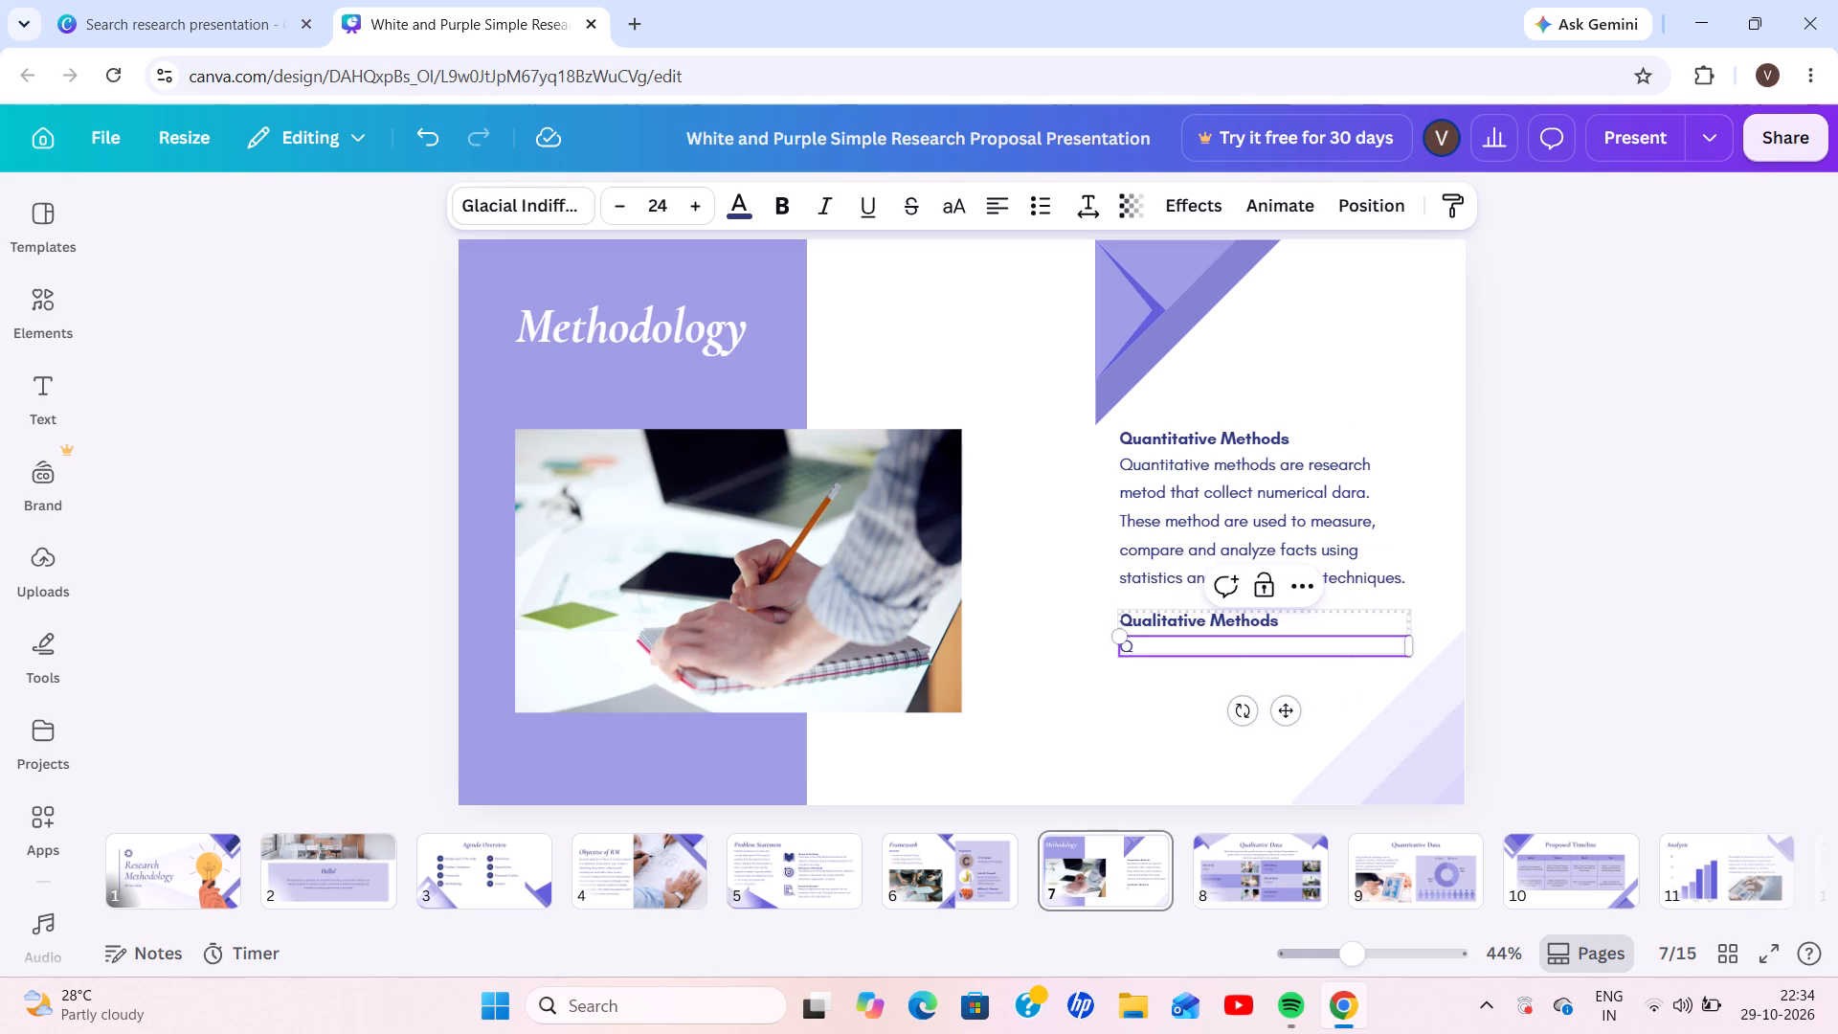
key("u")
key("a")
key("l")
type("itative metho")
type("ds are reseac")
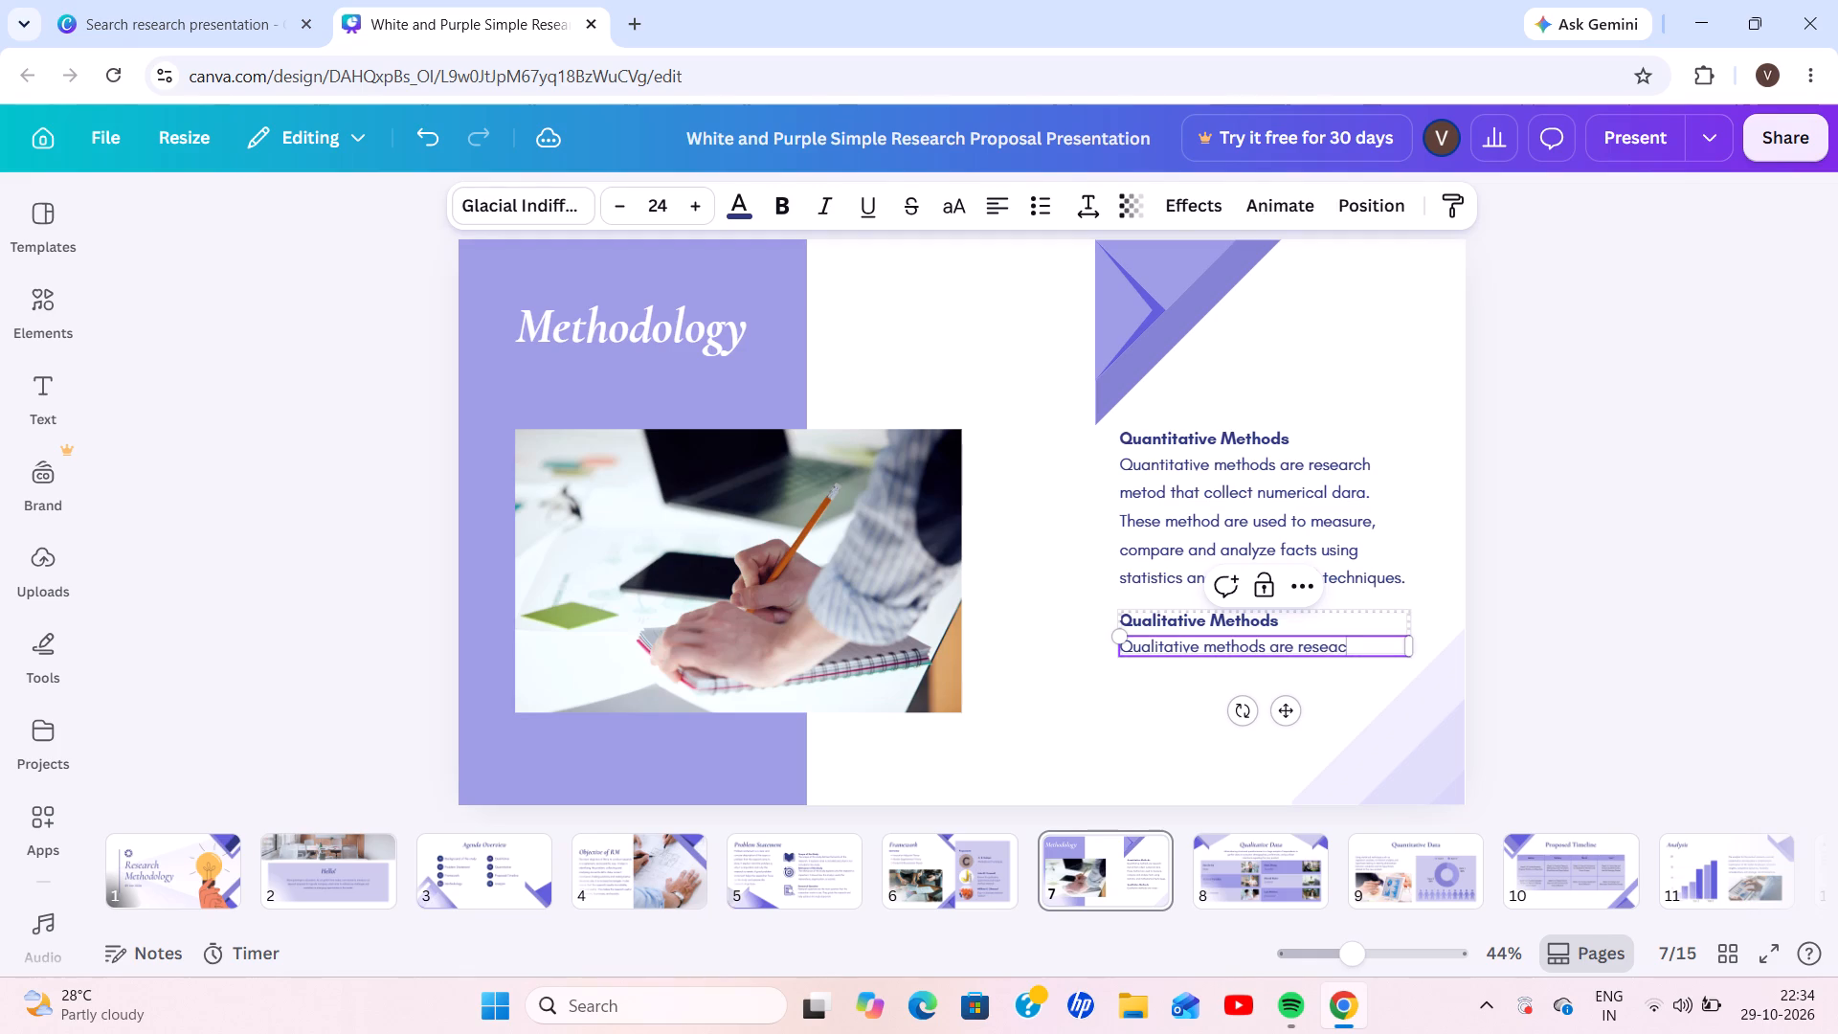
key("BackSpace")
type("rc")
key("h")
key("space")
type("megos")
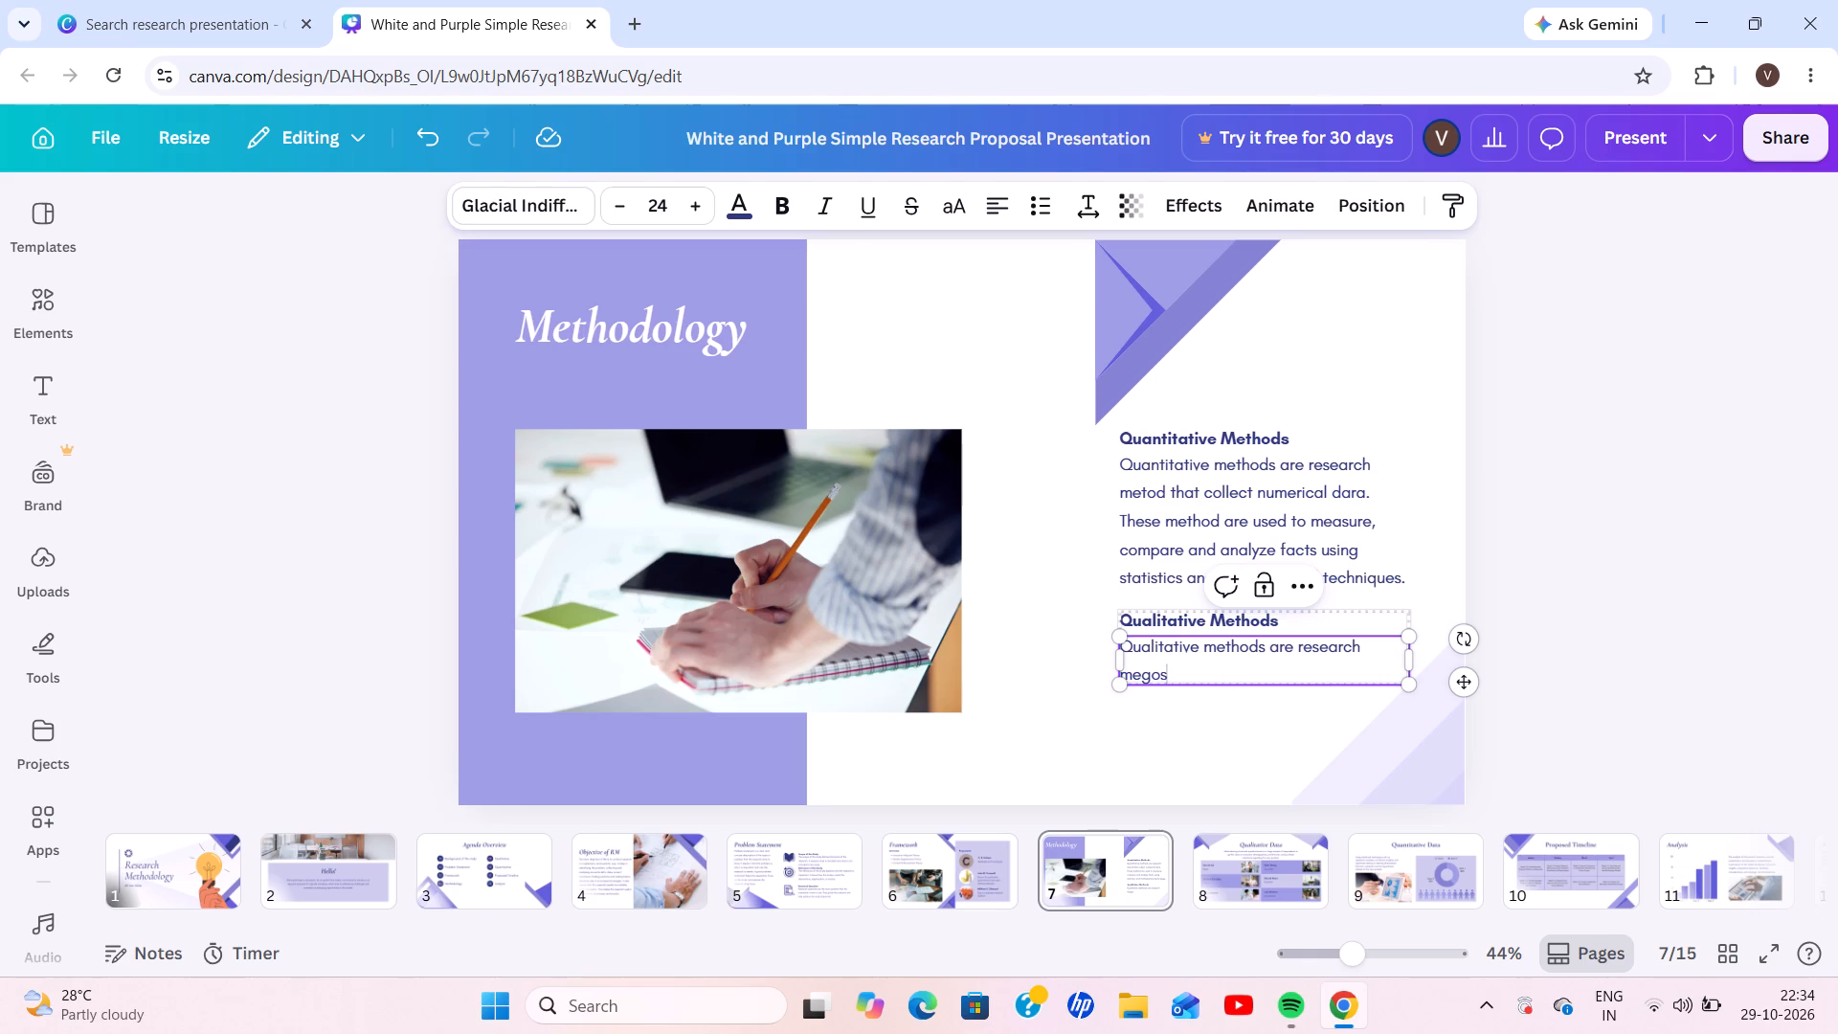
key("BackSpace")
key("BackSpace")
key("BackSpace")
type("thod that collec")
type("t non n")
type("umerica")
type("l data such as opo")
key("BackSpace")
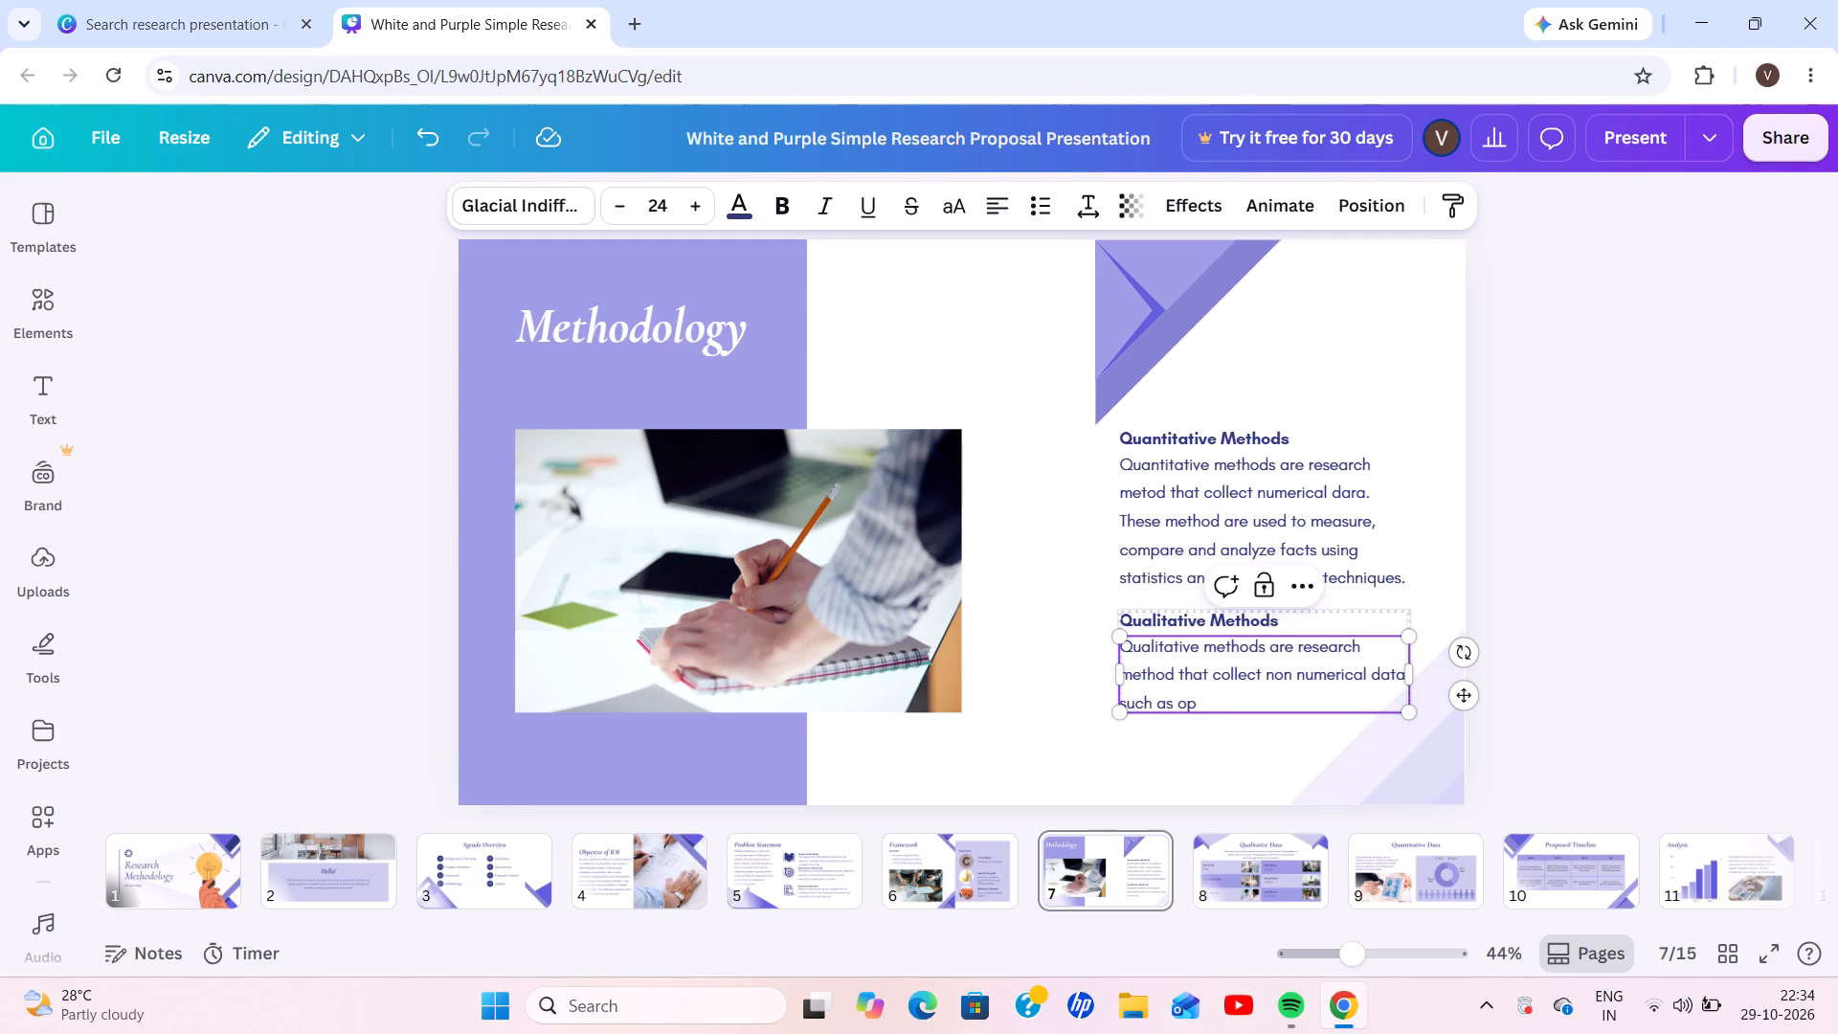
type("inio")
key("n")
type("s, feelin")
type("gs, exp")
type("er")
key("i")
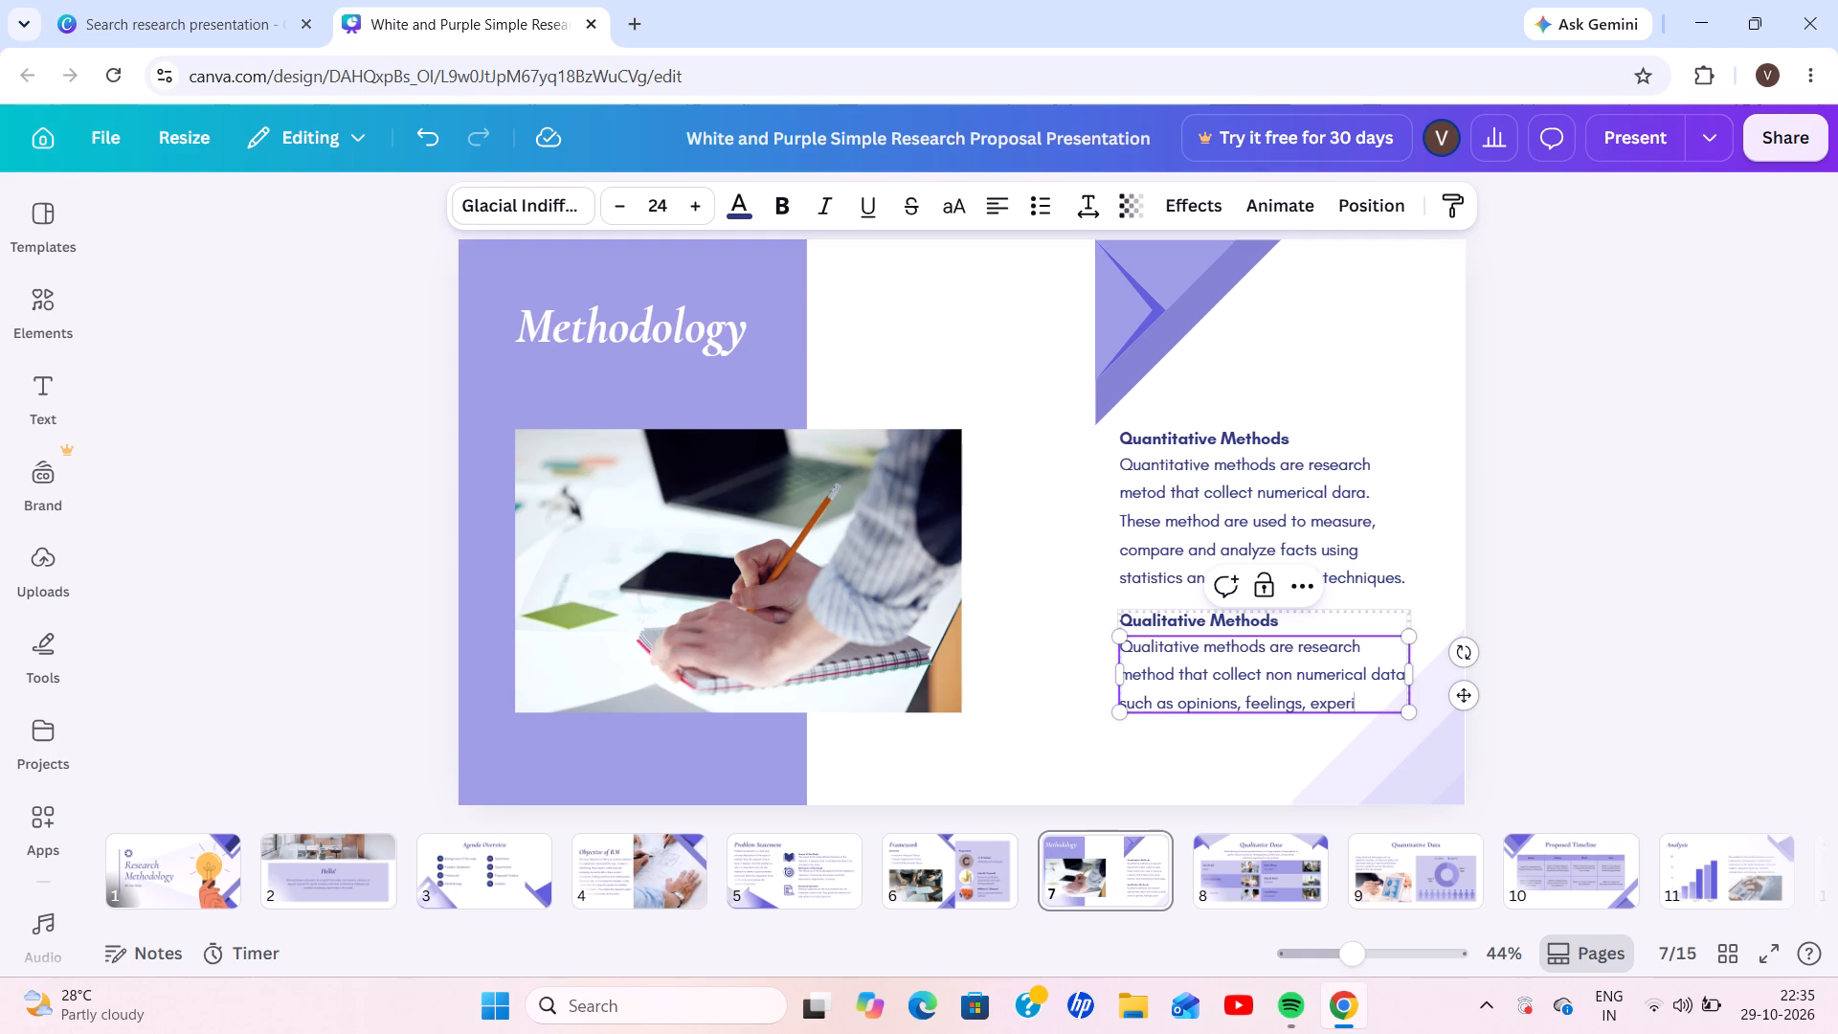
type("ences and id")
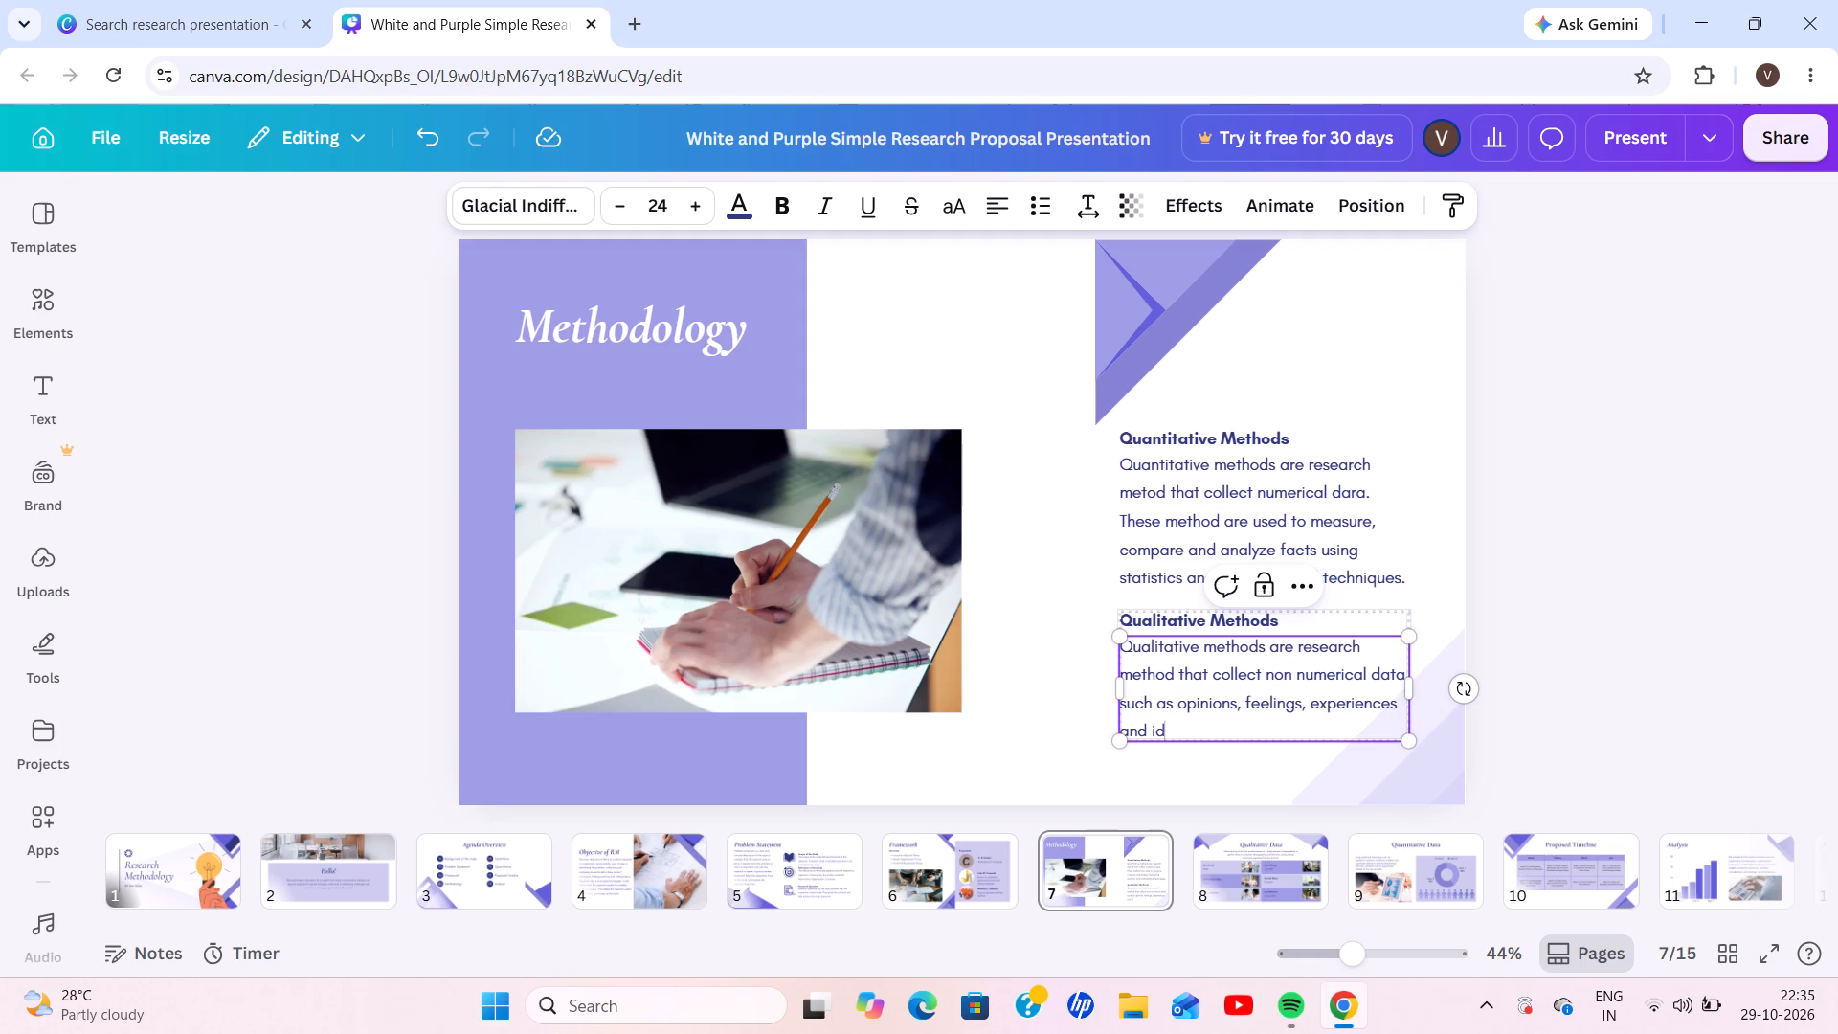
type("eas")
type(".")
Add a second sentence to the Qualitative Methods description: "These method help understand why and how people think or behave.".
key("space")
key("shift+t")
type("hese method help un")
type("der")
type("stan")
type("d why")
key("space")
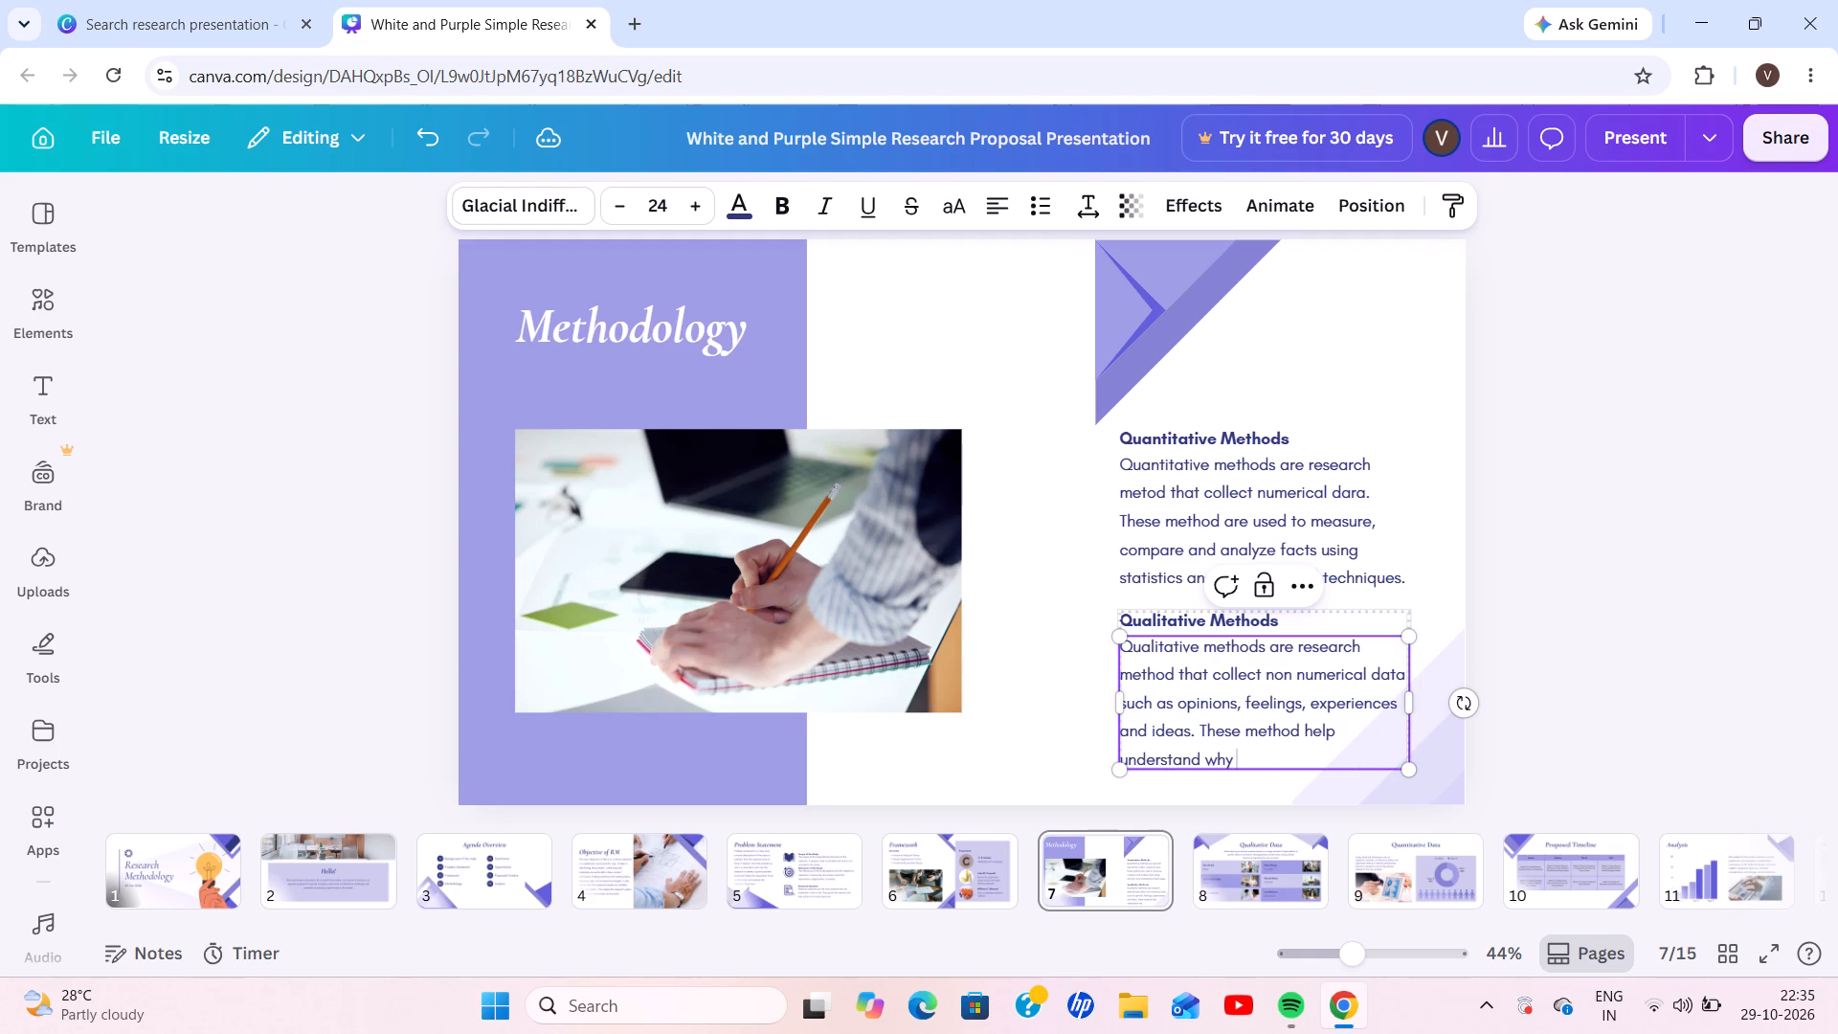
type("and how")
key("space")
key("p")
type("eople")
key("space")
type("think")
key("space")
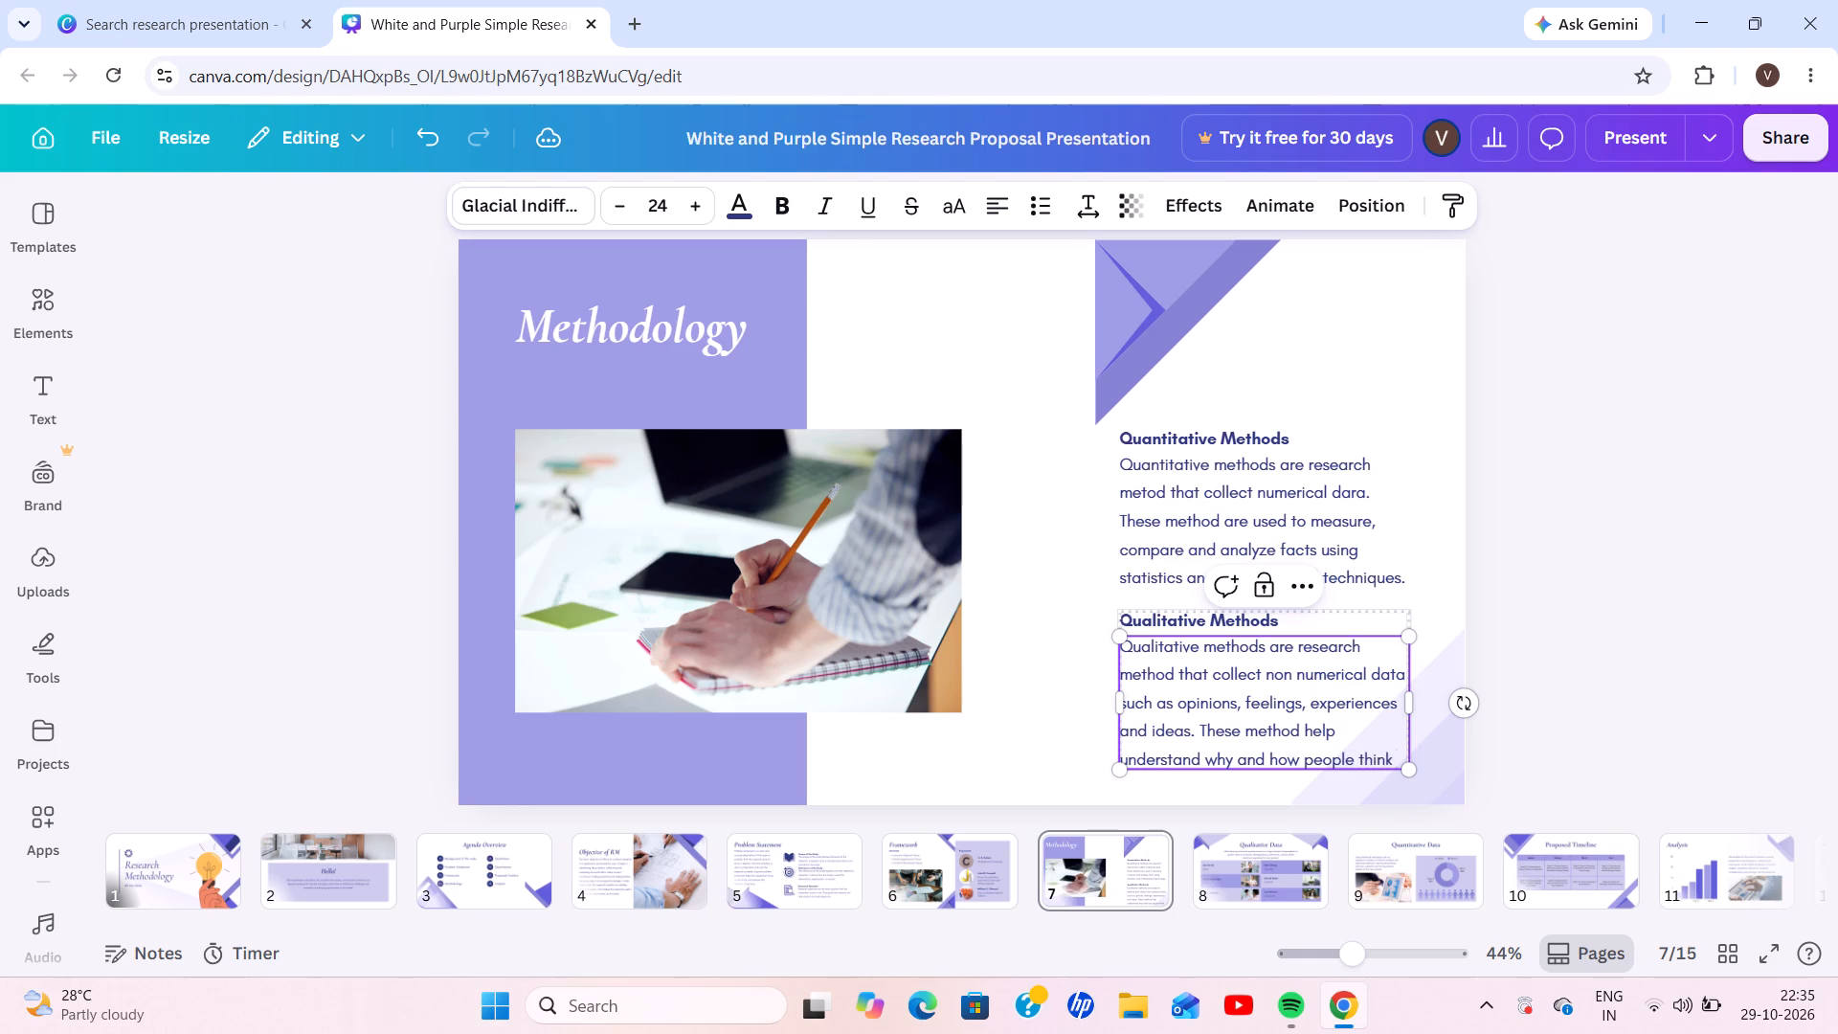
type("or")
key("space")
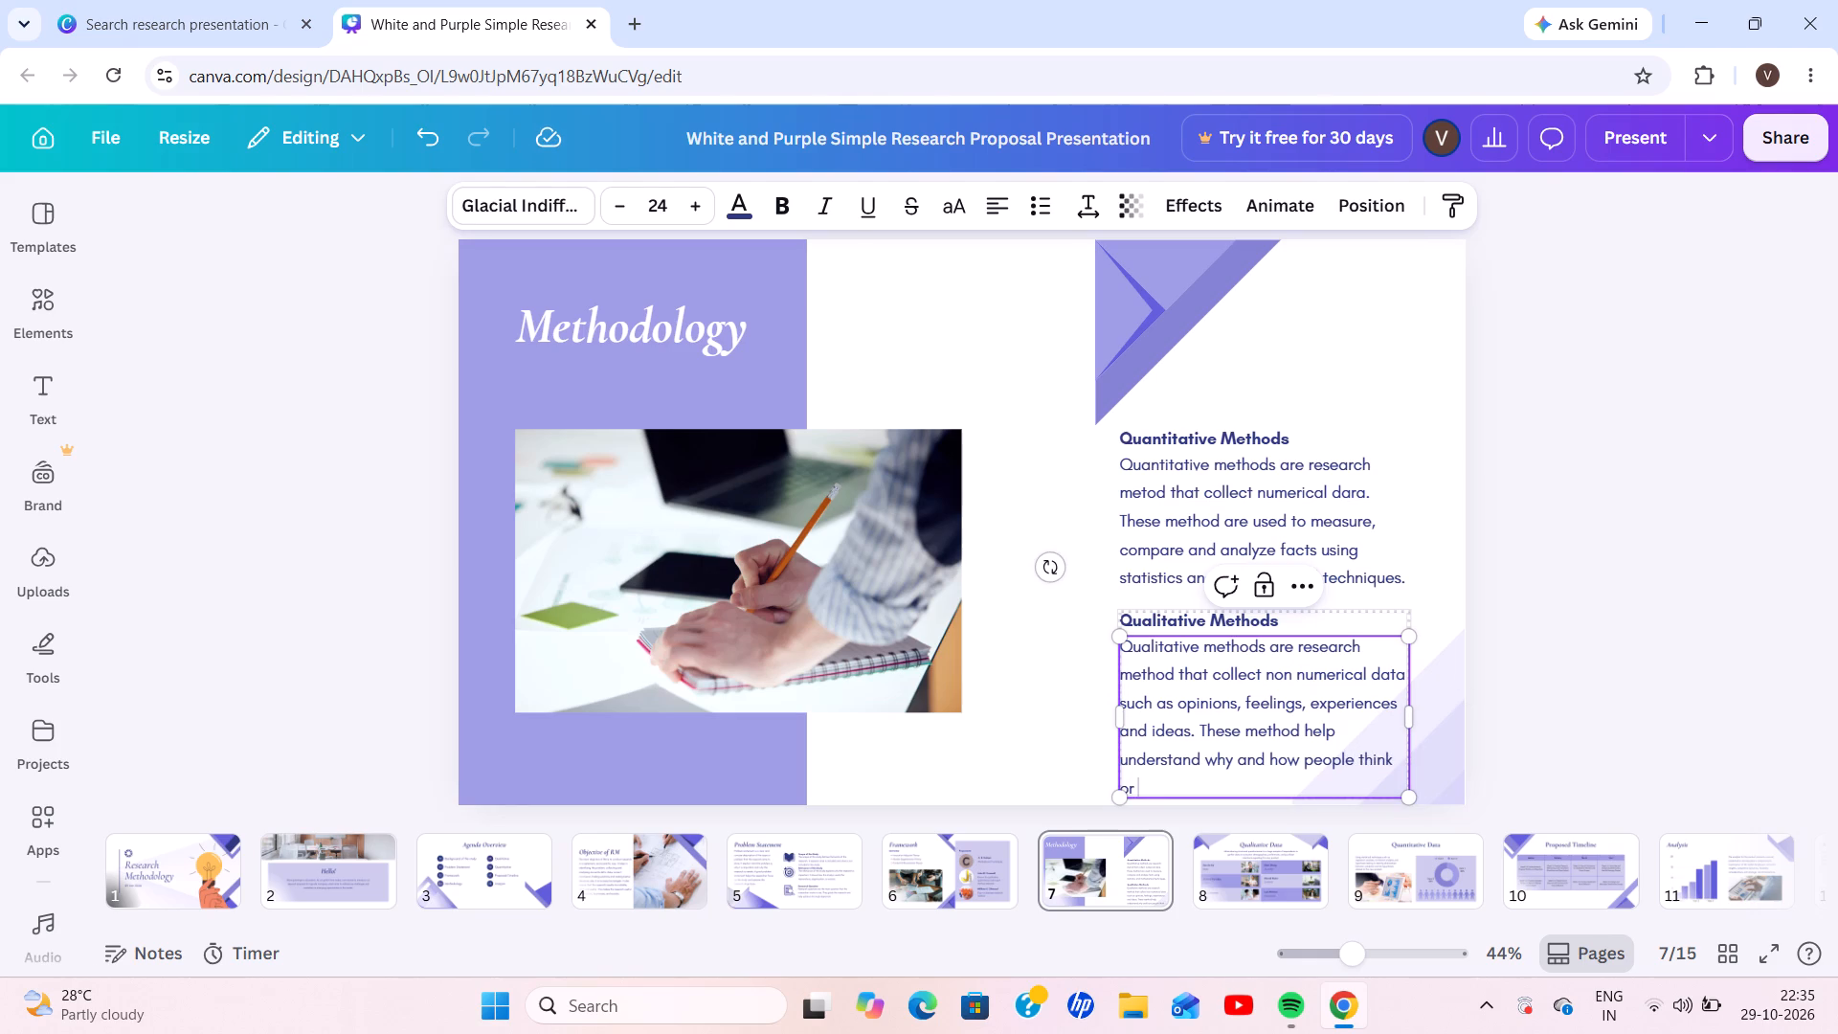
type("beg")
key("BackSpace")
type("have")
key("period")
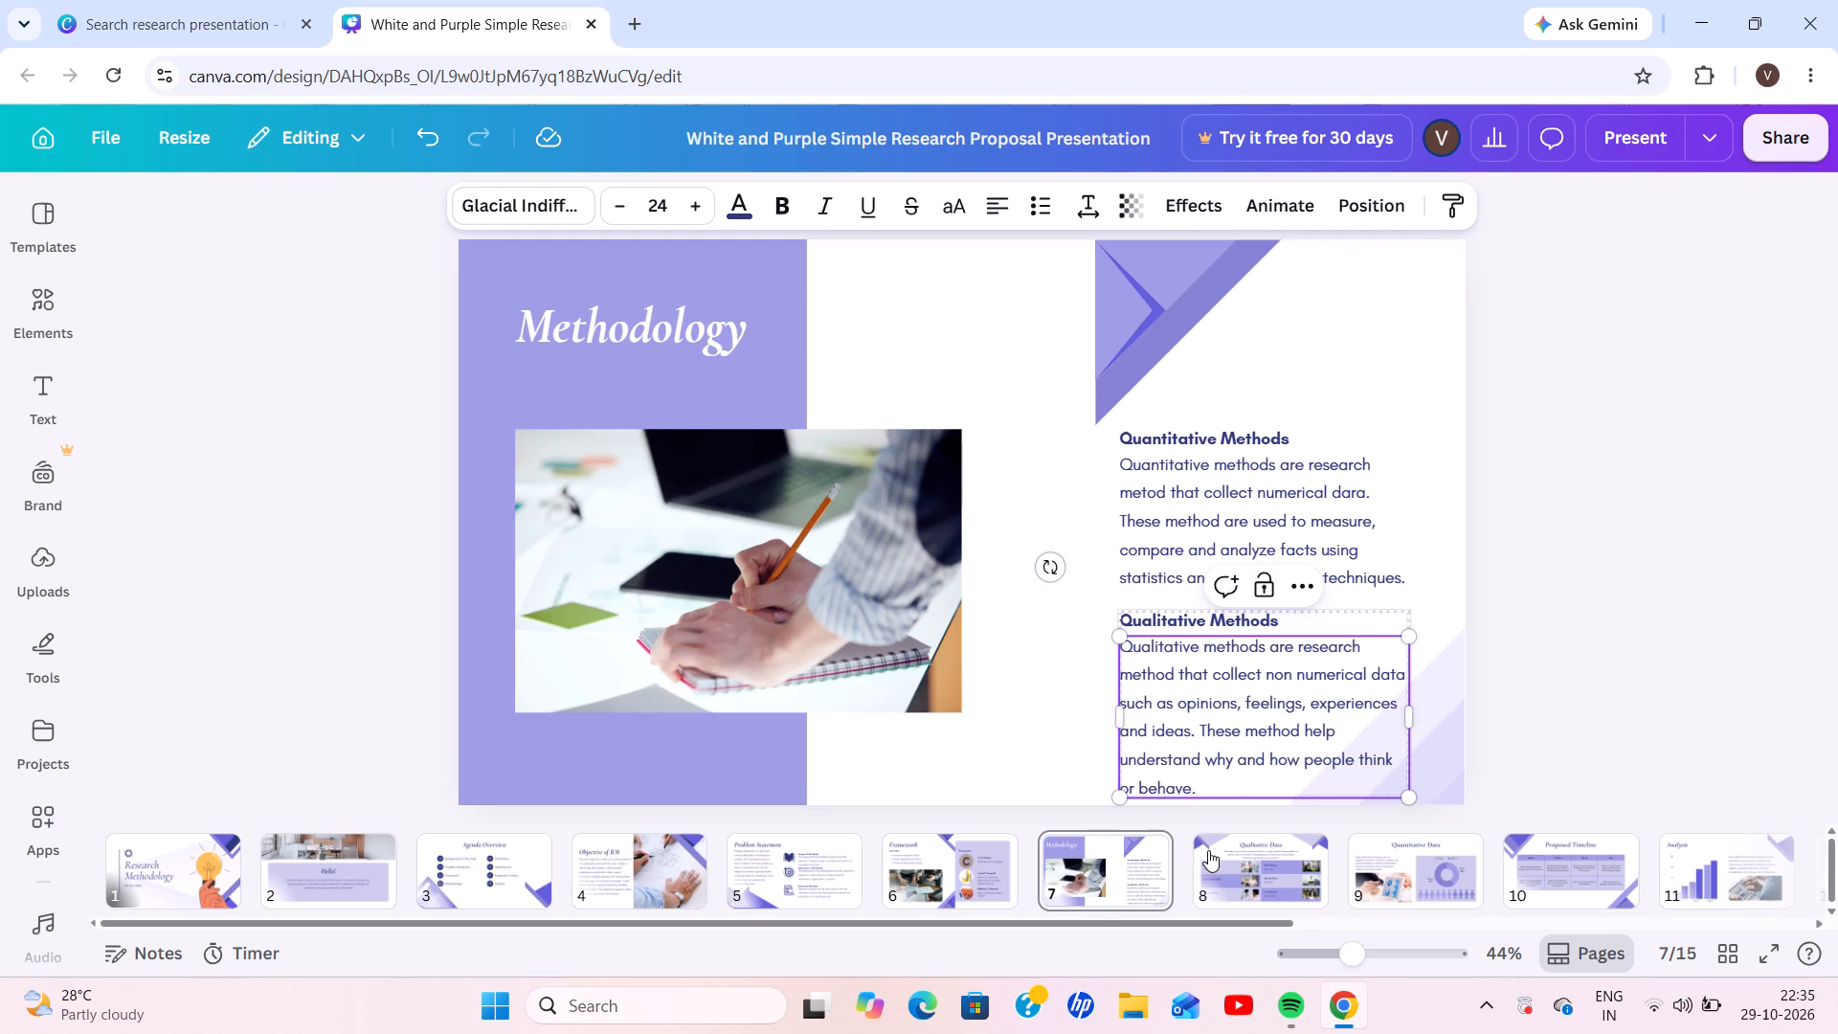
Open the Qualitative Data slide.
left_click(1220, 850)
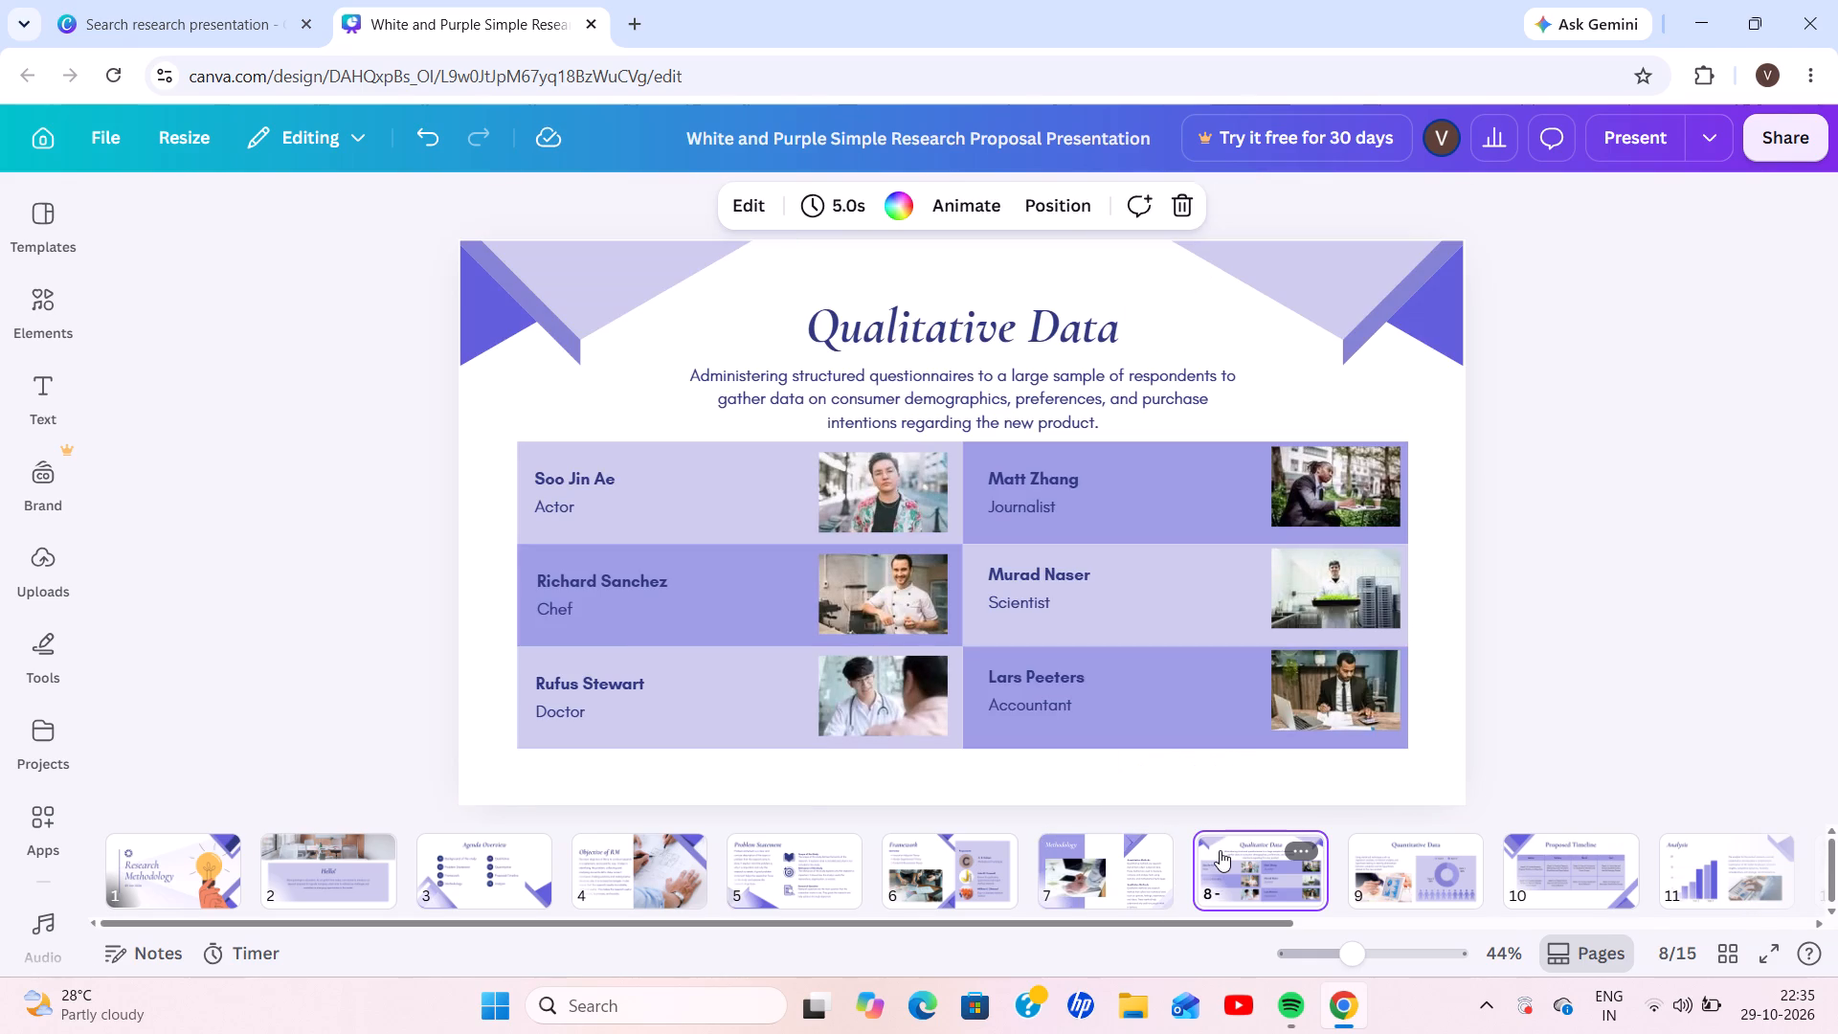
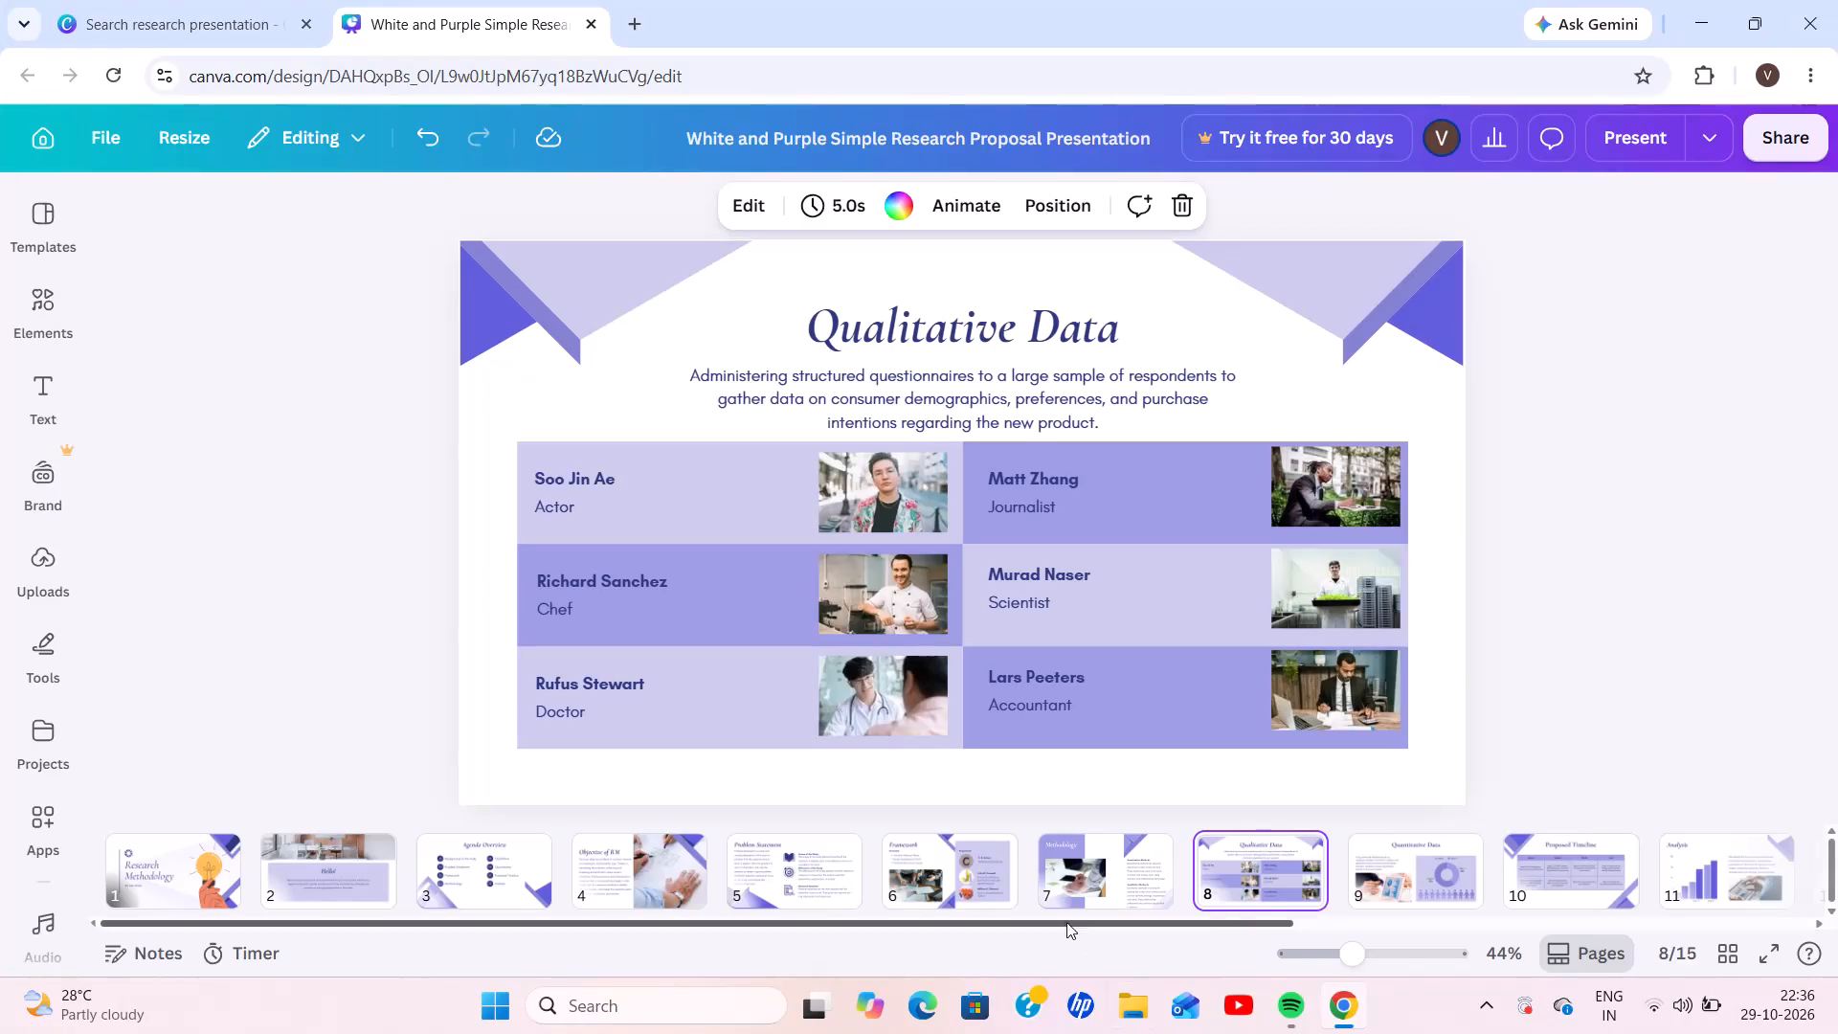
Look through the slides after Qualitative Data, from Quantitative Data to Testimonial, to review their template content.
left_click(1450, 871)
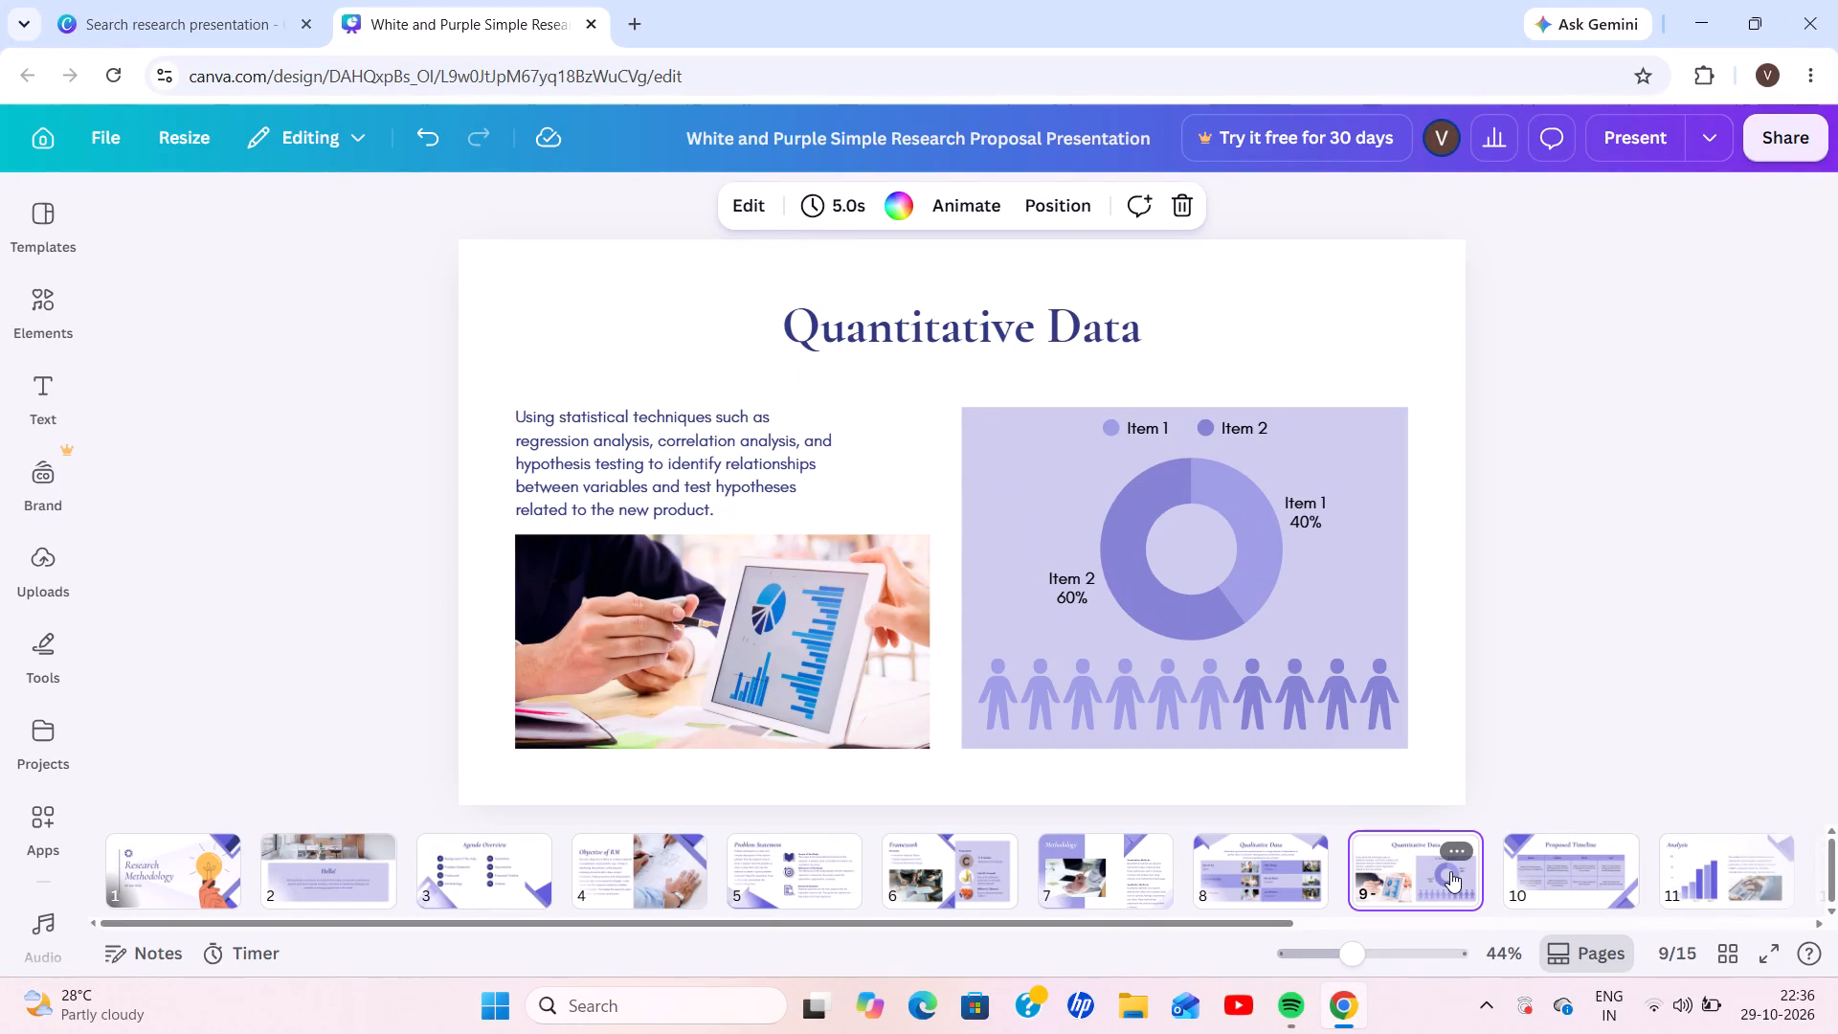
left_click(1544, 888)
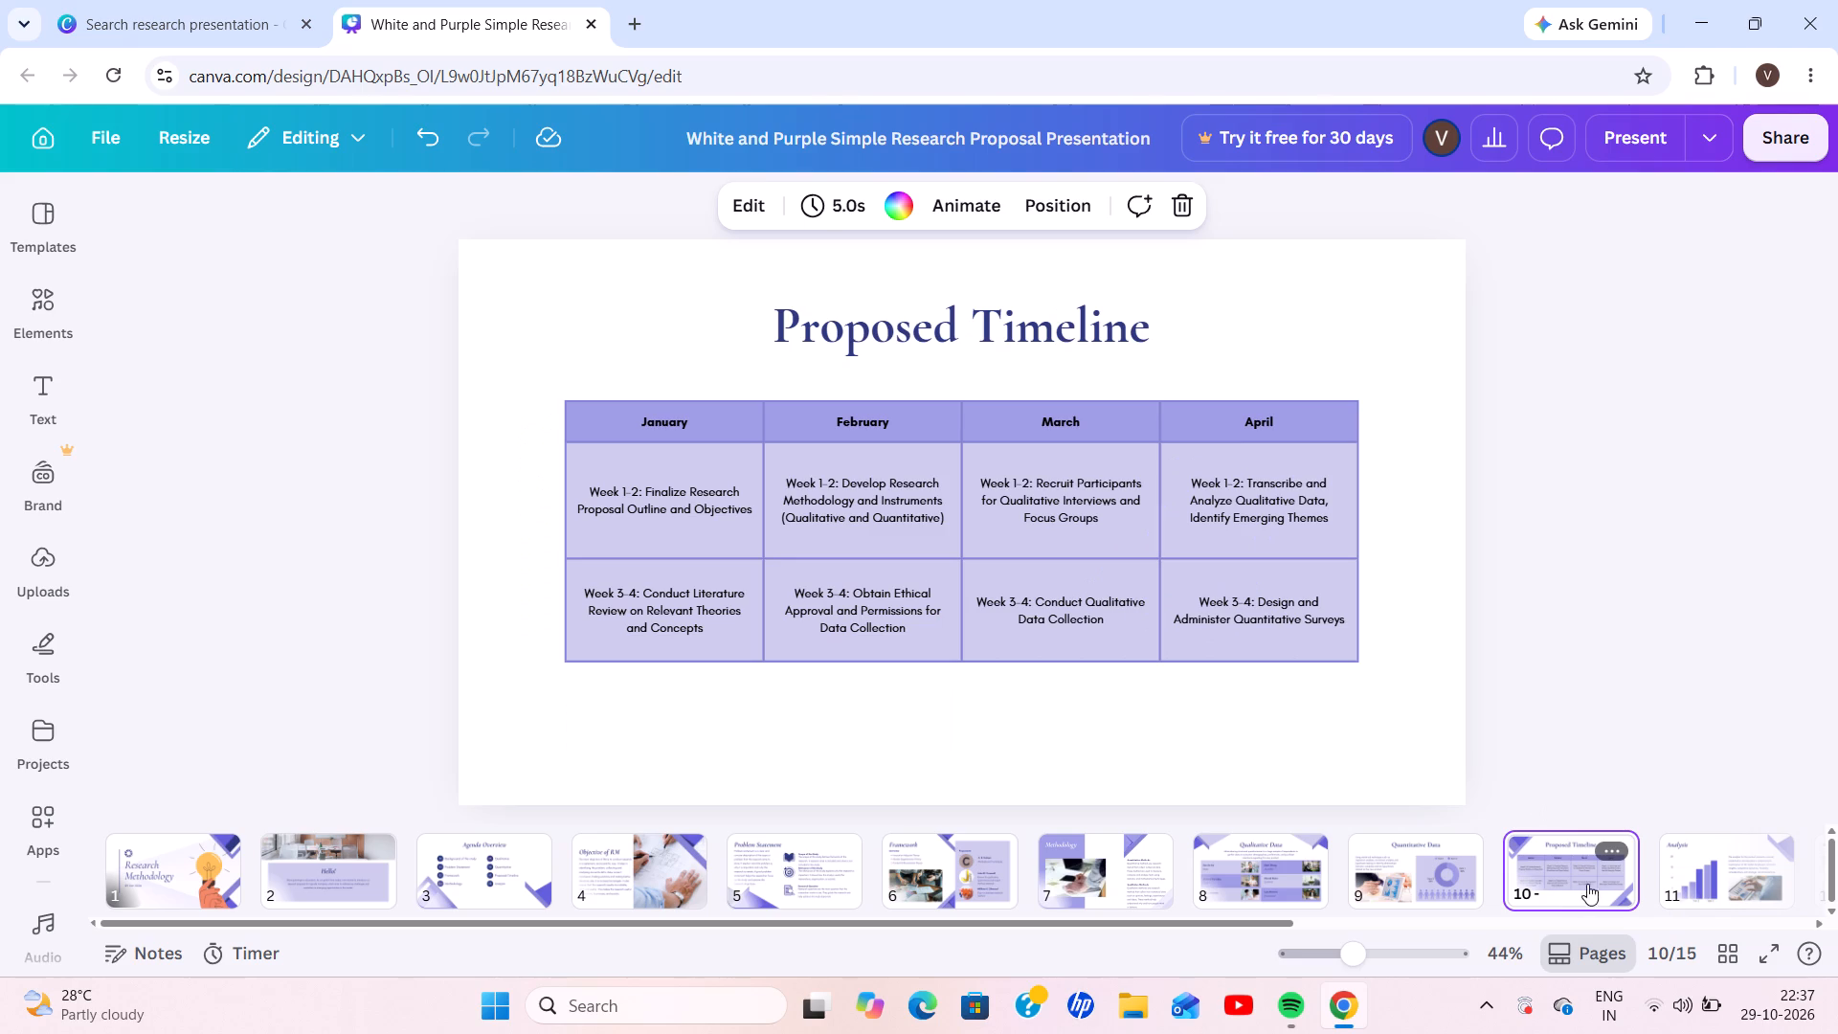
left_click(1677, 877)
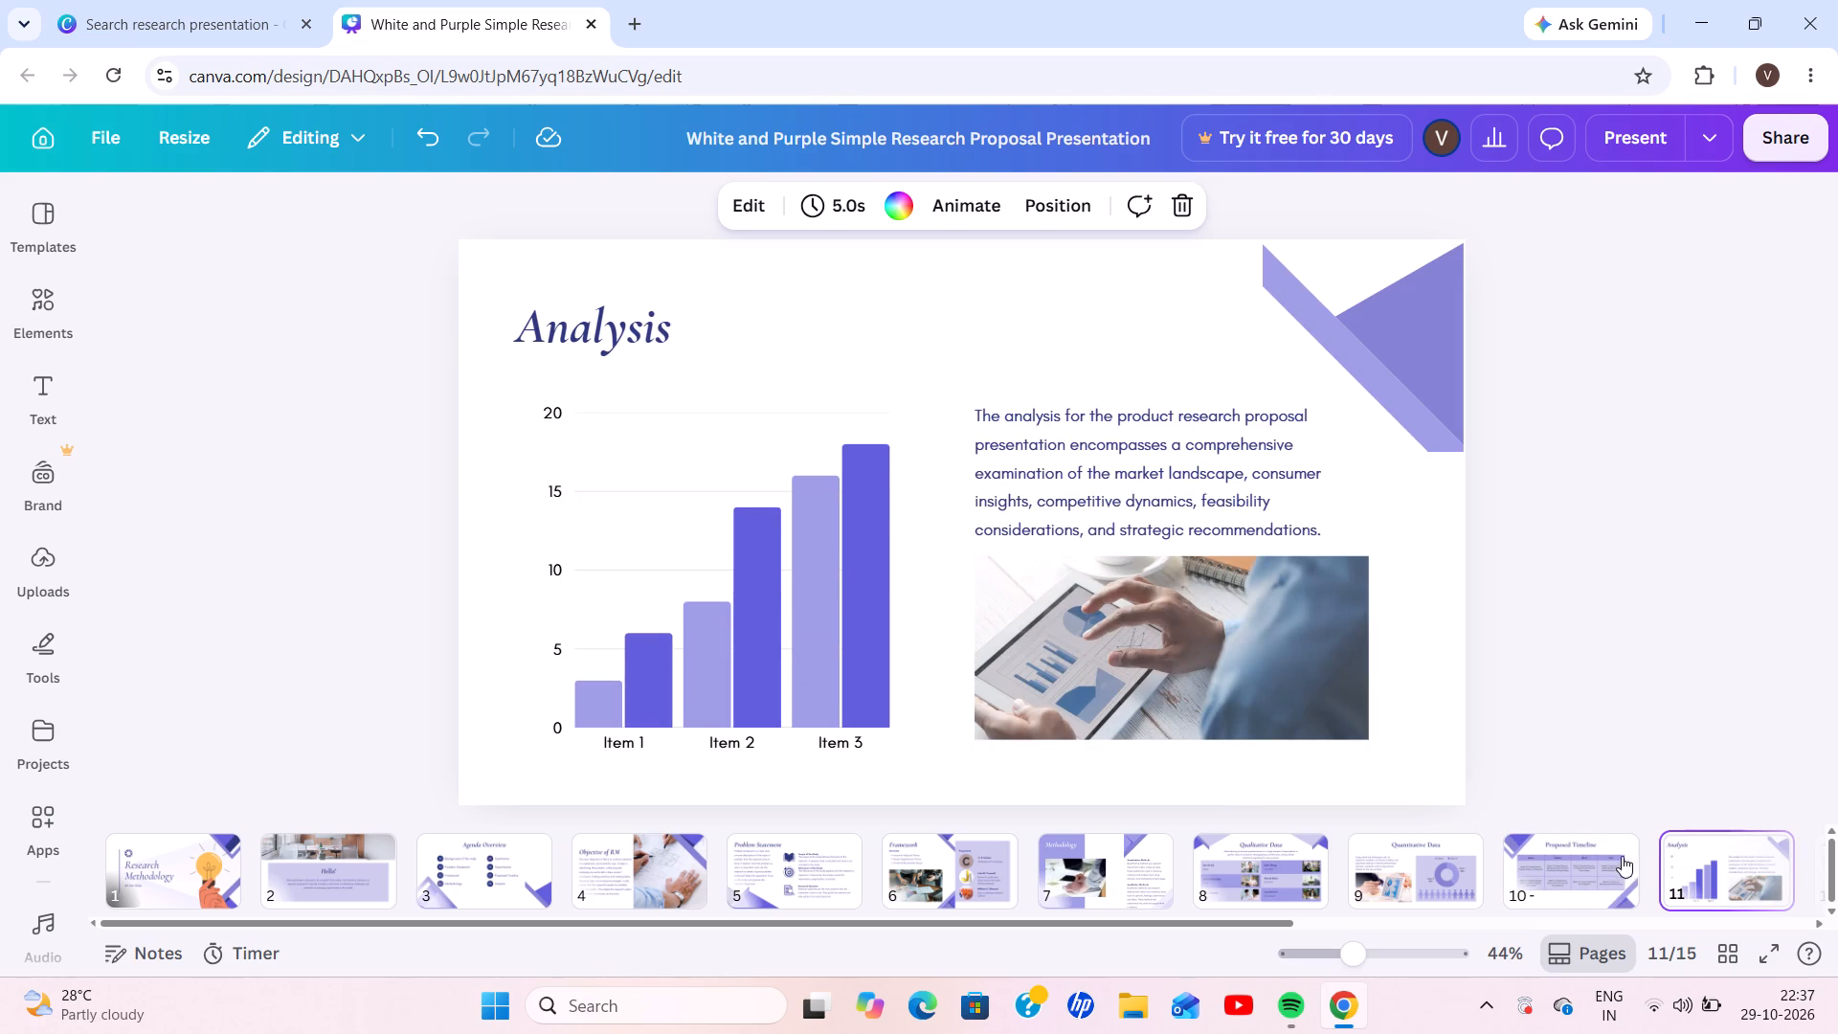
scroll(1492, 861, "left", 2)
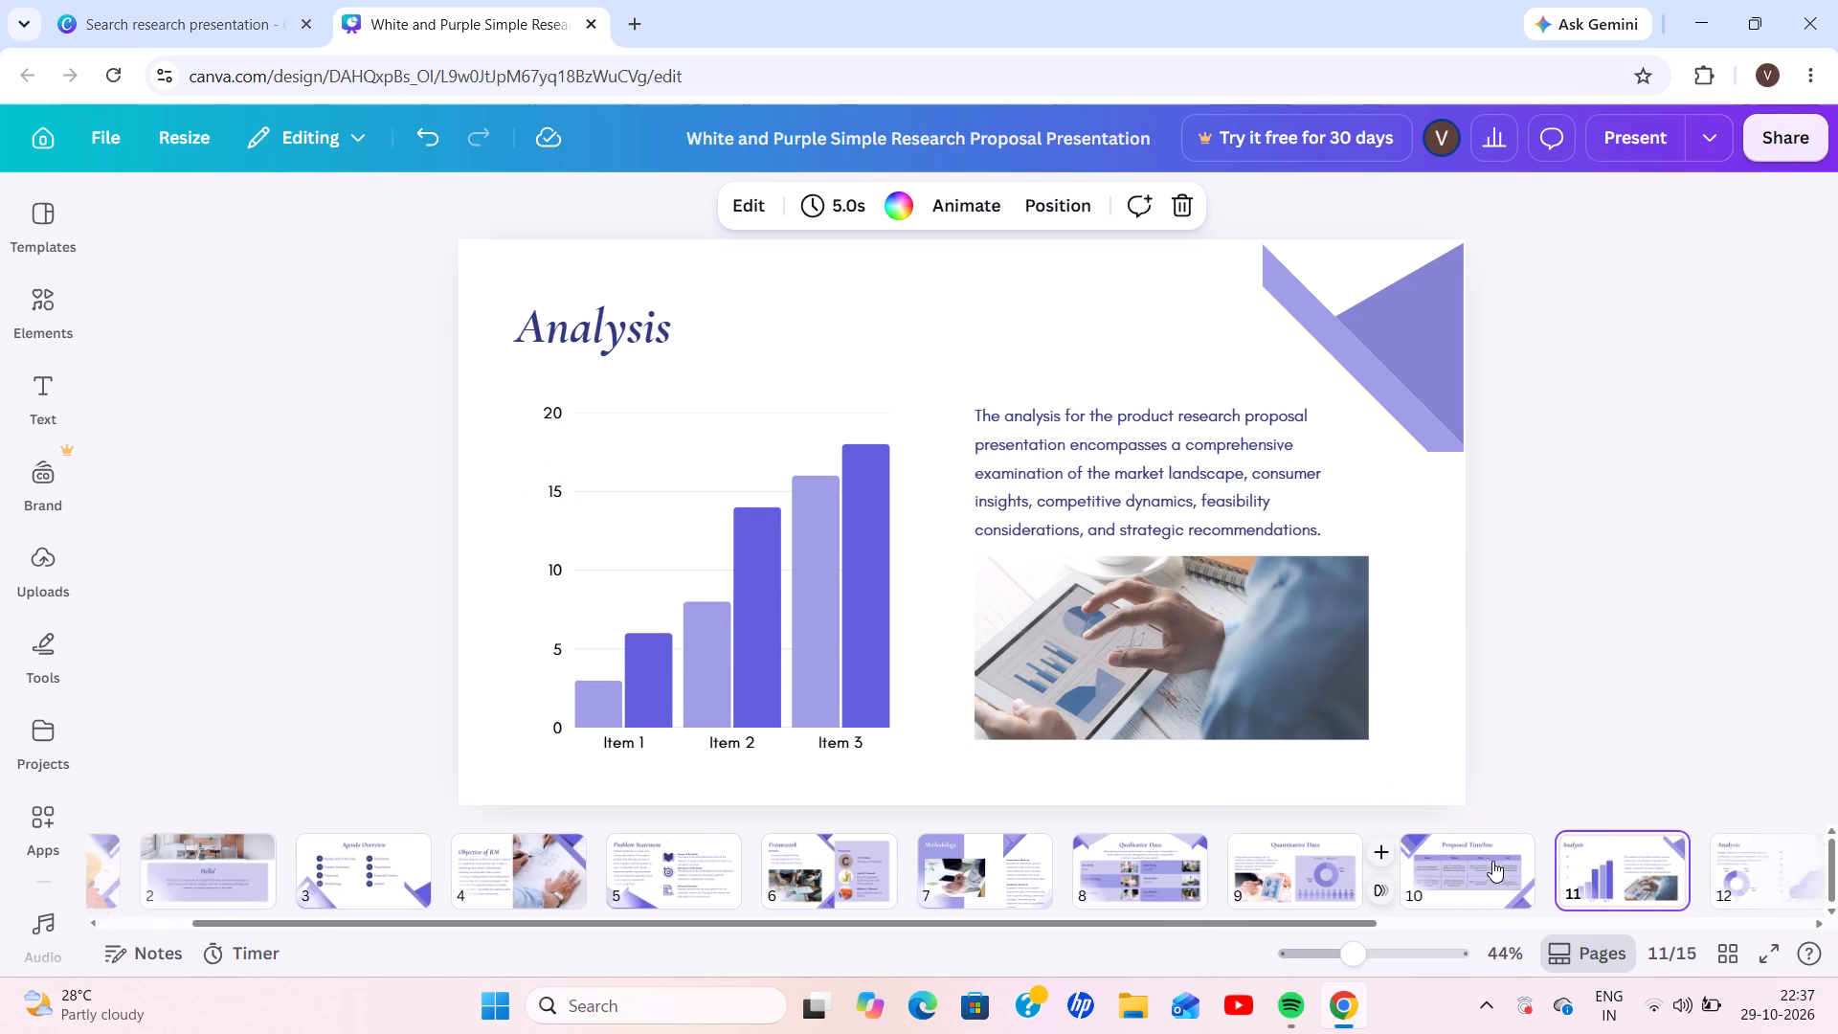
scroll(1492, 861, "left", 4)
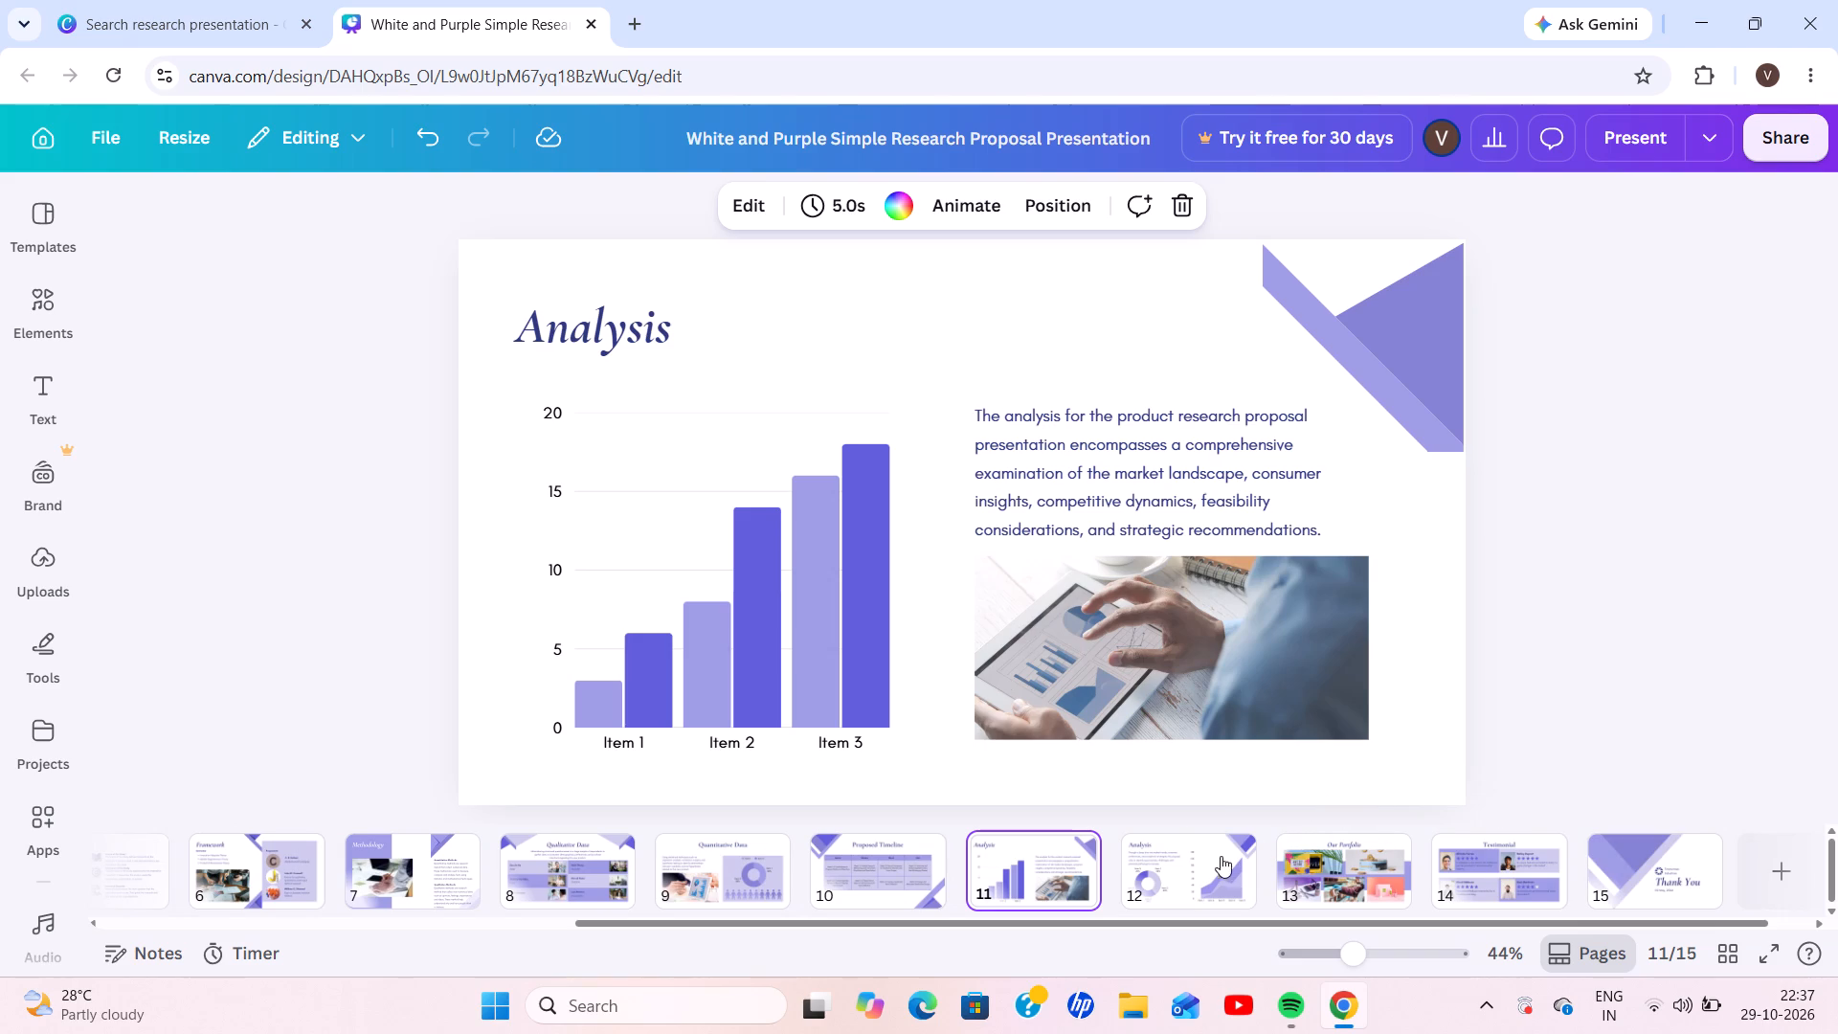
left_click(1207, 863)
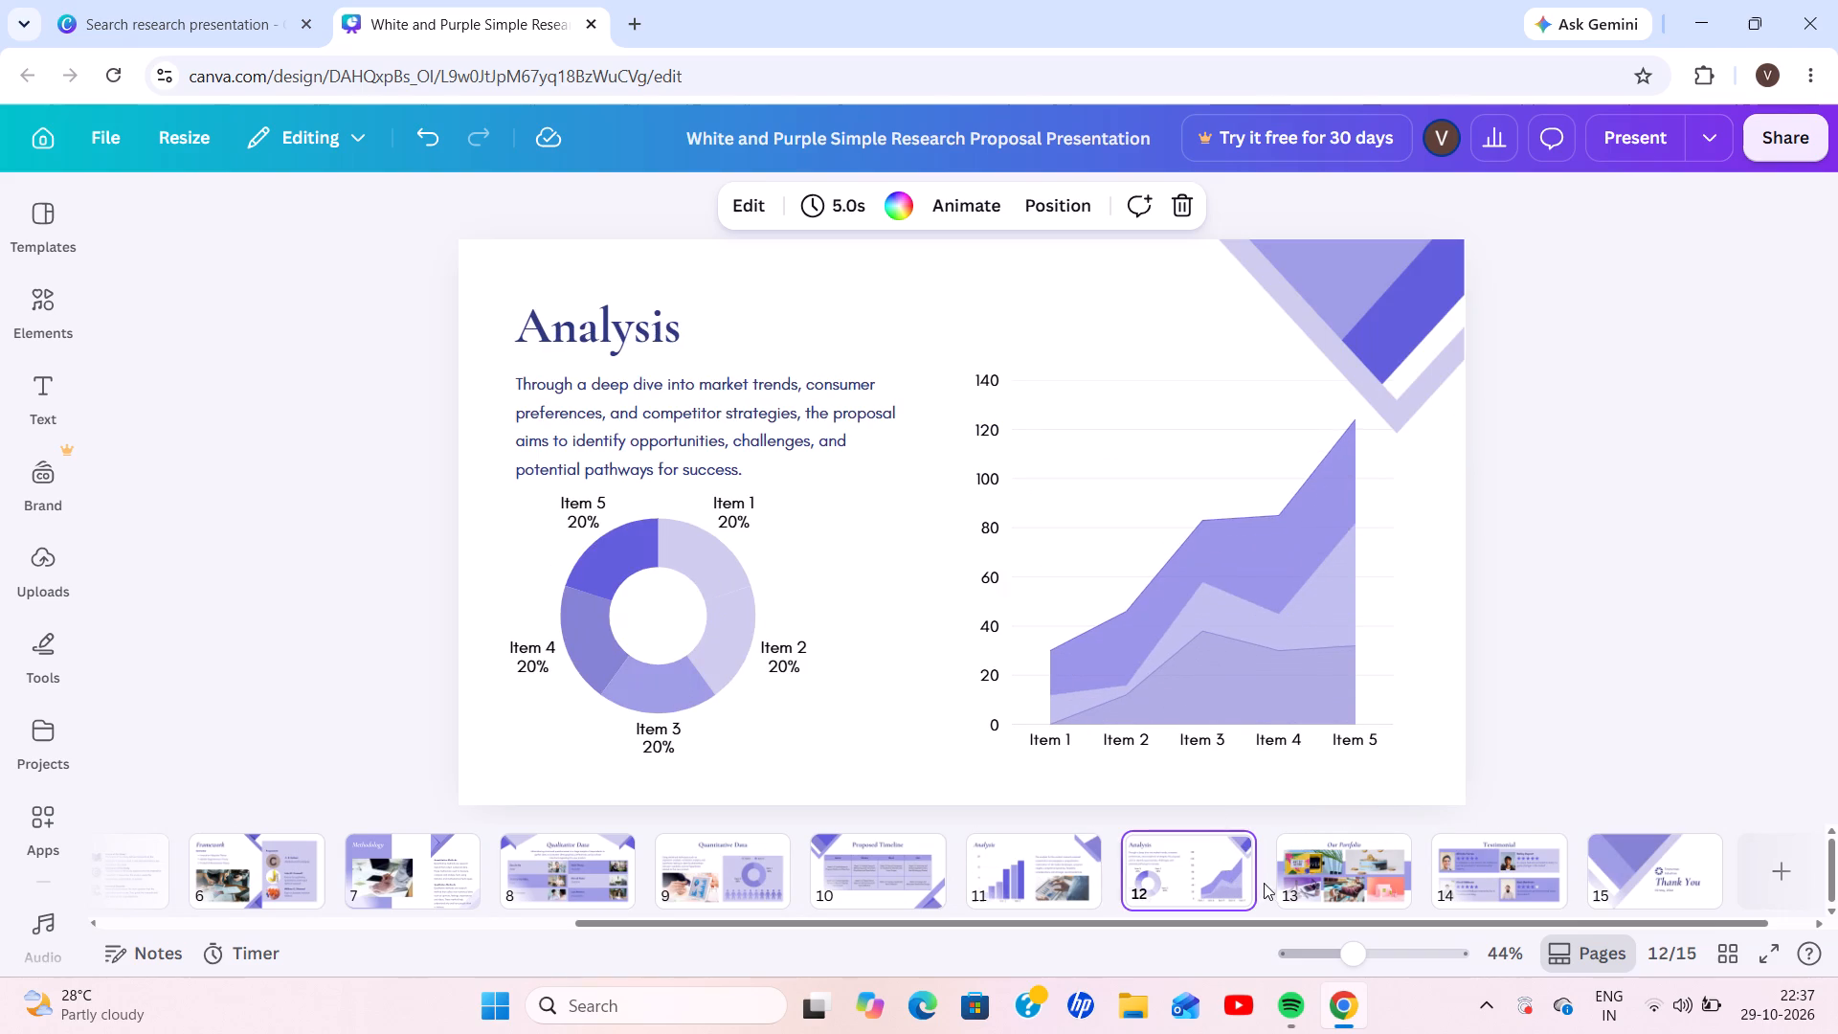
left_click(1332, 889)
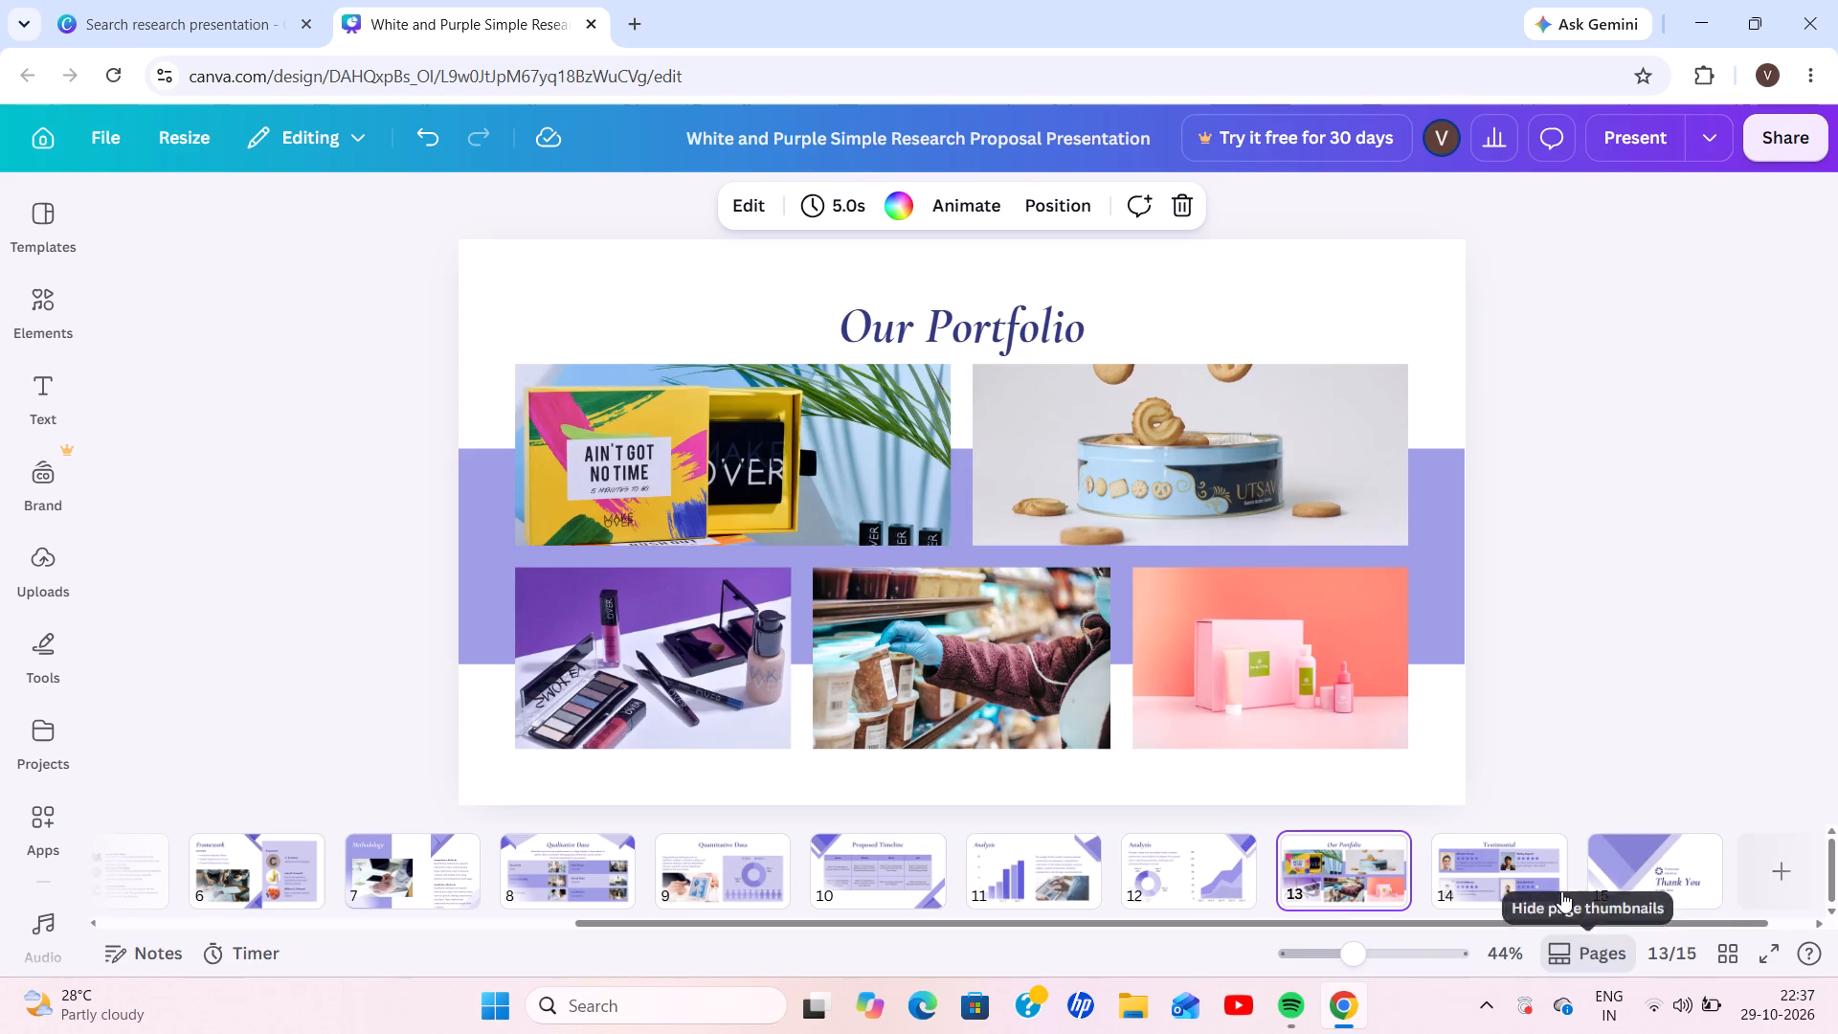
left_click(1508, 874)
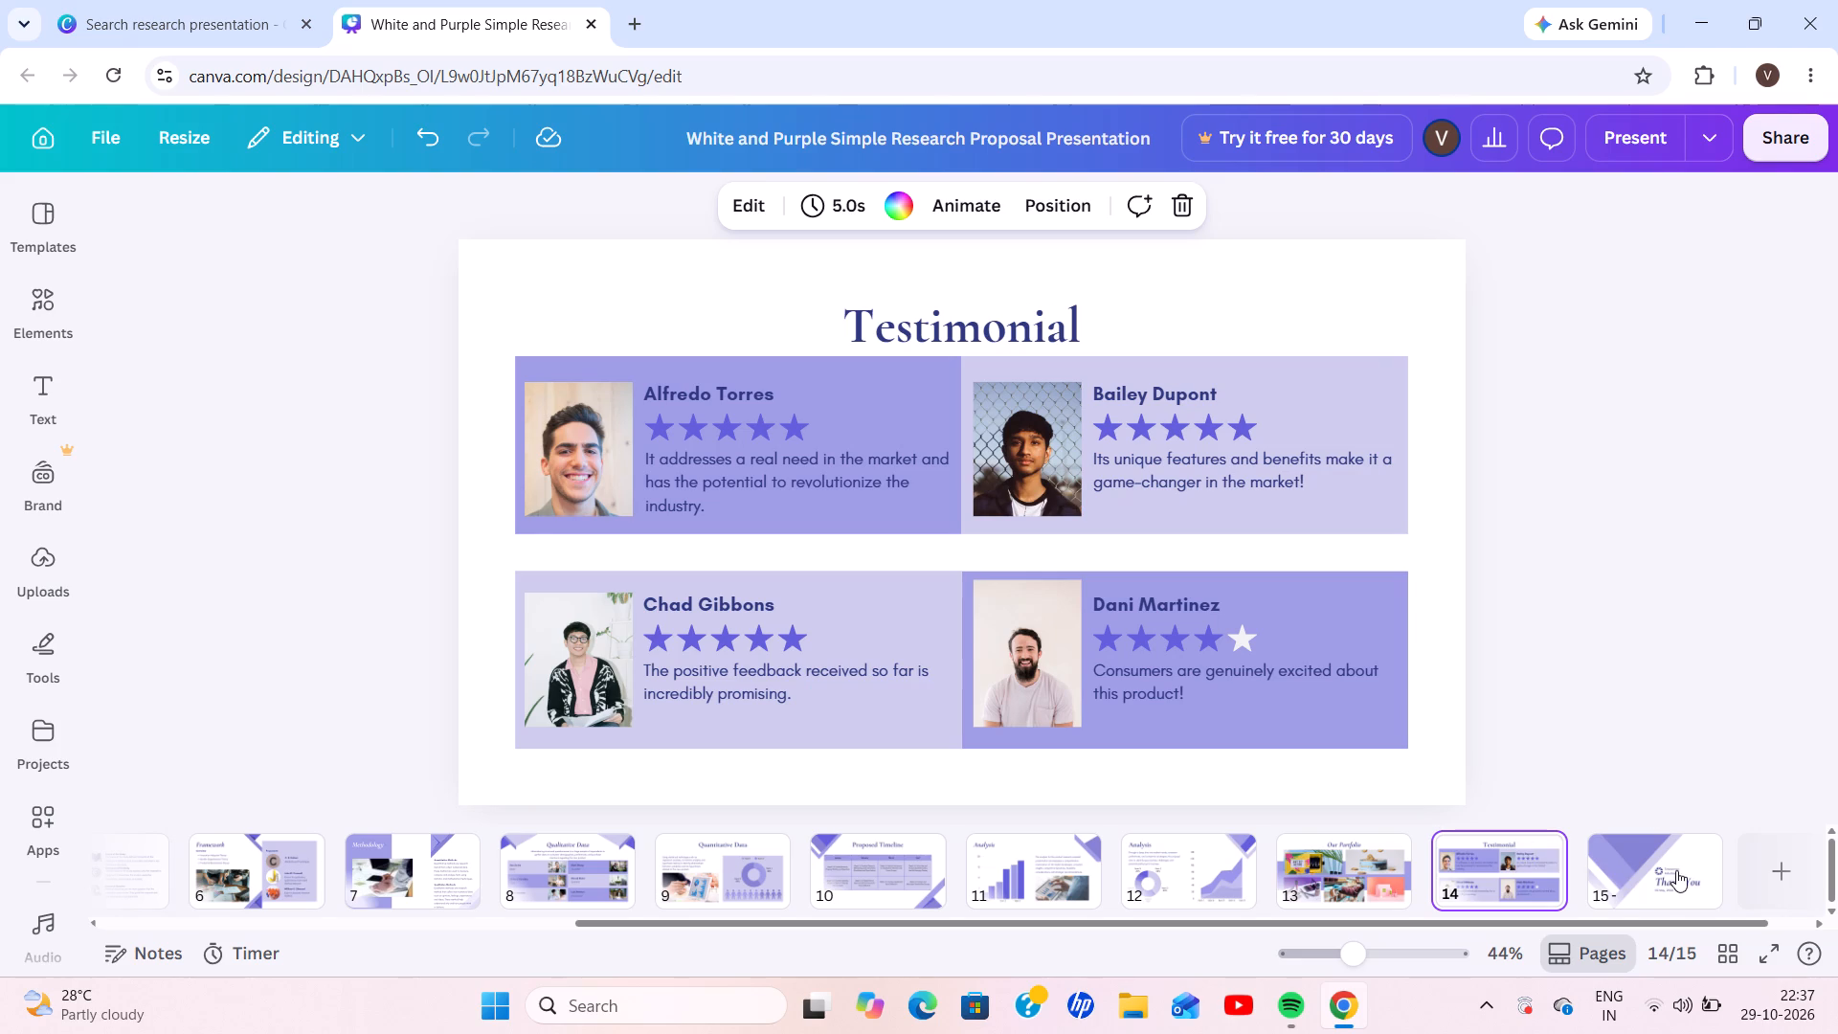
Replace the date on the closing Thank You slide with "29 Oct 2026".
left_click(1638, 870)
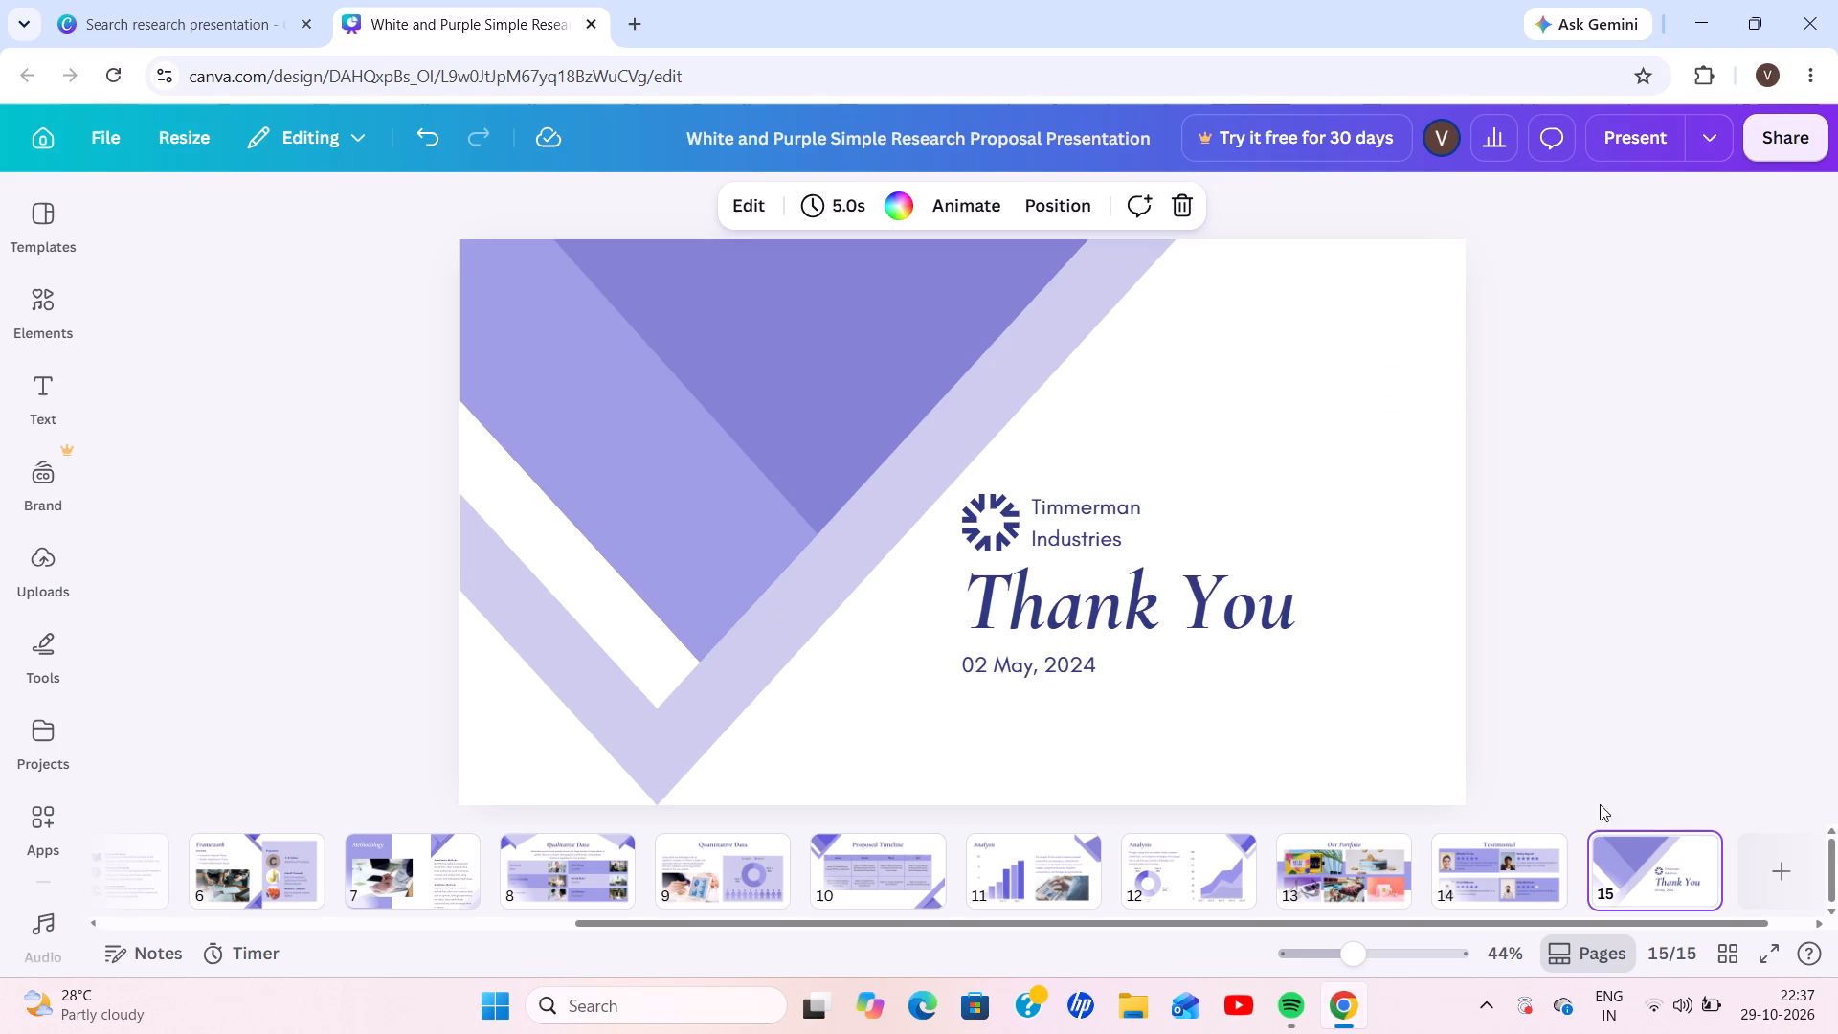
left_click(1060, 651)
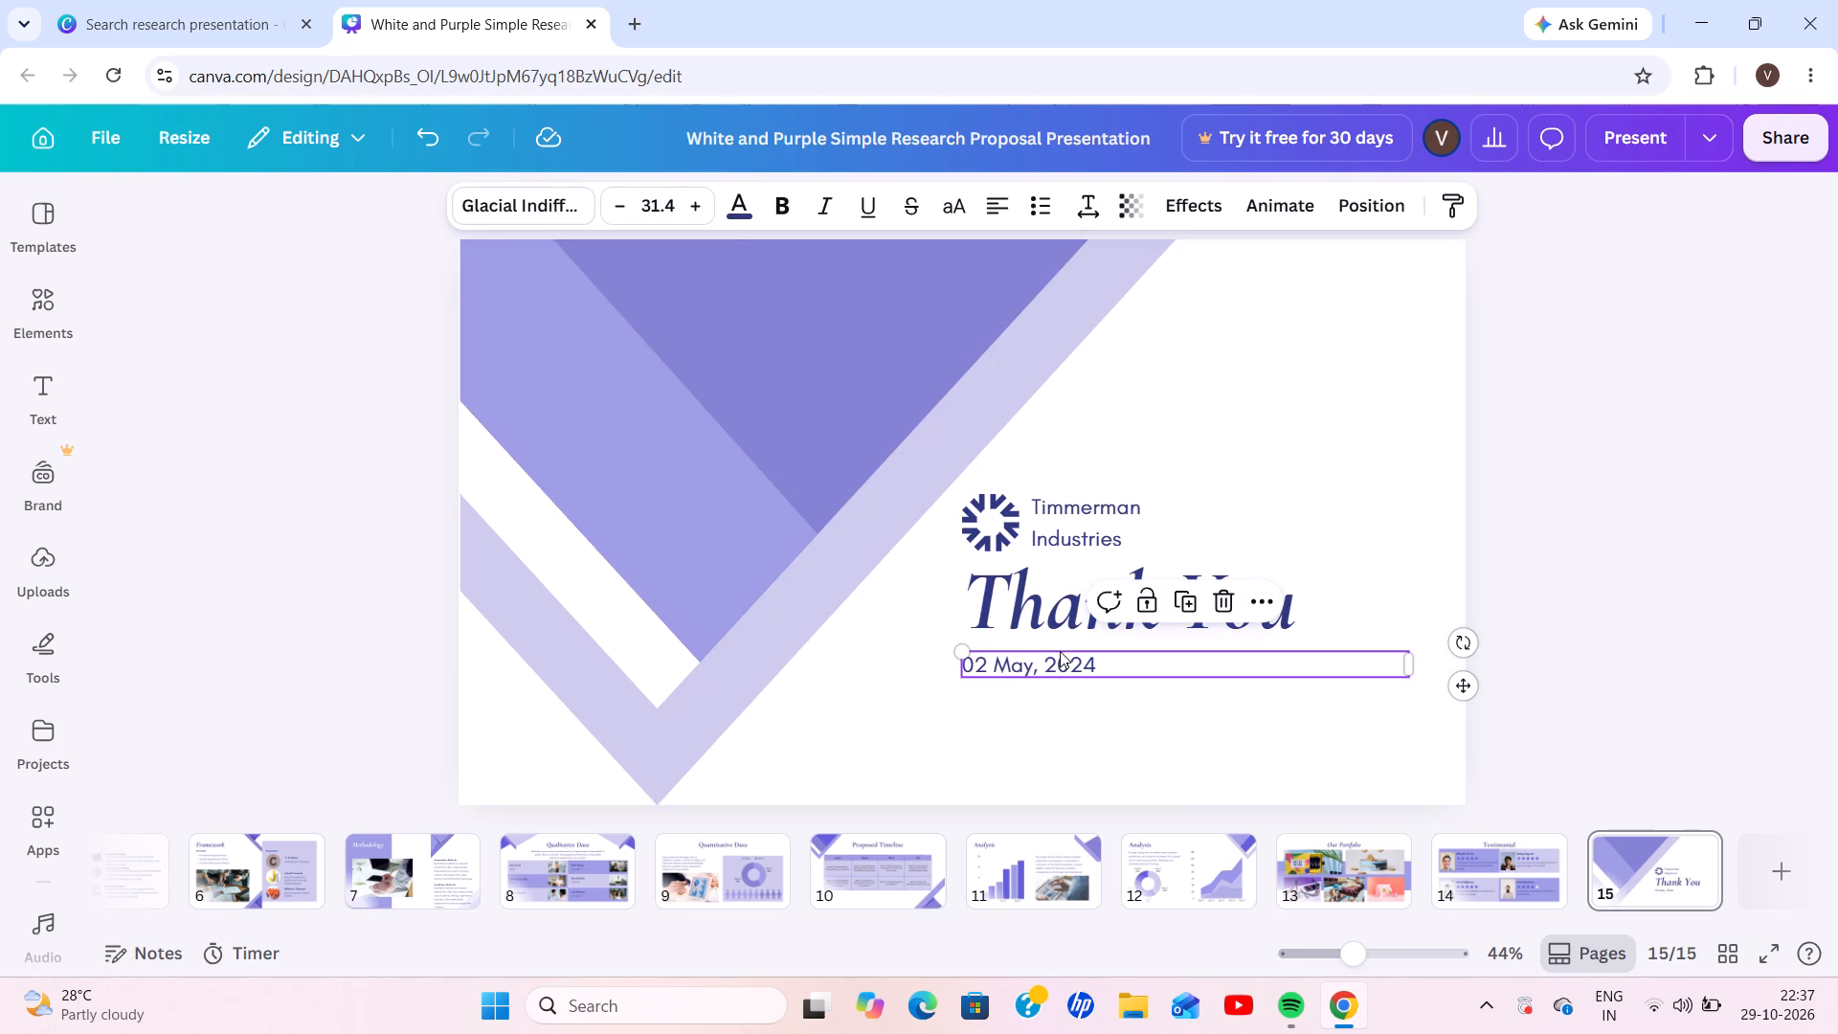
left_click(1060, 651)
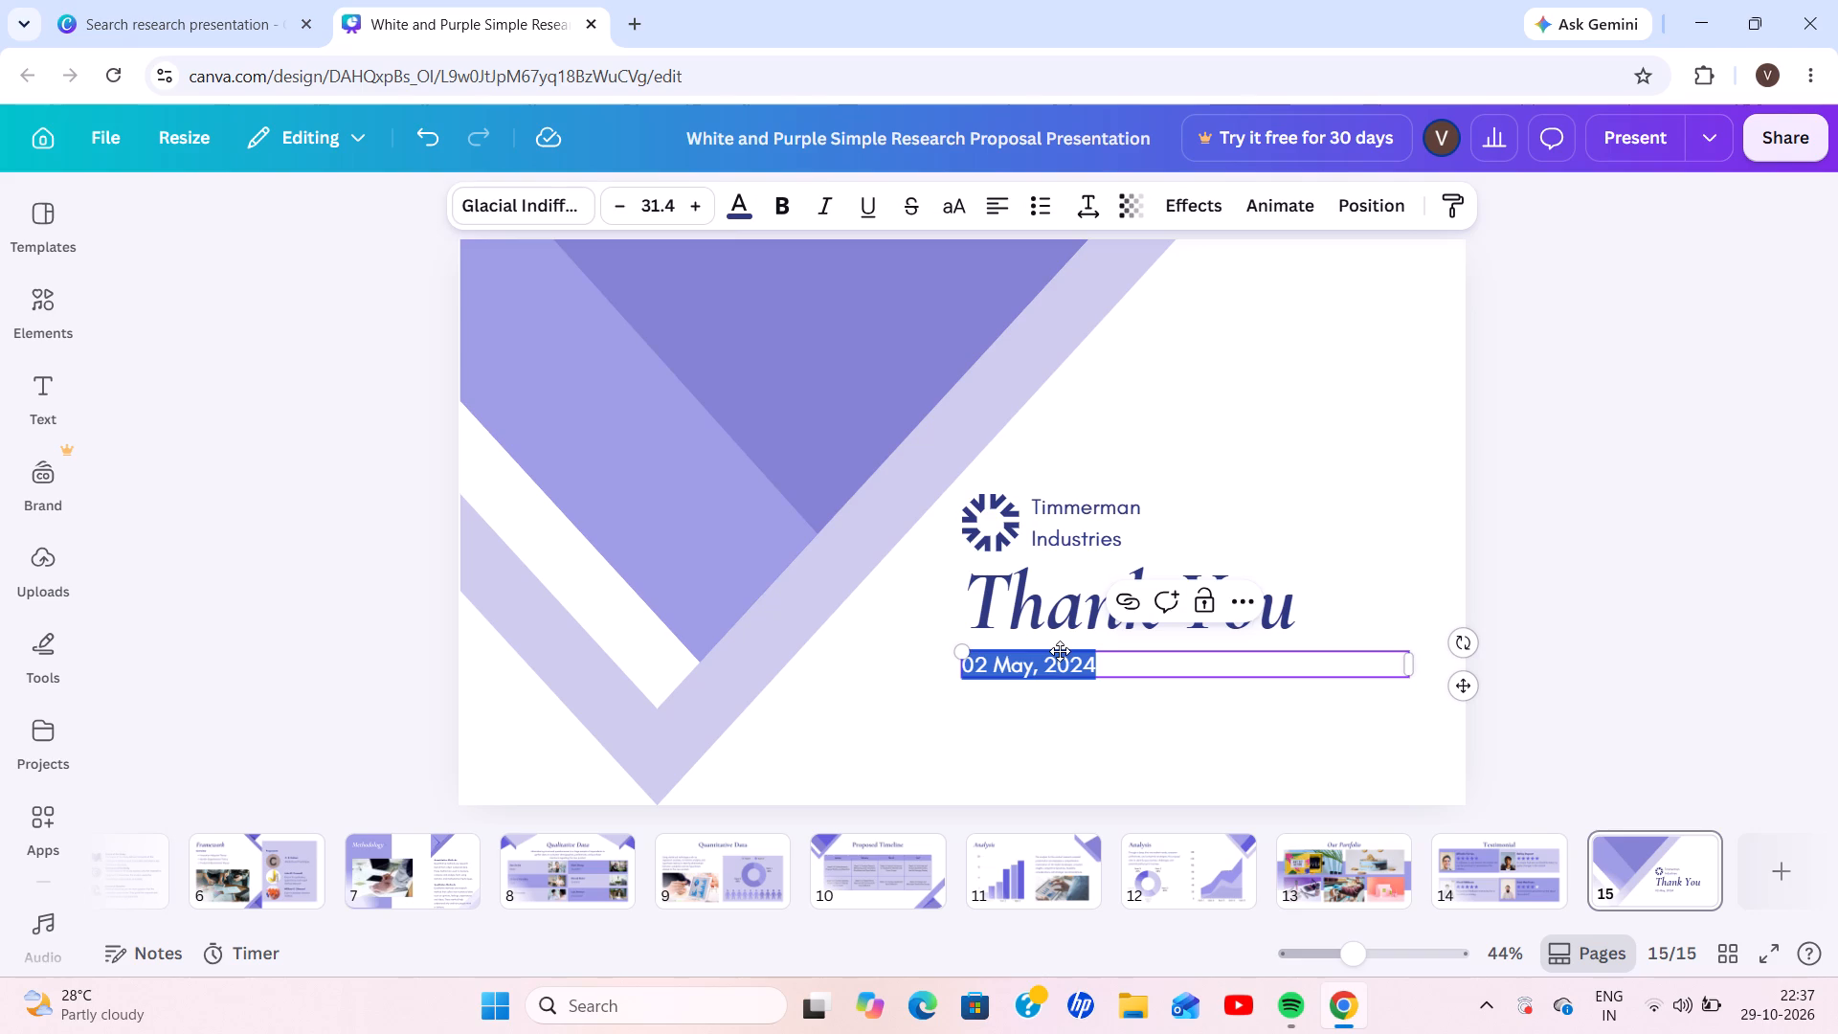
key("2")
key("9")
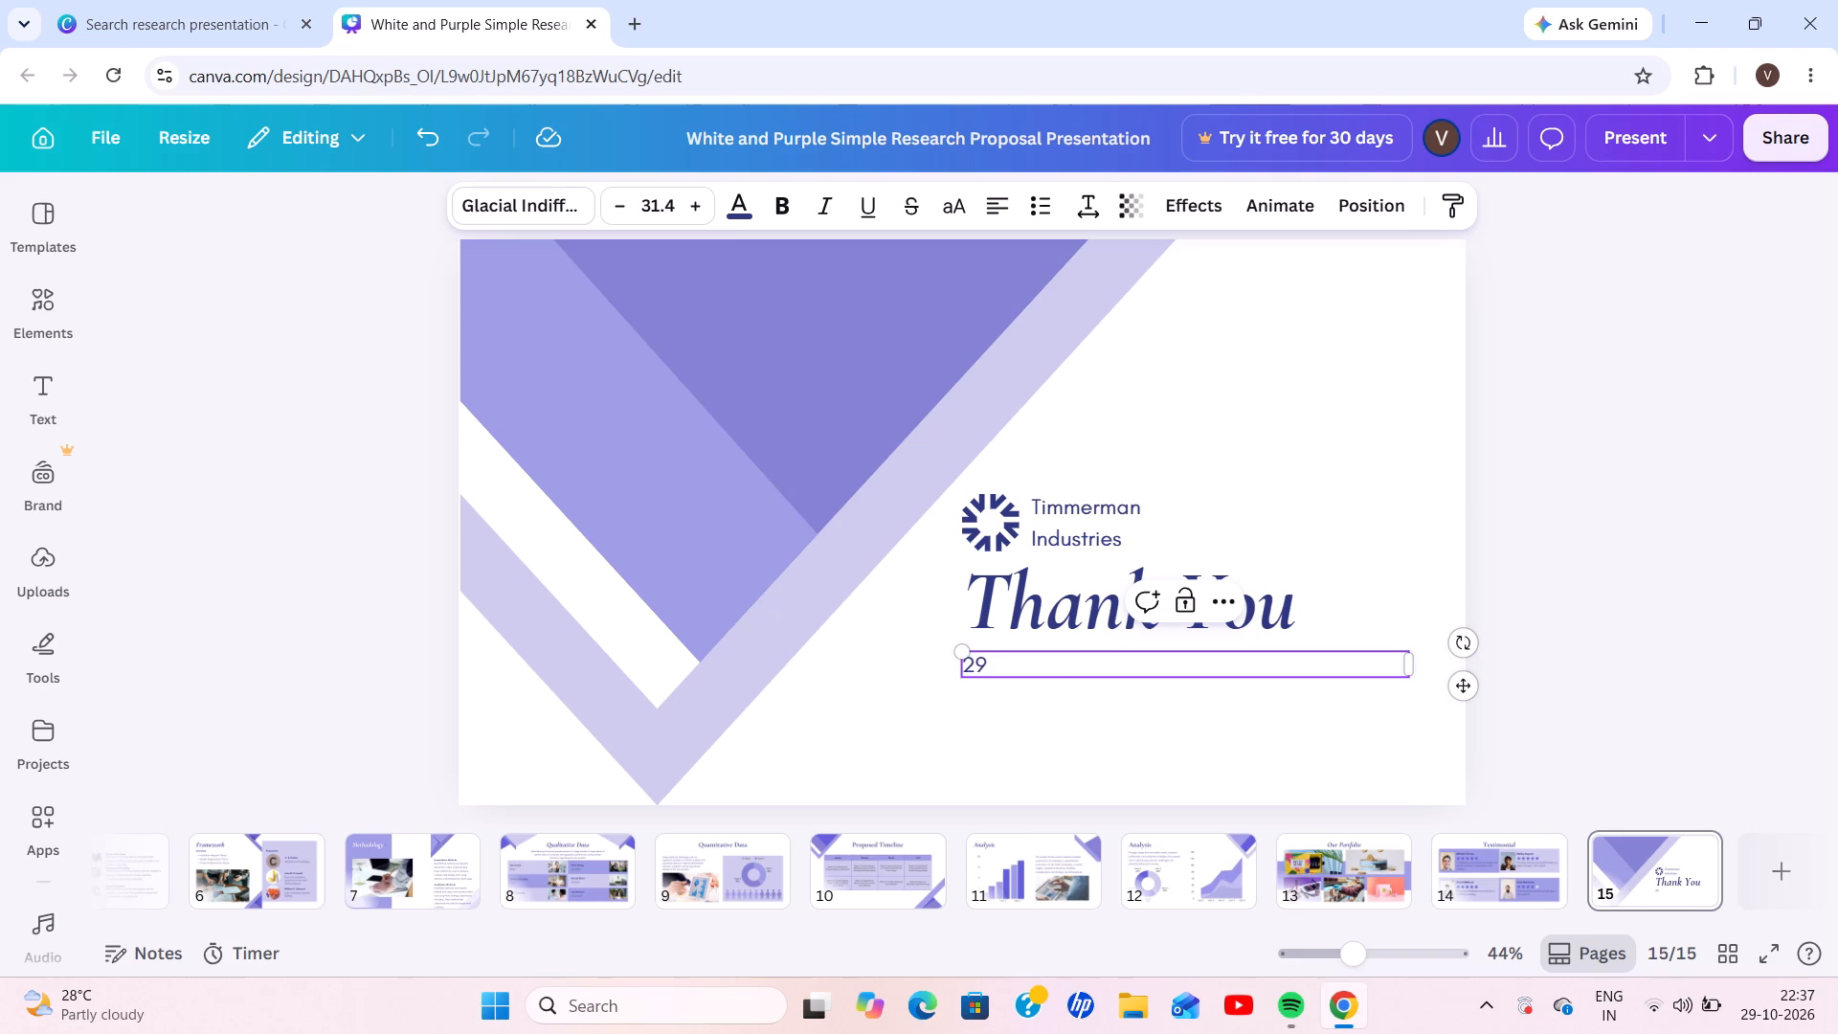
key("space")
type("Oct")
key("space")
type("2026")
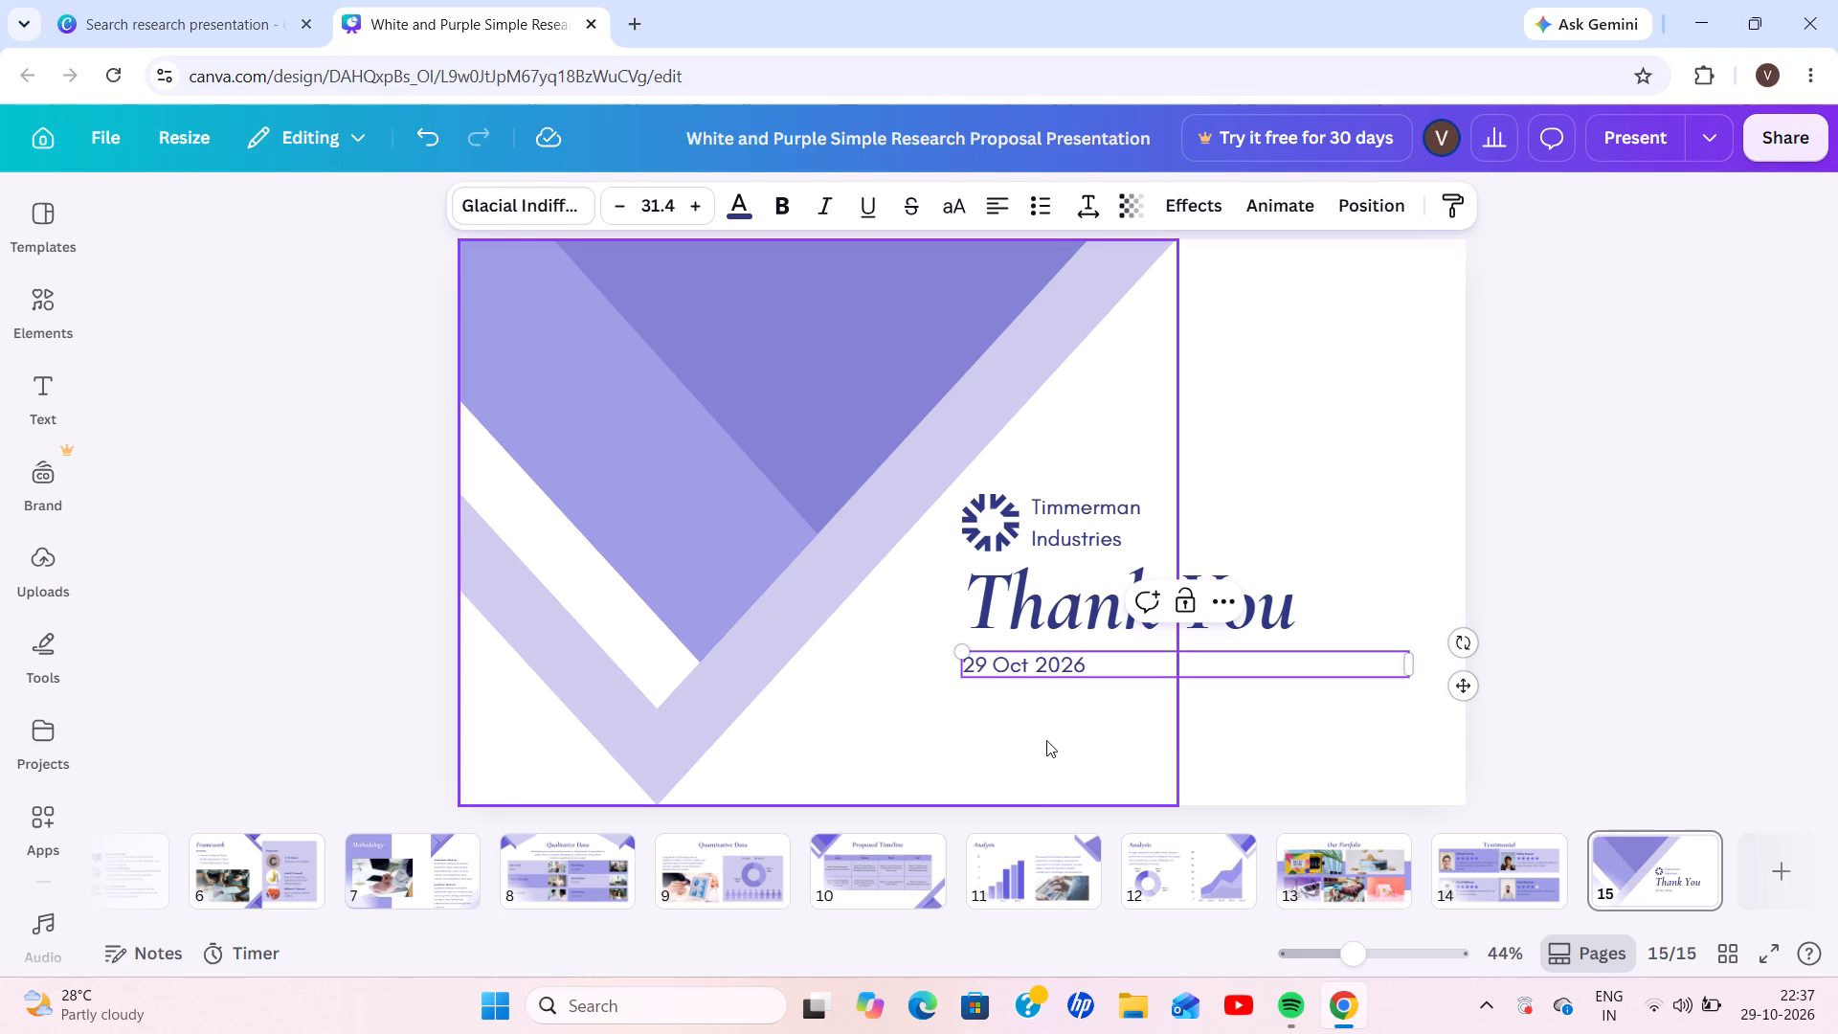
left_click(1265, 717)
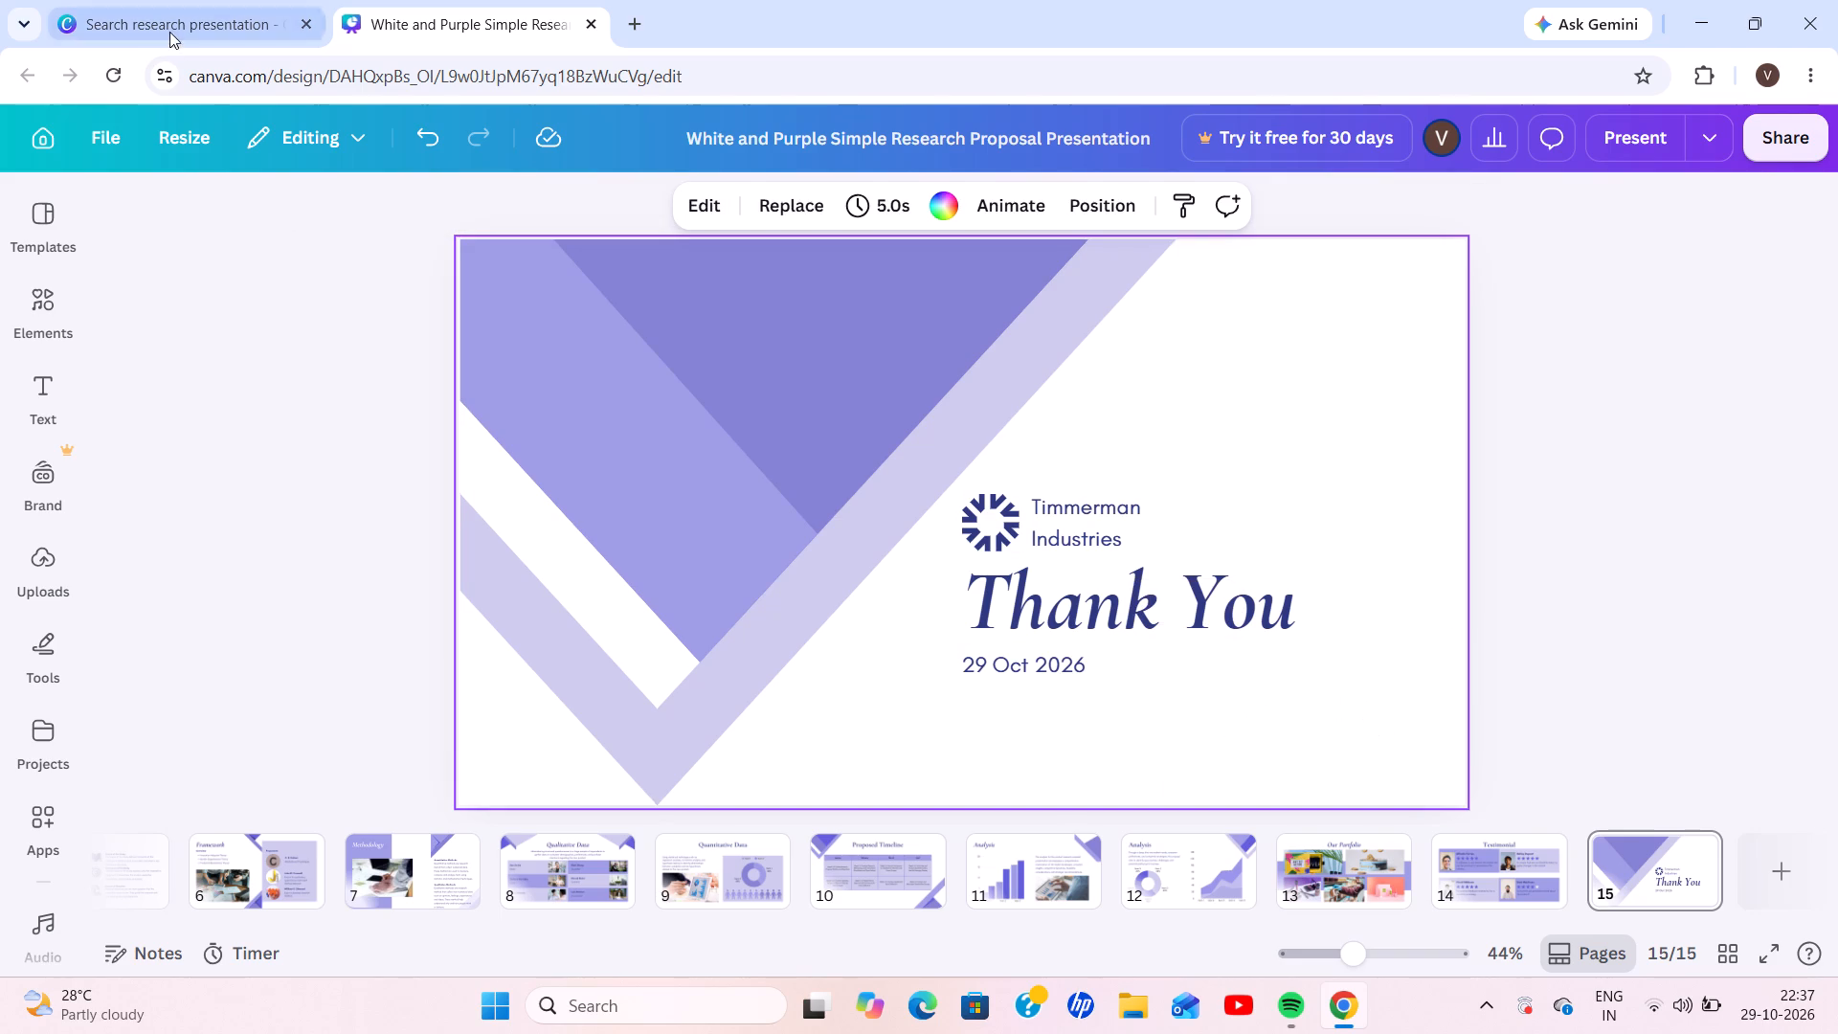
Close the research proposal presentation and return to the research presentation search results.
left_click(594, 31)
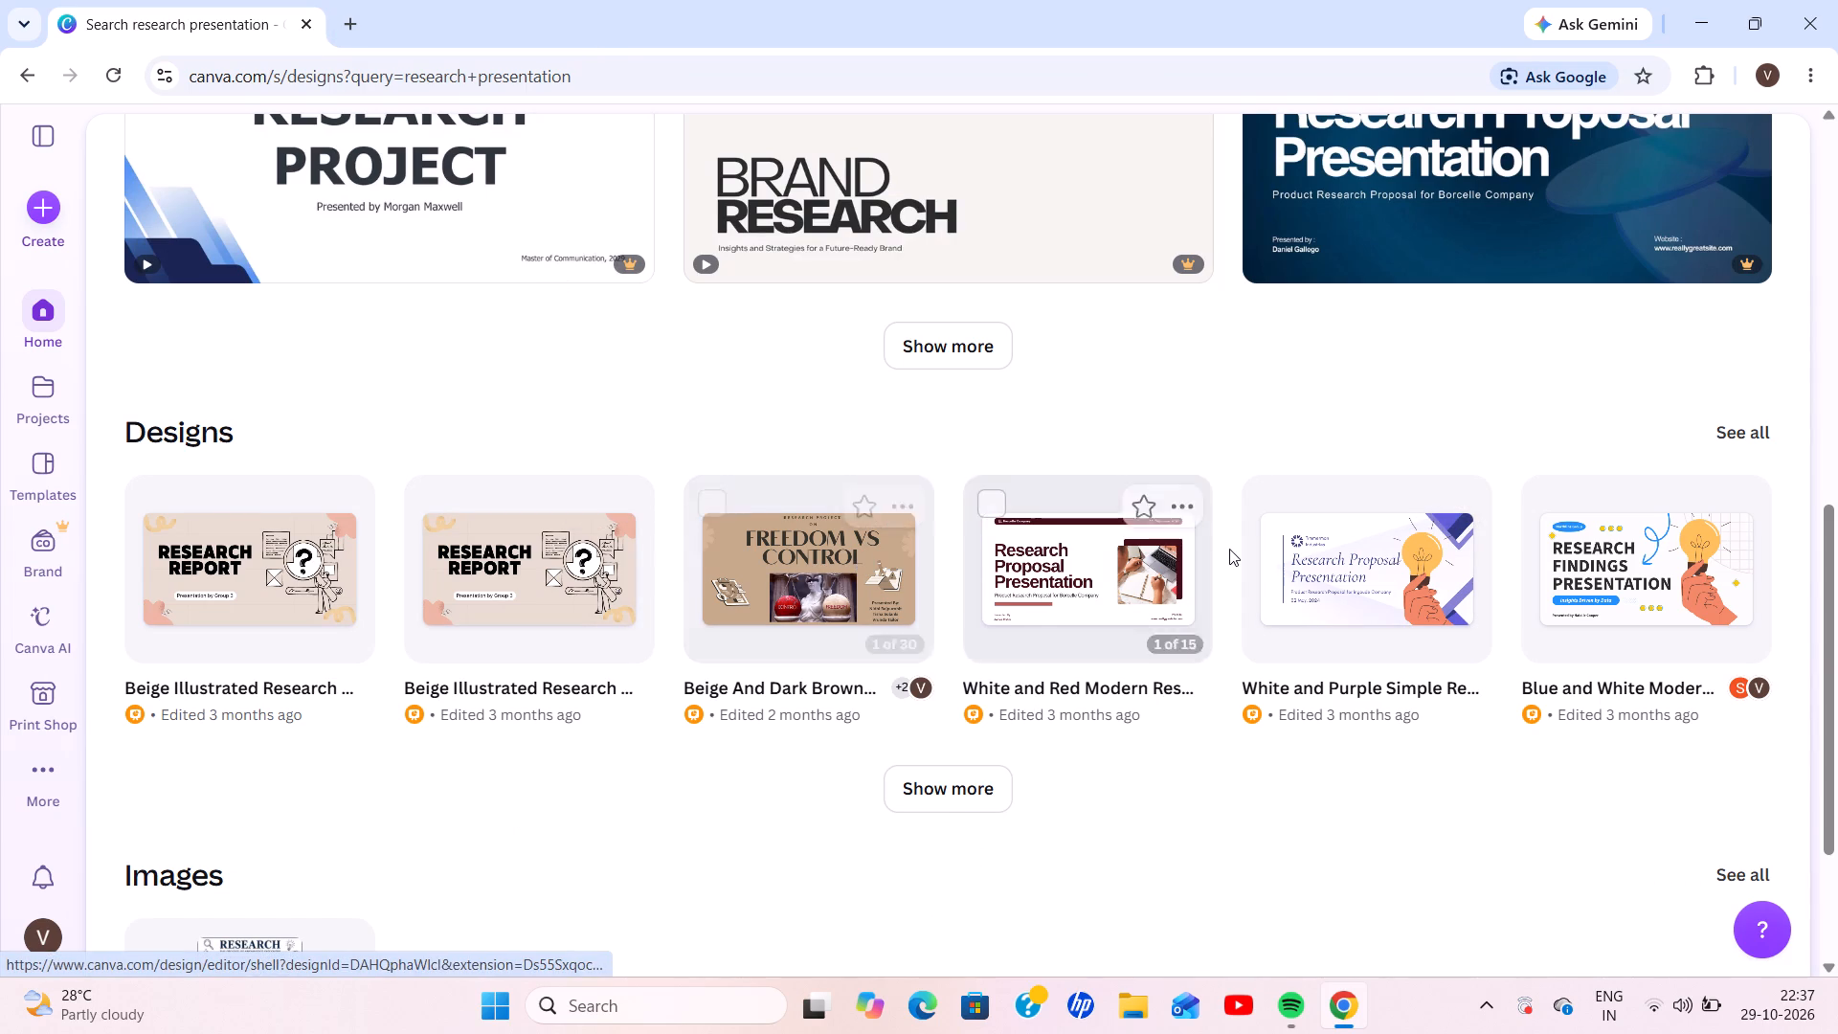
Look through the templates, existing designs and images in the research presentation search results.
scroll(1201, 570, "left", 5)
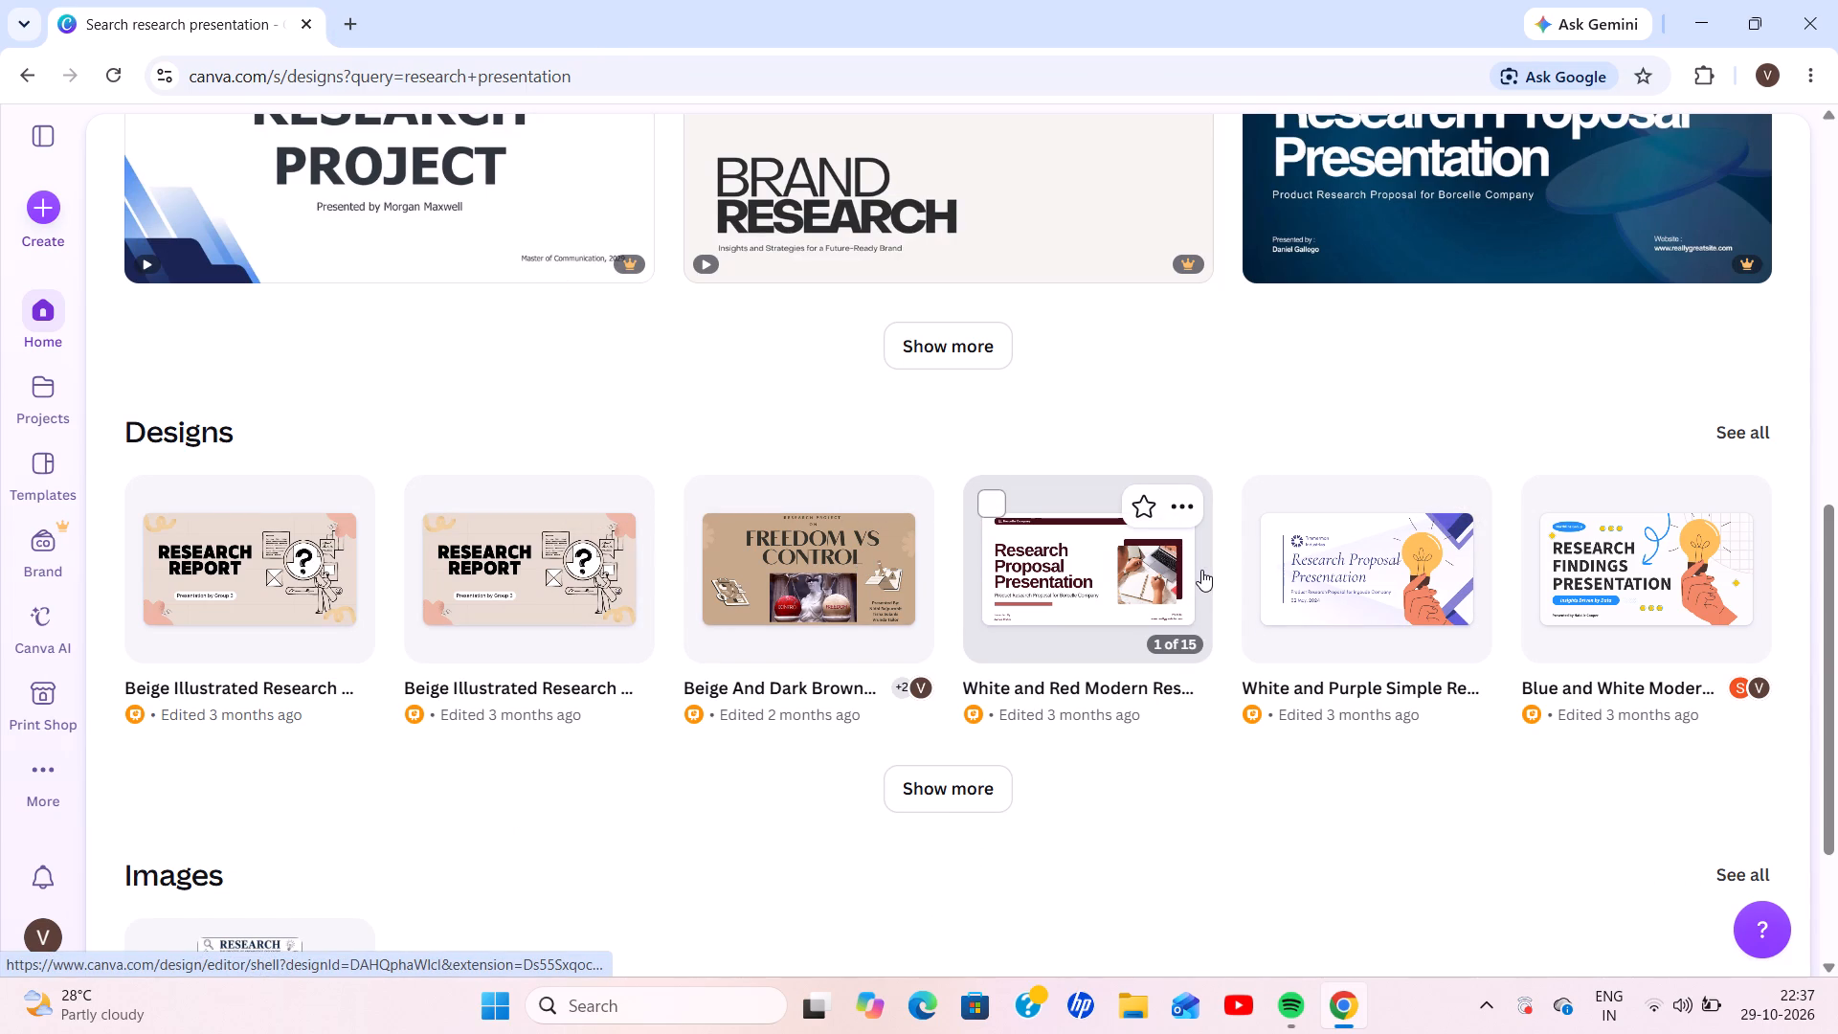
scroll(1201, 570, "left", 4)
scroll(1201, 570, "right", 9)
scroll(1201, 570, "left", 7)
scroll(1201, 570, "up", 5)
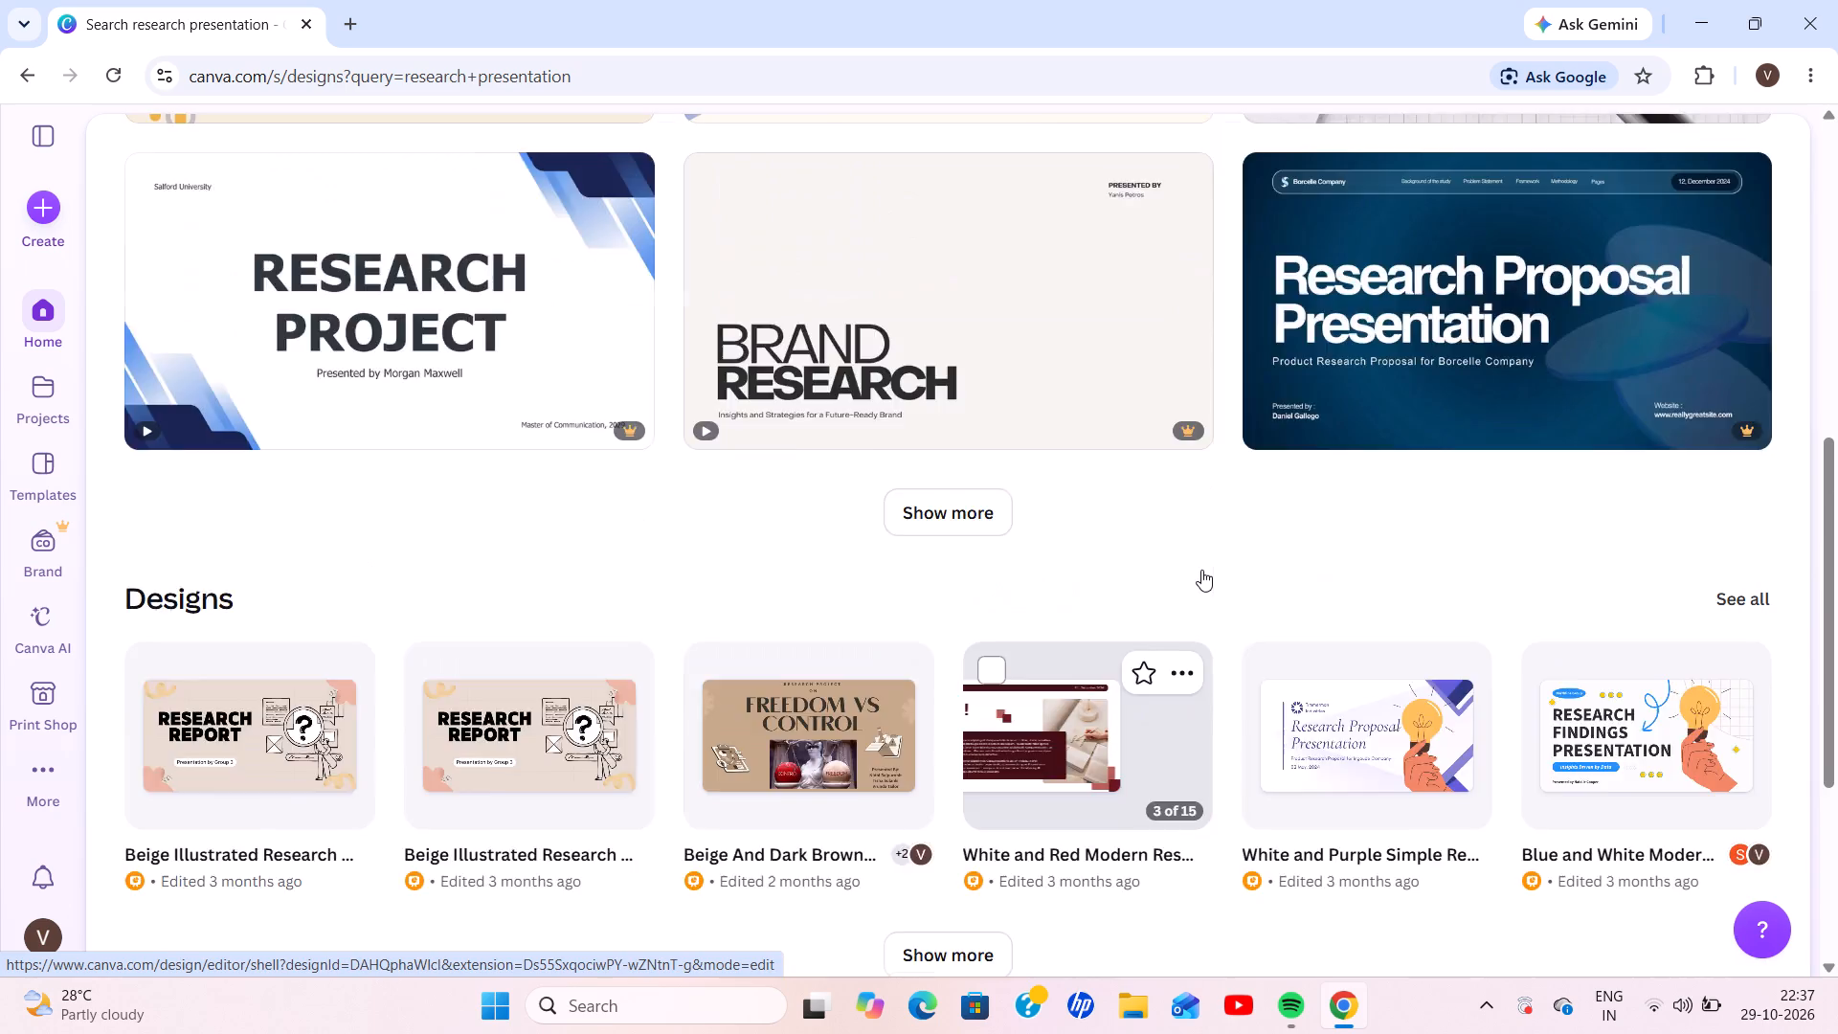
scroll(1201, 570, "up", 6)
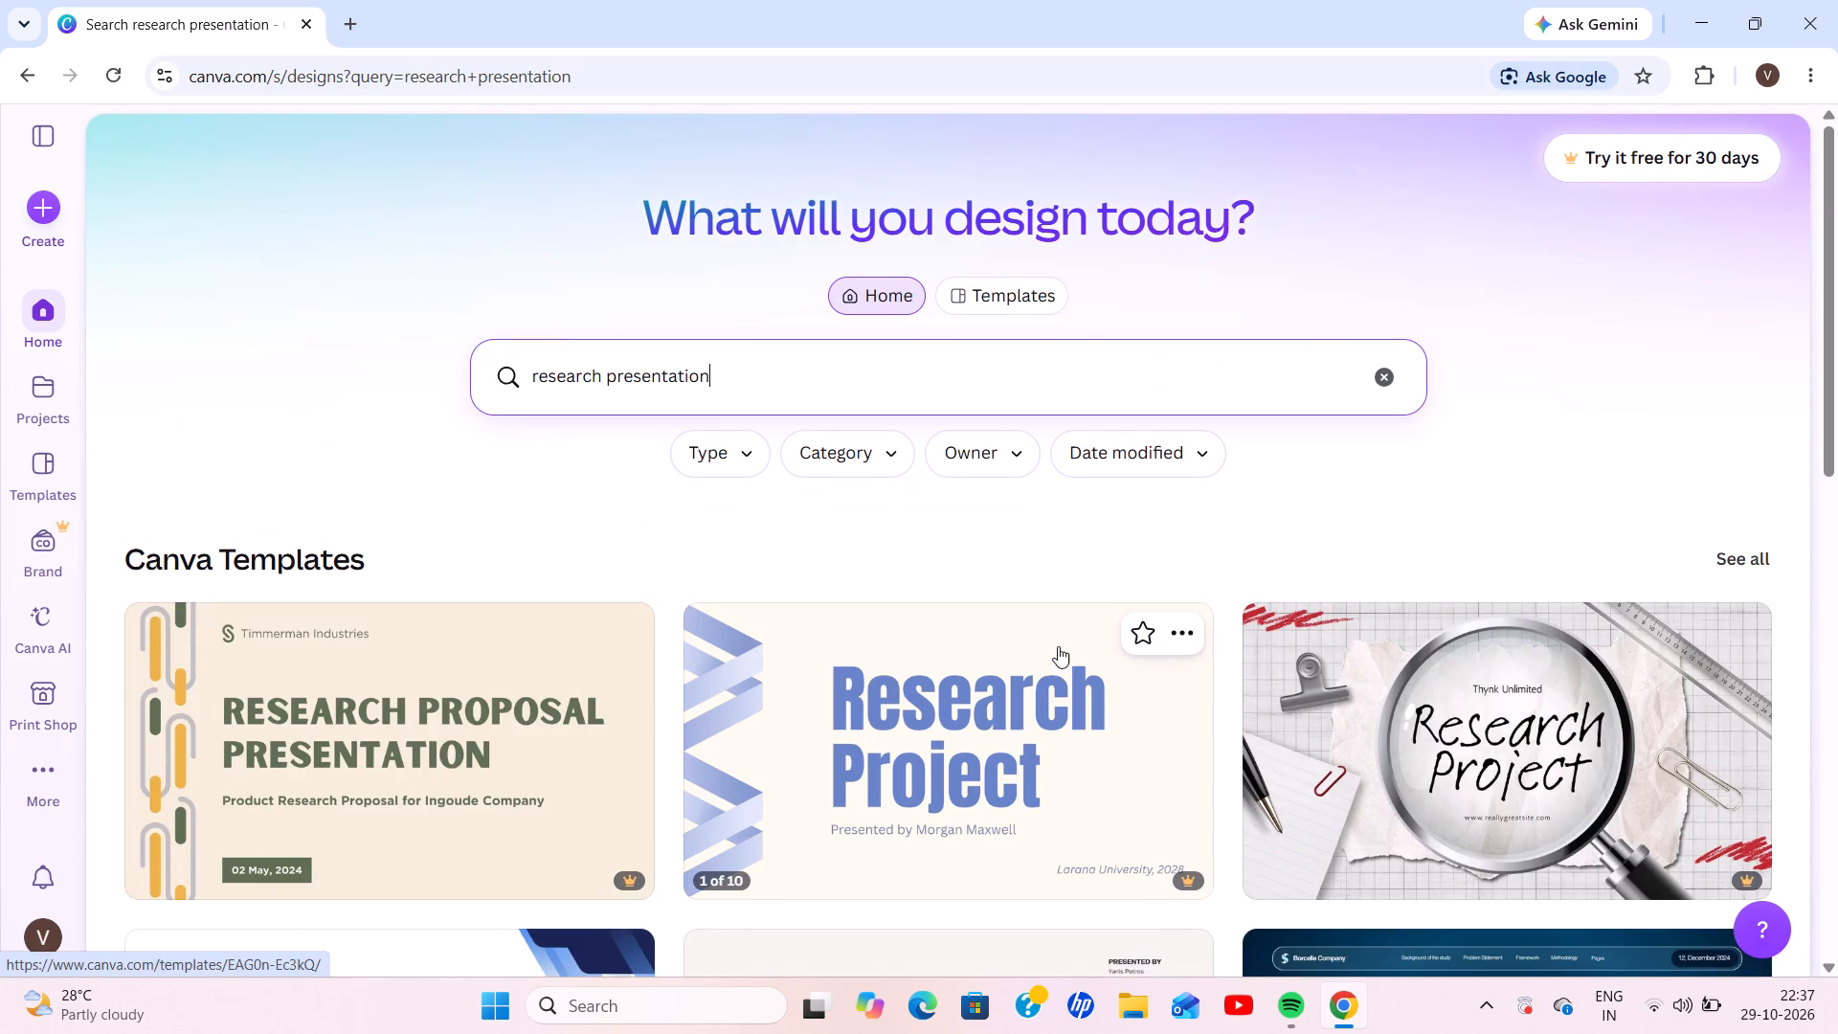
scroll(1059, 646, "down", 6)
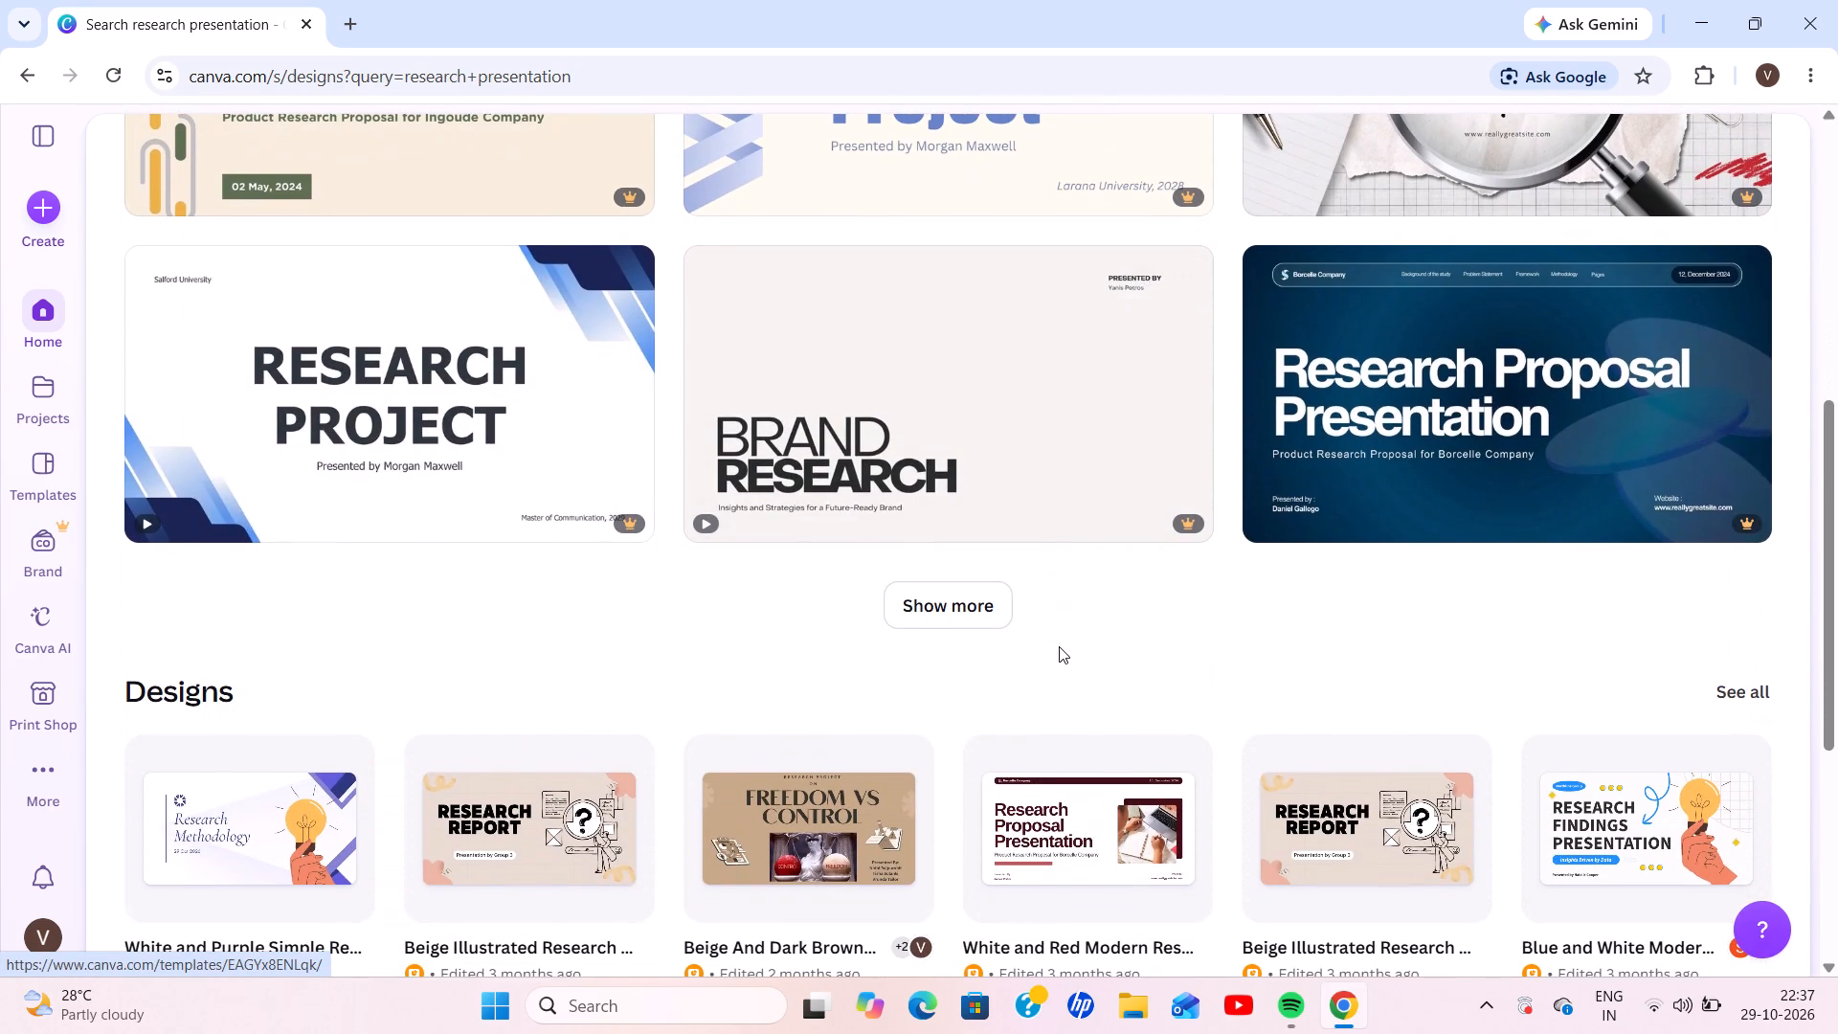
right_click(1059, 646)
scroll(1059, 646, "down", 1)
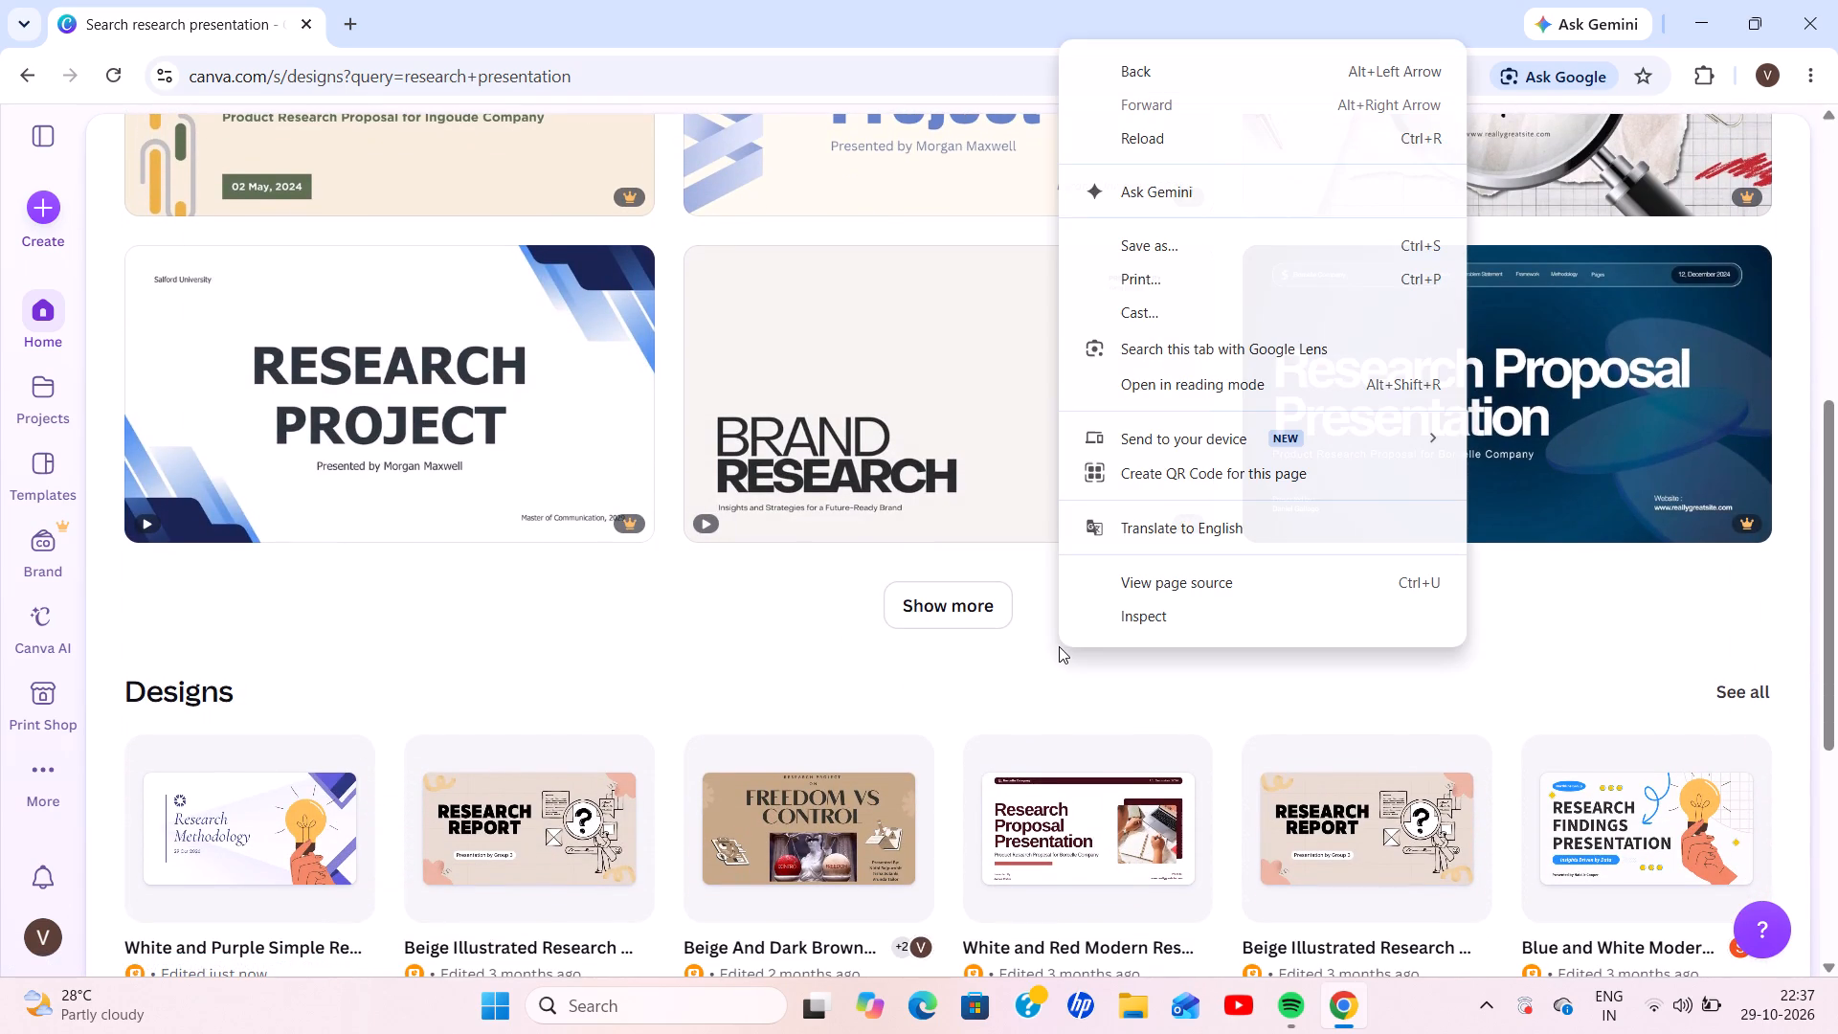
scroll(1059, 646, "down", 1)
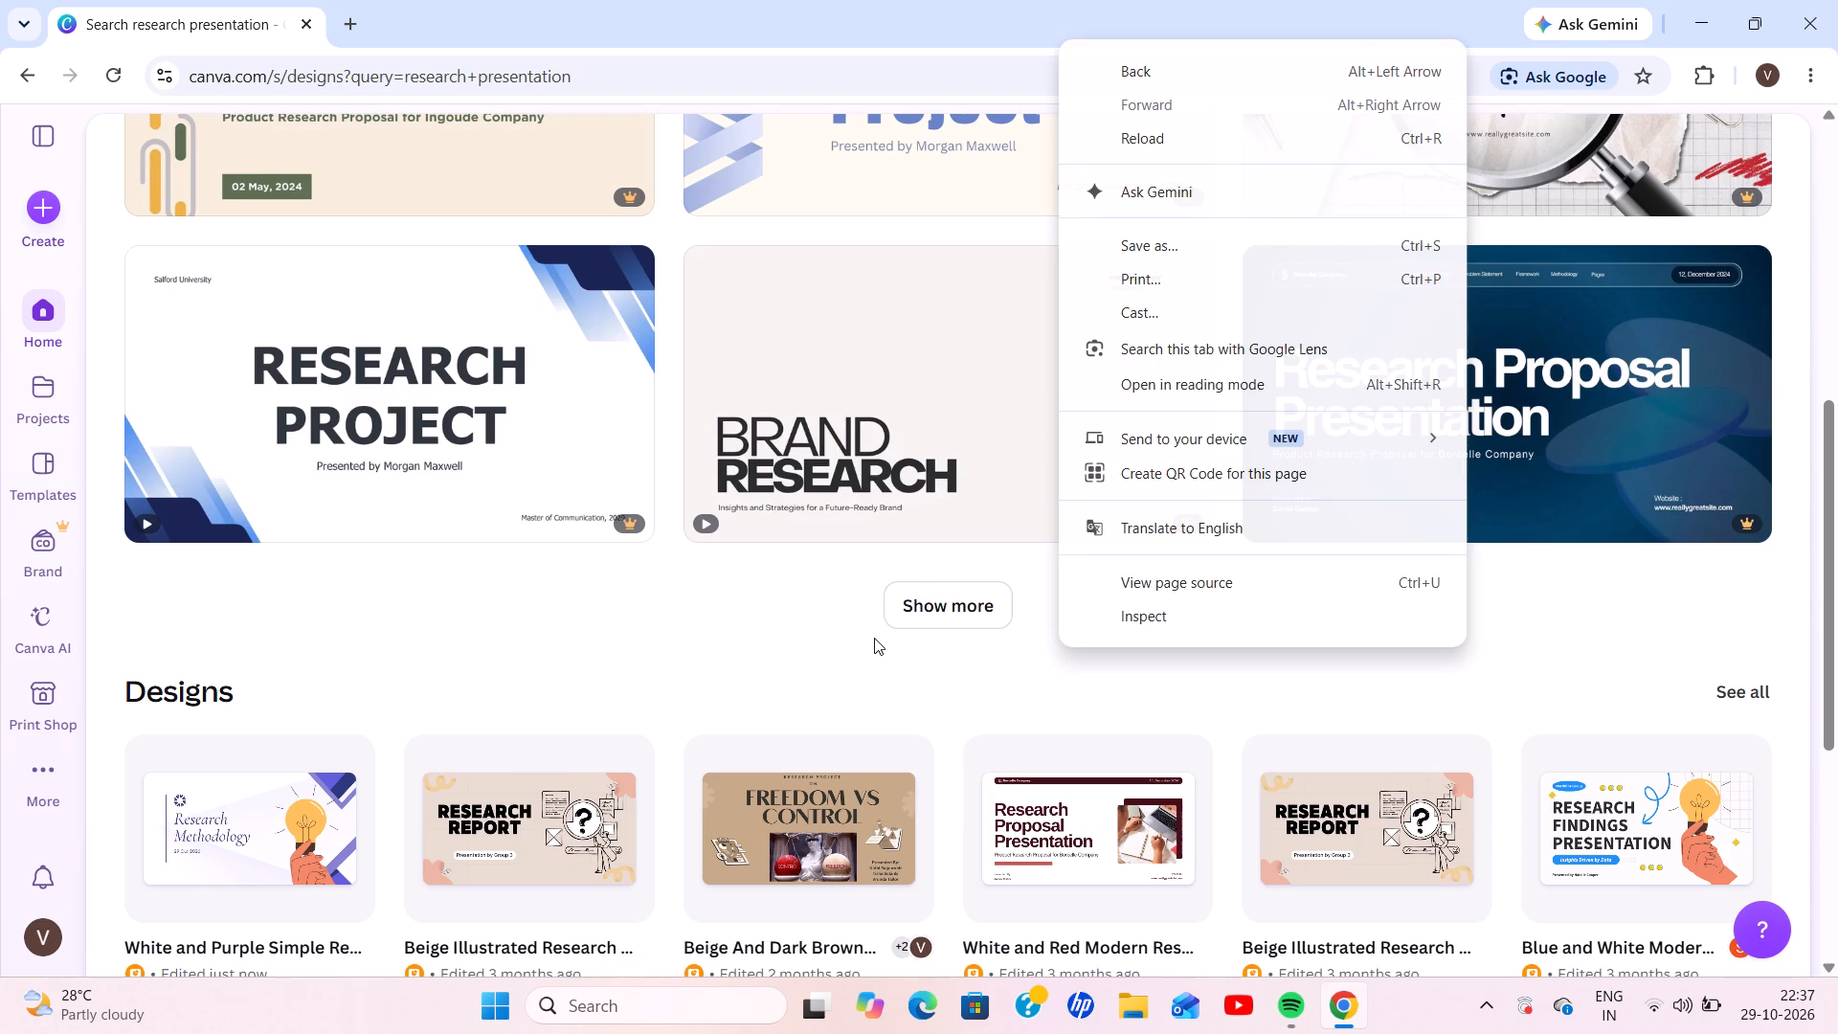
left_click(874, 638)
scroll(776, 680, "down", 7)
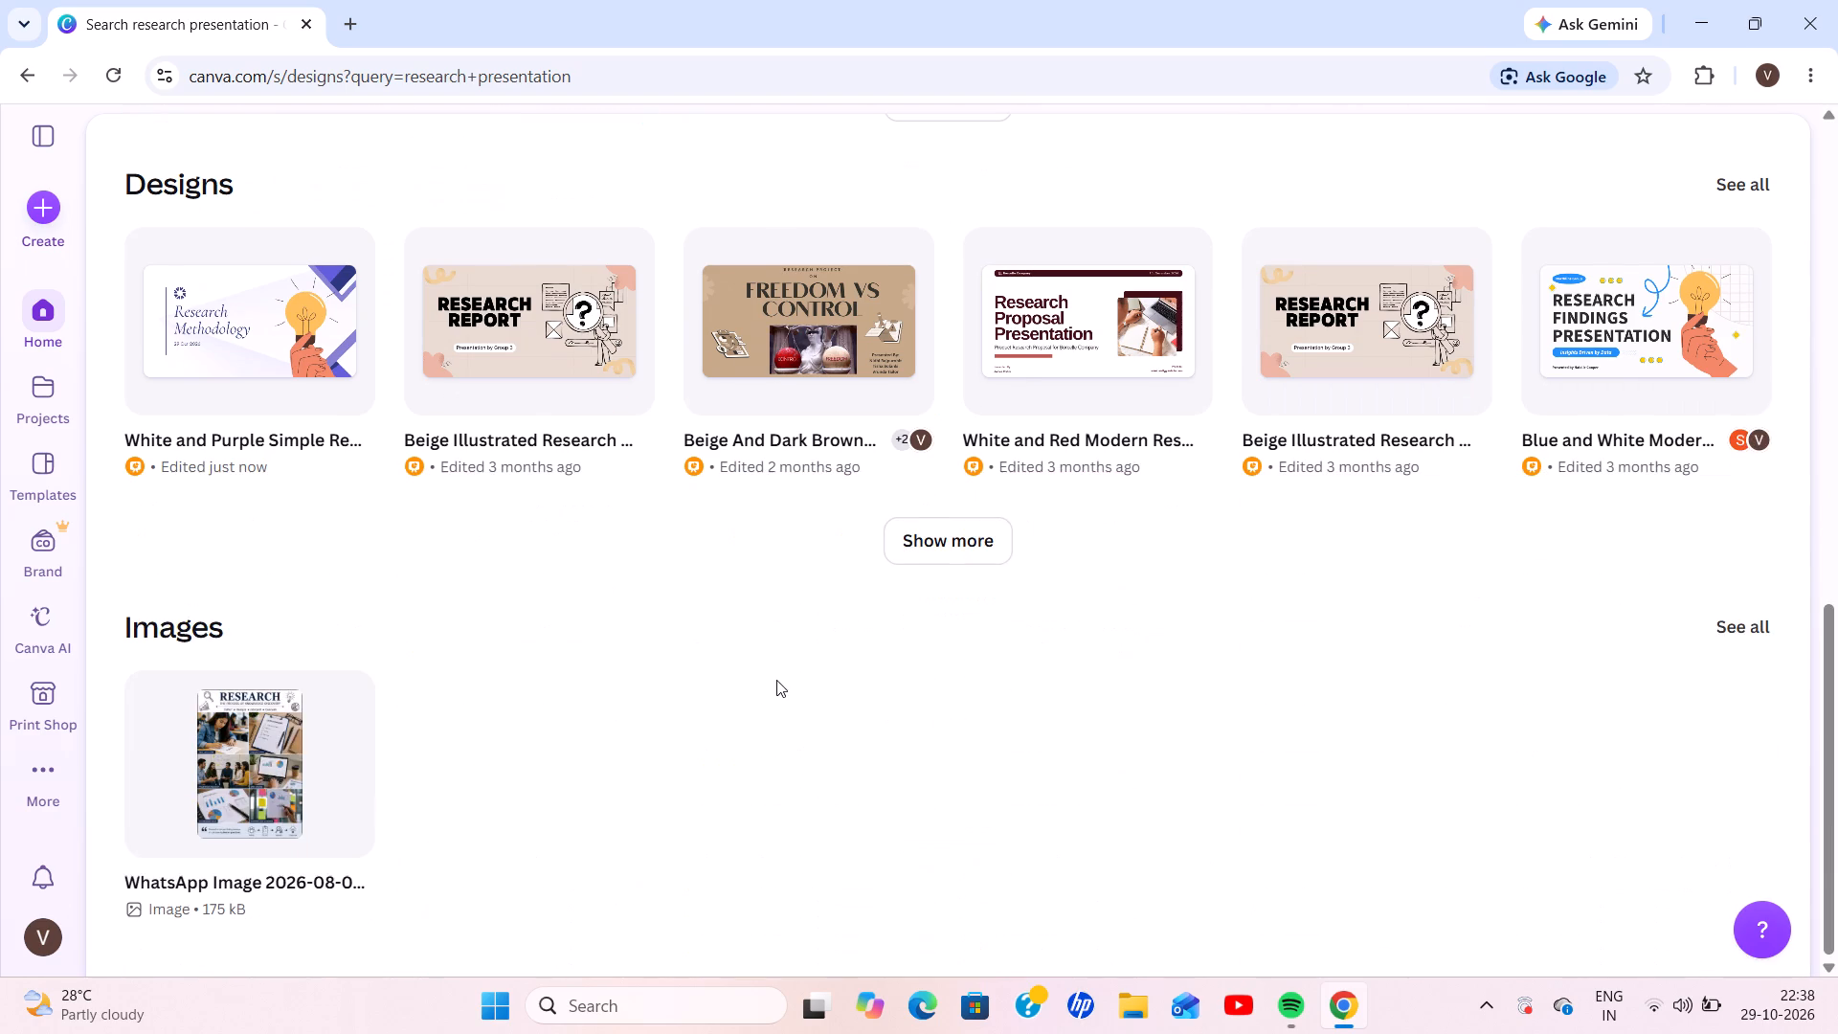
scroll(776, 680, "up", 20)
scroll(776, 680, "up", 2)
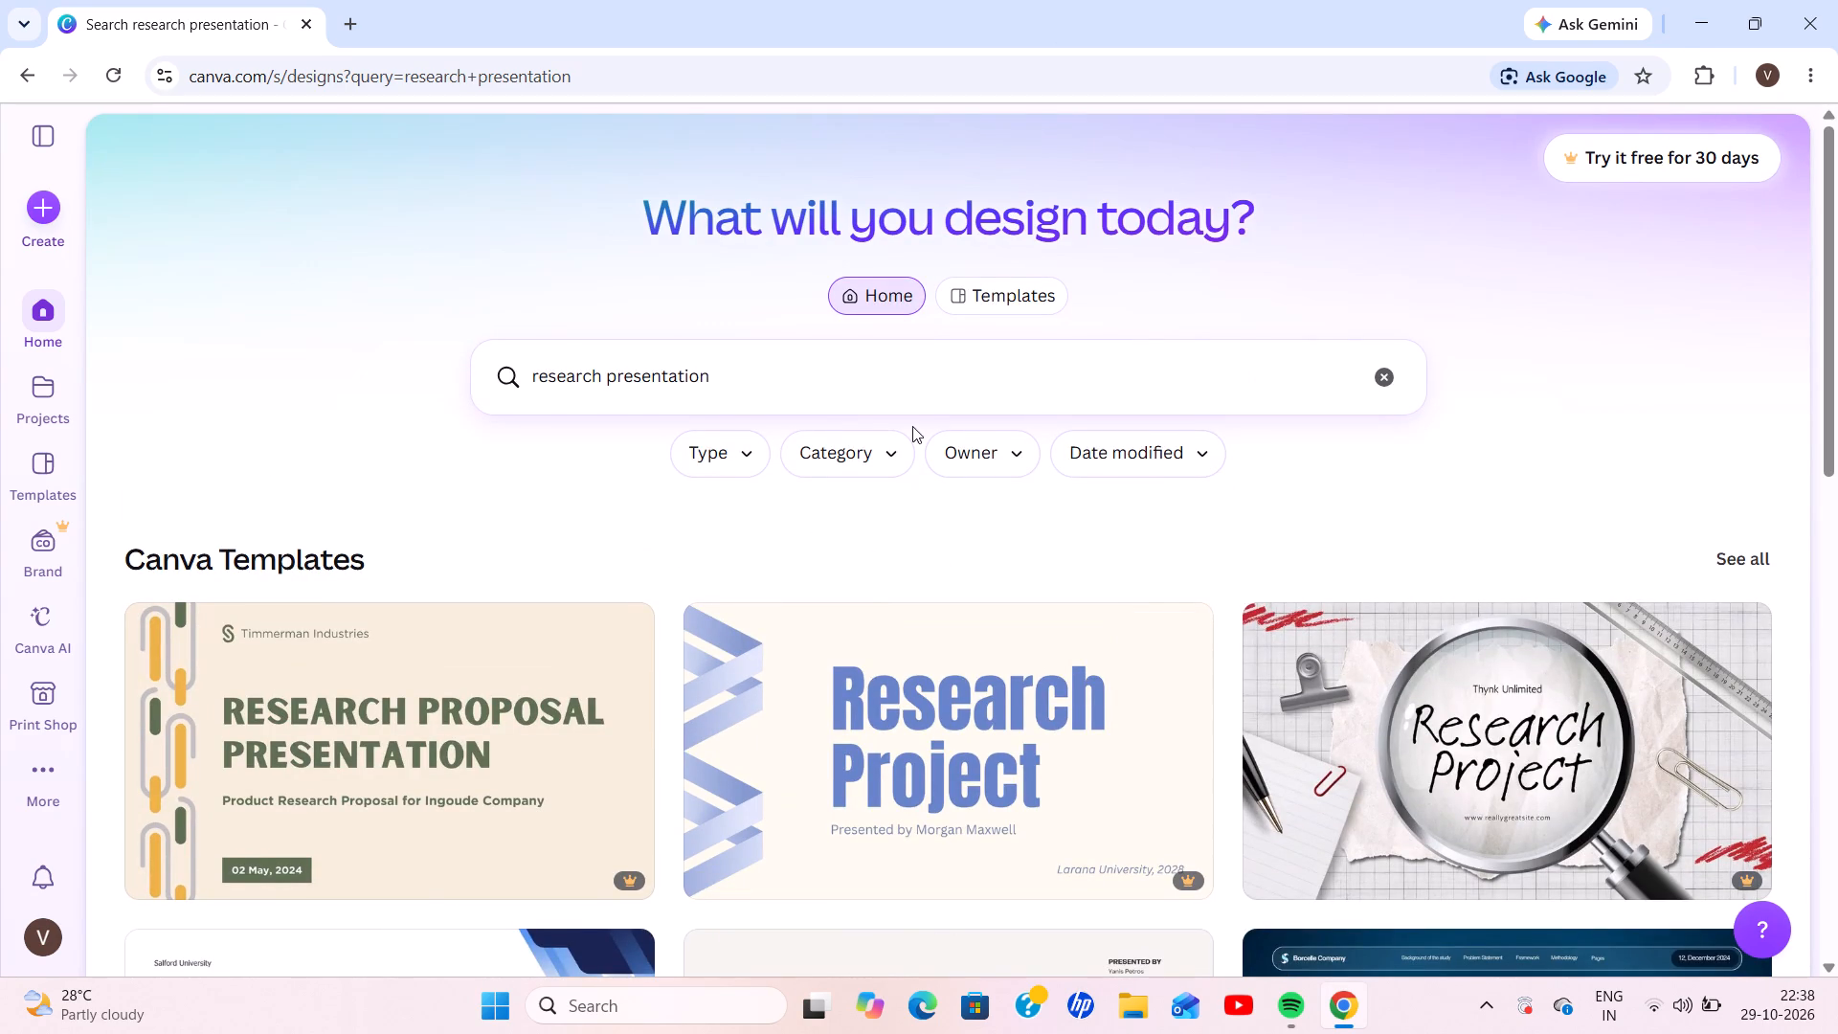
Clear the "research presentation" query to start a new search from the home page.
left_click(1396, 381)
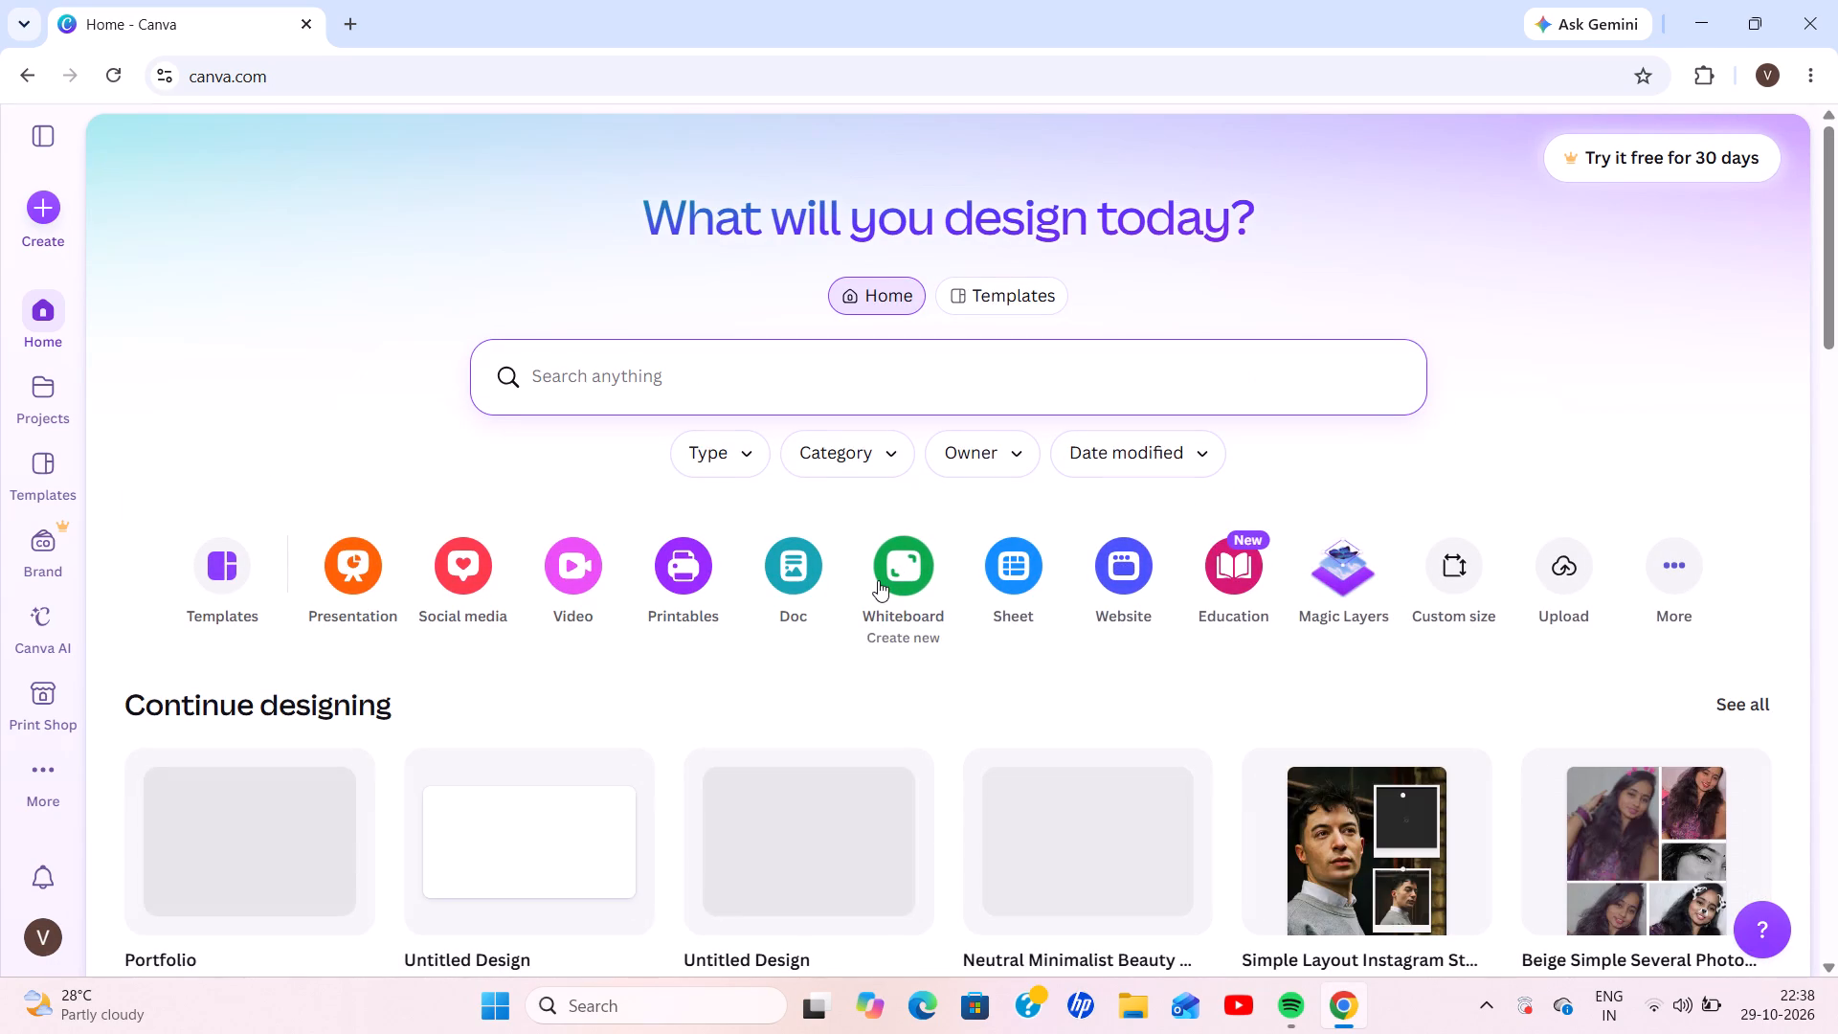
scroll(765, 754, "down", 2)
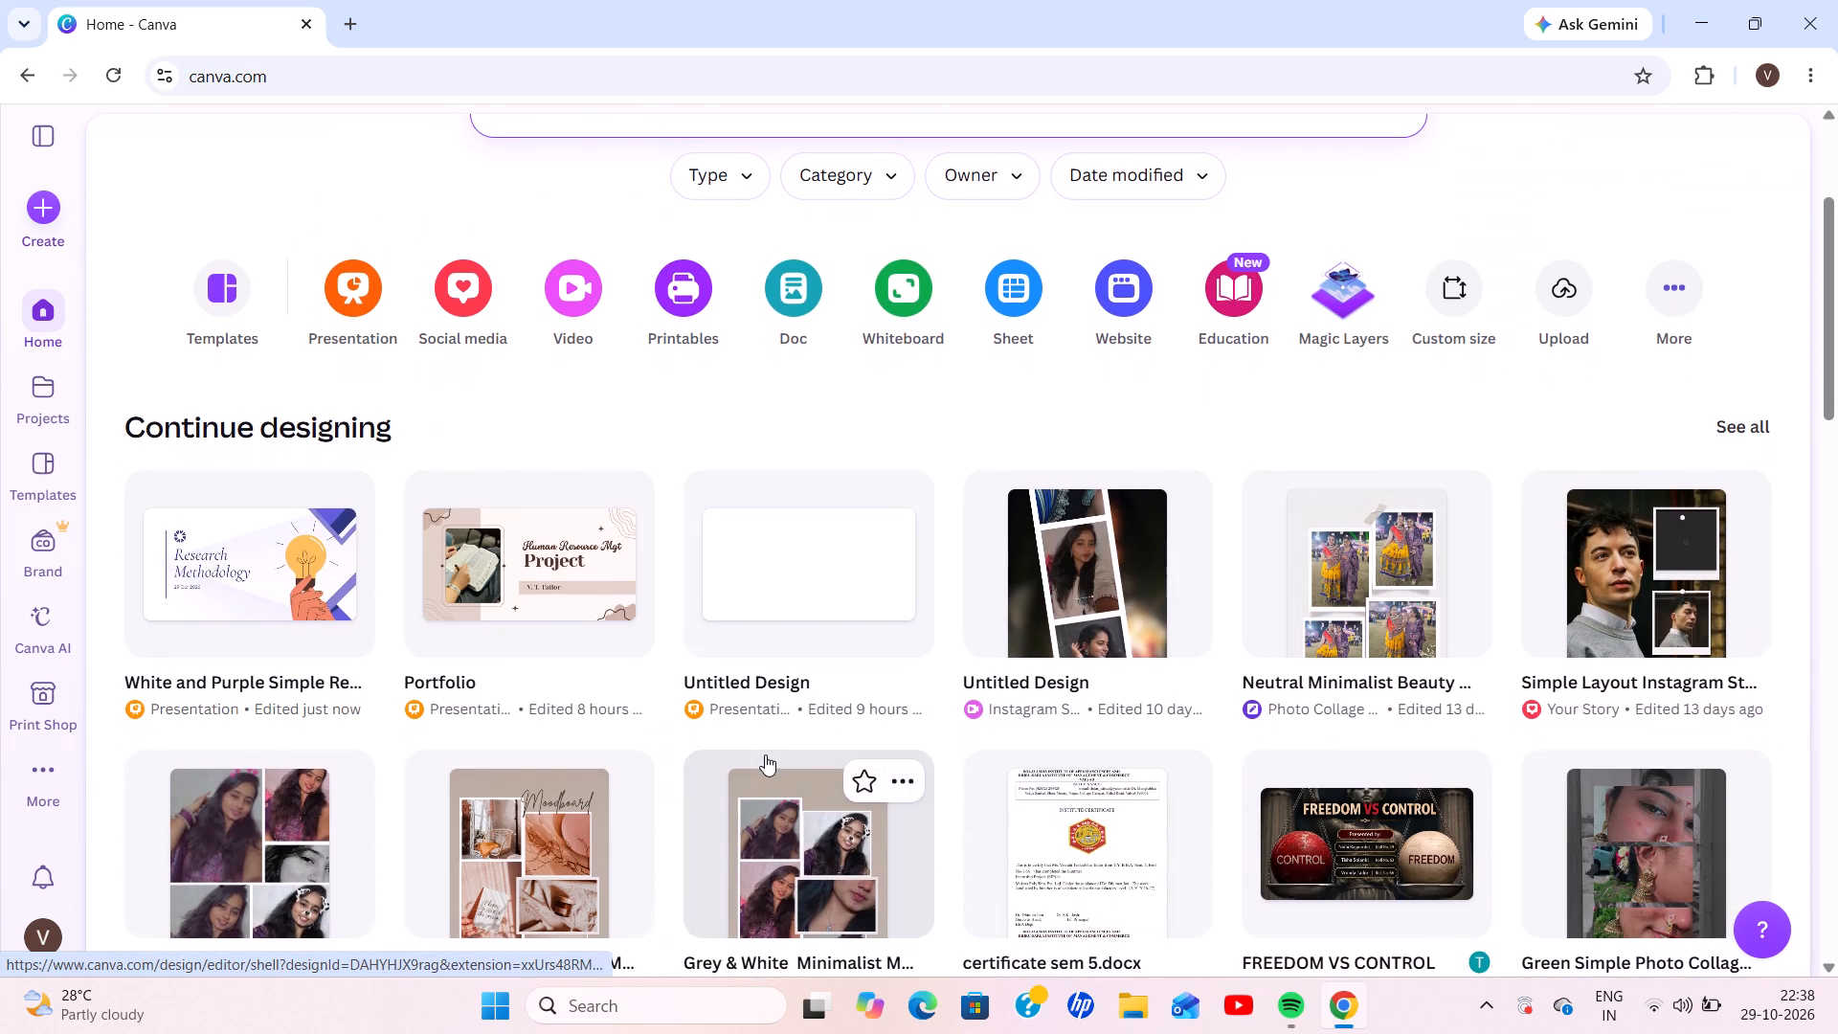
scroll(765, 754, "down", 1)
scroll(847, 593, "up", 3)
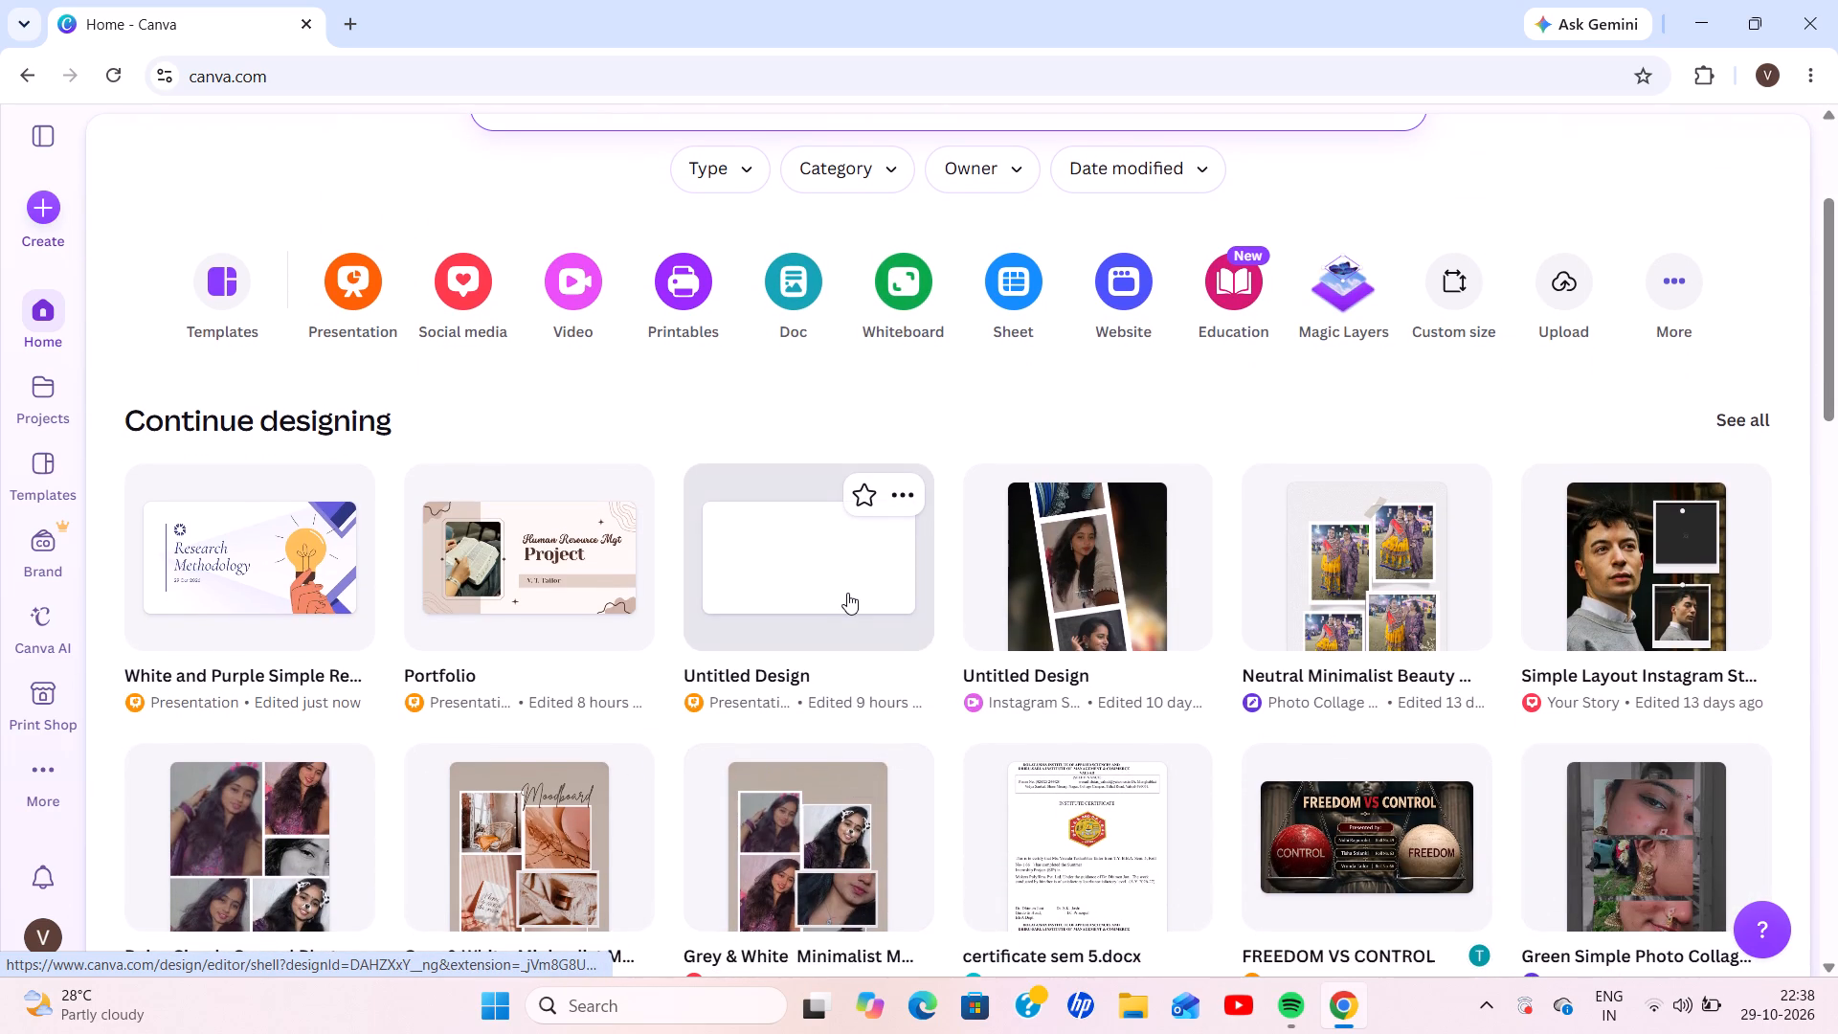
scroll(847, 593, "up", 5)
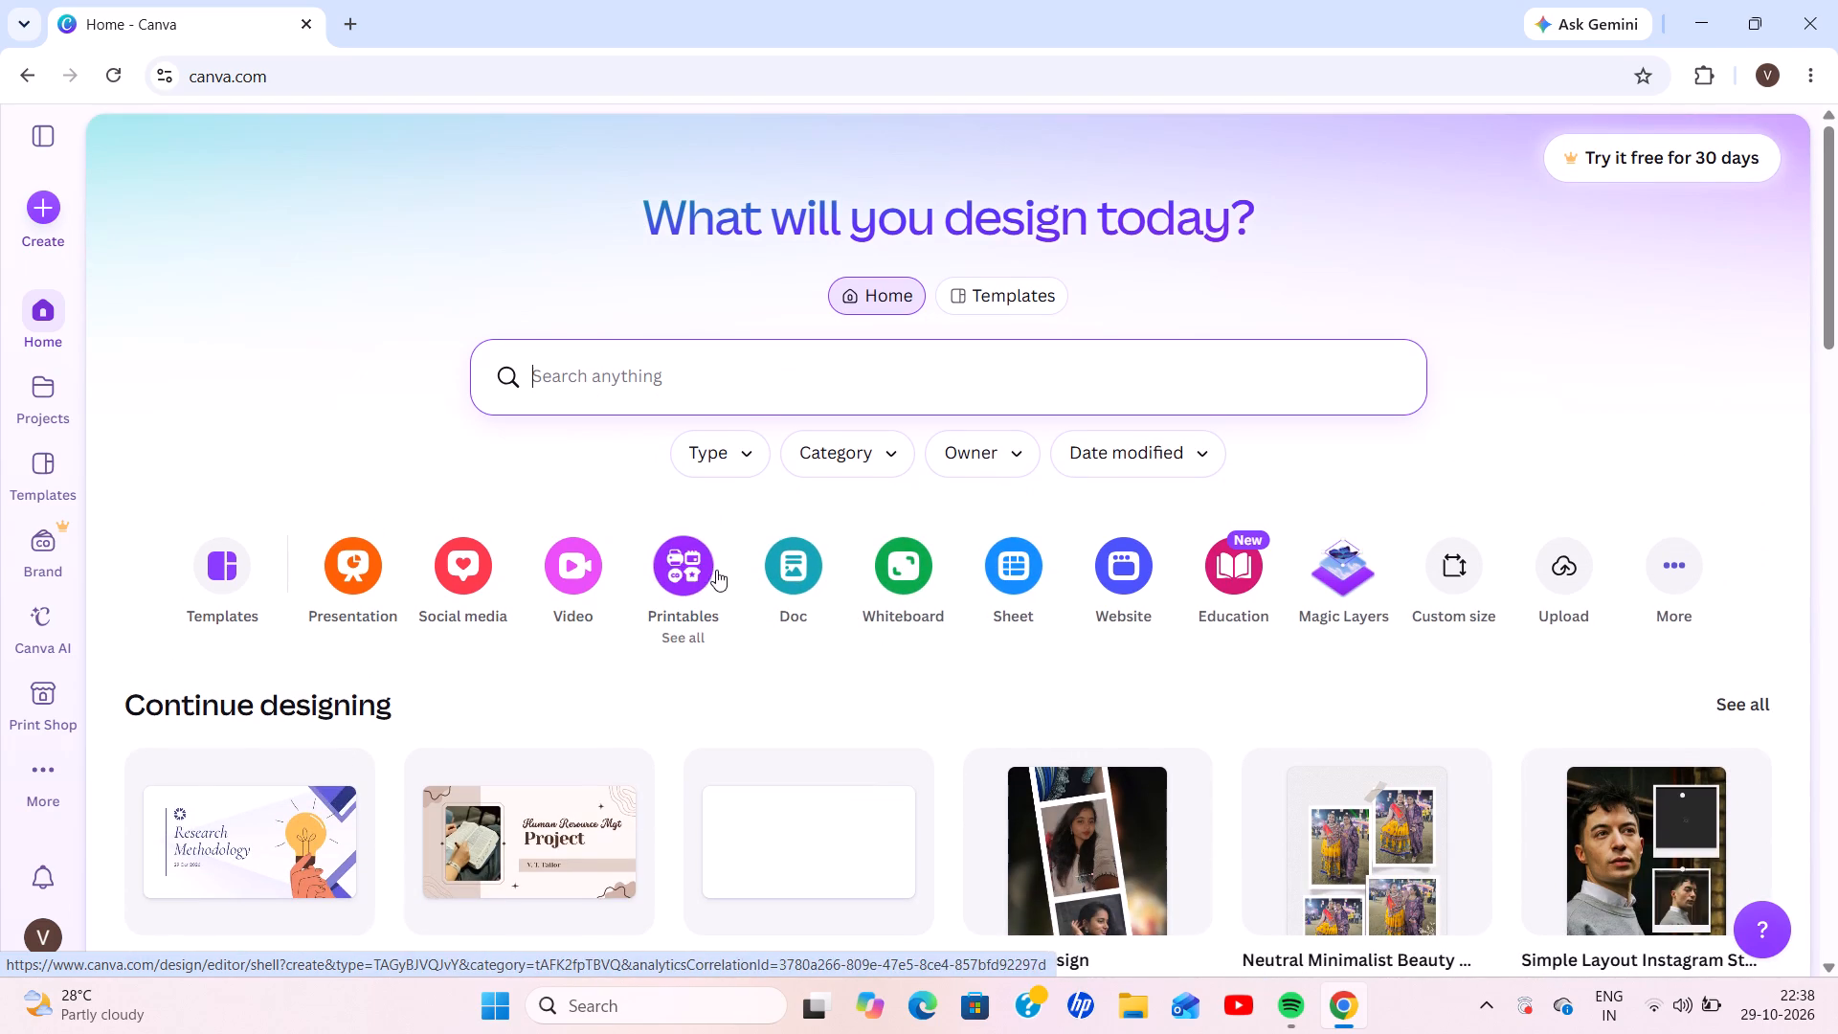
left_click(685, 373)
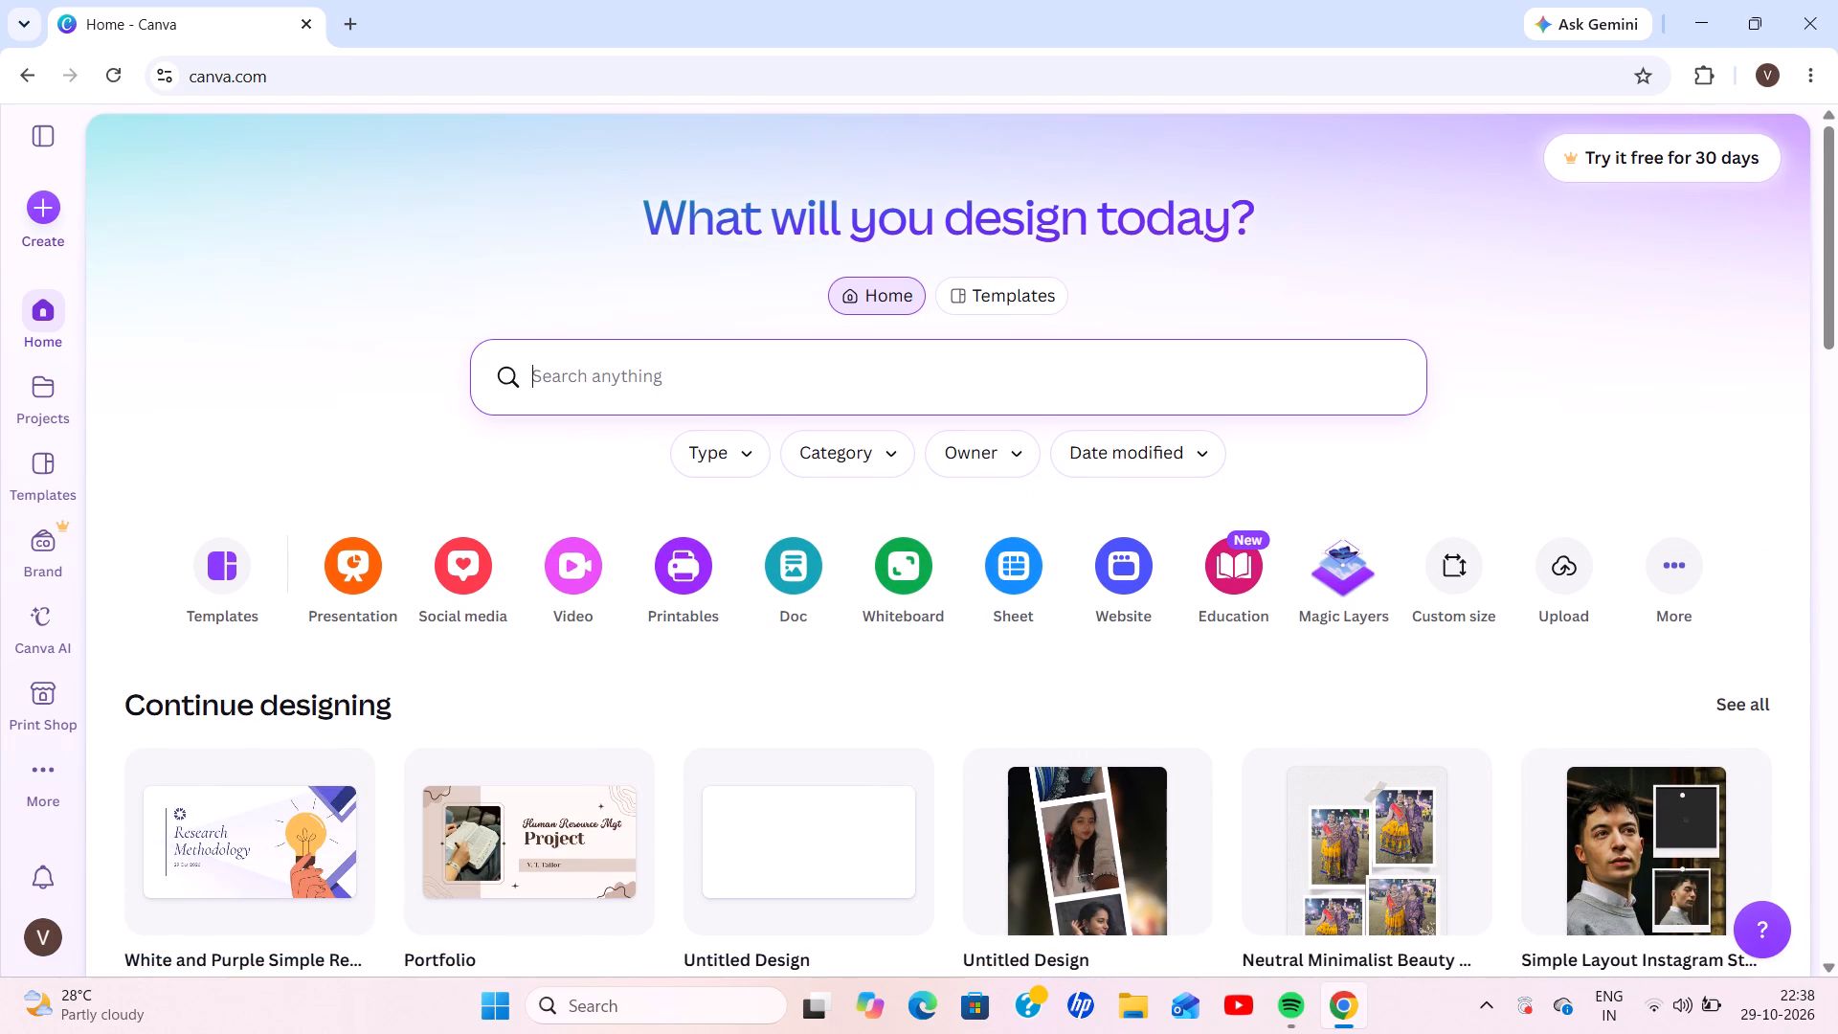
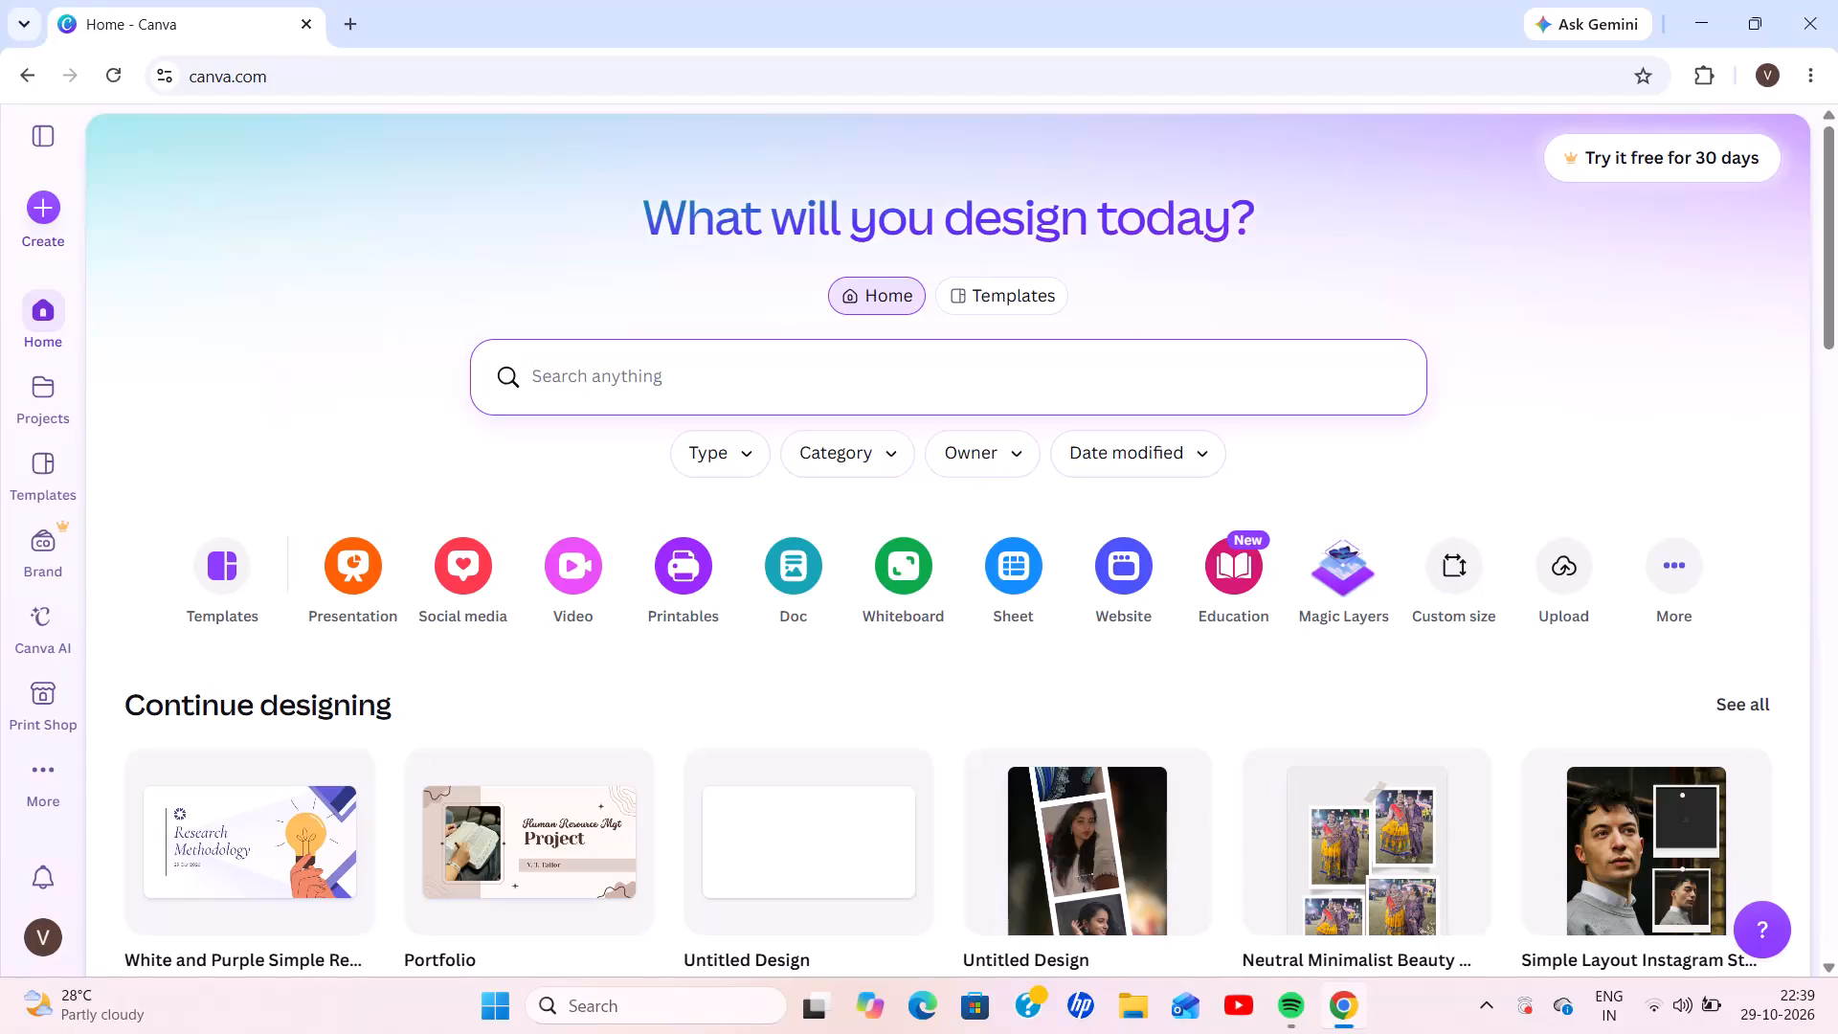
Search for "business cards" from the home page.
type("business car")
type("ds")
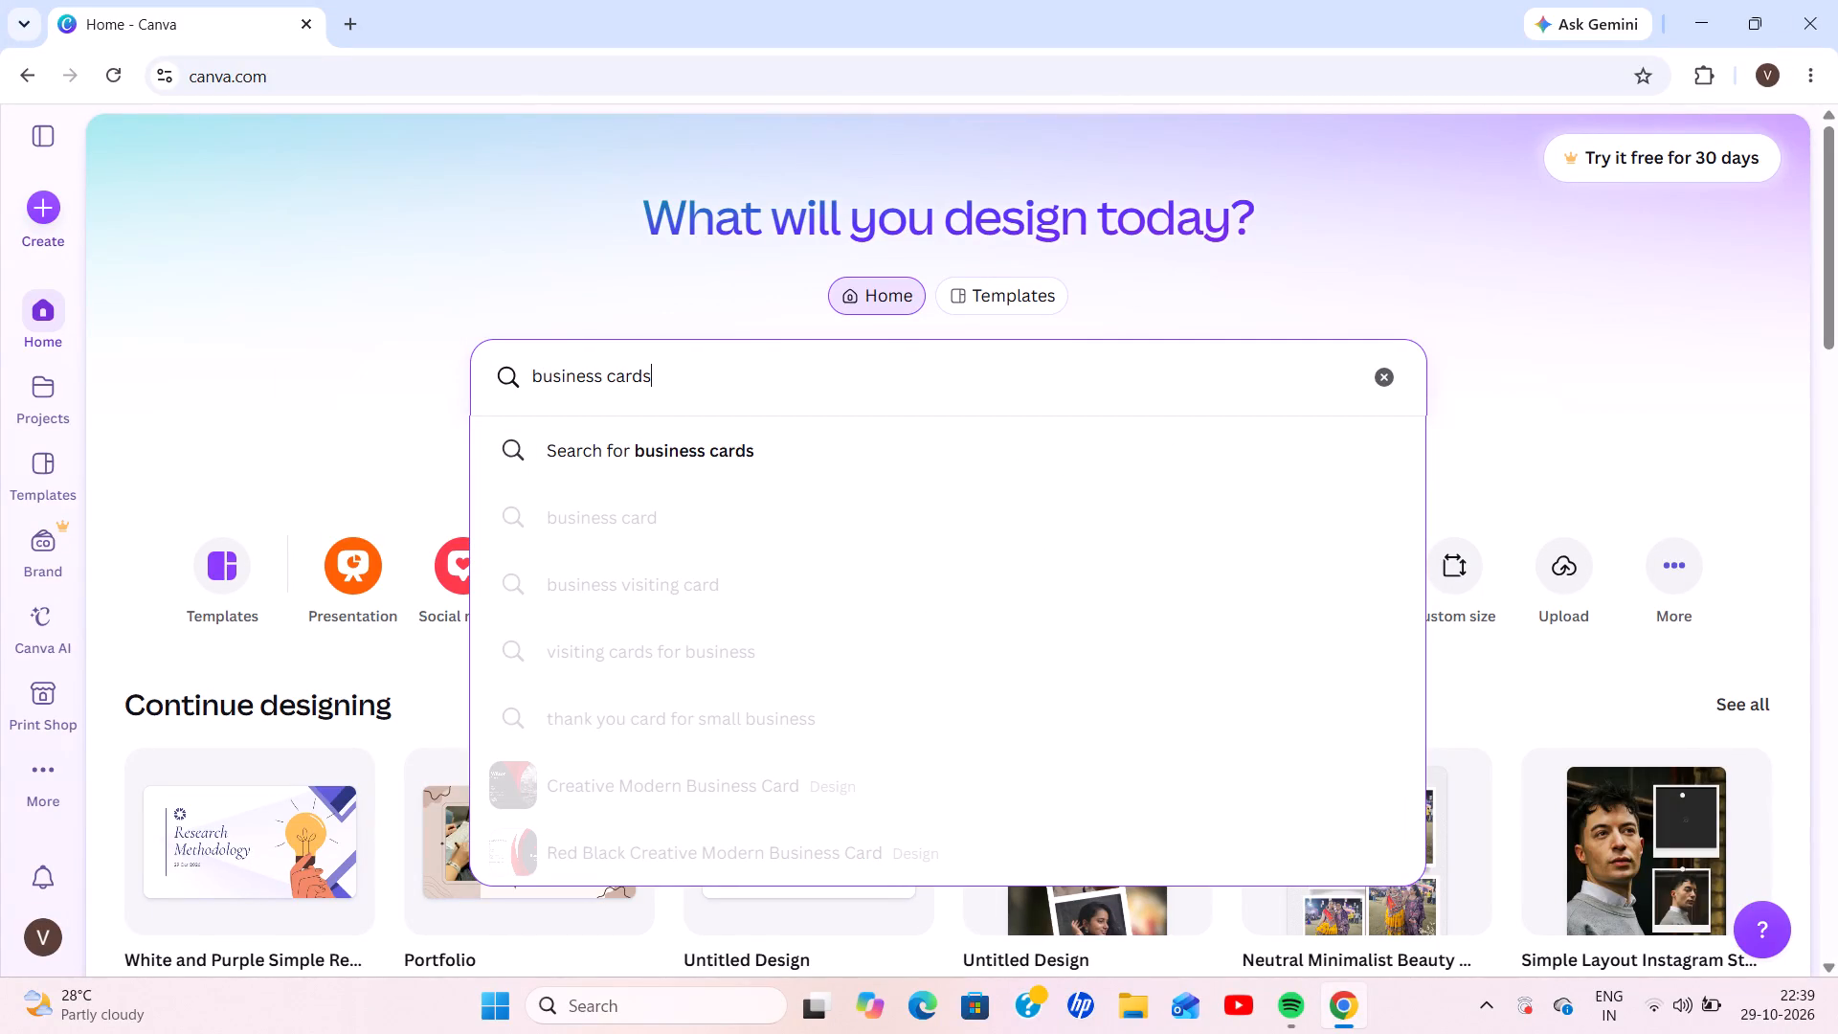
key("Return")
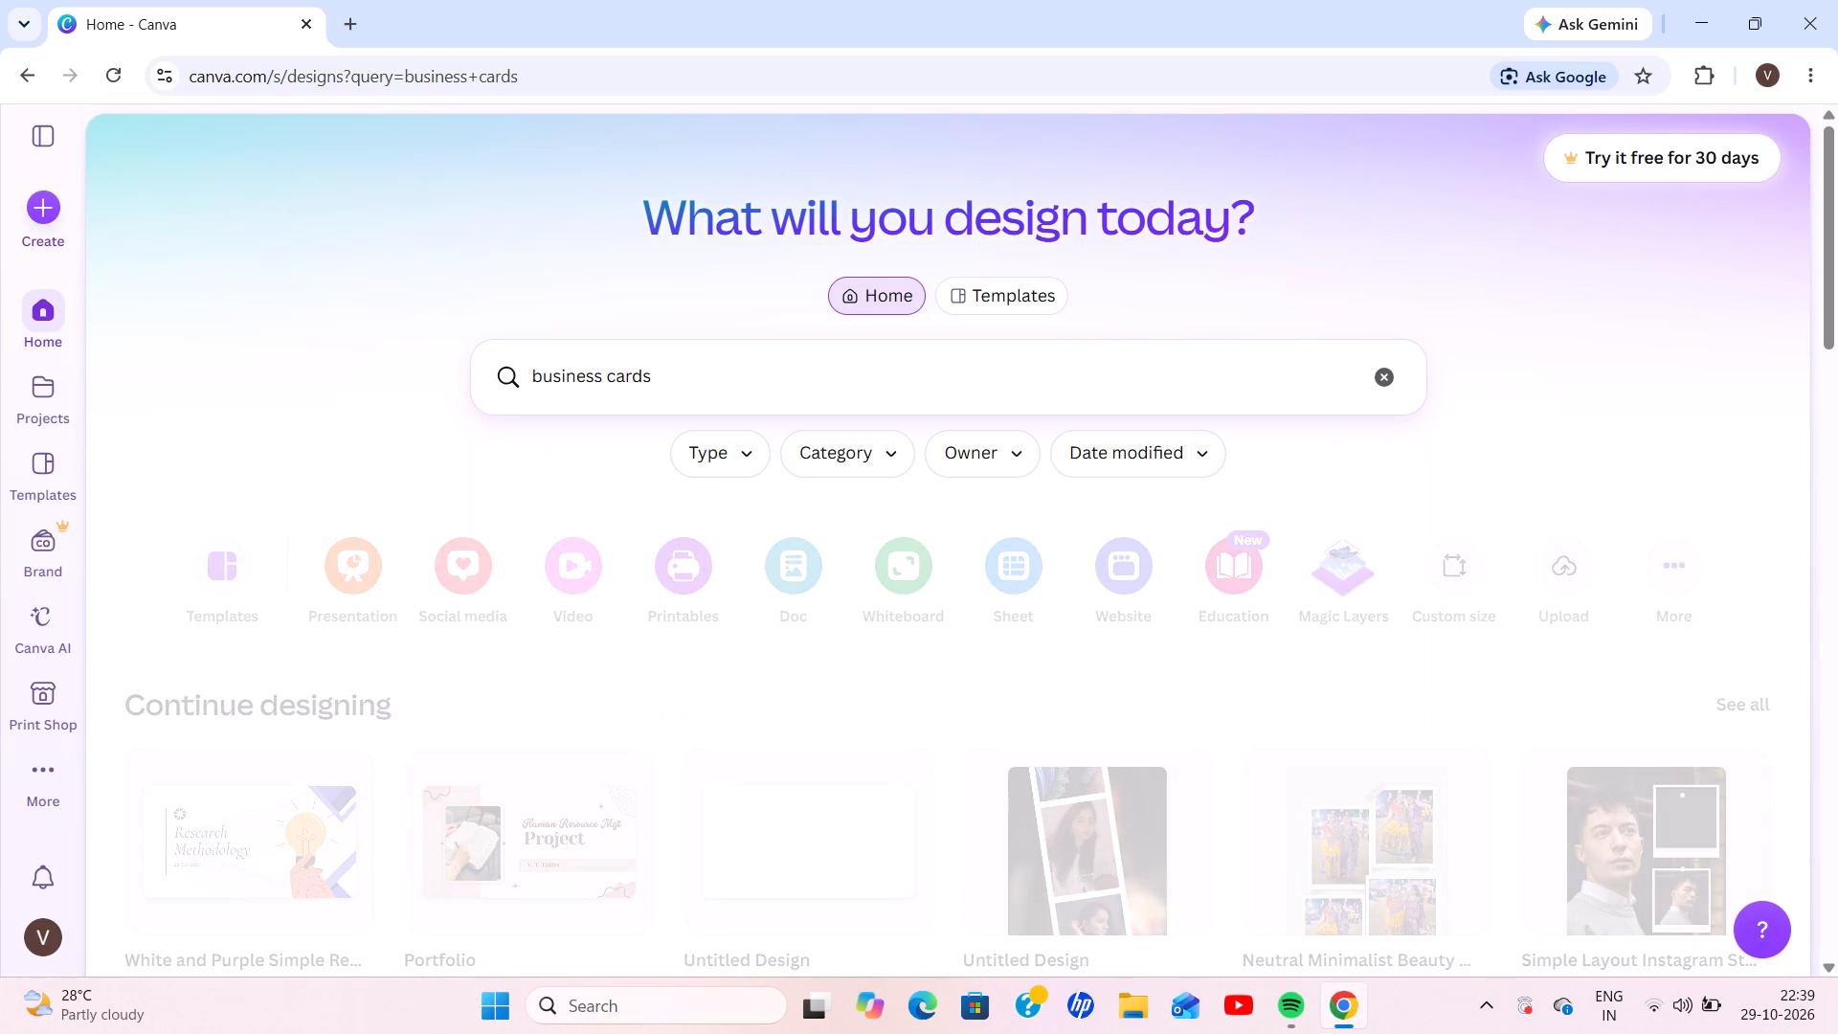
Look through the templates, existing designs and images in the business cards search results.
scroll(633, 780, "down", 1)
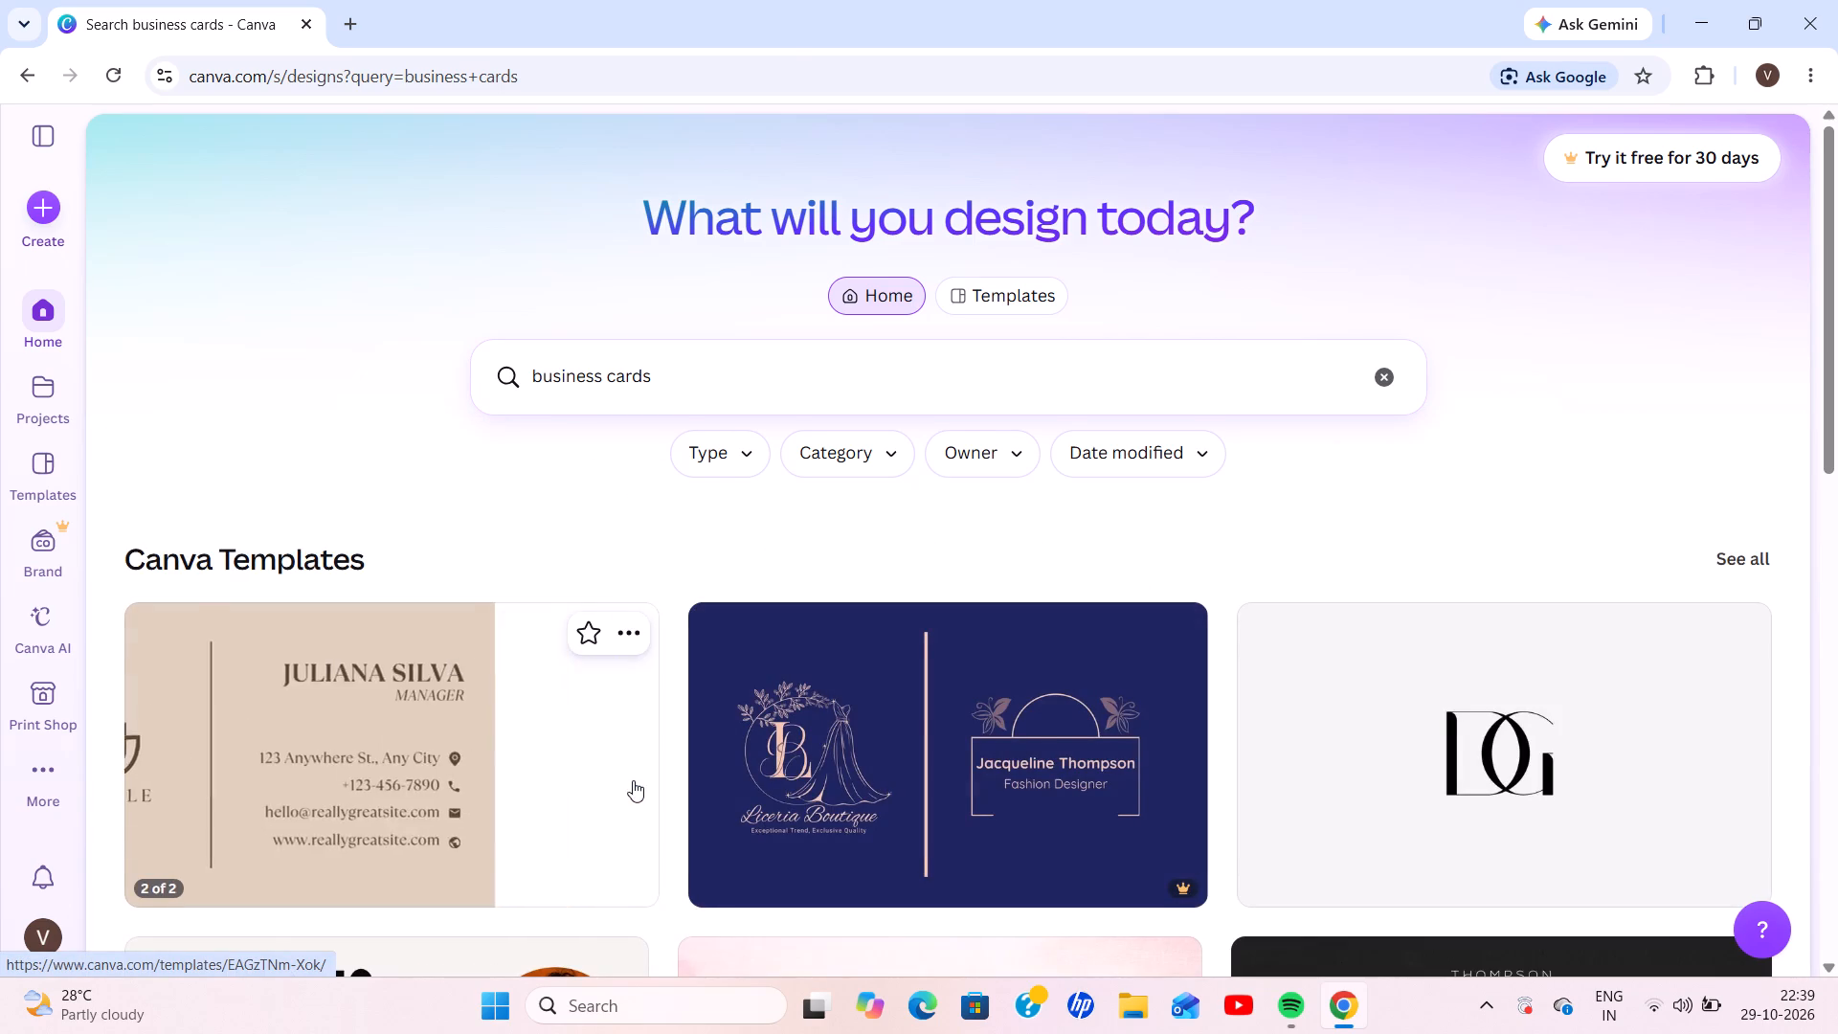
scroll(633, 780, "down", 3)
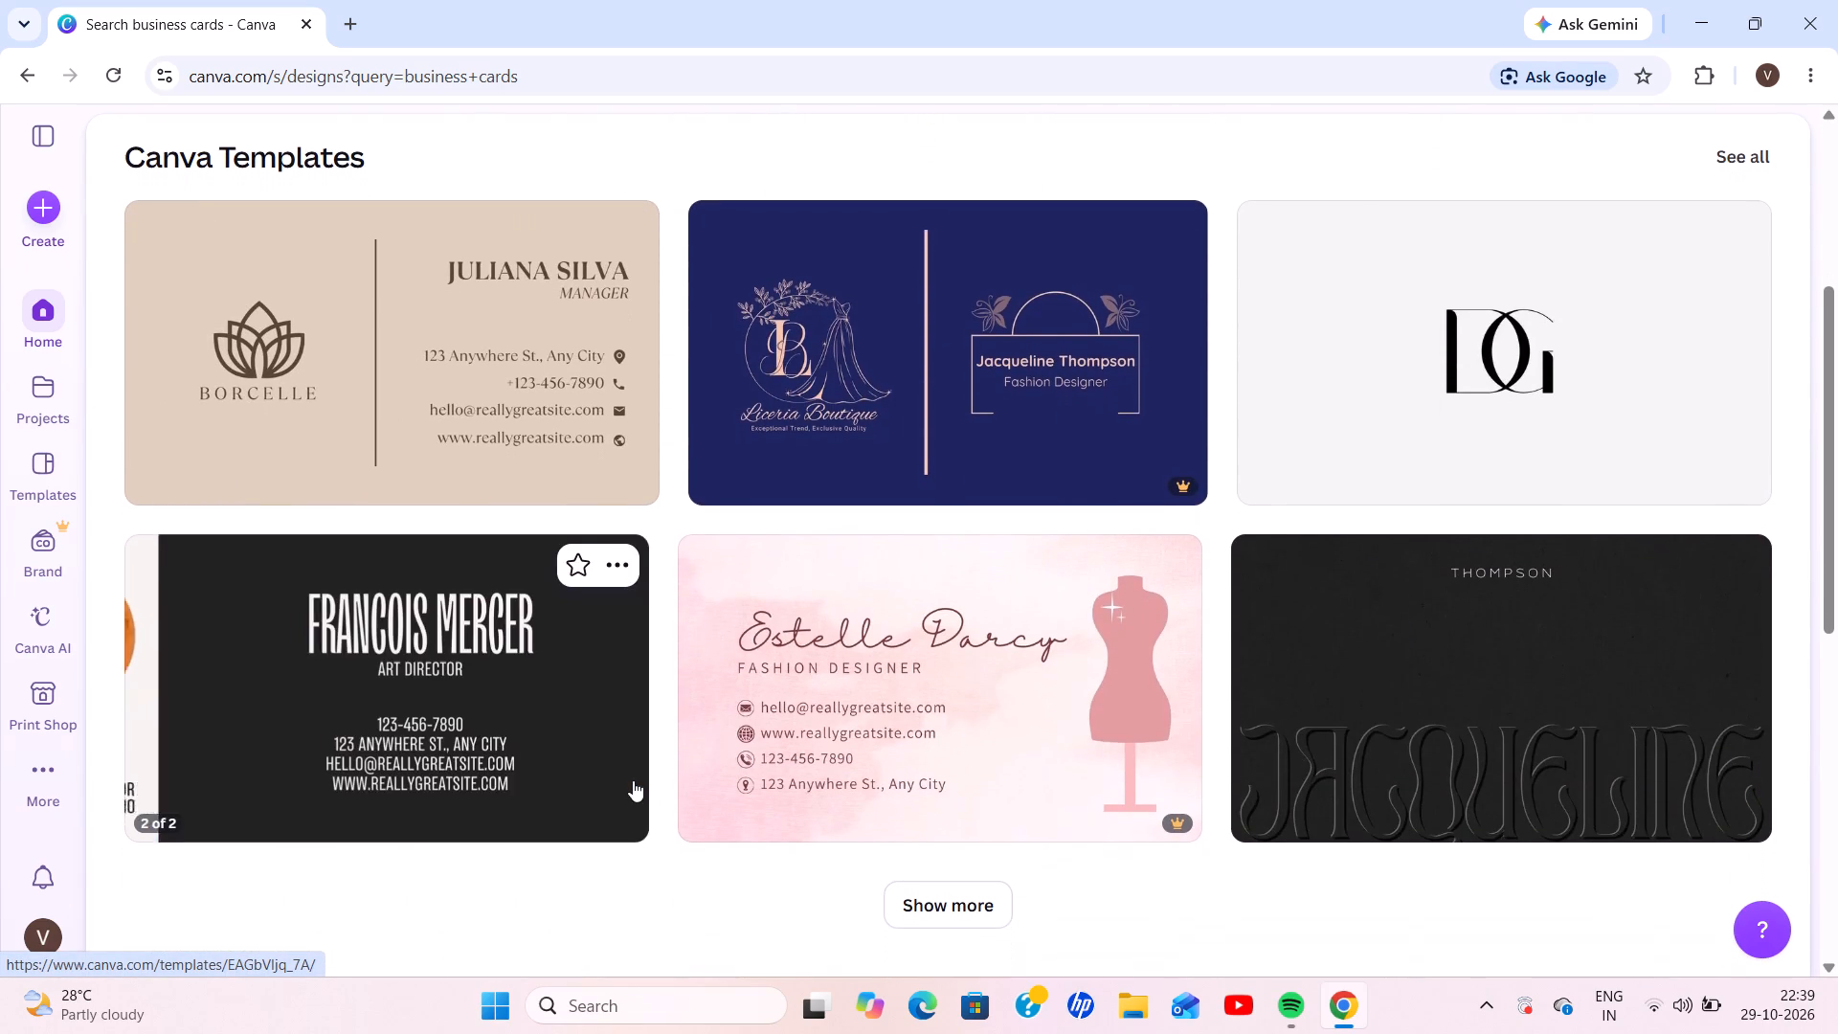
scroll(633, 780, "down", 1)
scroll(633, 780, "up", 1)
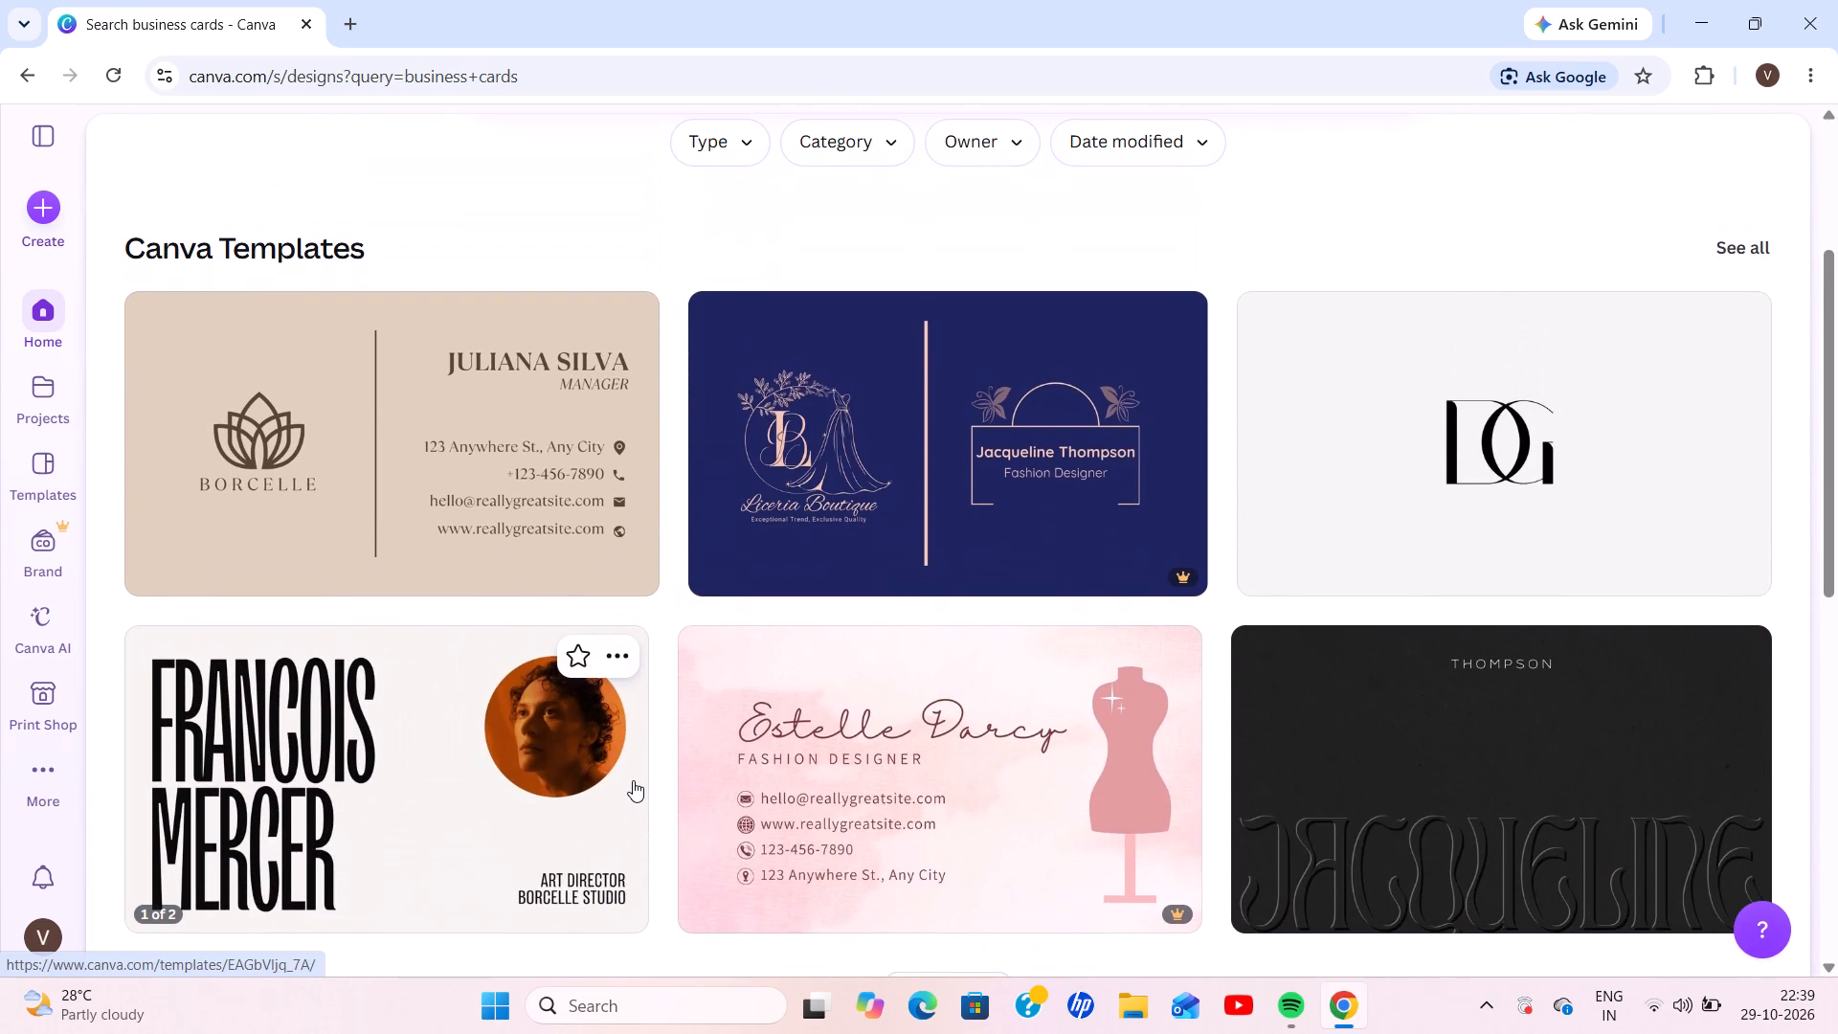
scroll(633, 780, "down", 3)
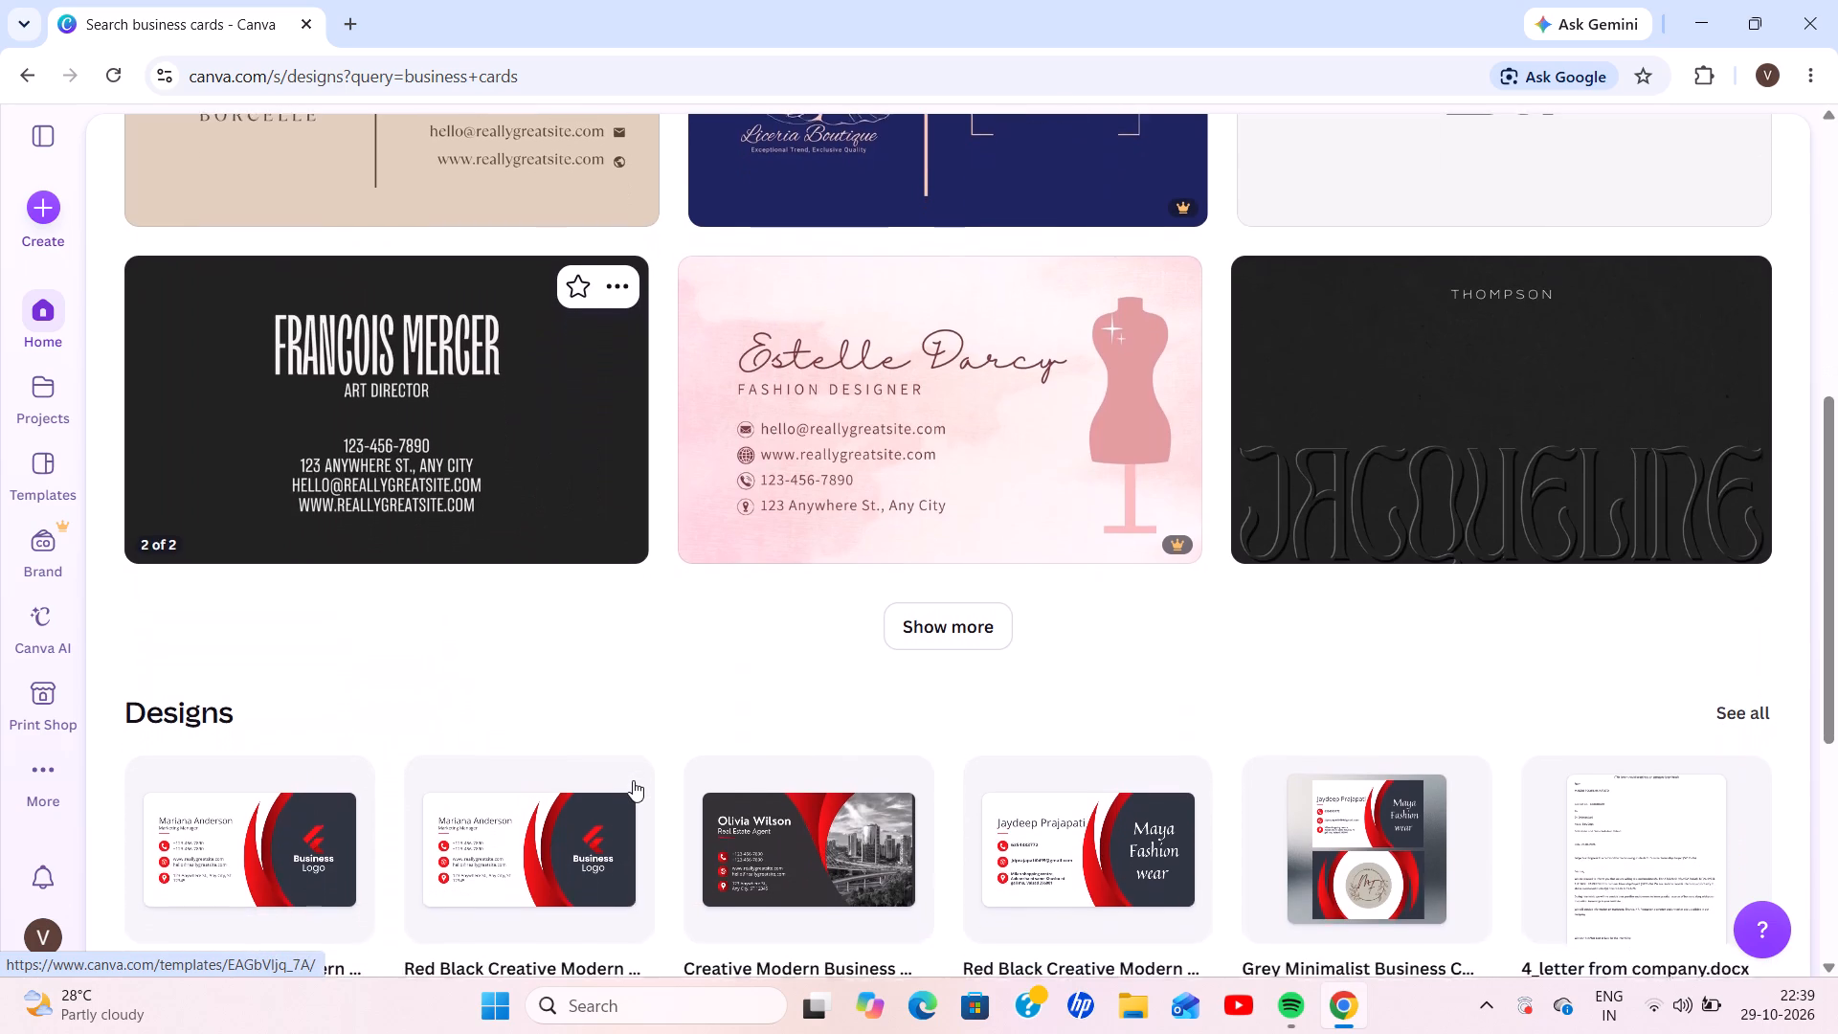
scroll(633, 780, "down", 2)
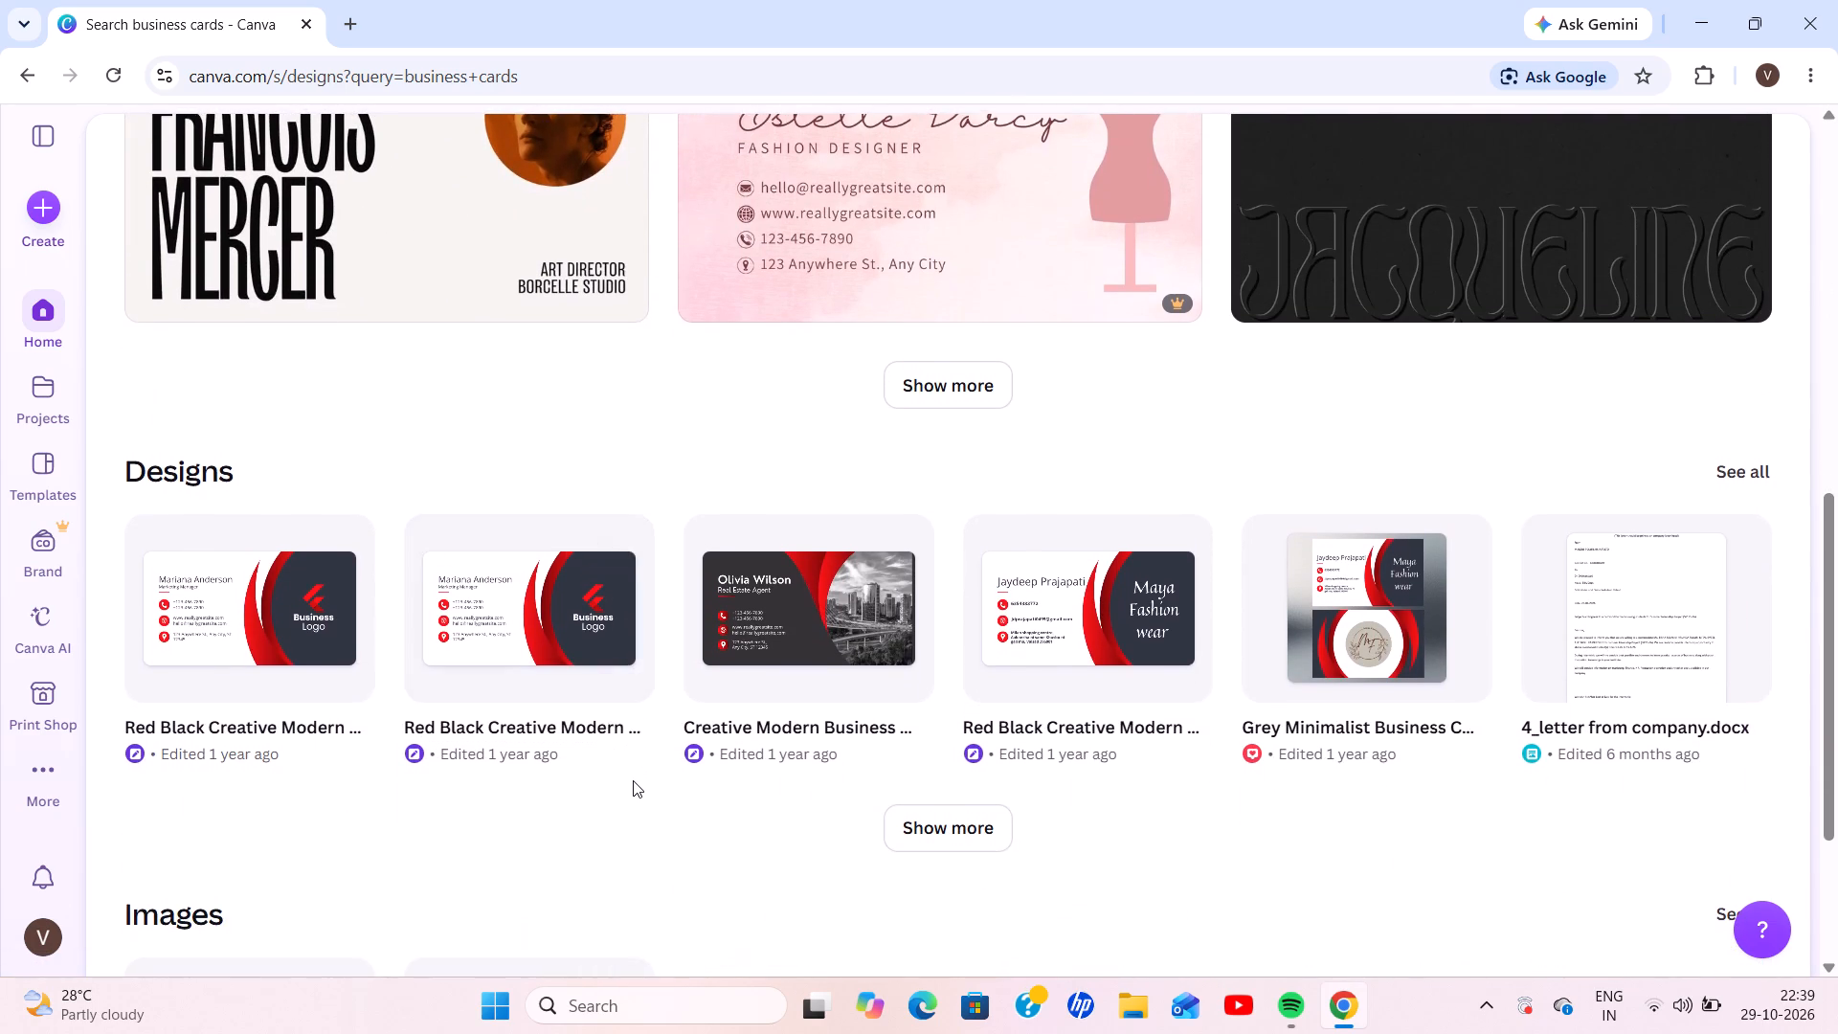
scroll(633, 780, "down", 1)
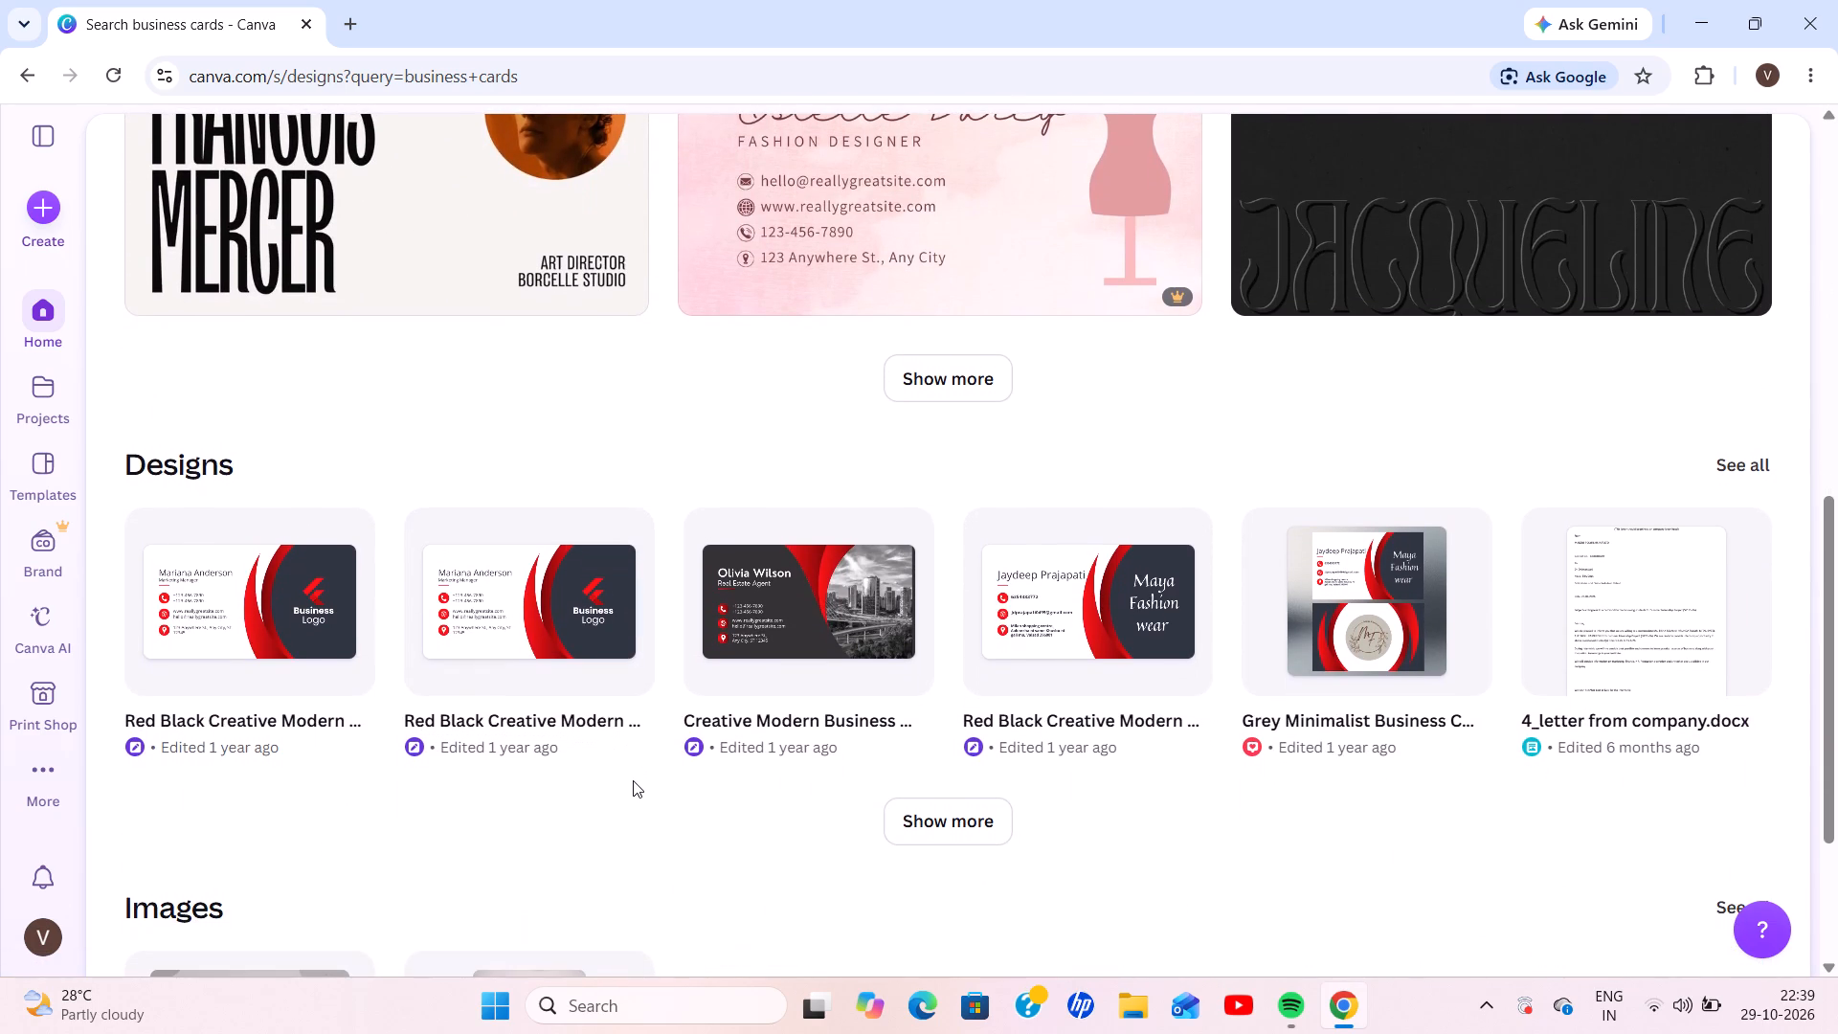
scroll(633, 780, "up", 3)
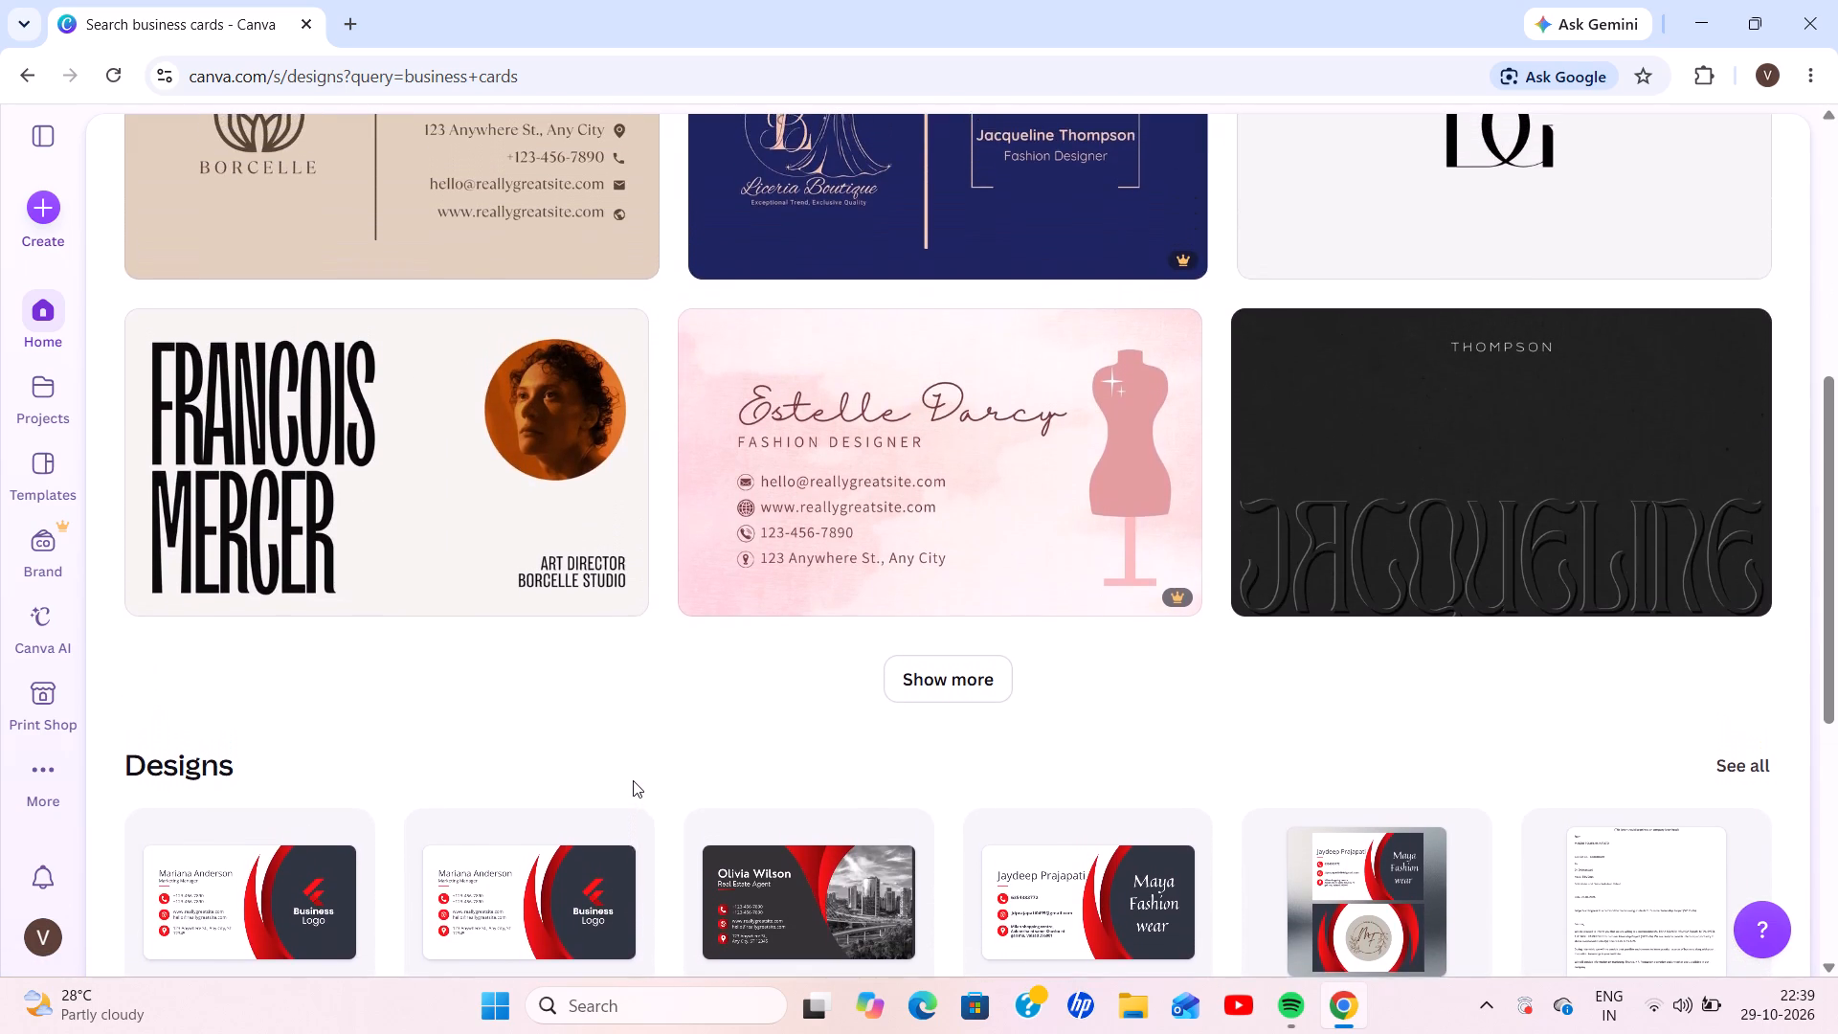
scroll(633, 780, "up", 4)
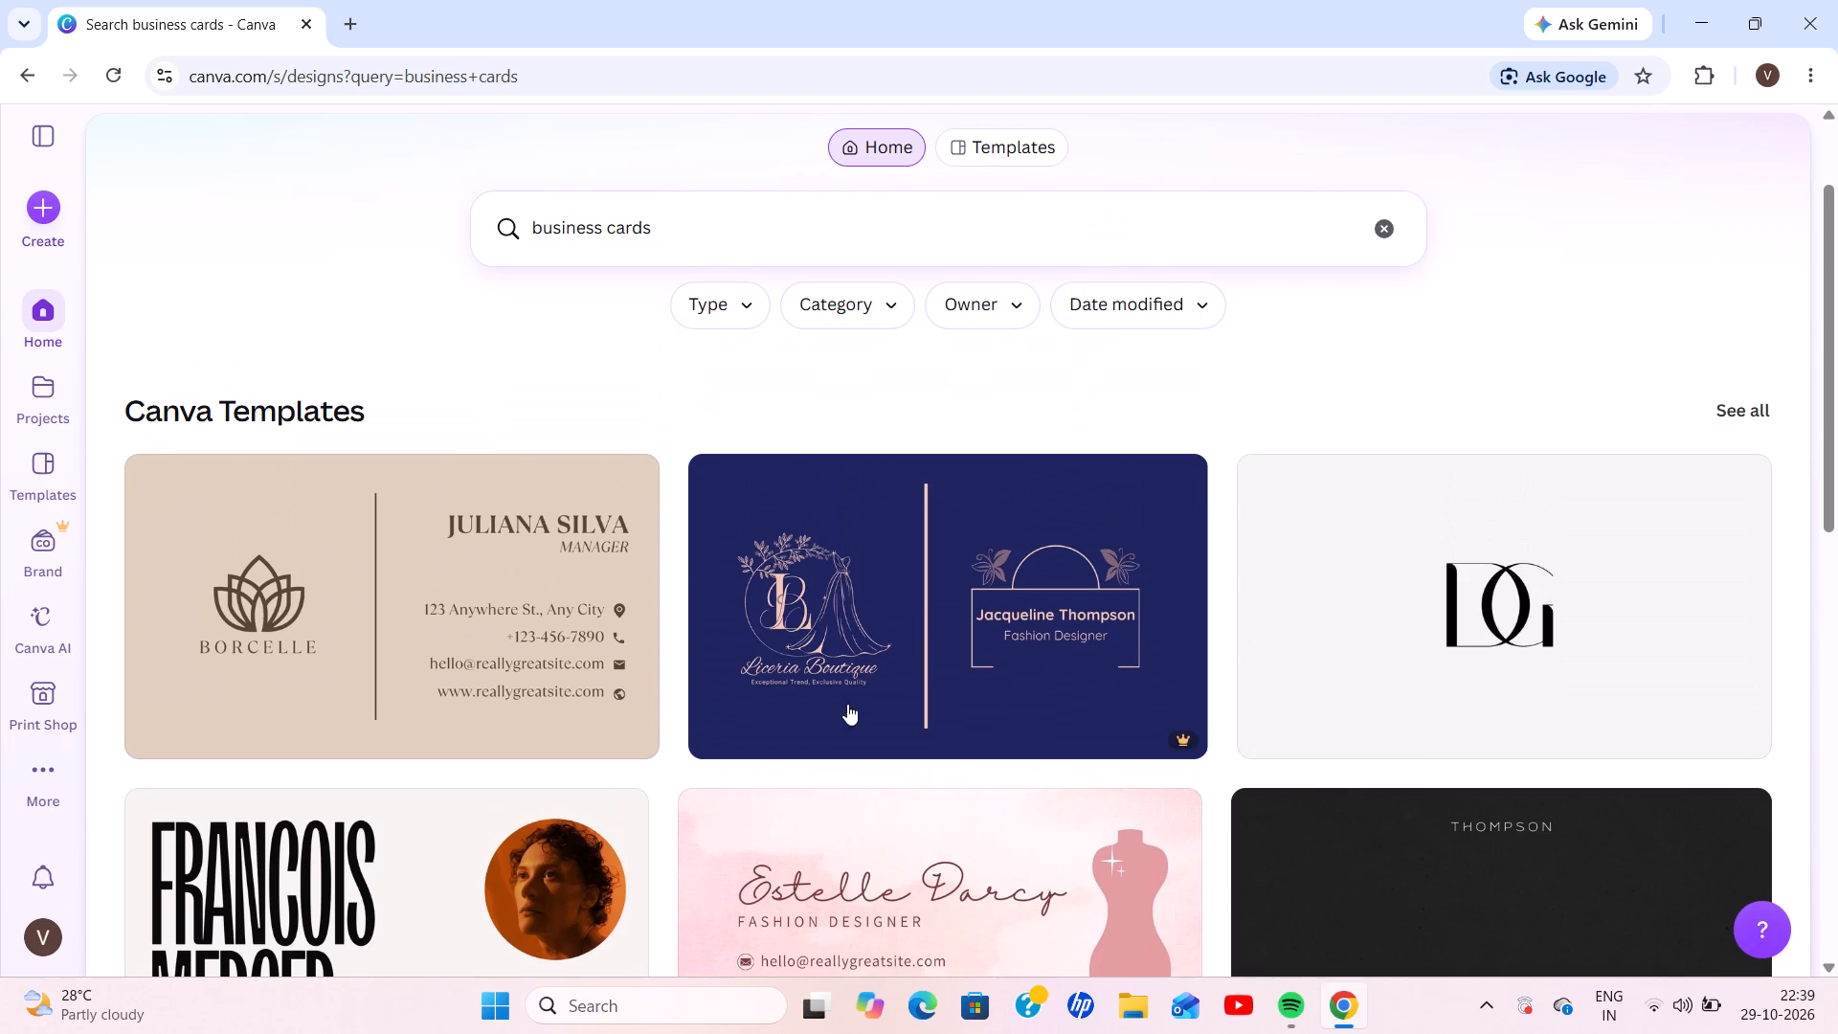
scroll(1068, 714, "down", 3)
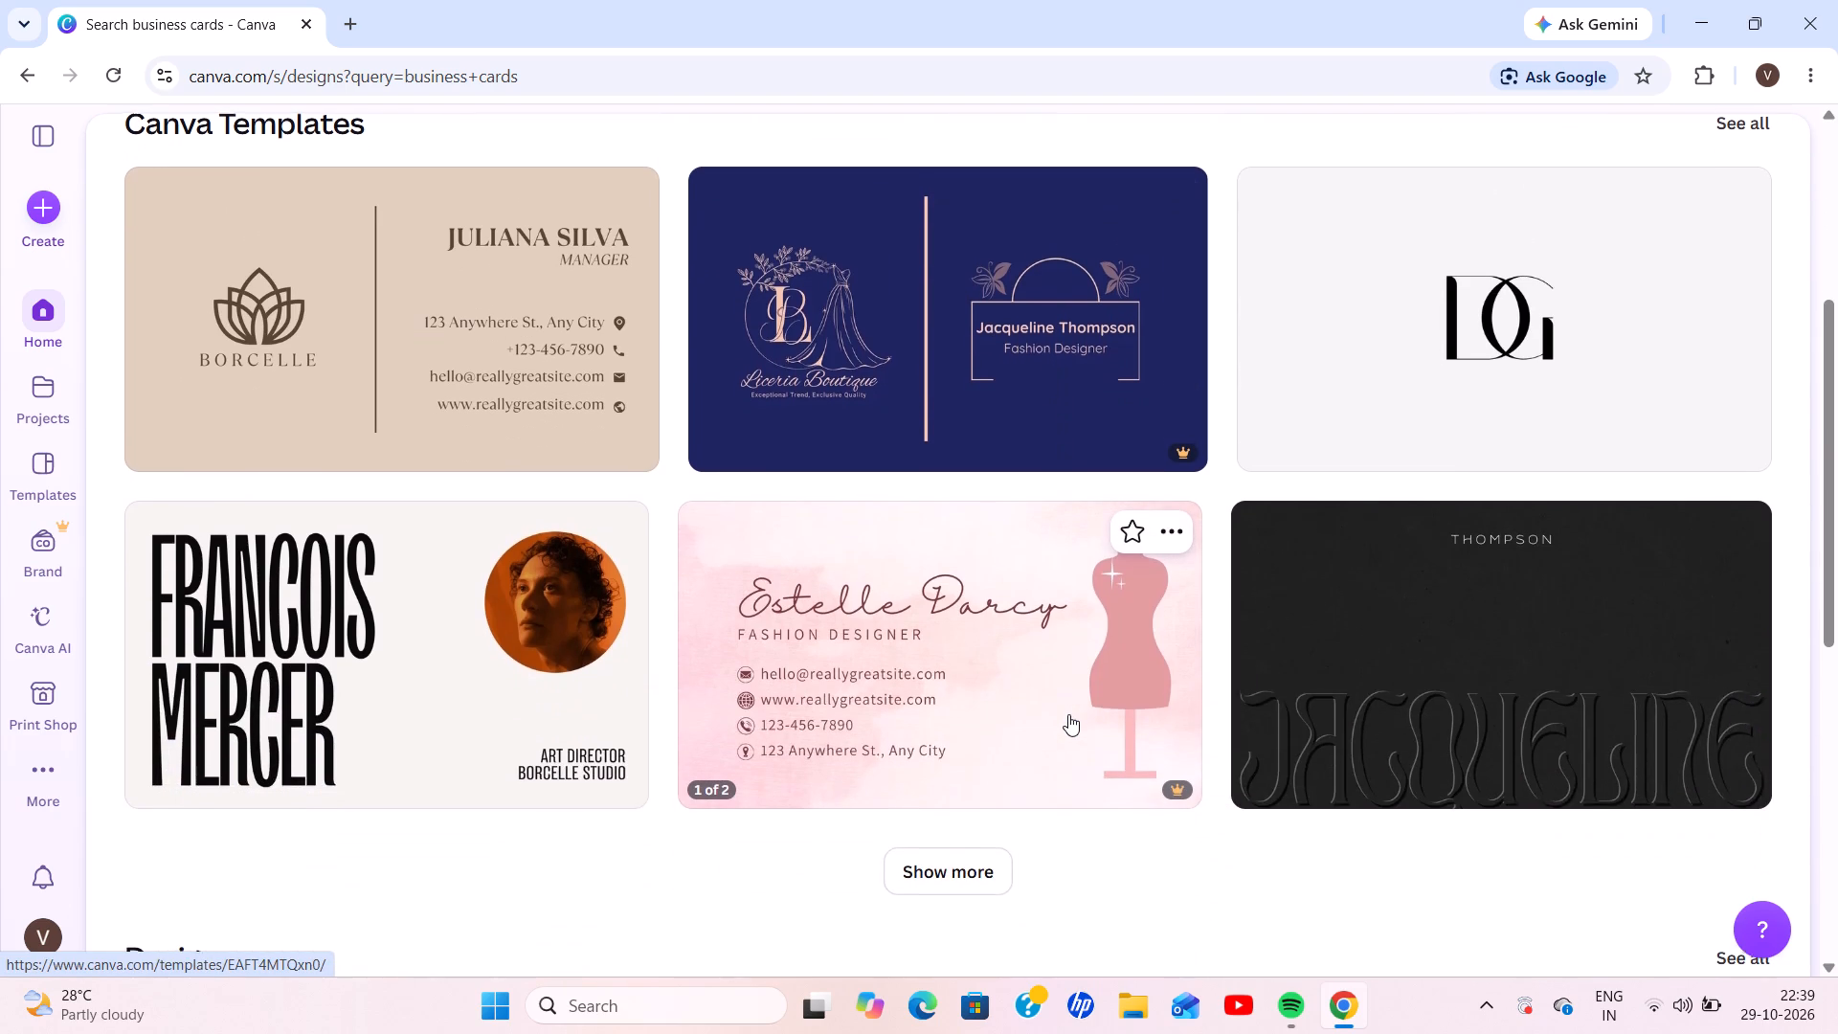
scroll(1068, 714, "down", 1)
scroll(1068, 714, "up", 3)
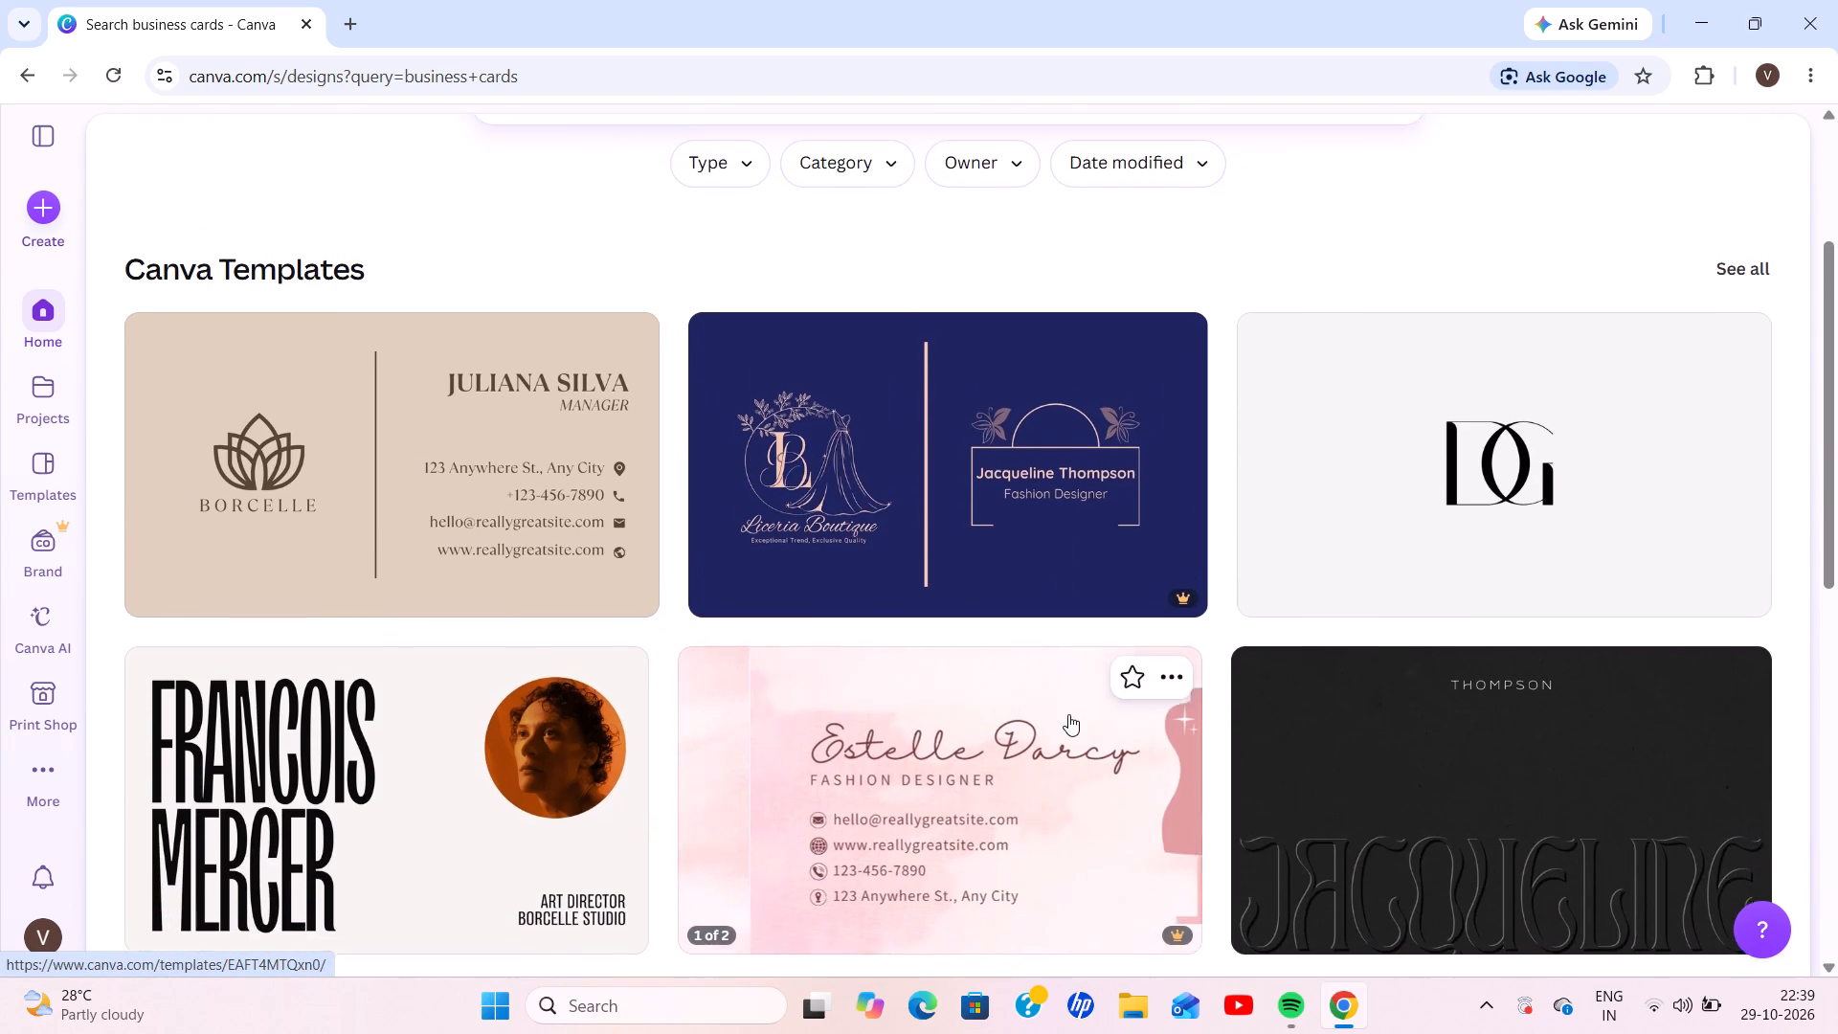
scroll(1068, 714, "up", 1)
scroll(1068, 714, "down", 8)
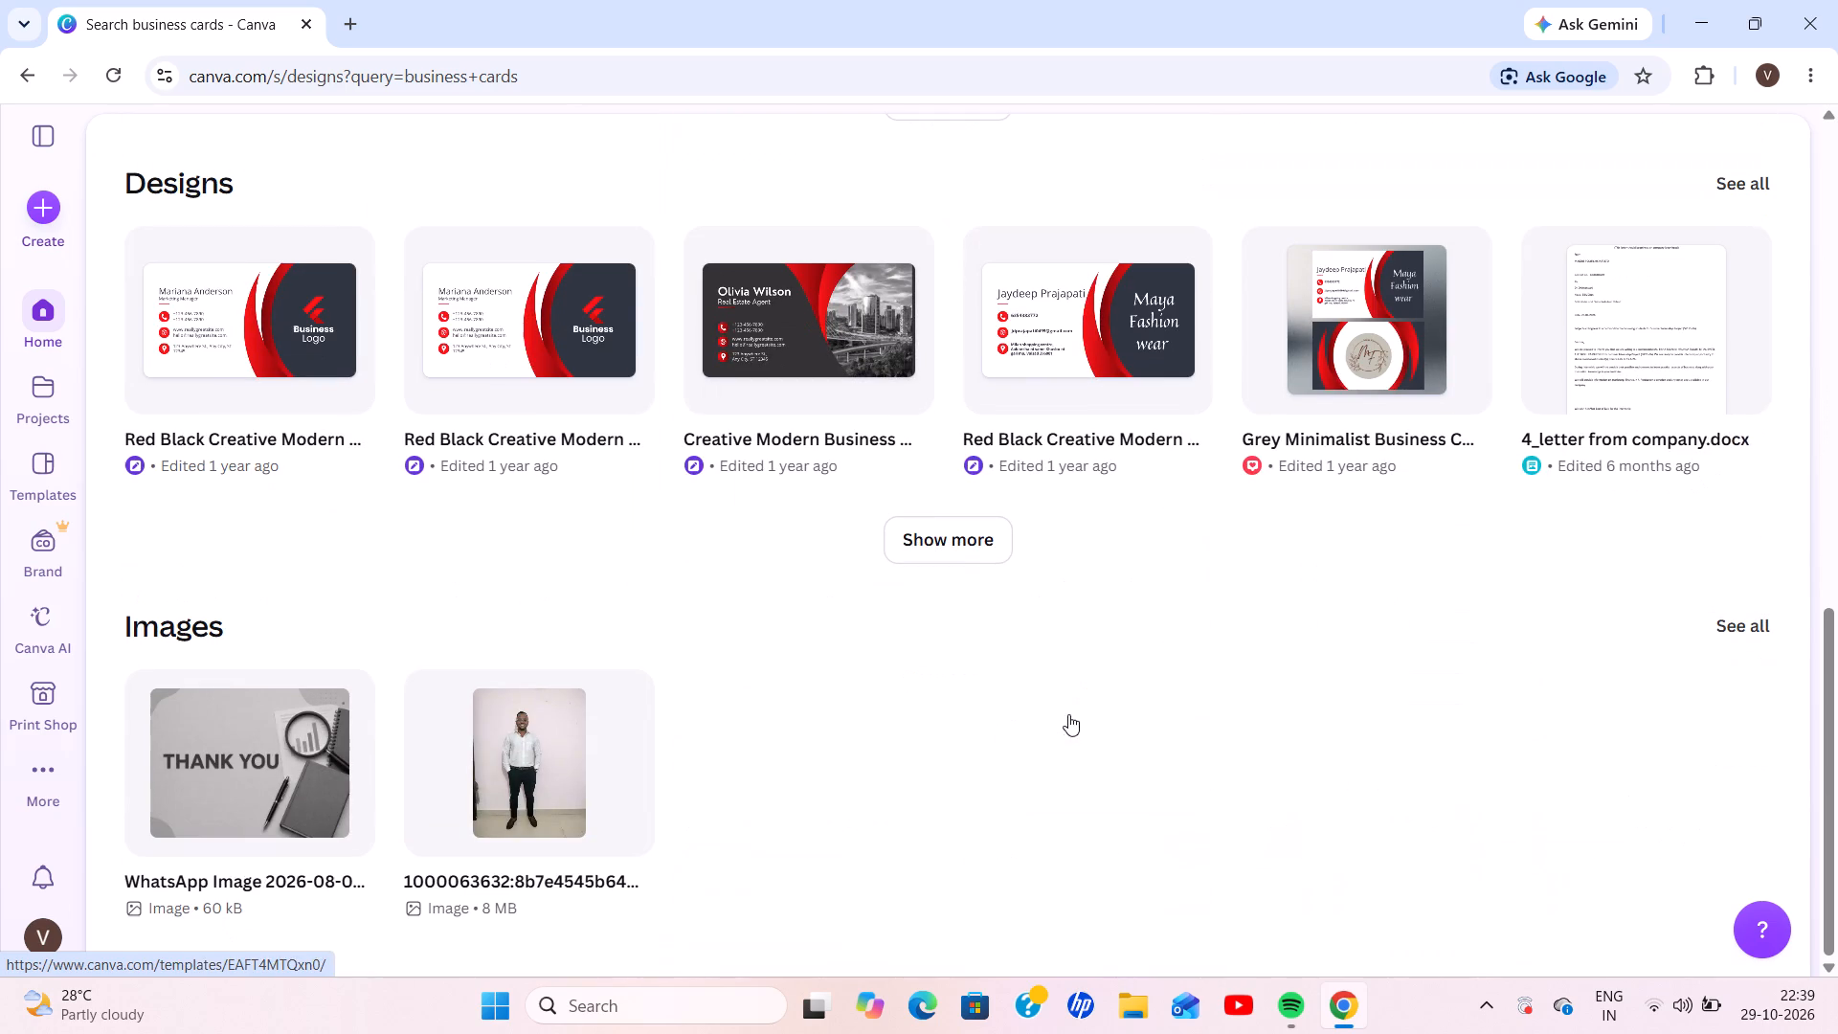
scroll(1068, 714, "down", 6)
scroll(1068, 714, "up", 12)
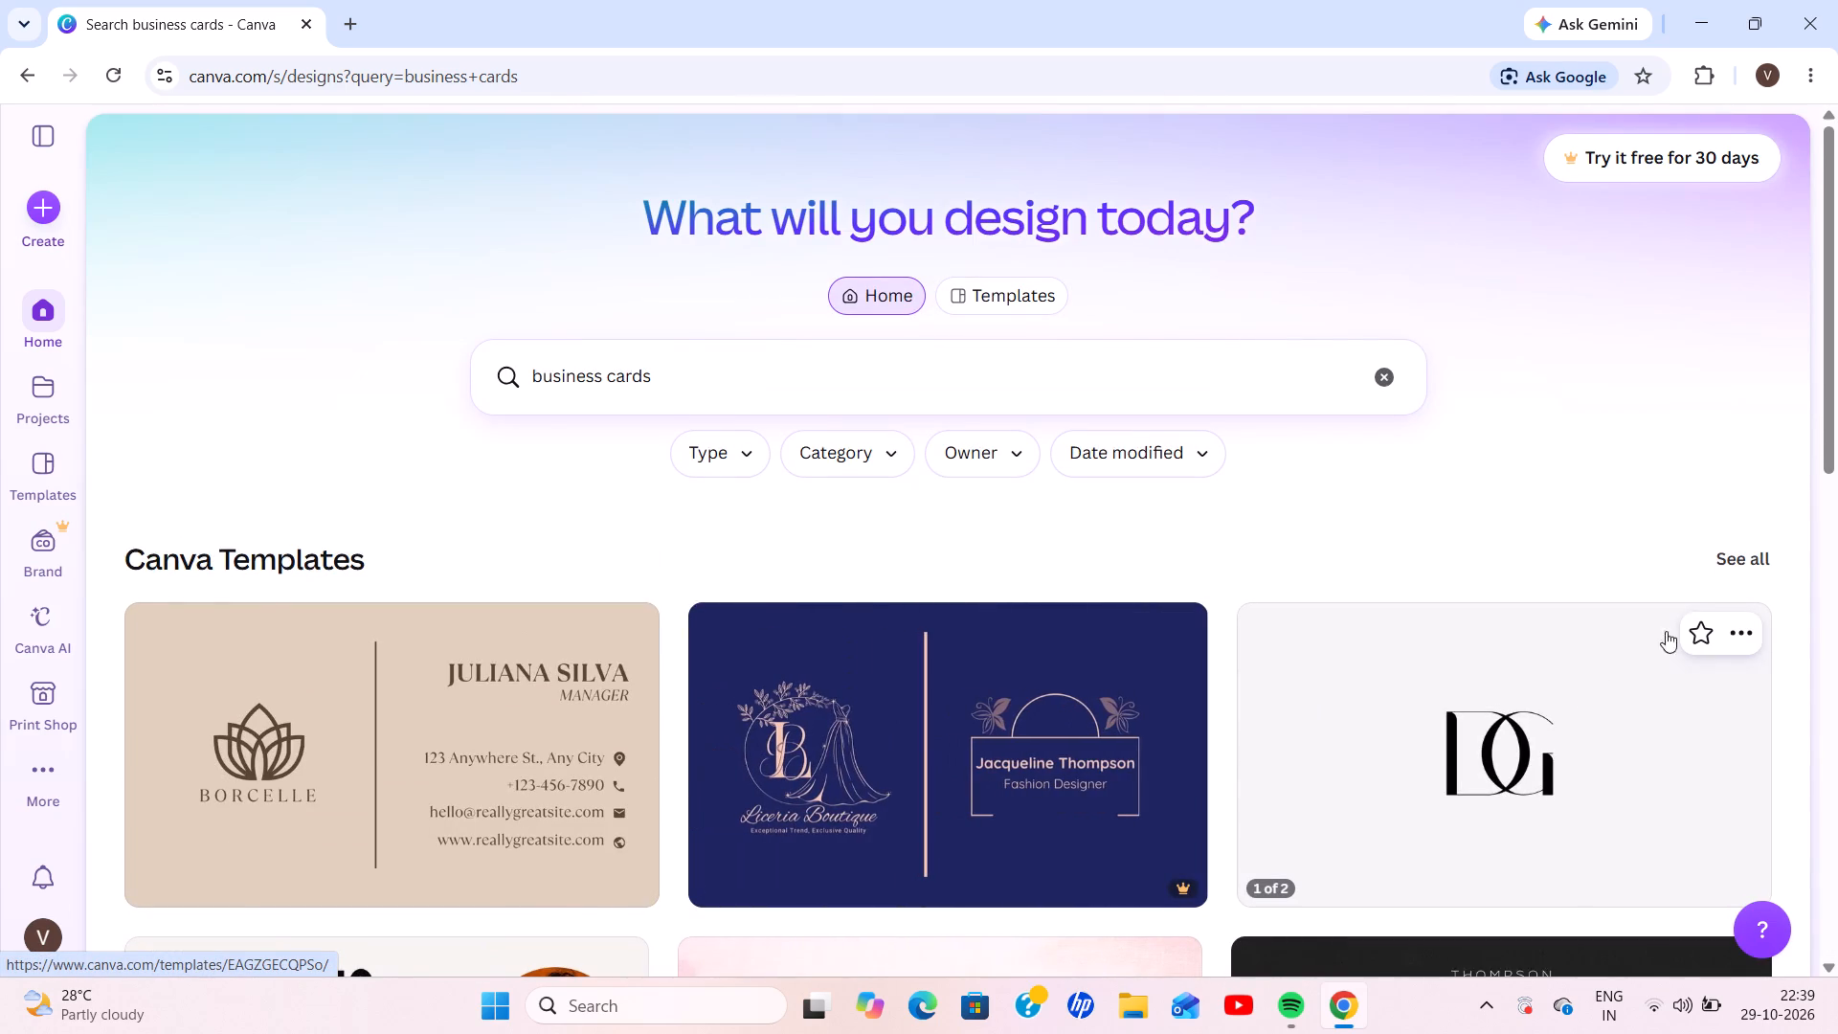
From the full list of business card templates, open the "Gold White and Black Modern Graphic Design Business Card" for customising.
left_click(1741, 553)
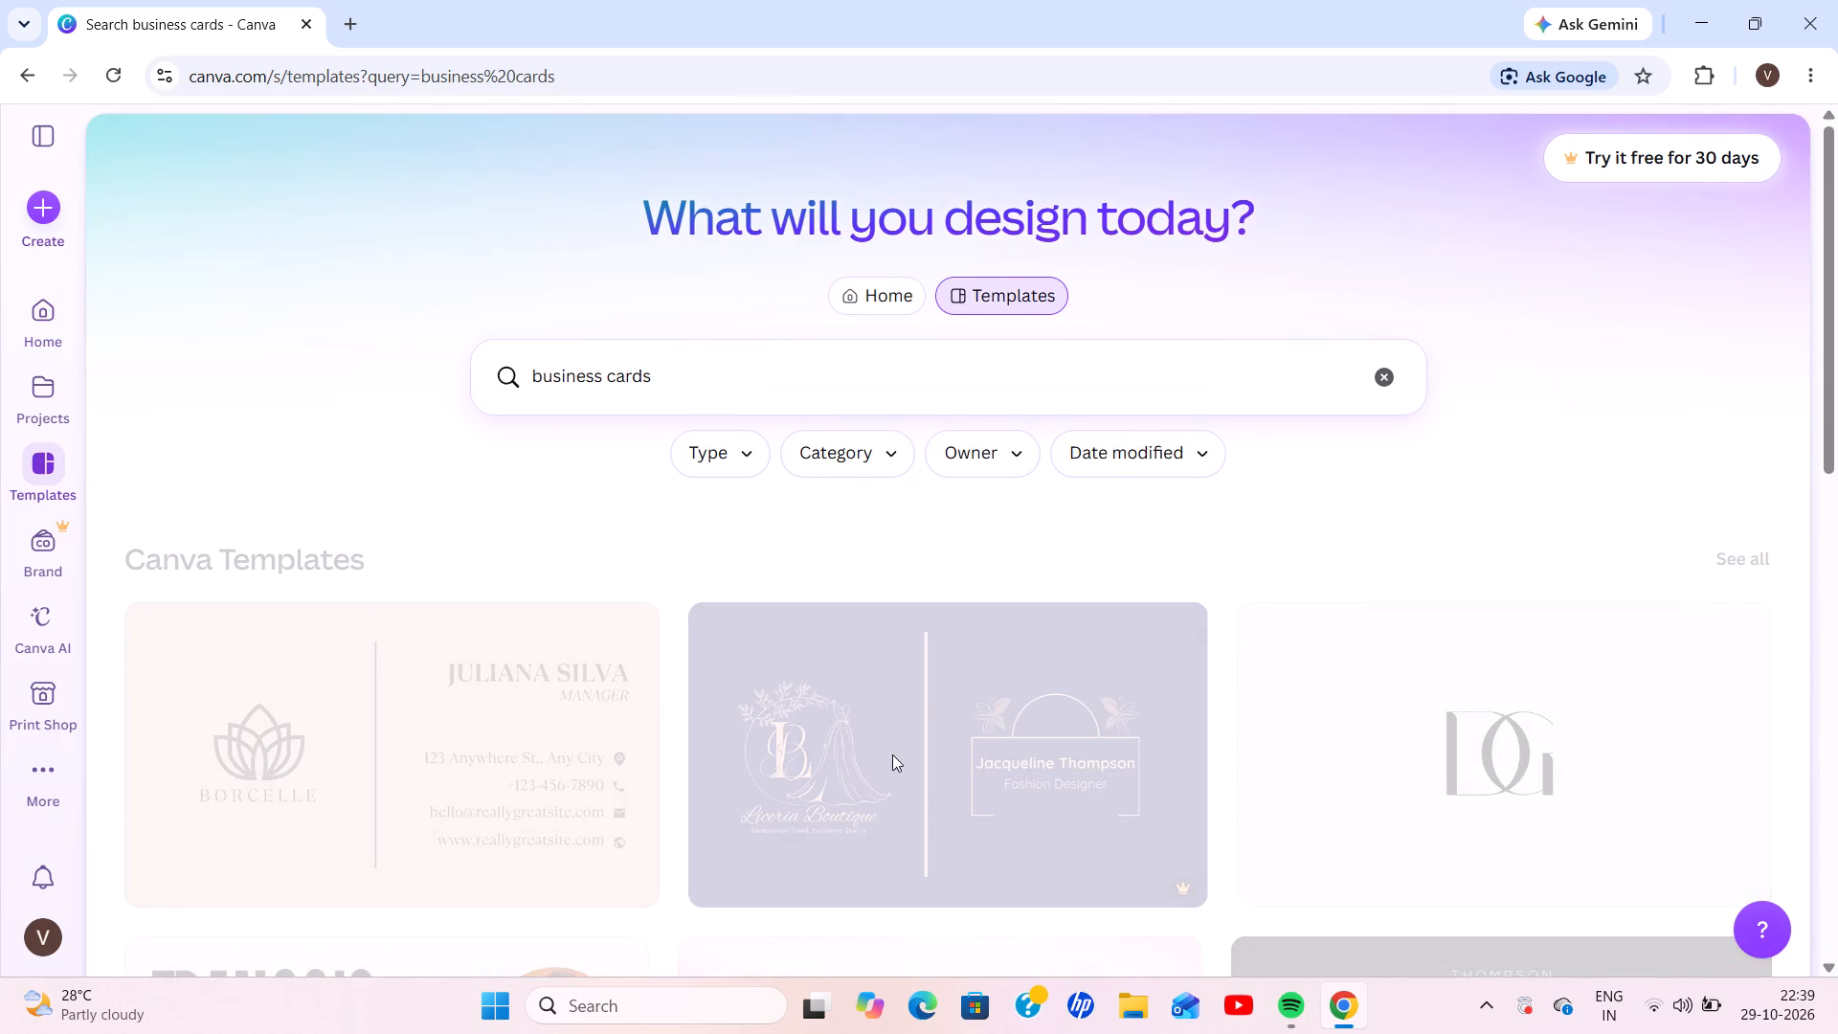
scroll(892, 754, "down", 6)
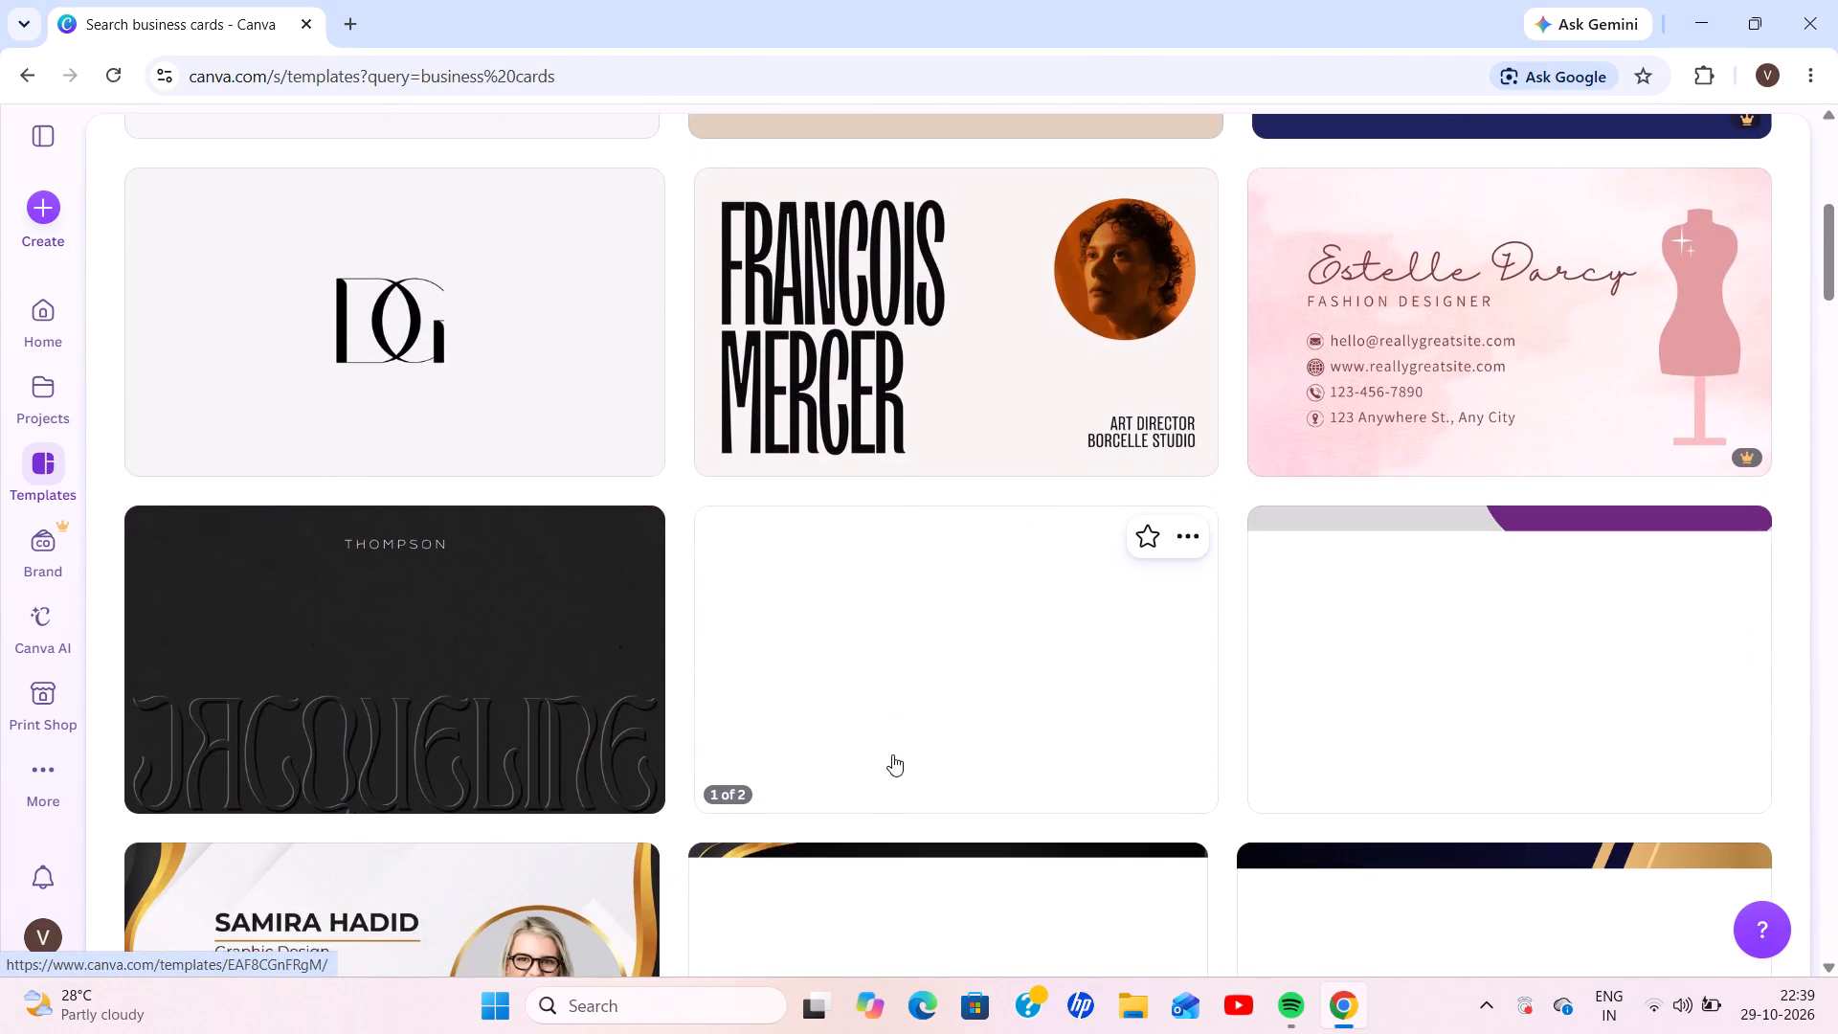
scroll(892, 754, "down", 4)
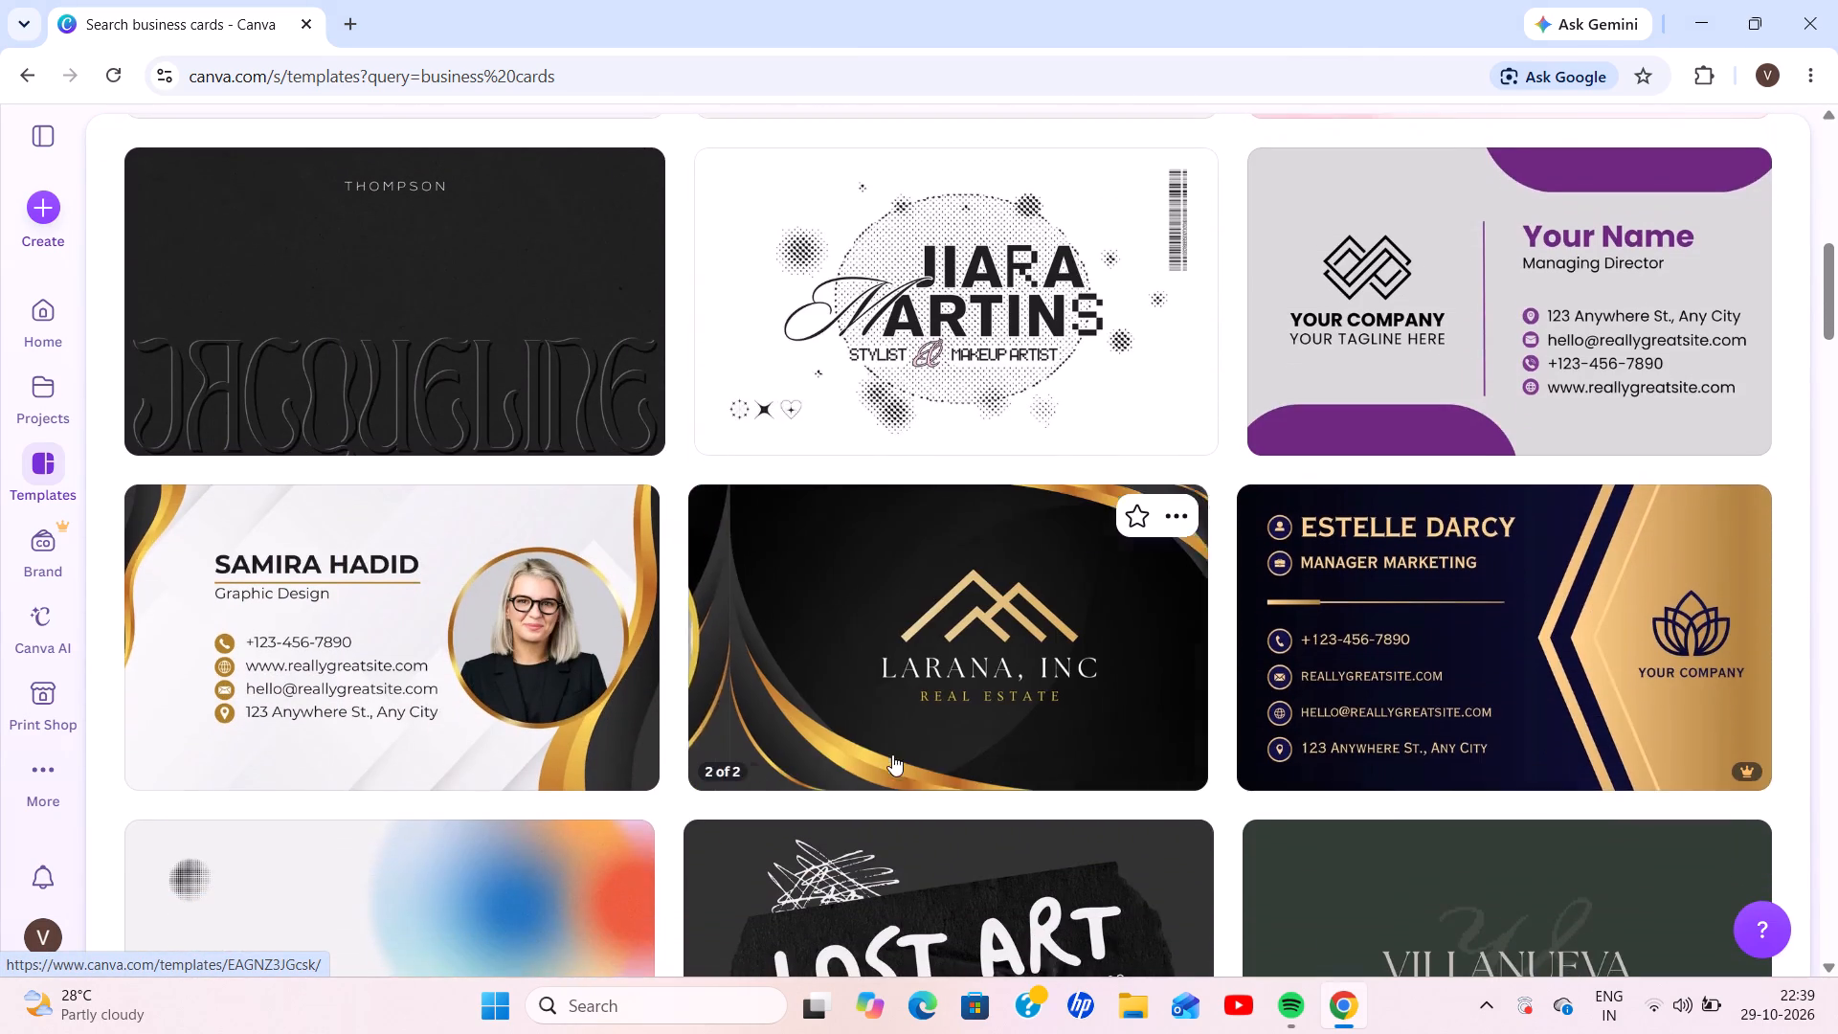
scroll(892, 754, "down", 1)
scroll(892, 754, "up", 1)
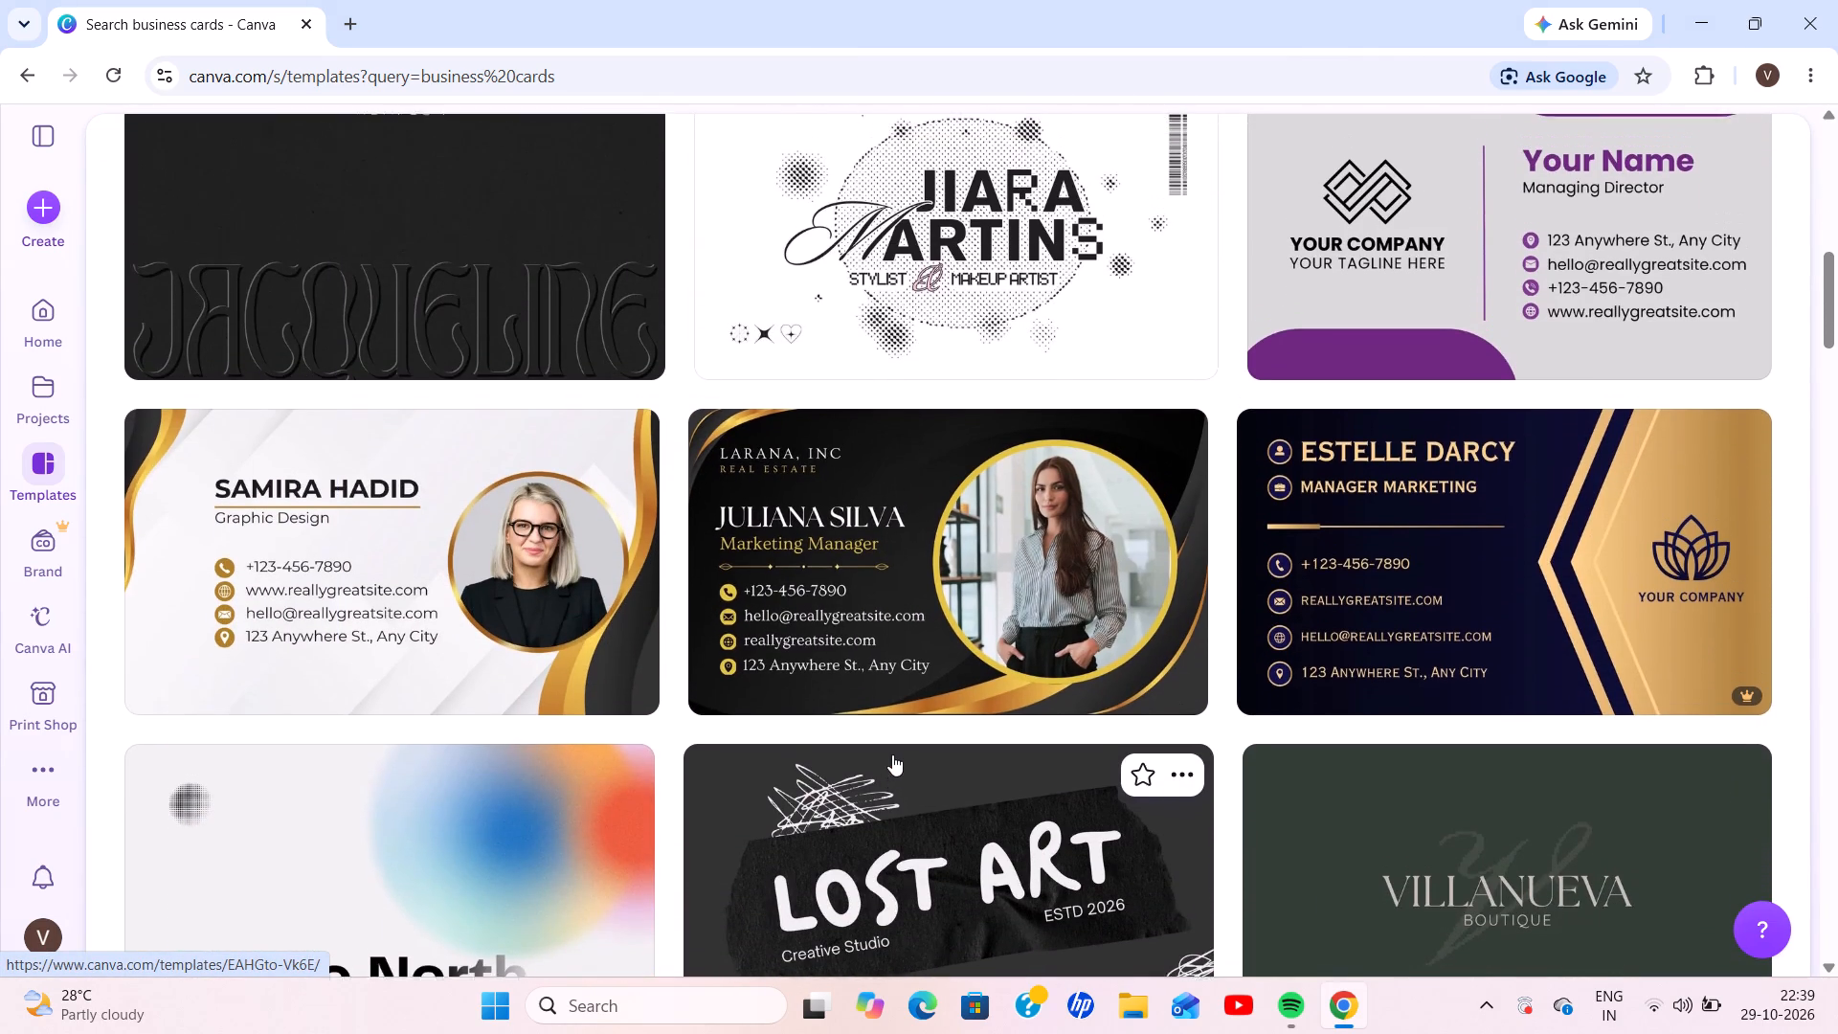
scroll(892, 754, "up", 2)
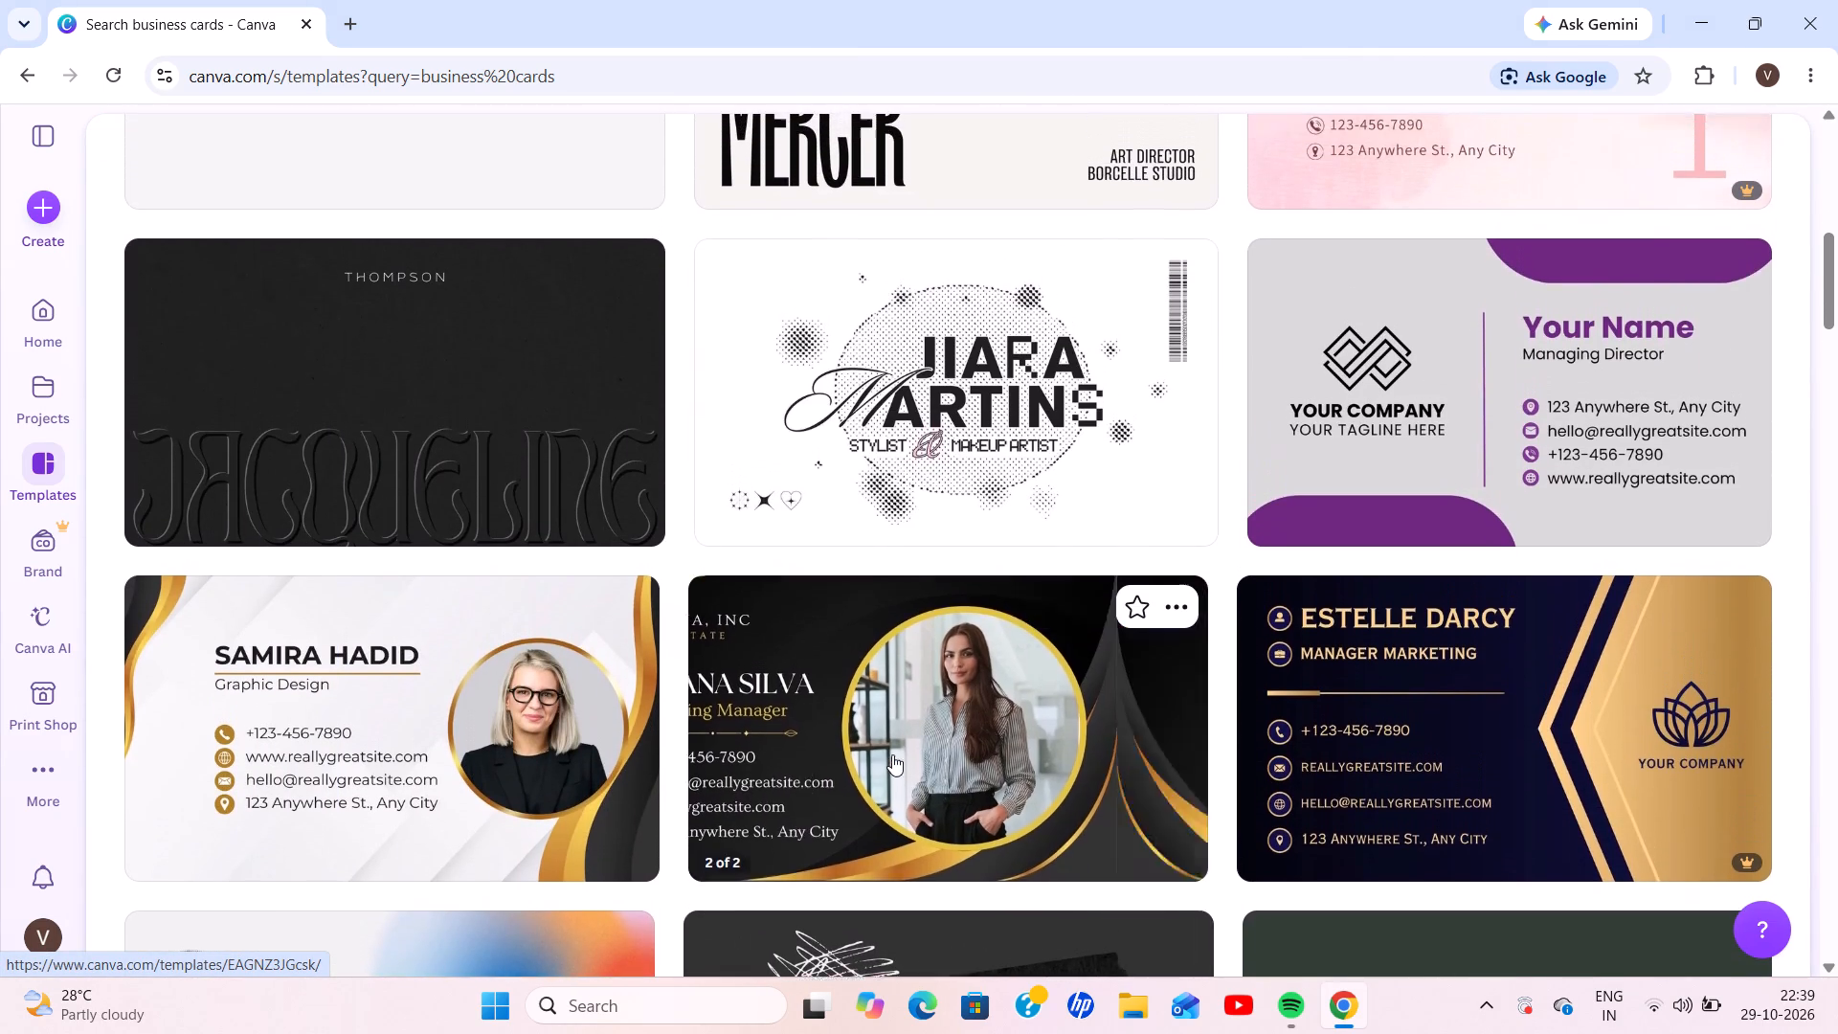
scroll(892, 754, "down", 2)
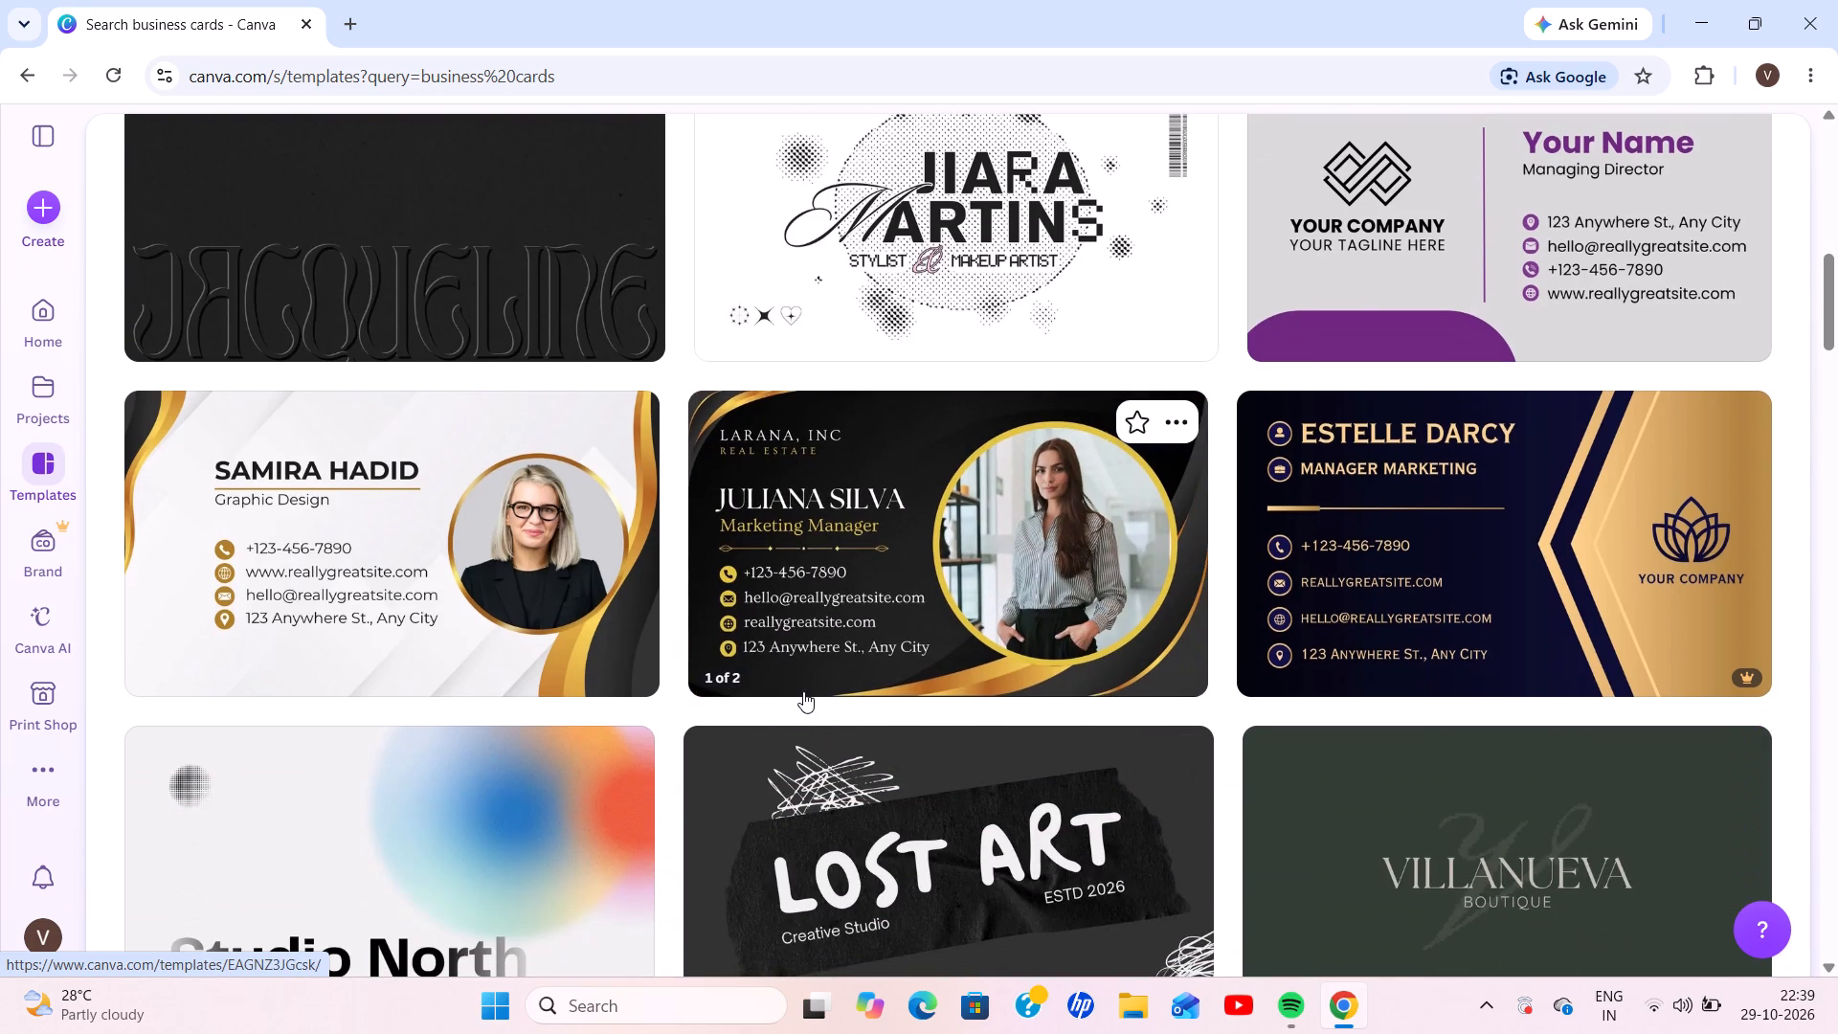
left_click(567, 566)
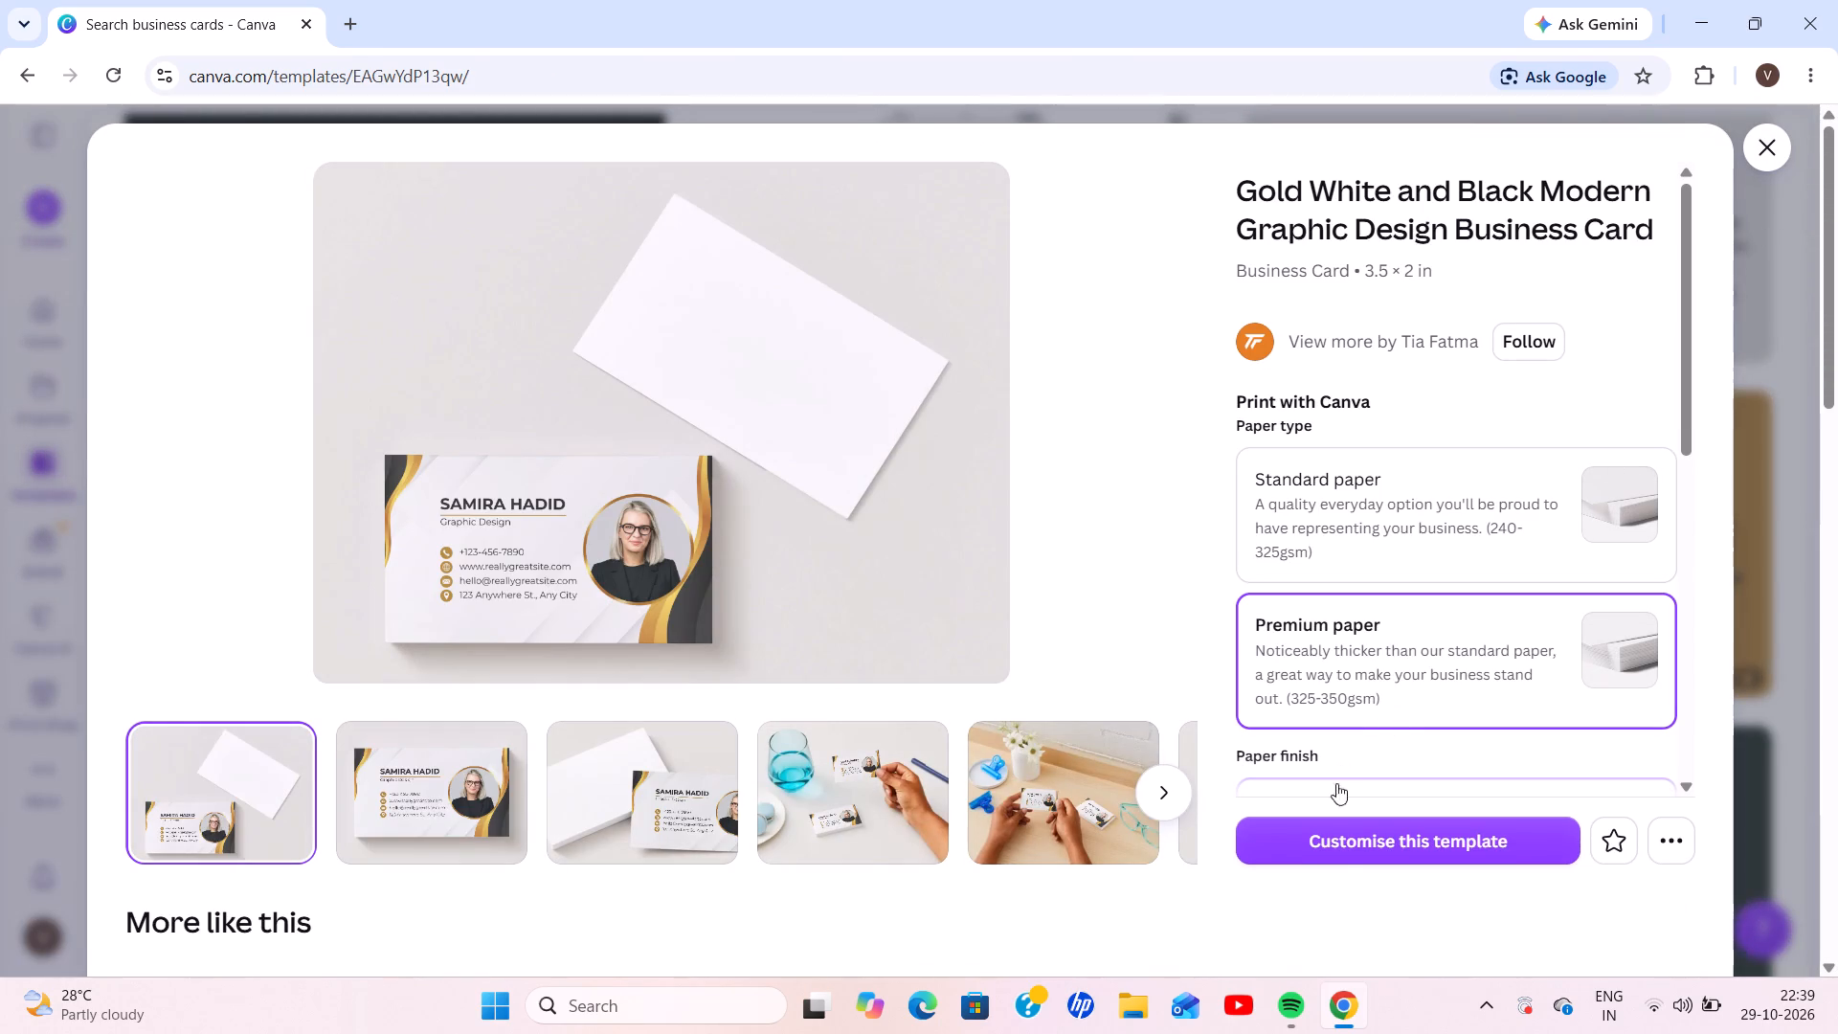
left_click(1348, 852)
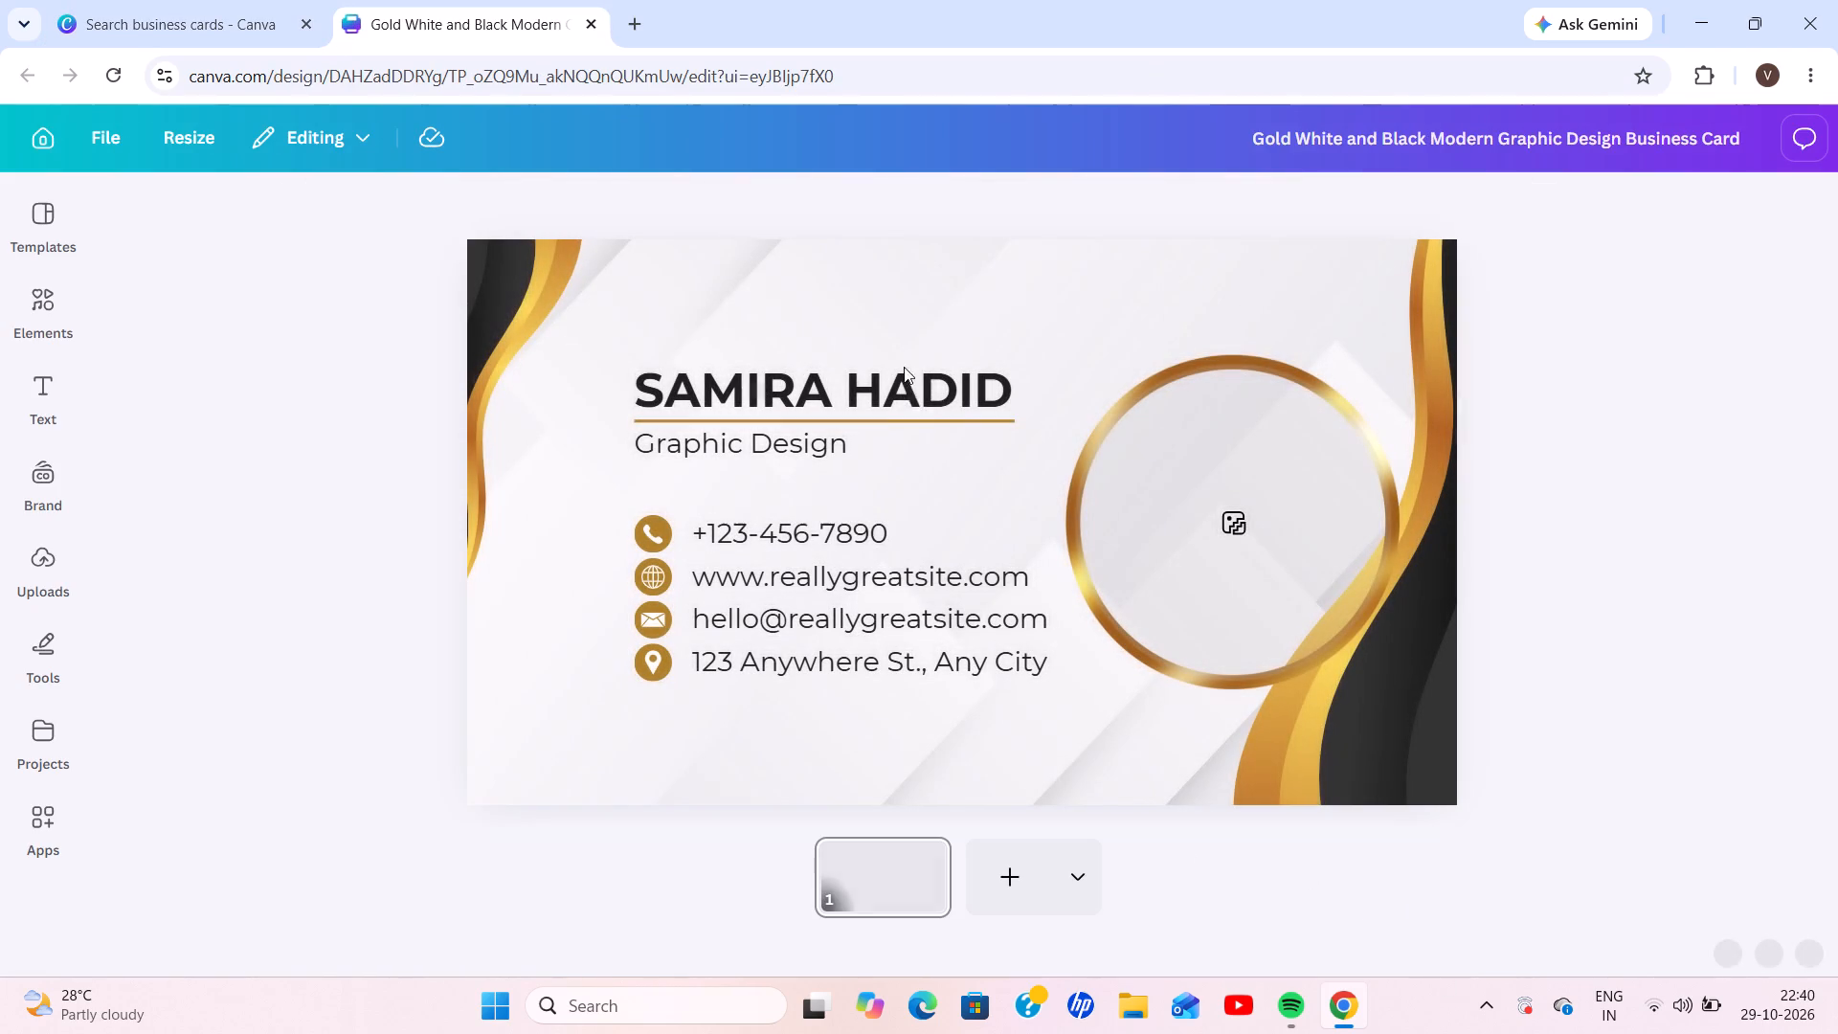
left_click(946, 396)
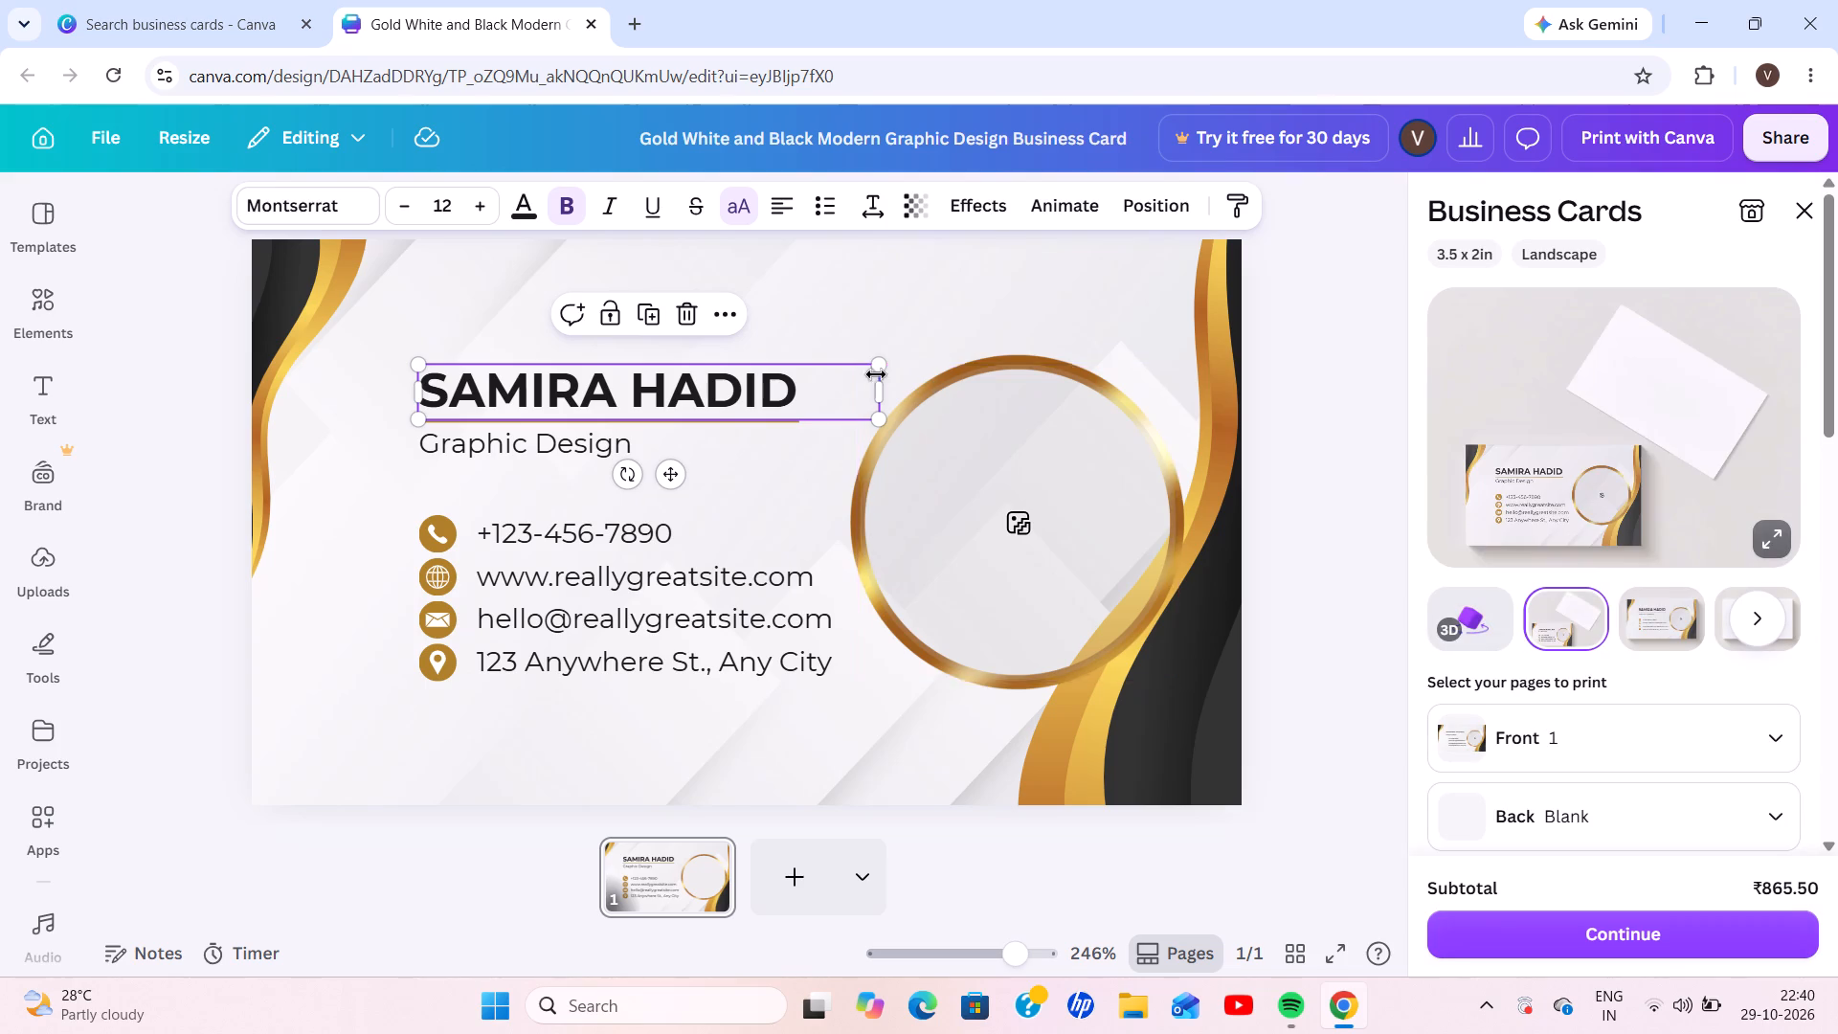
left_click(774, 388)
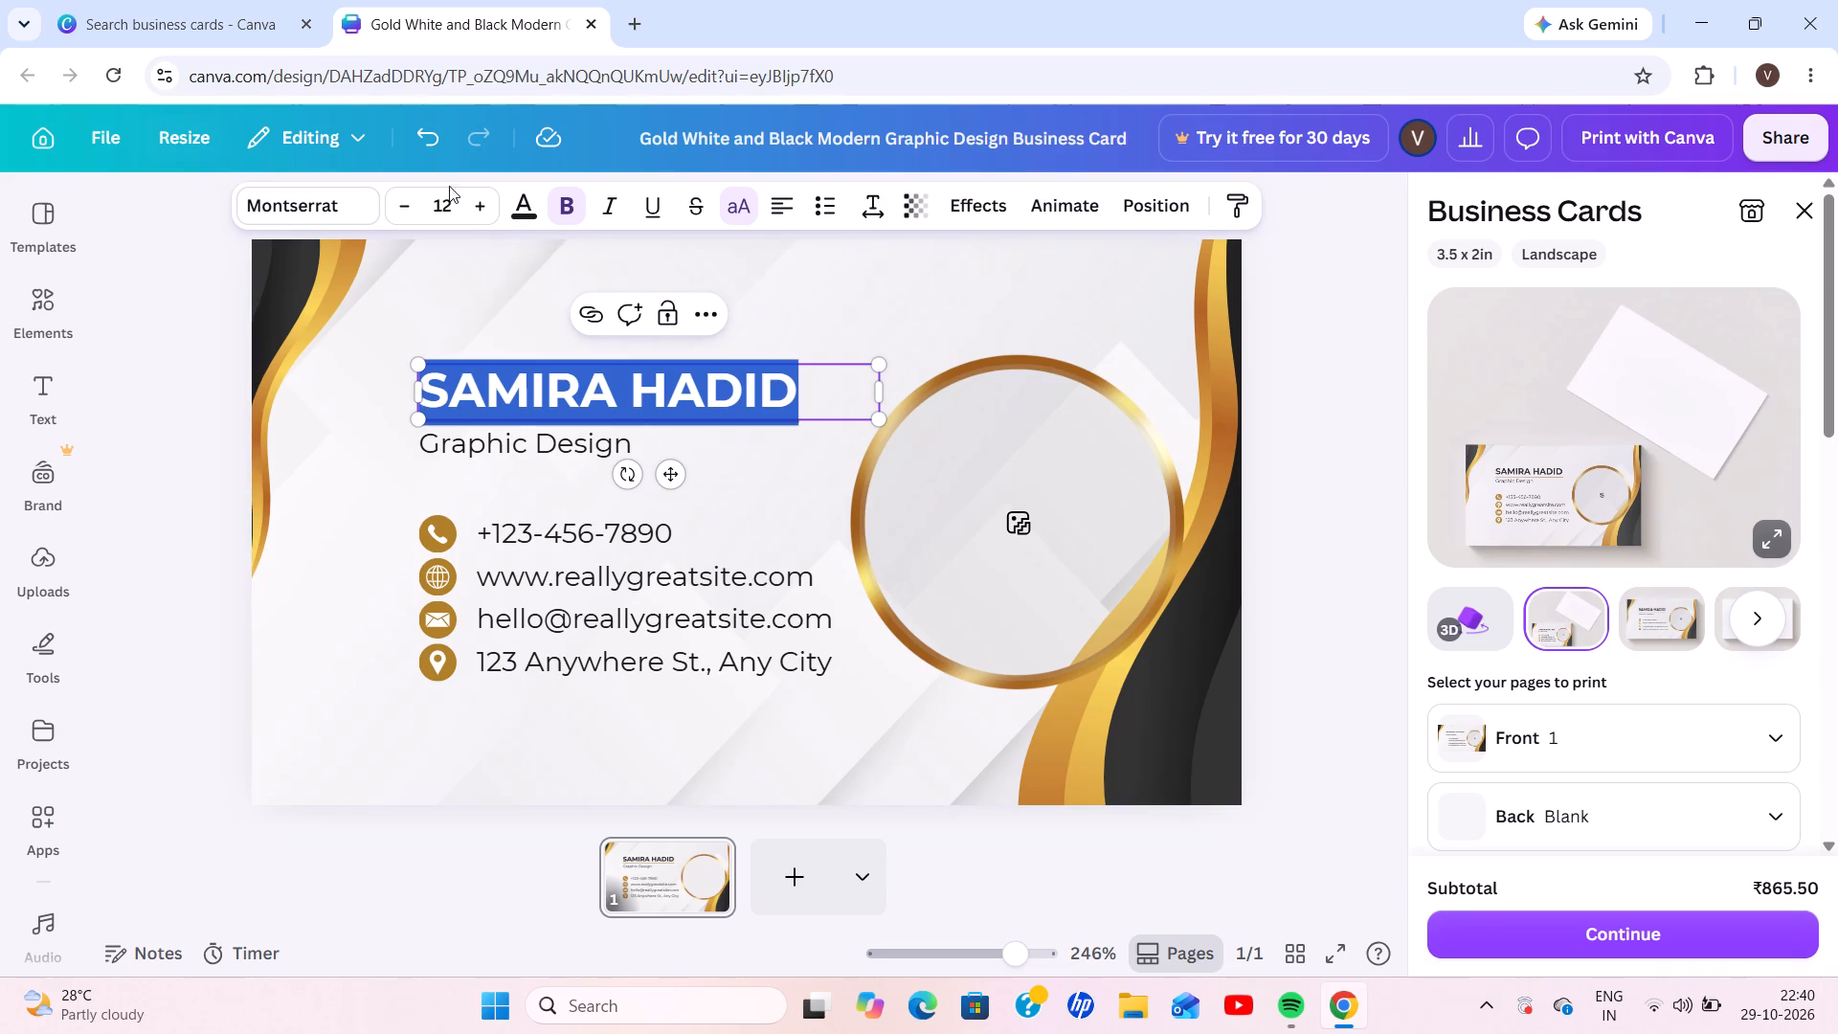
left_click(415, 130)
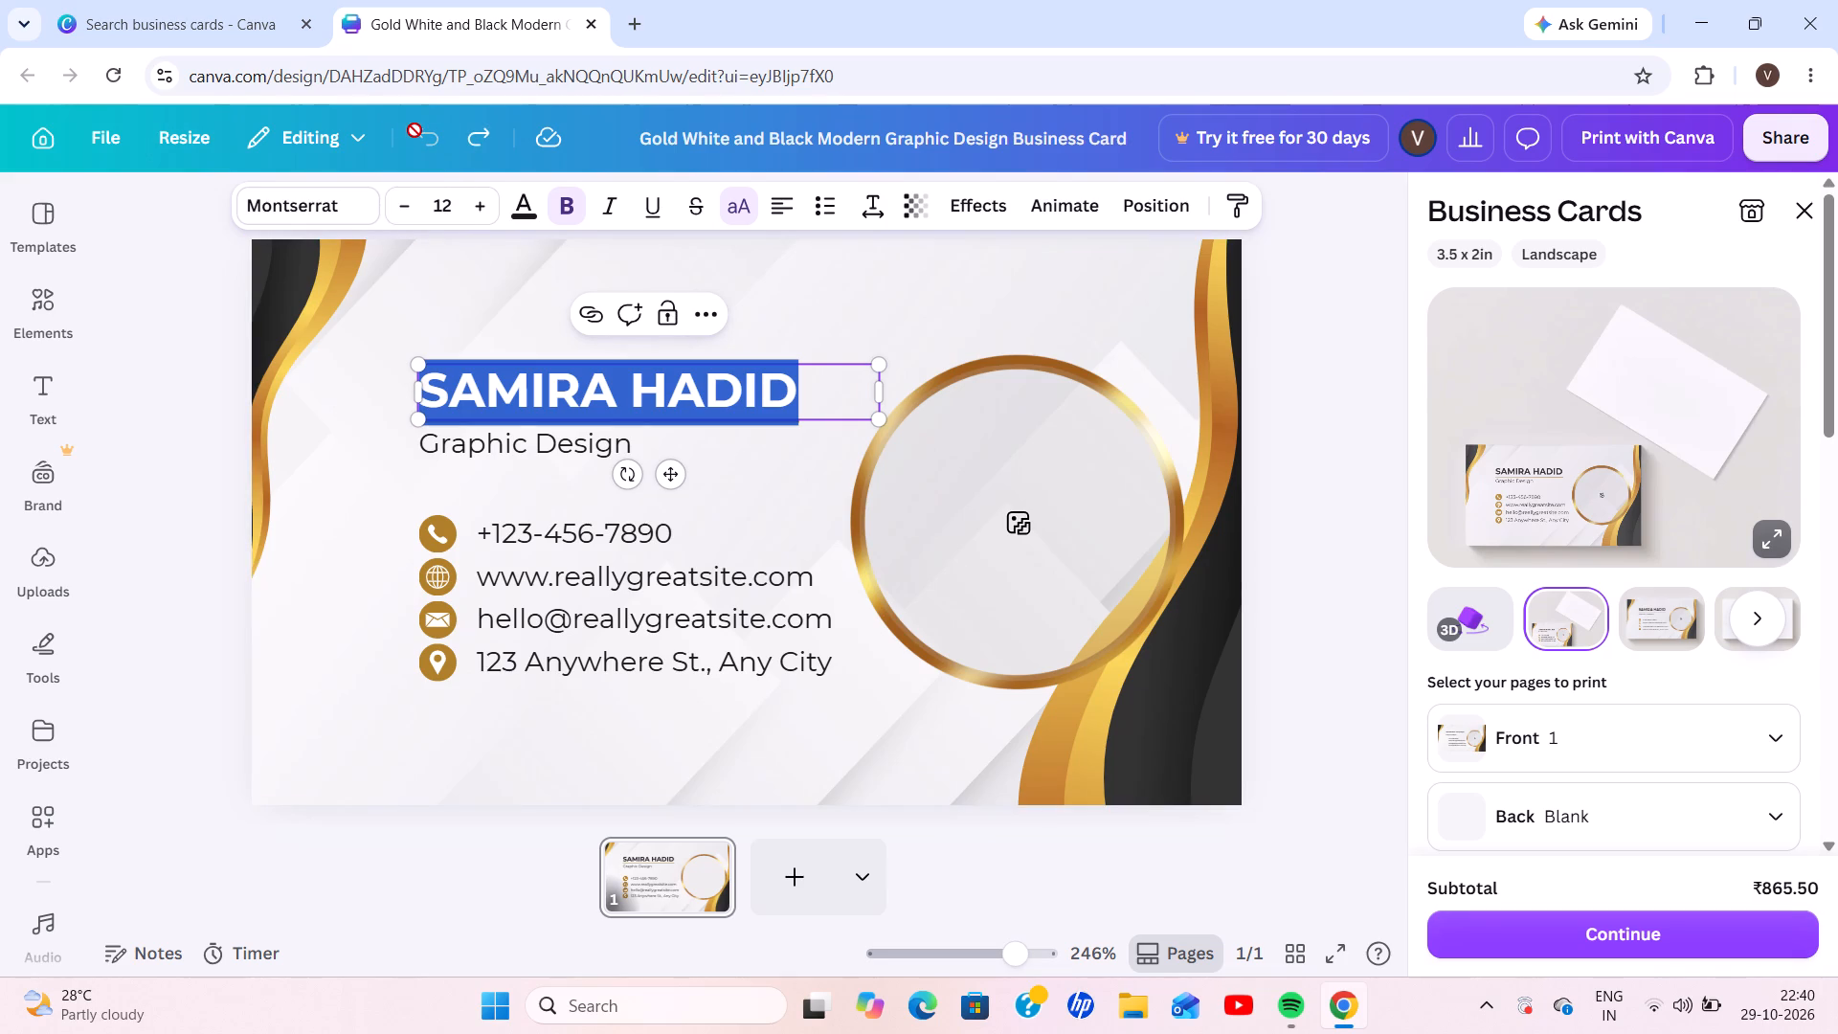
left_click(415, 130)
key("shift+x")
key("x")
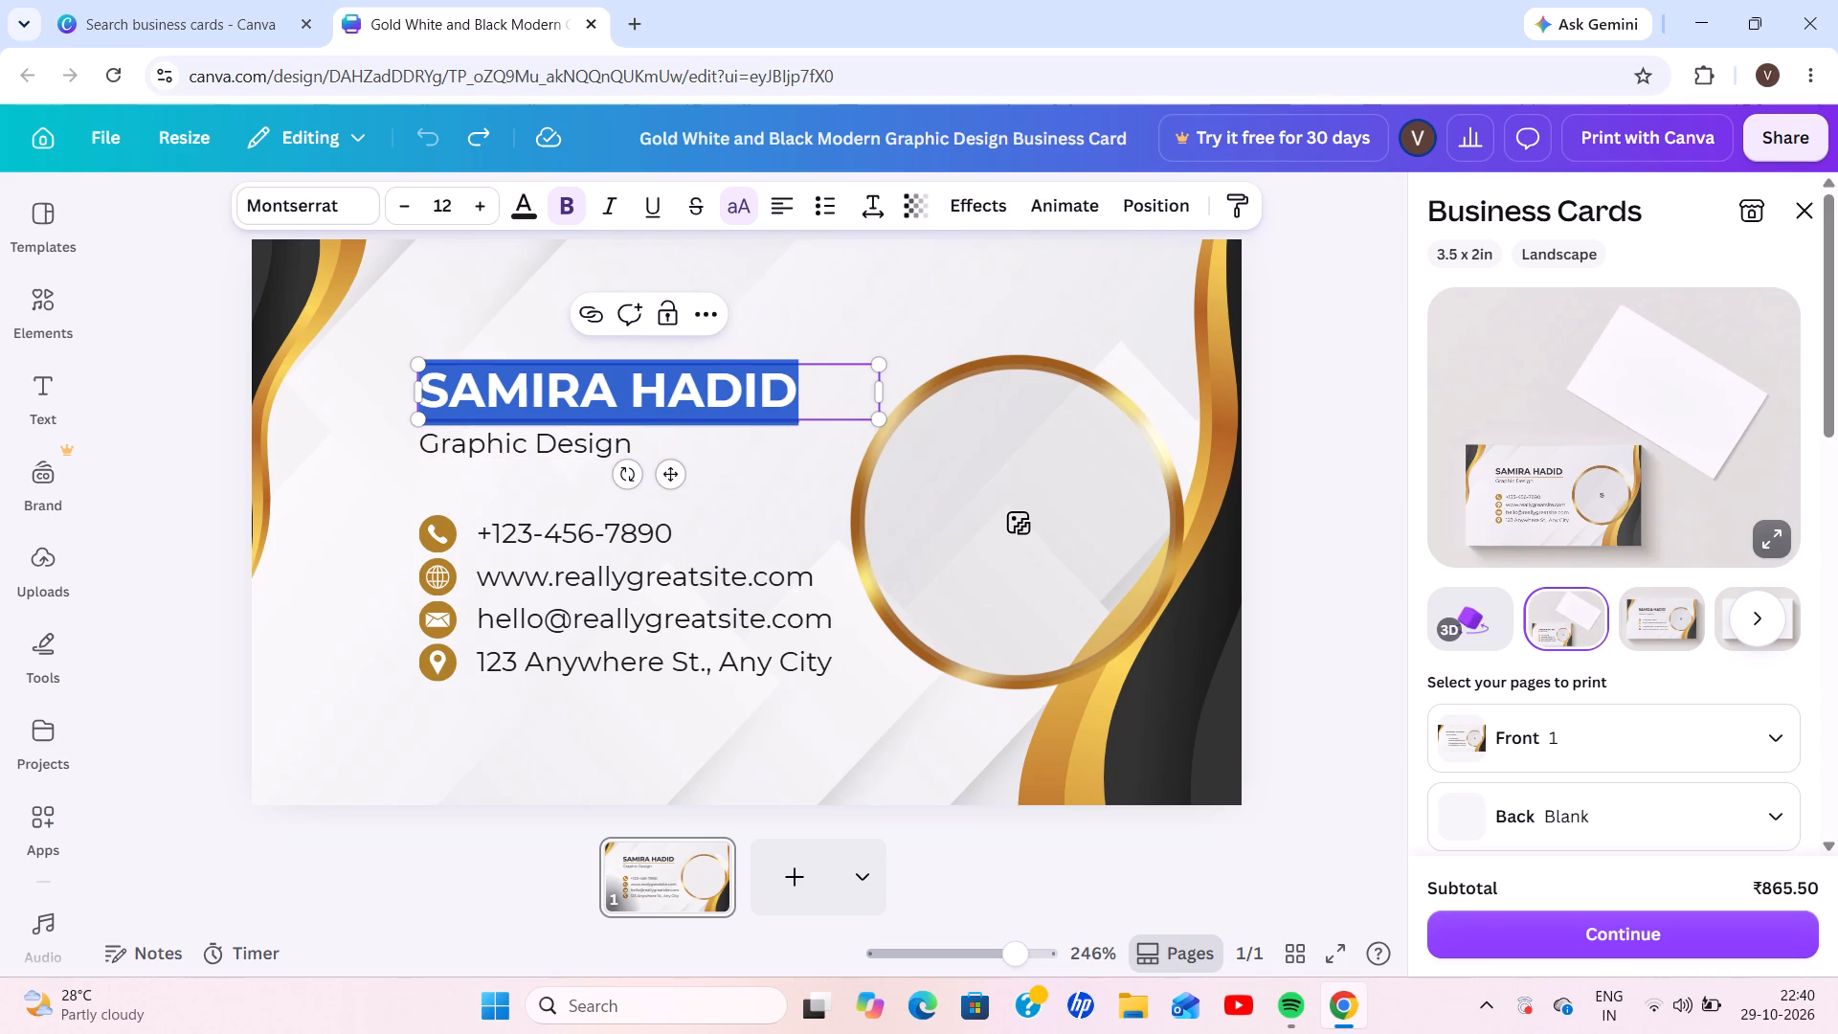
Replace the name heading on the business card with "XYZ TAILORING".
left_click(812, 385)
left_click(812, 385)
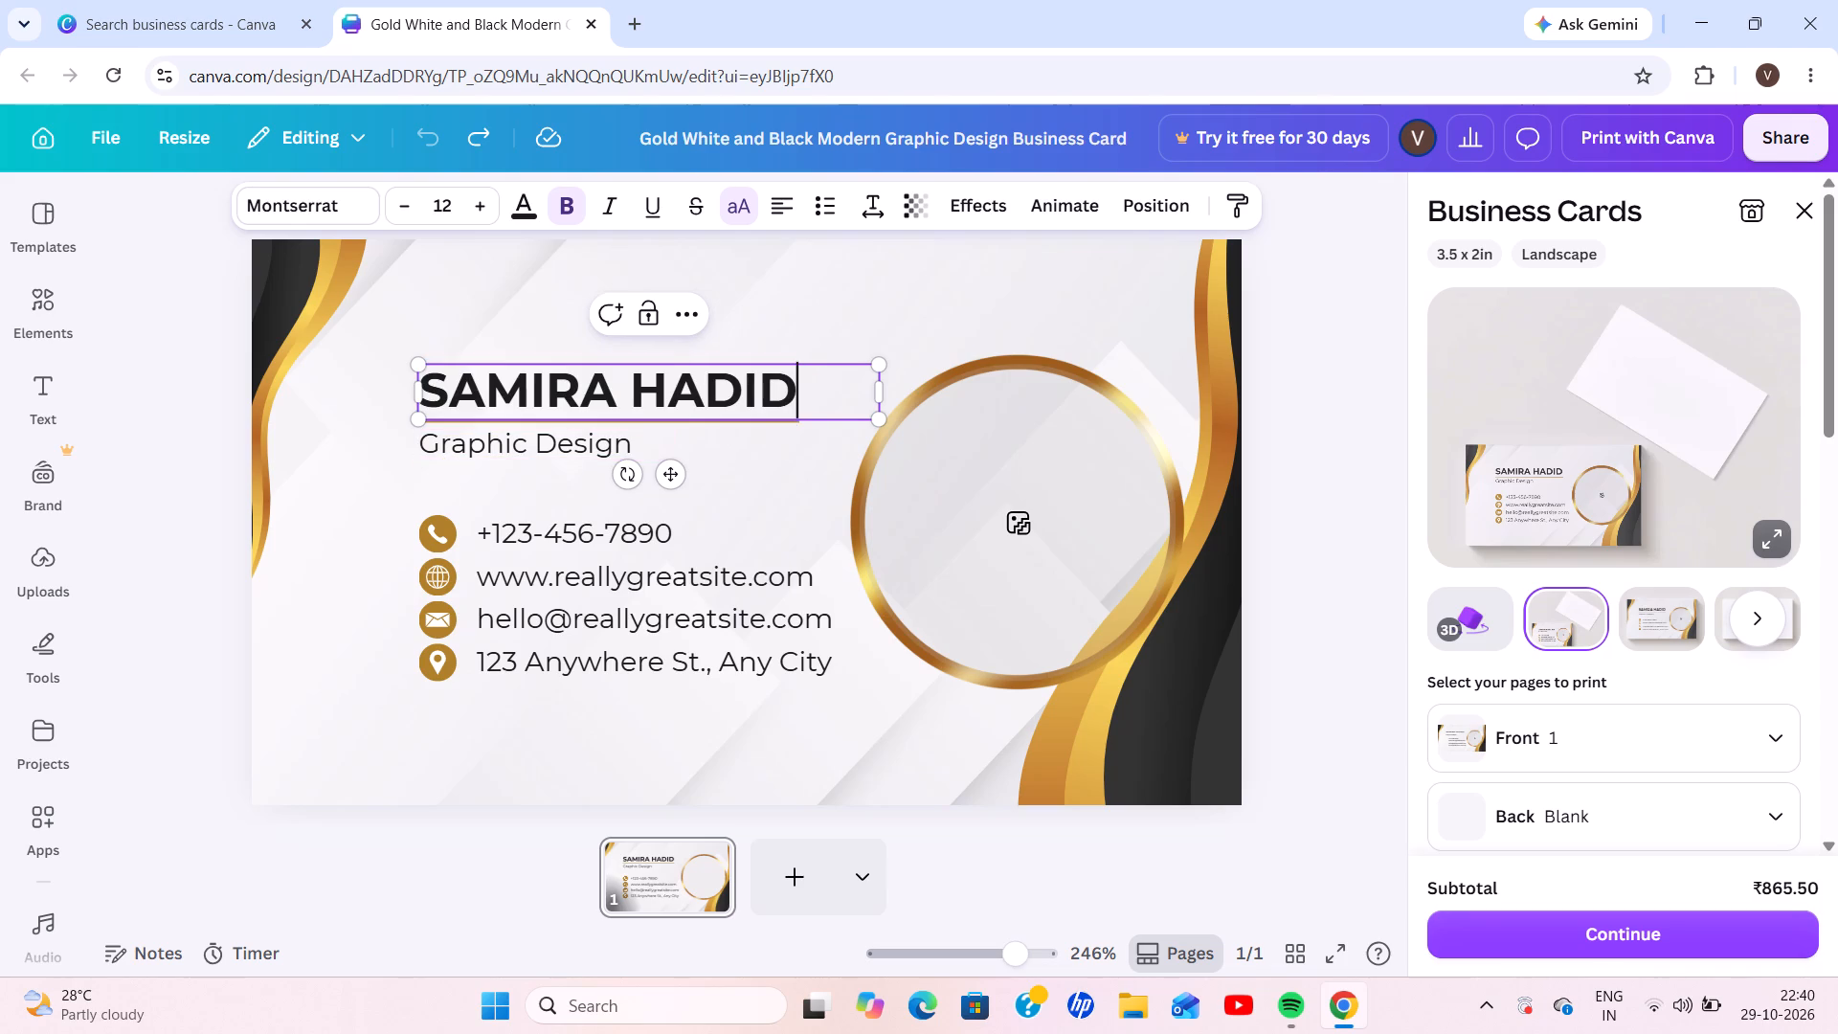
left_click(768, 390)
left_click(768, 390)
left_click(805, 389)
key("BackSpace")
key("BackSpace")
key("BackSpace")
key("BackSpace")
key("BackSpace")
key("BackSpace")
key("BackSpace")
key("BackSpace")
key("BackSpace")
key("BackSpace")
key("BackSpace")
key("BackSpace")
key("BackSpace")
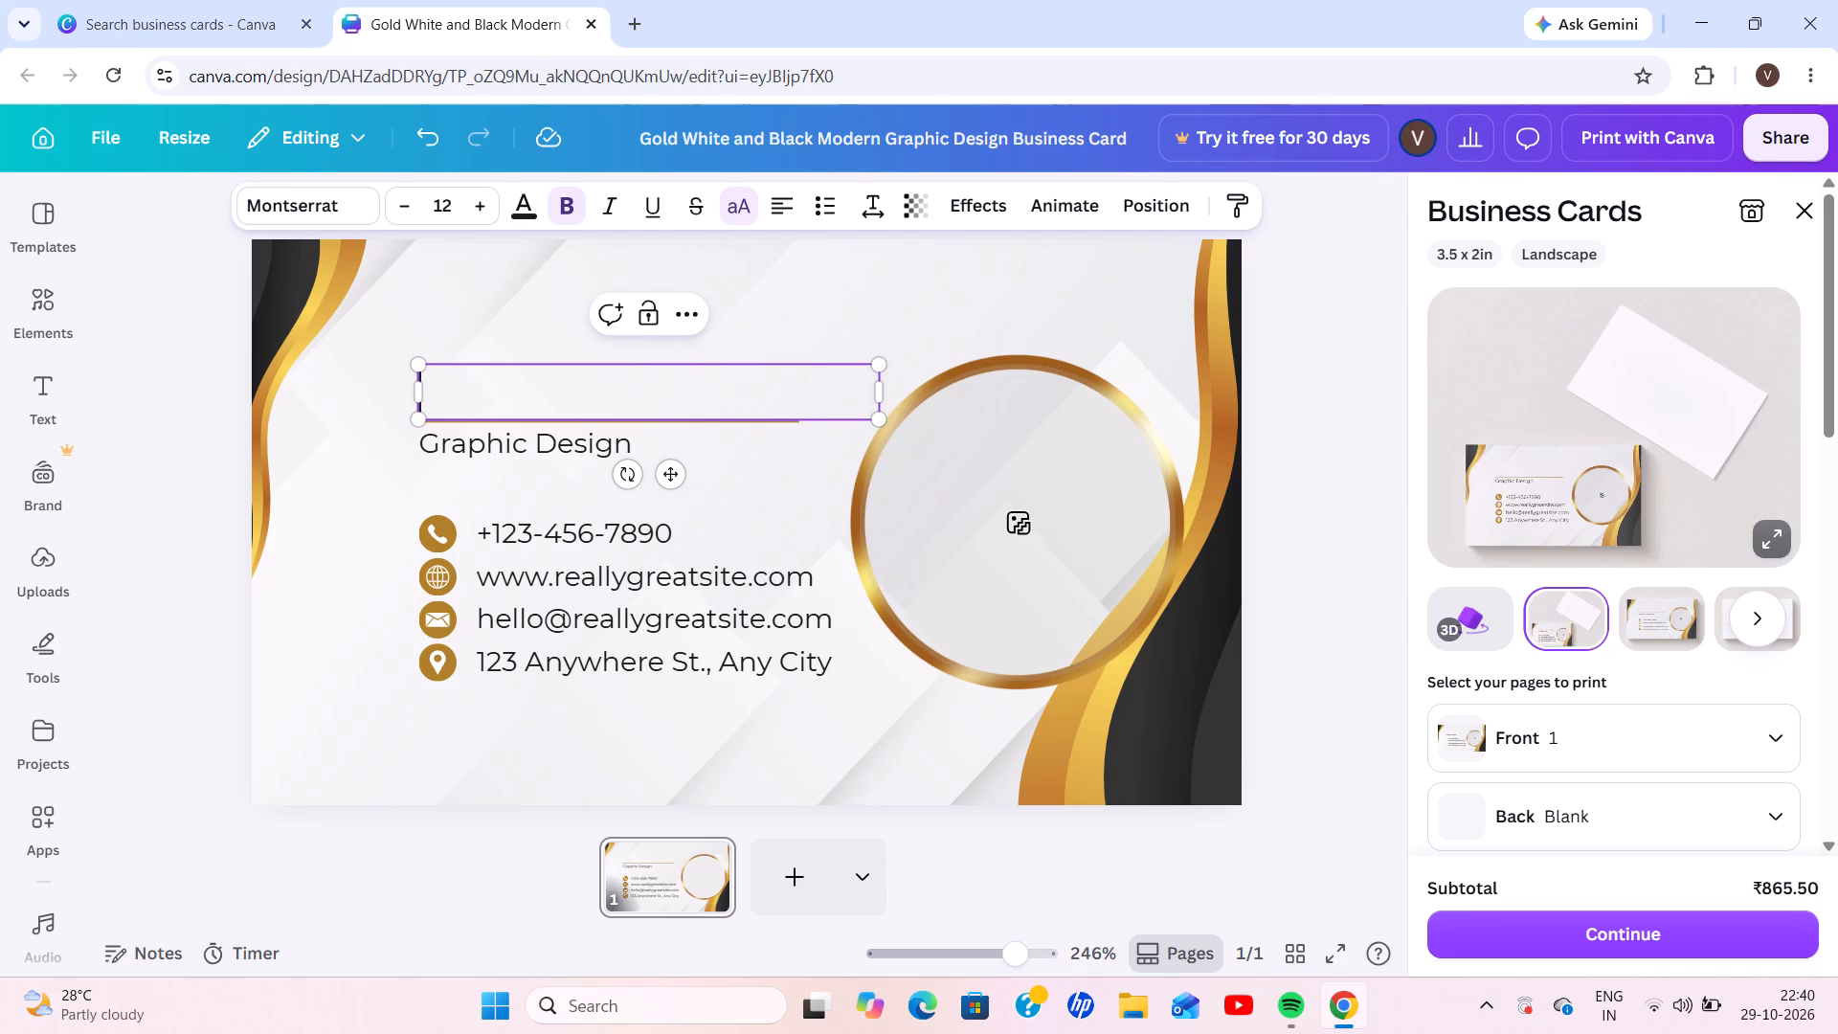
type("XyZ")
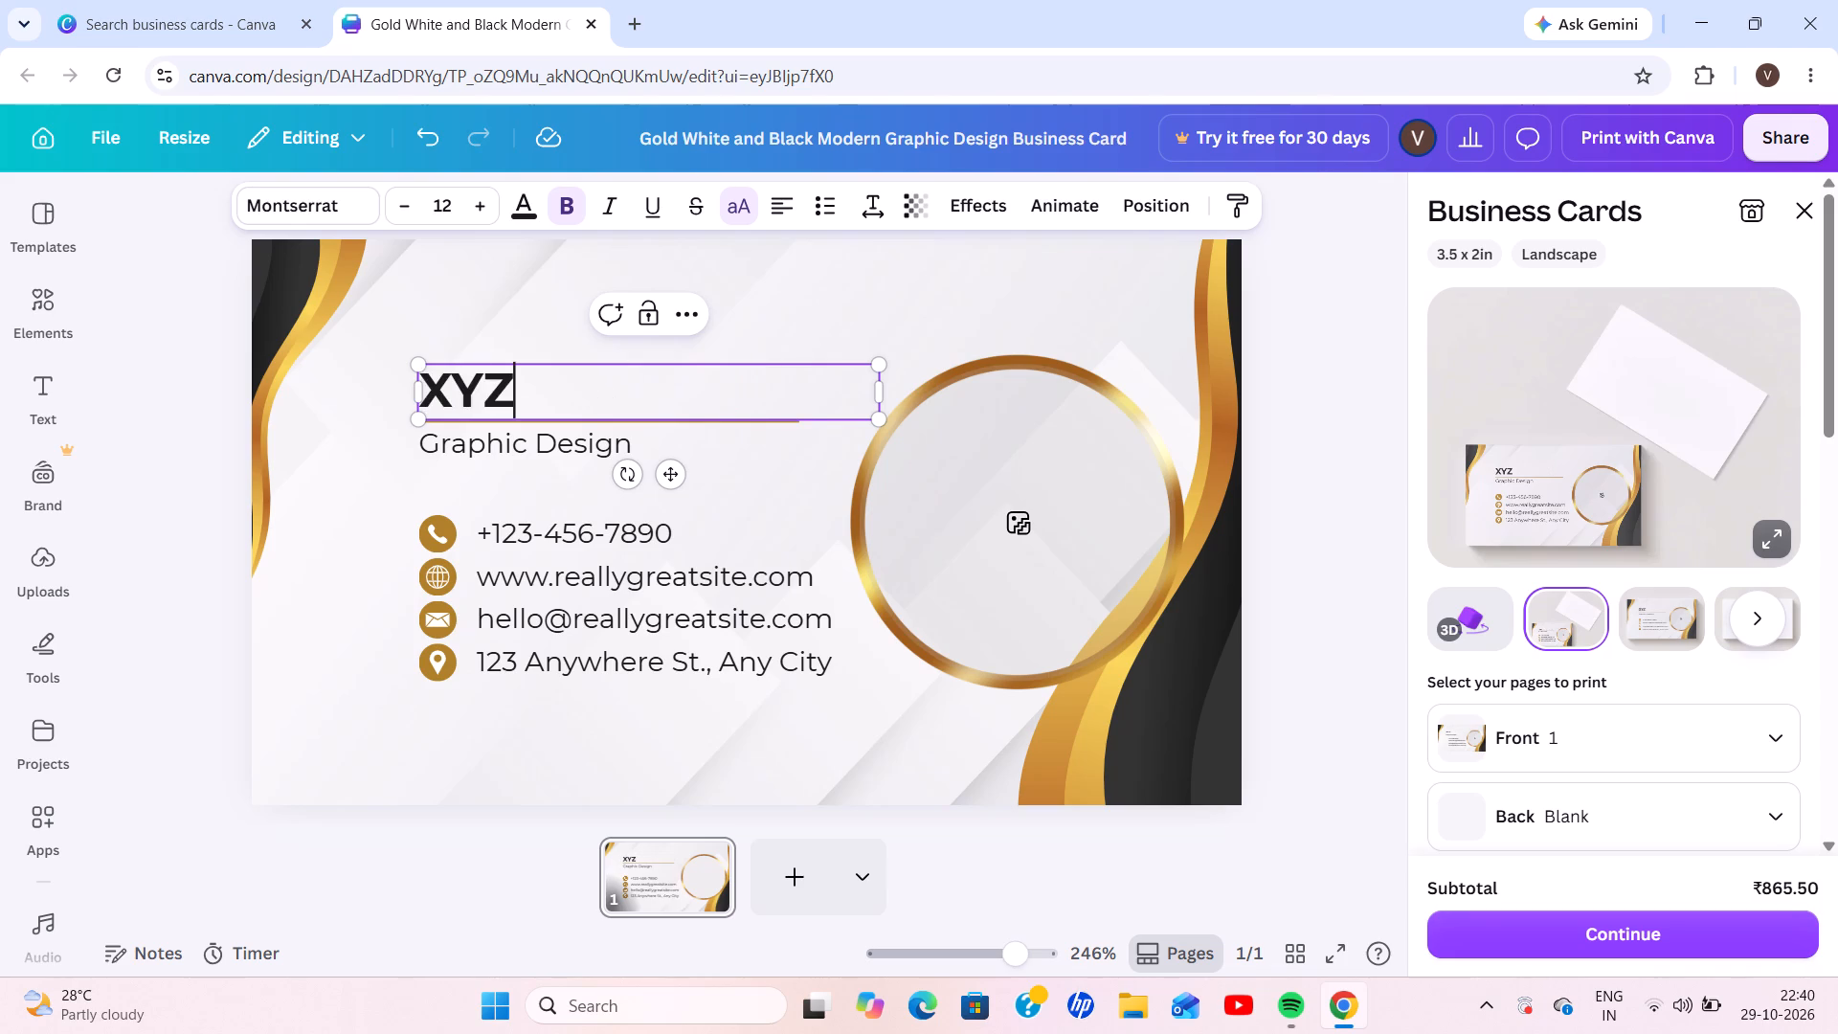
key("space")
key("shift+t")
type("ailorinf")
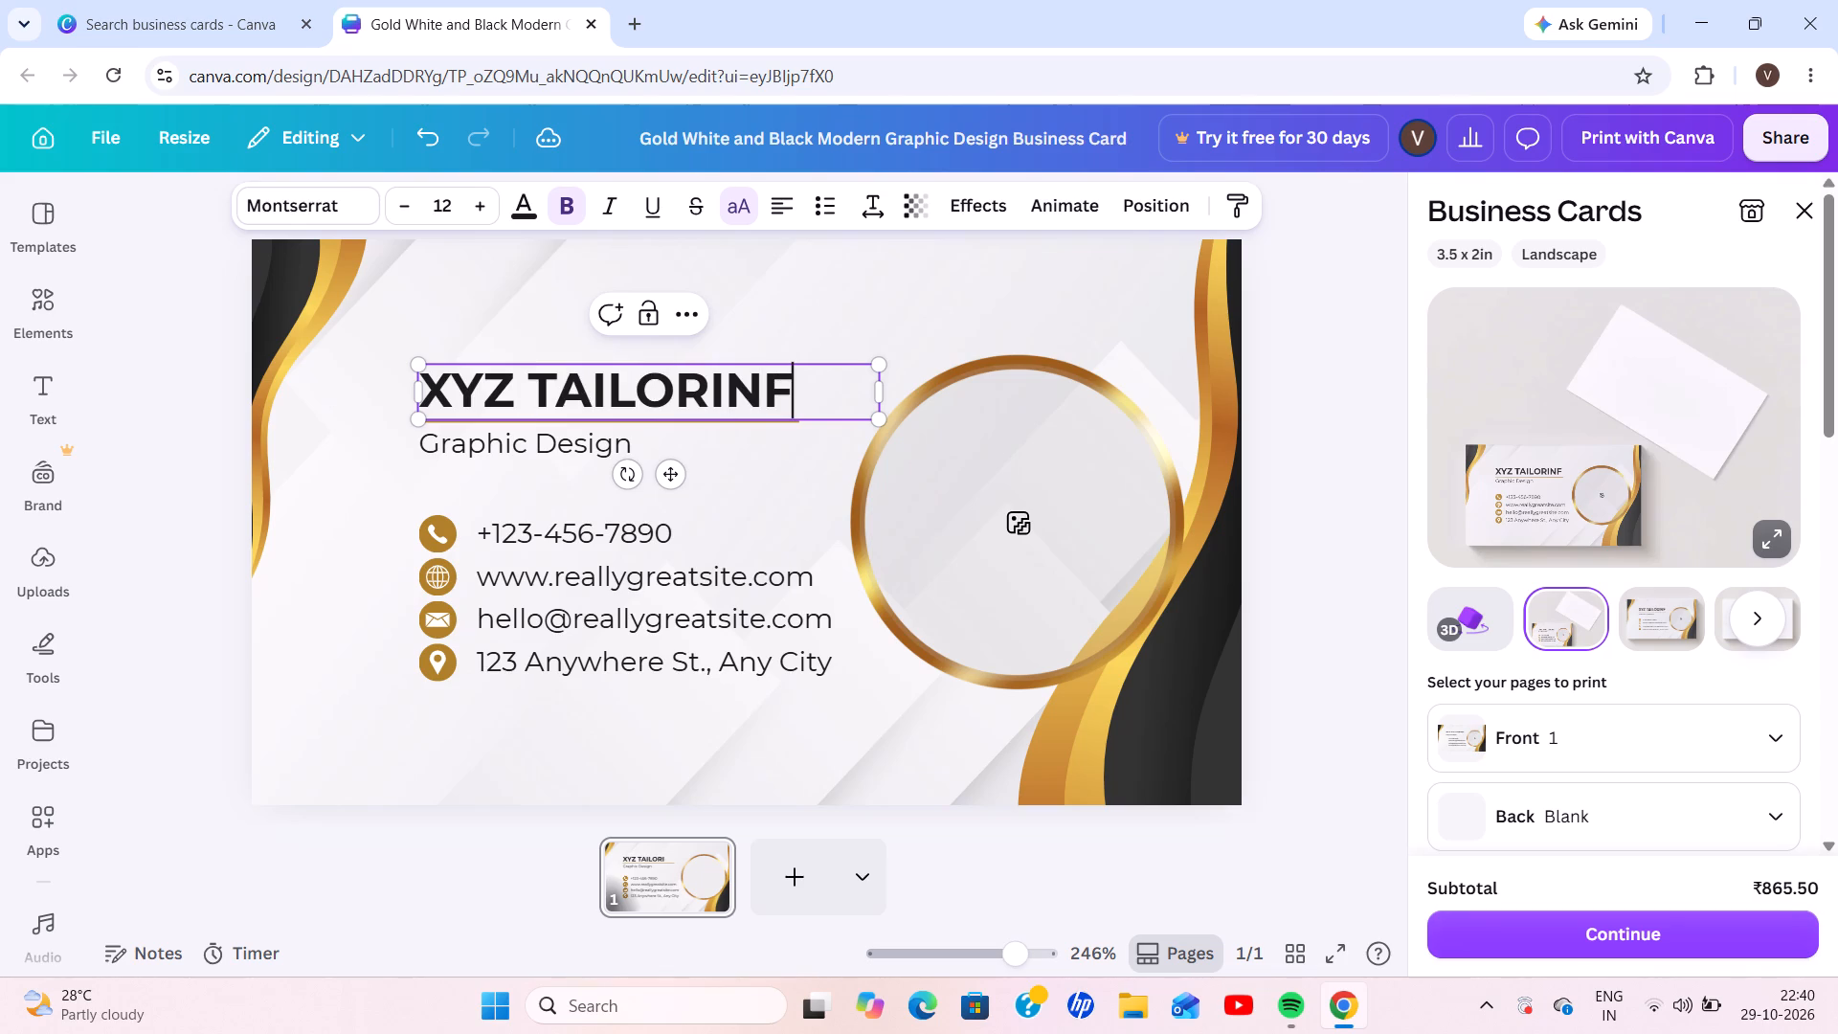
key("BackSpace")
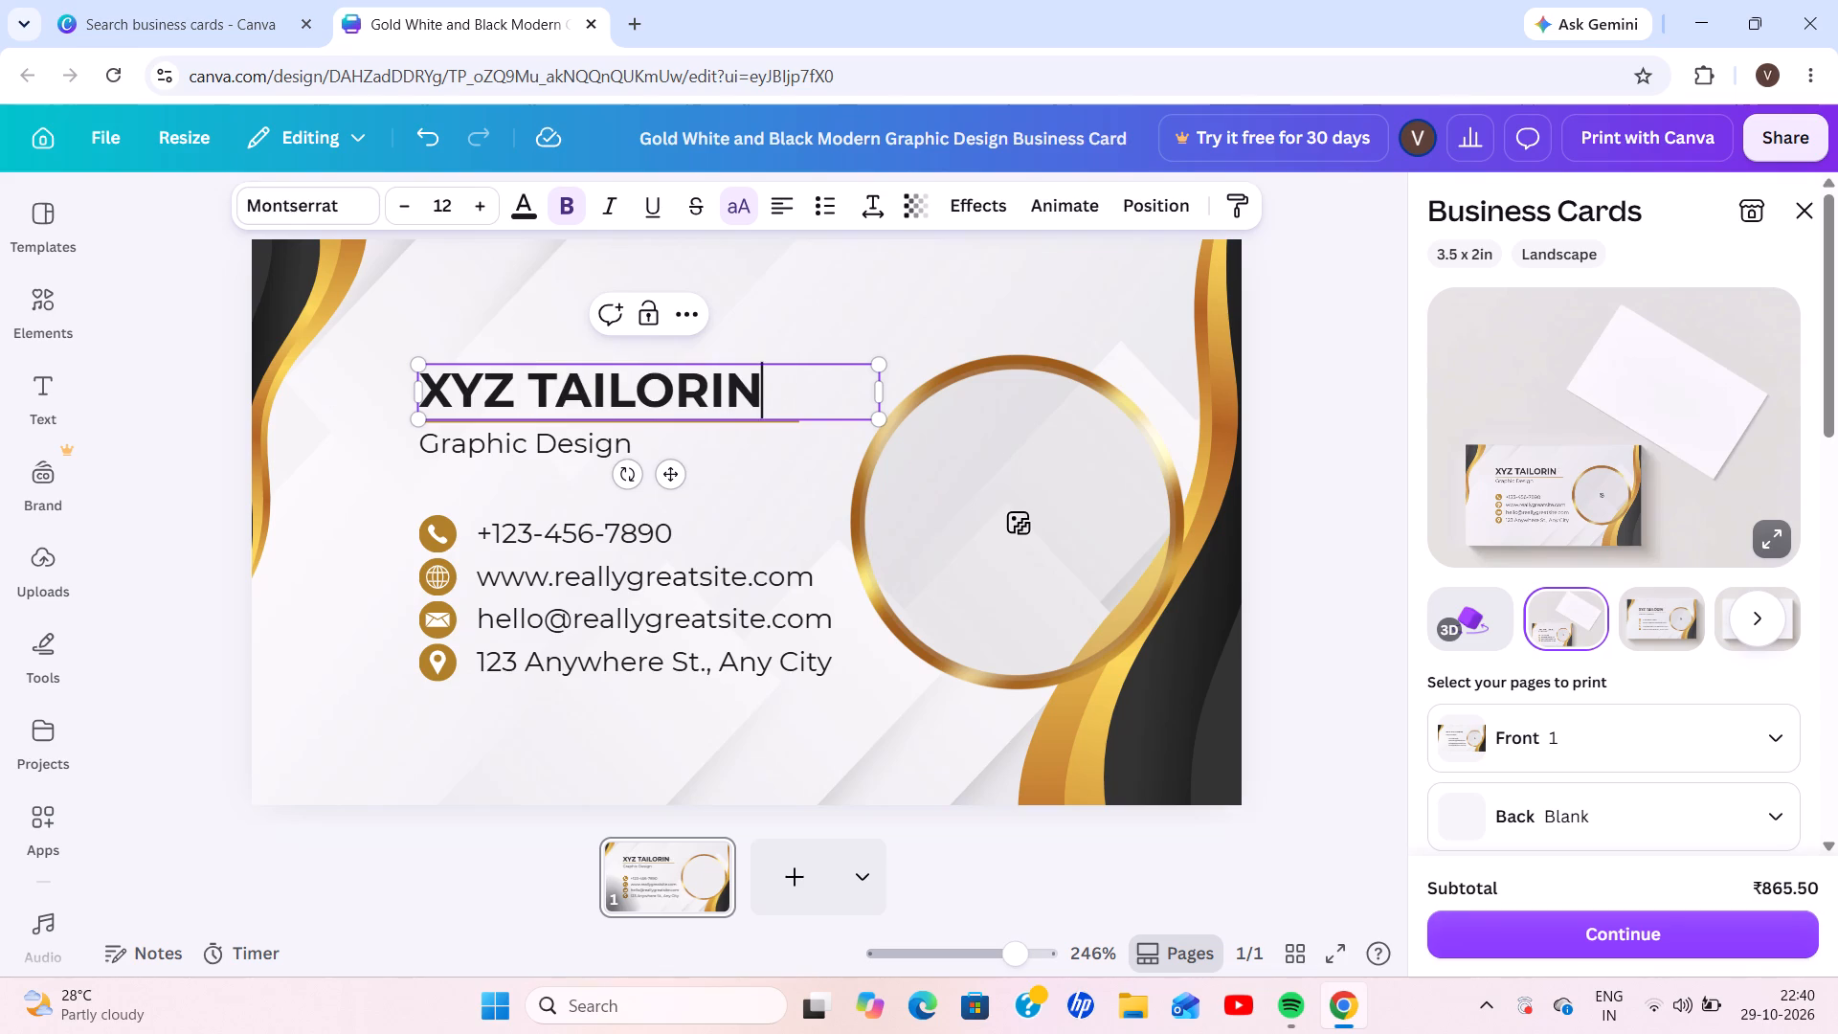
key("g")
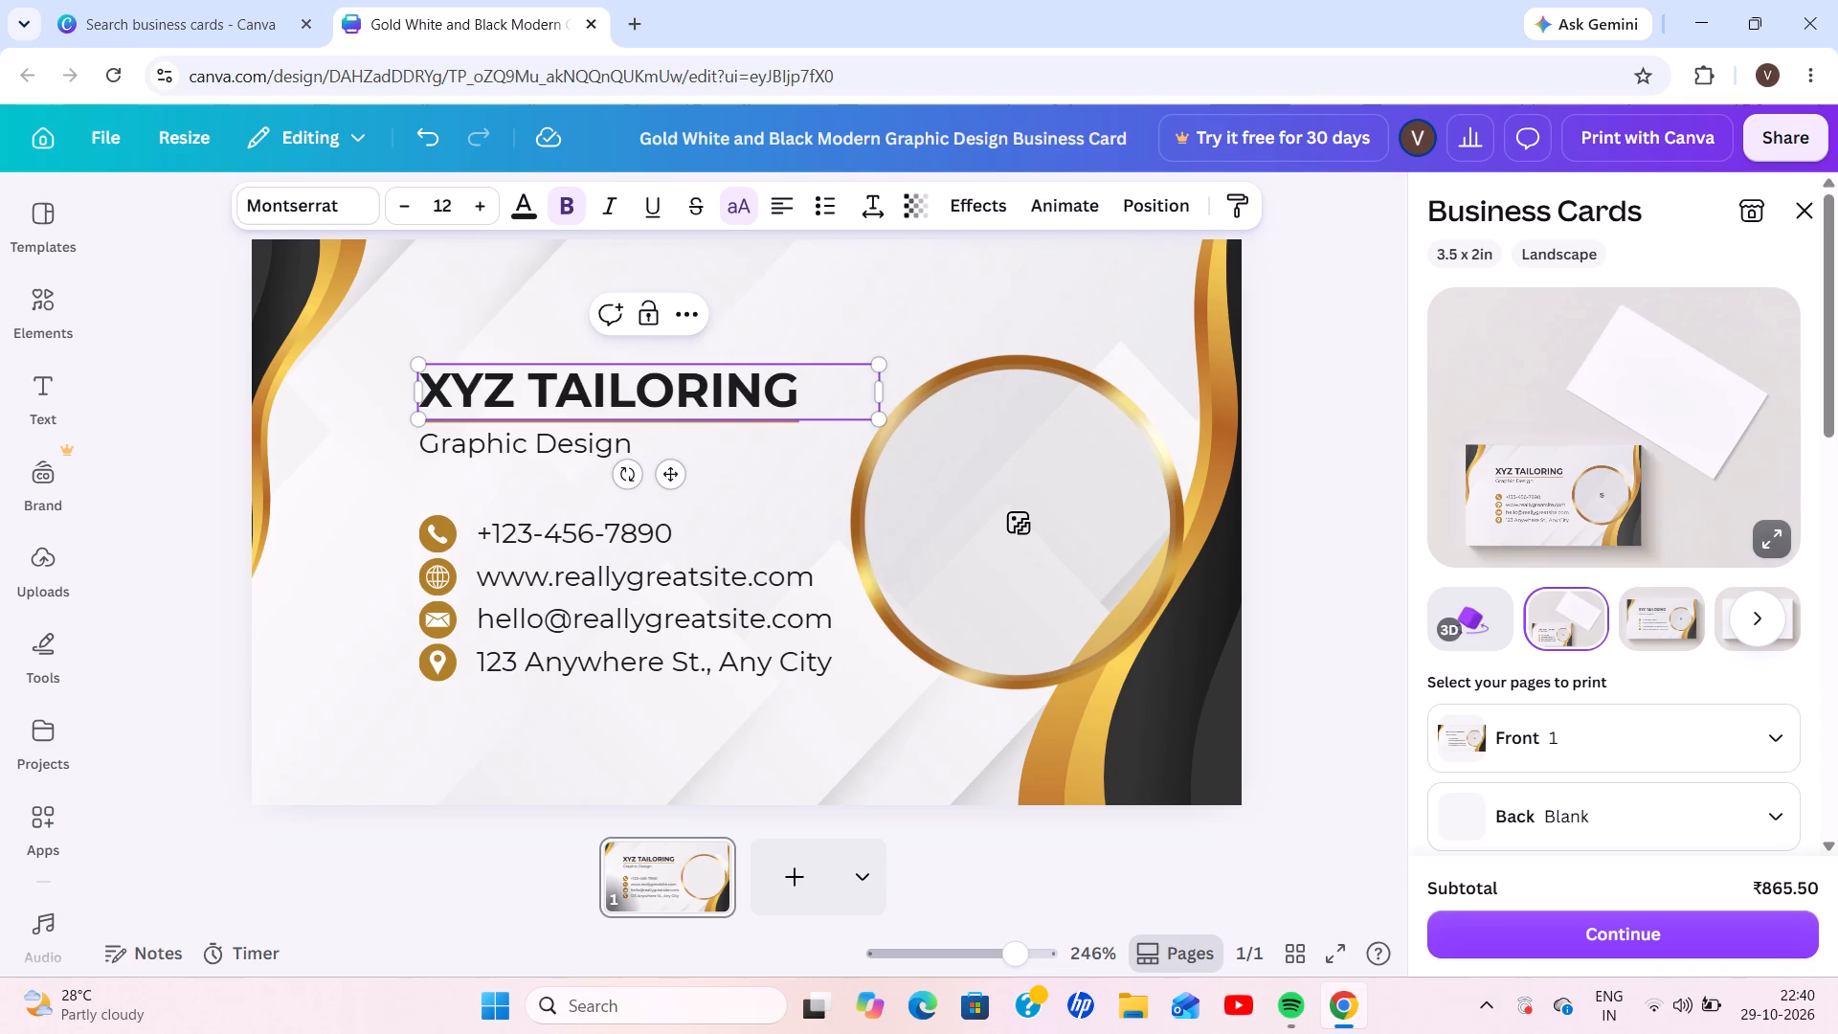
Delete the "Graphic Design" subtitle below the card's heading.
left_click(614, 438)
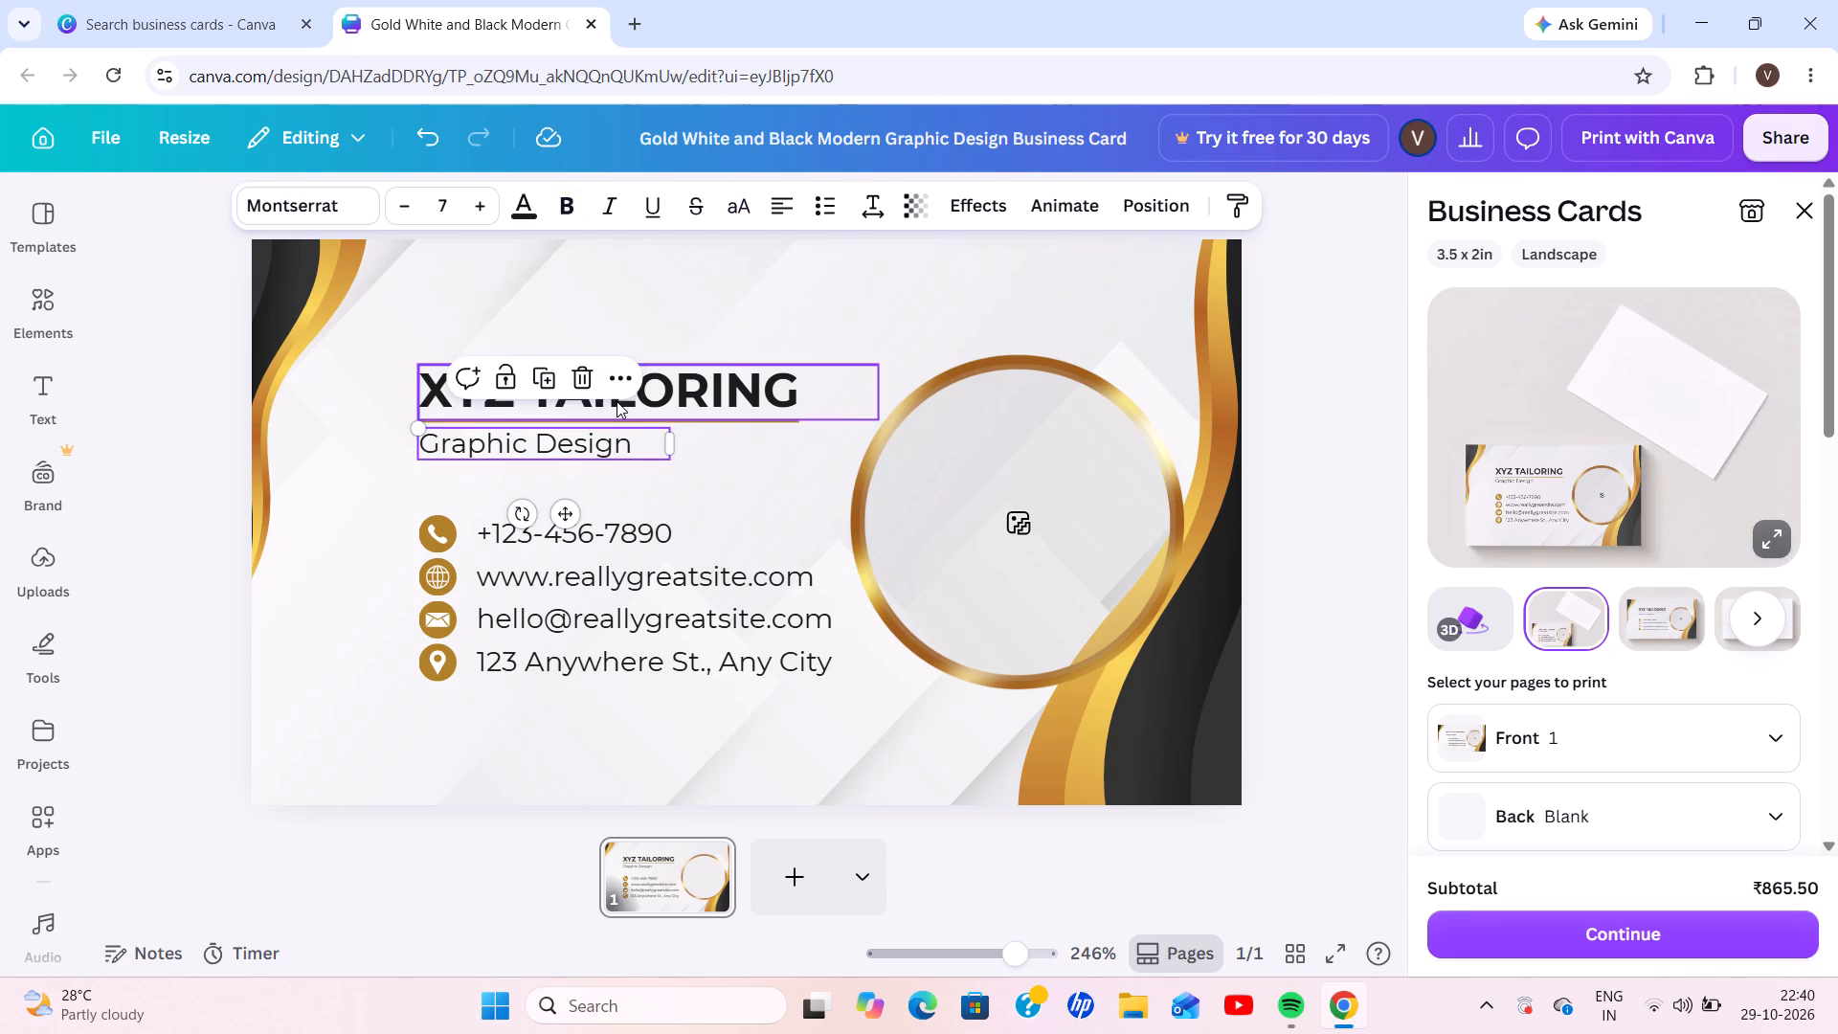
left_click(583, 382)
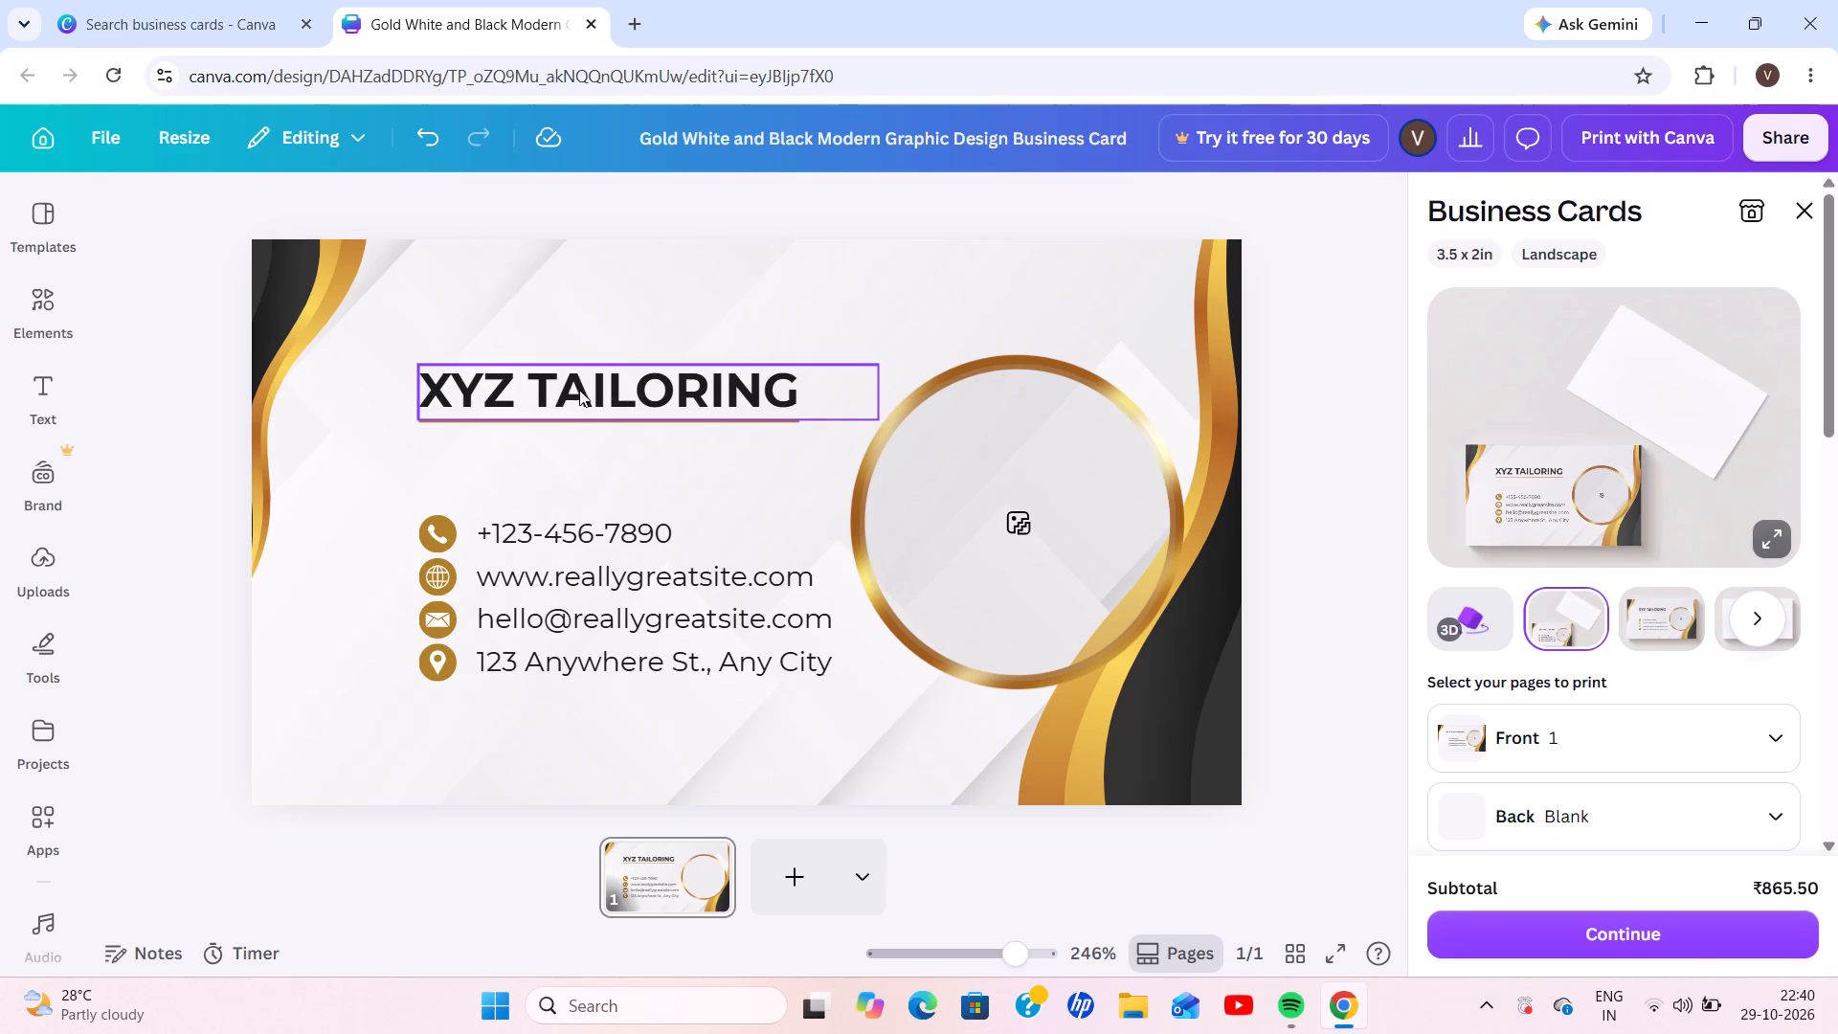
Replace the placeholder phone number on the card with "XYZ".
left_click(686, 525)
left_click(686, 525)
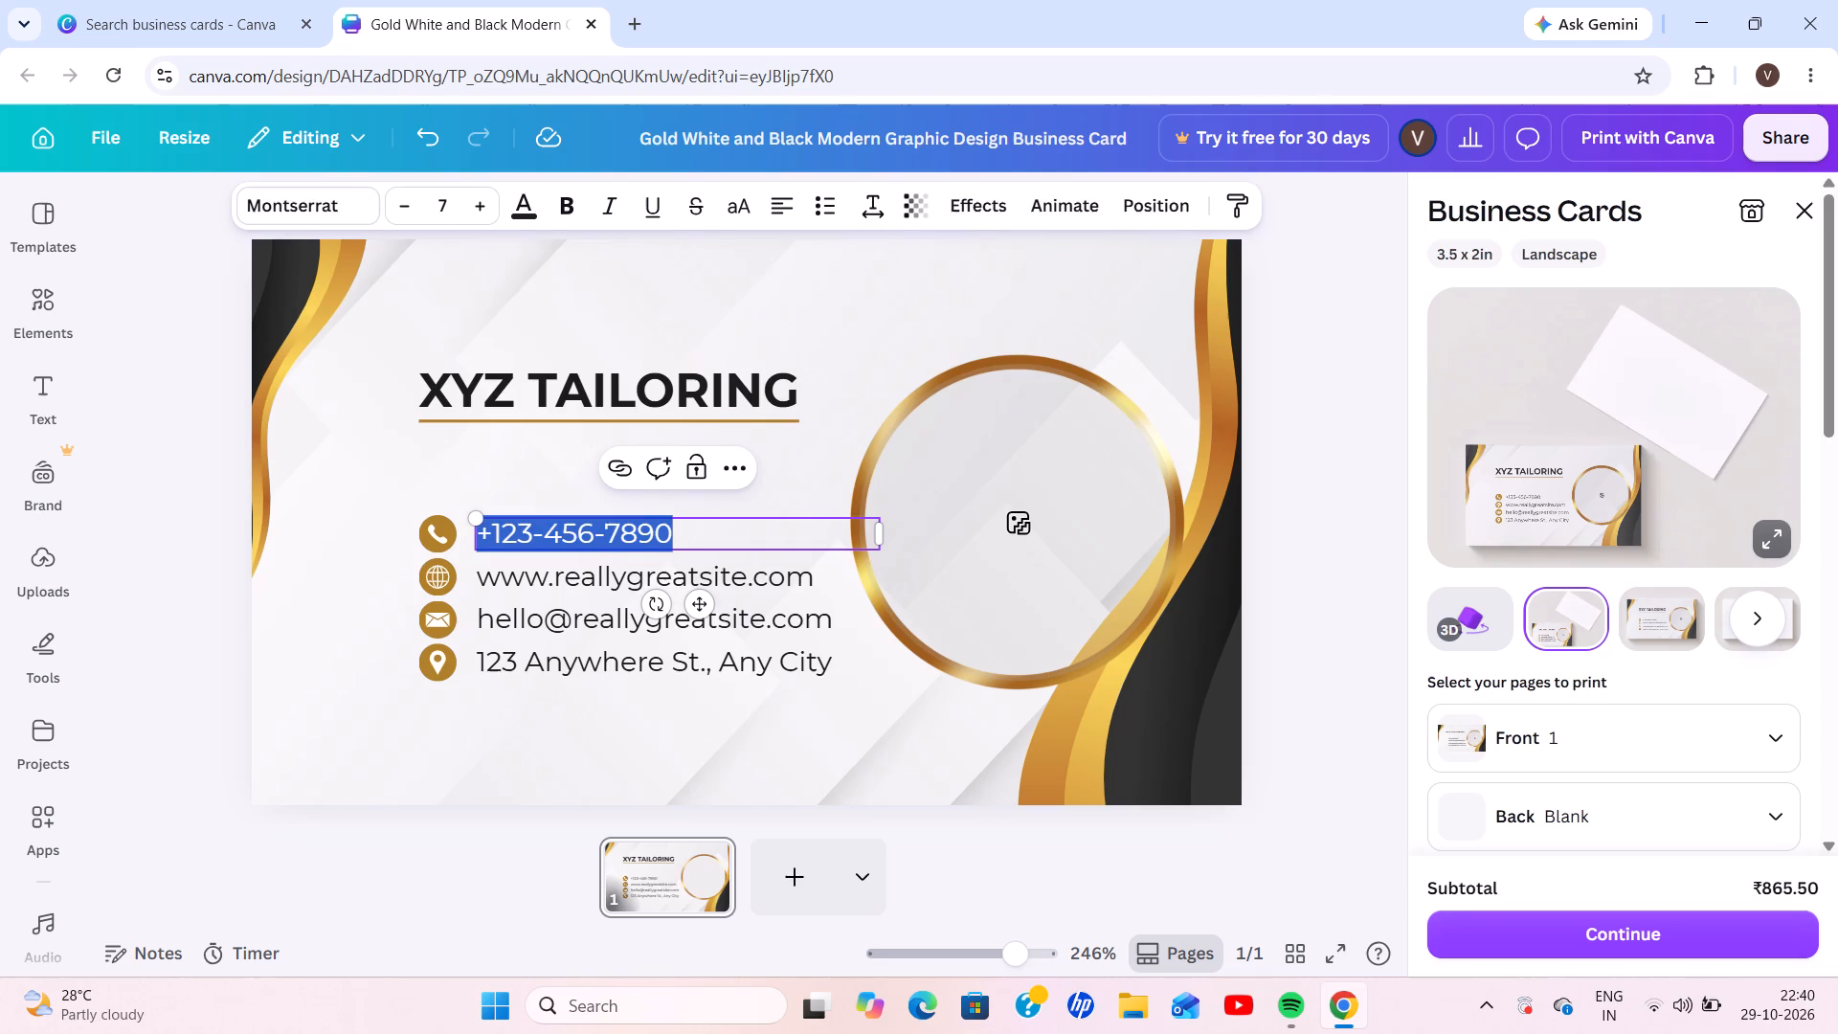
key("shift+x")
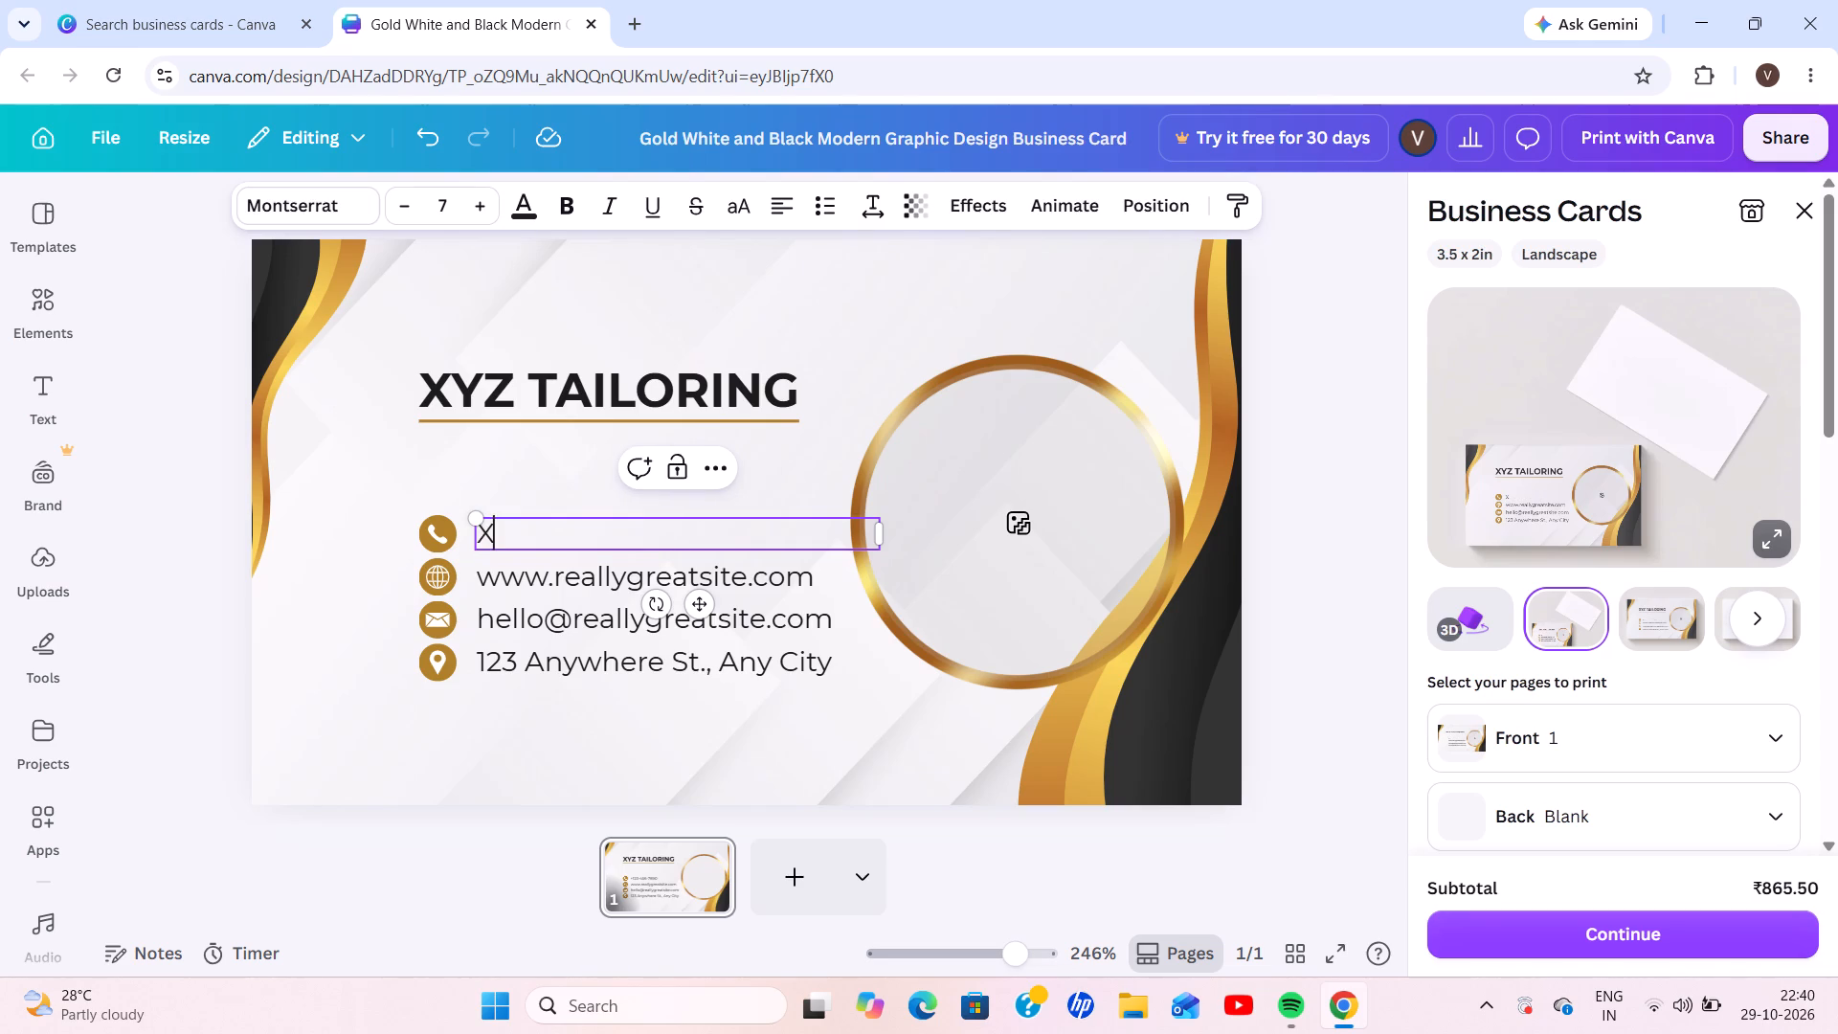
key("shift+y")
key("shift+z")
left_click(675, 575)
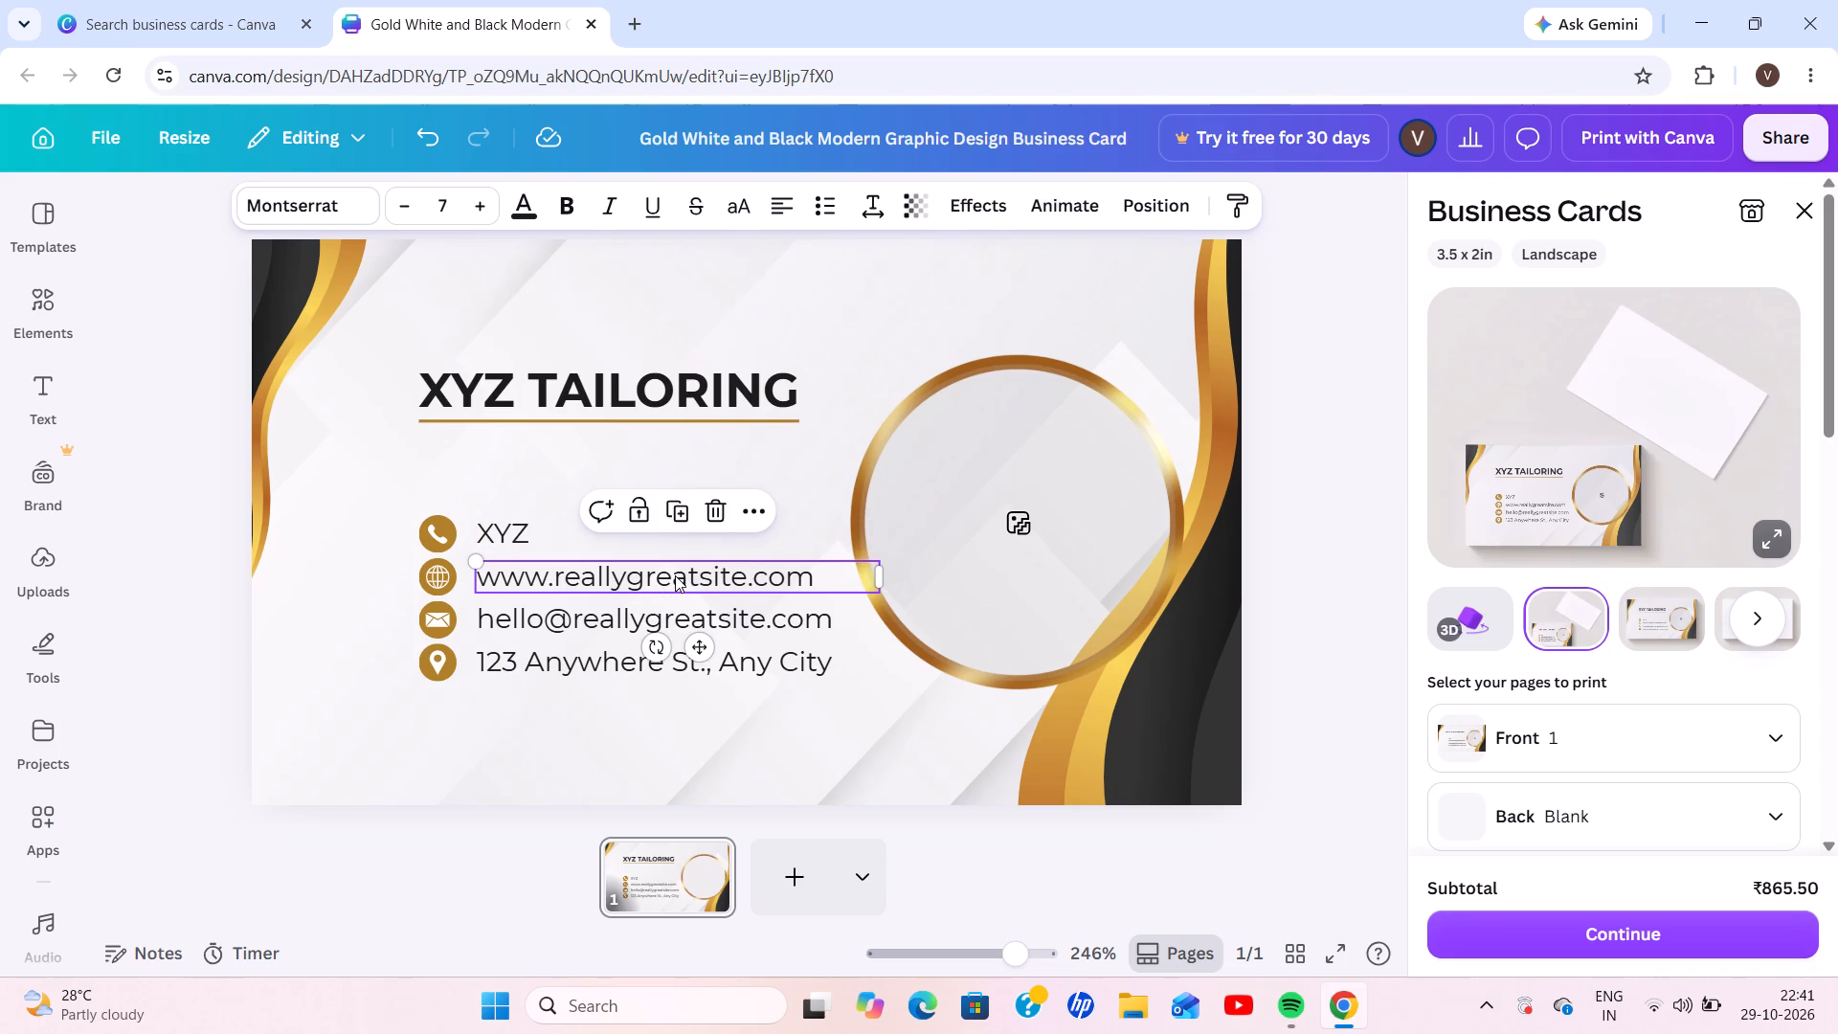
key("space")
left_click(675, 575)
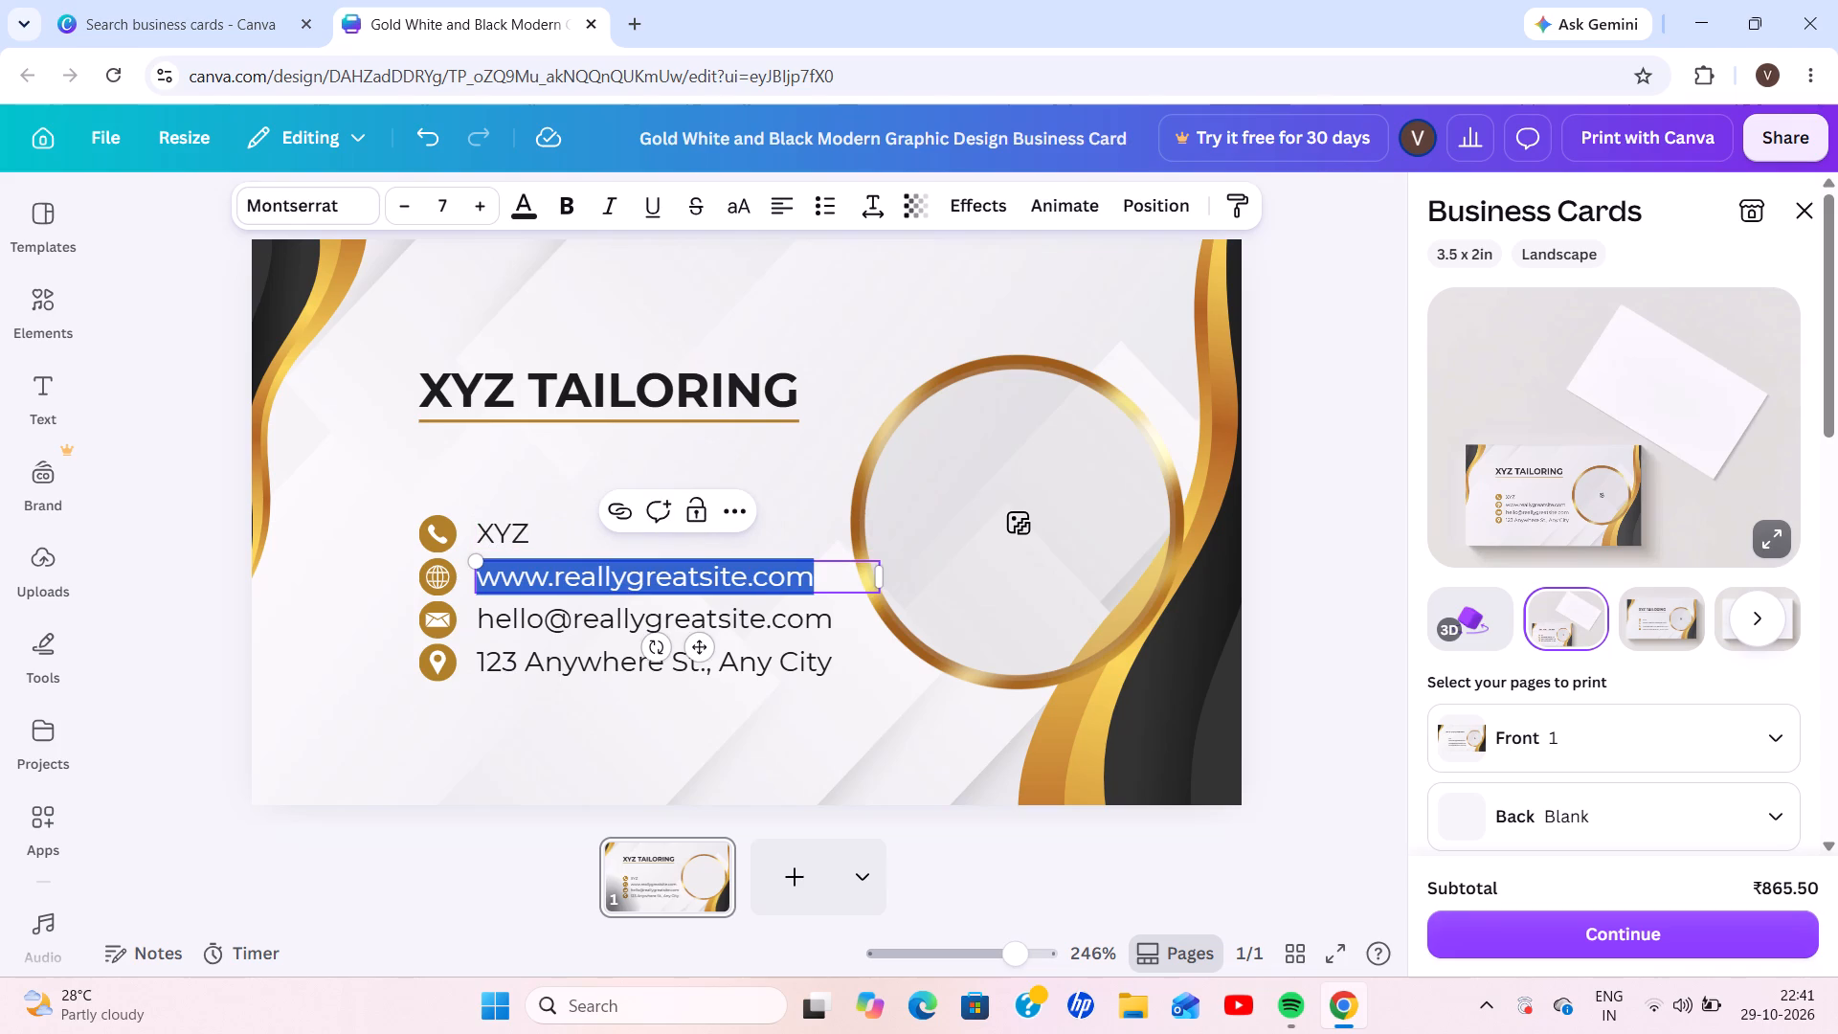
type("WWW")
key("period")
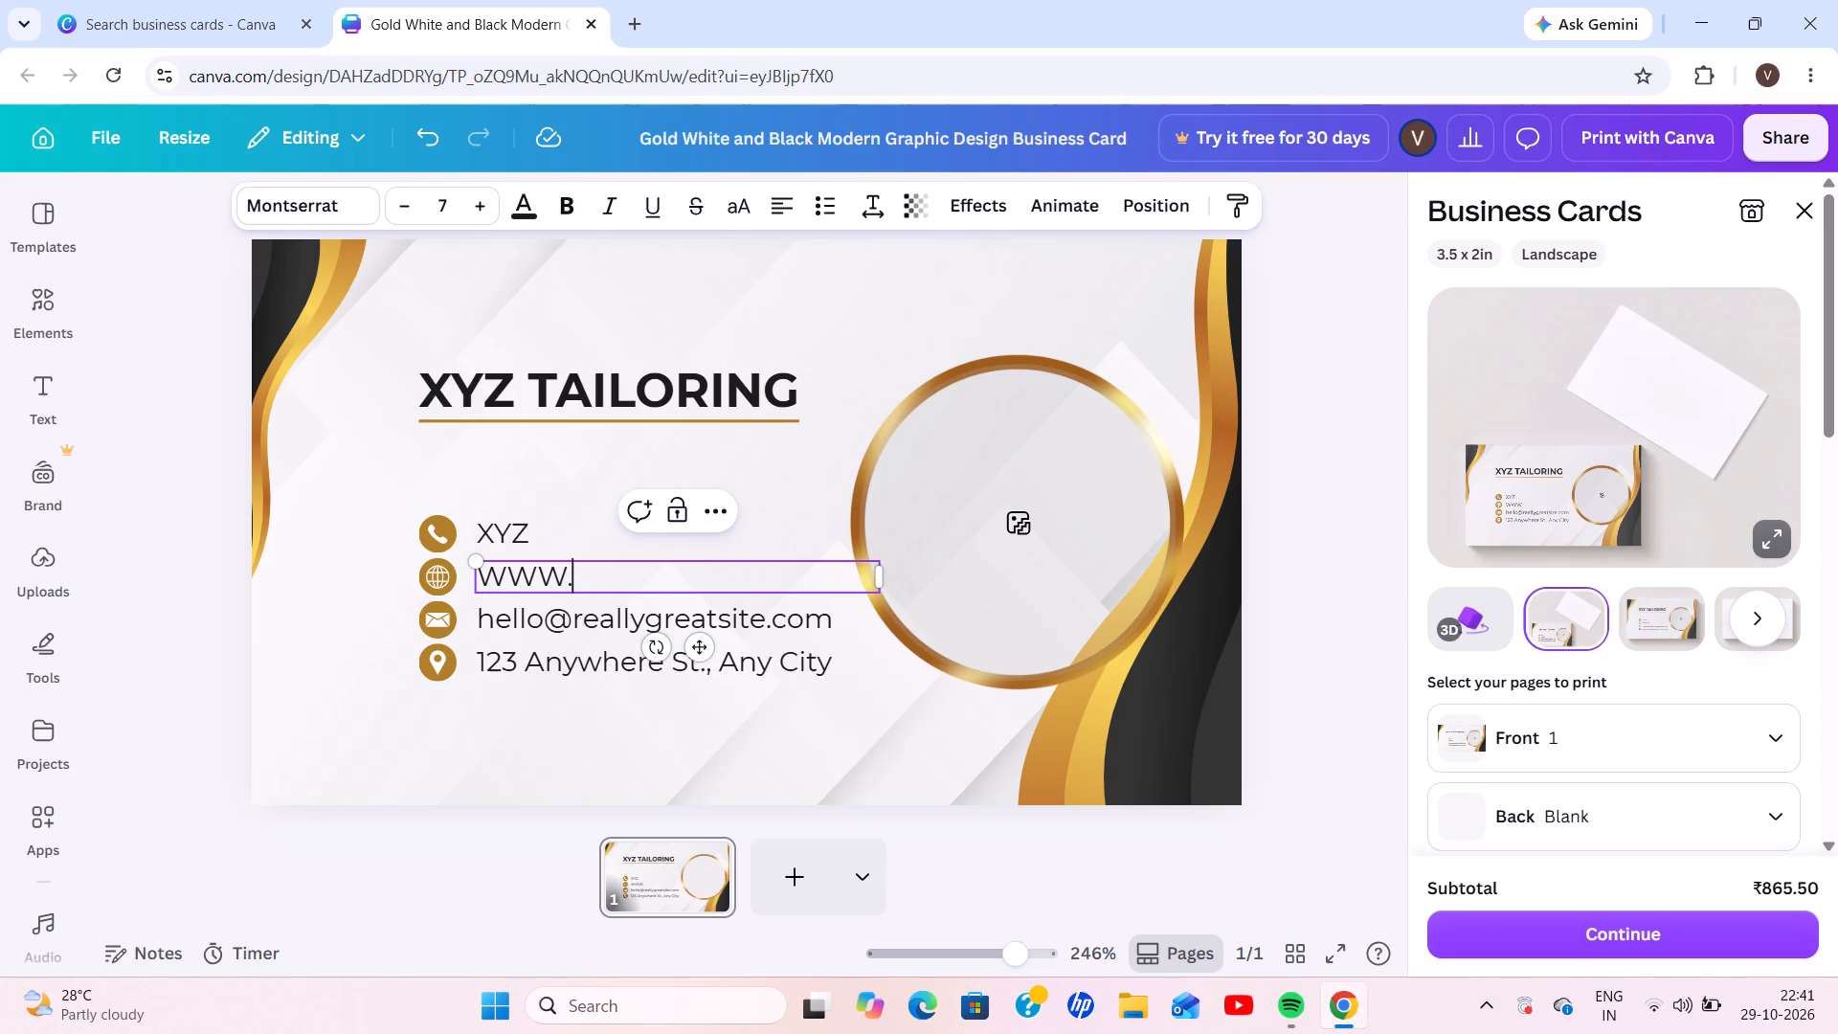
key("BackSpace")
key("BackSpace")
key("BackSpace")
key("BackSpace")
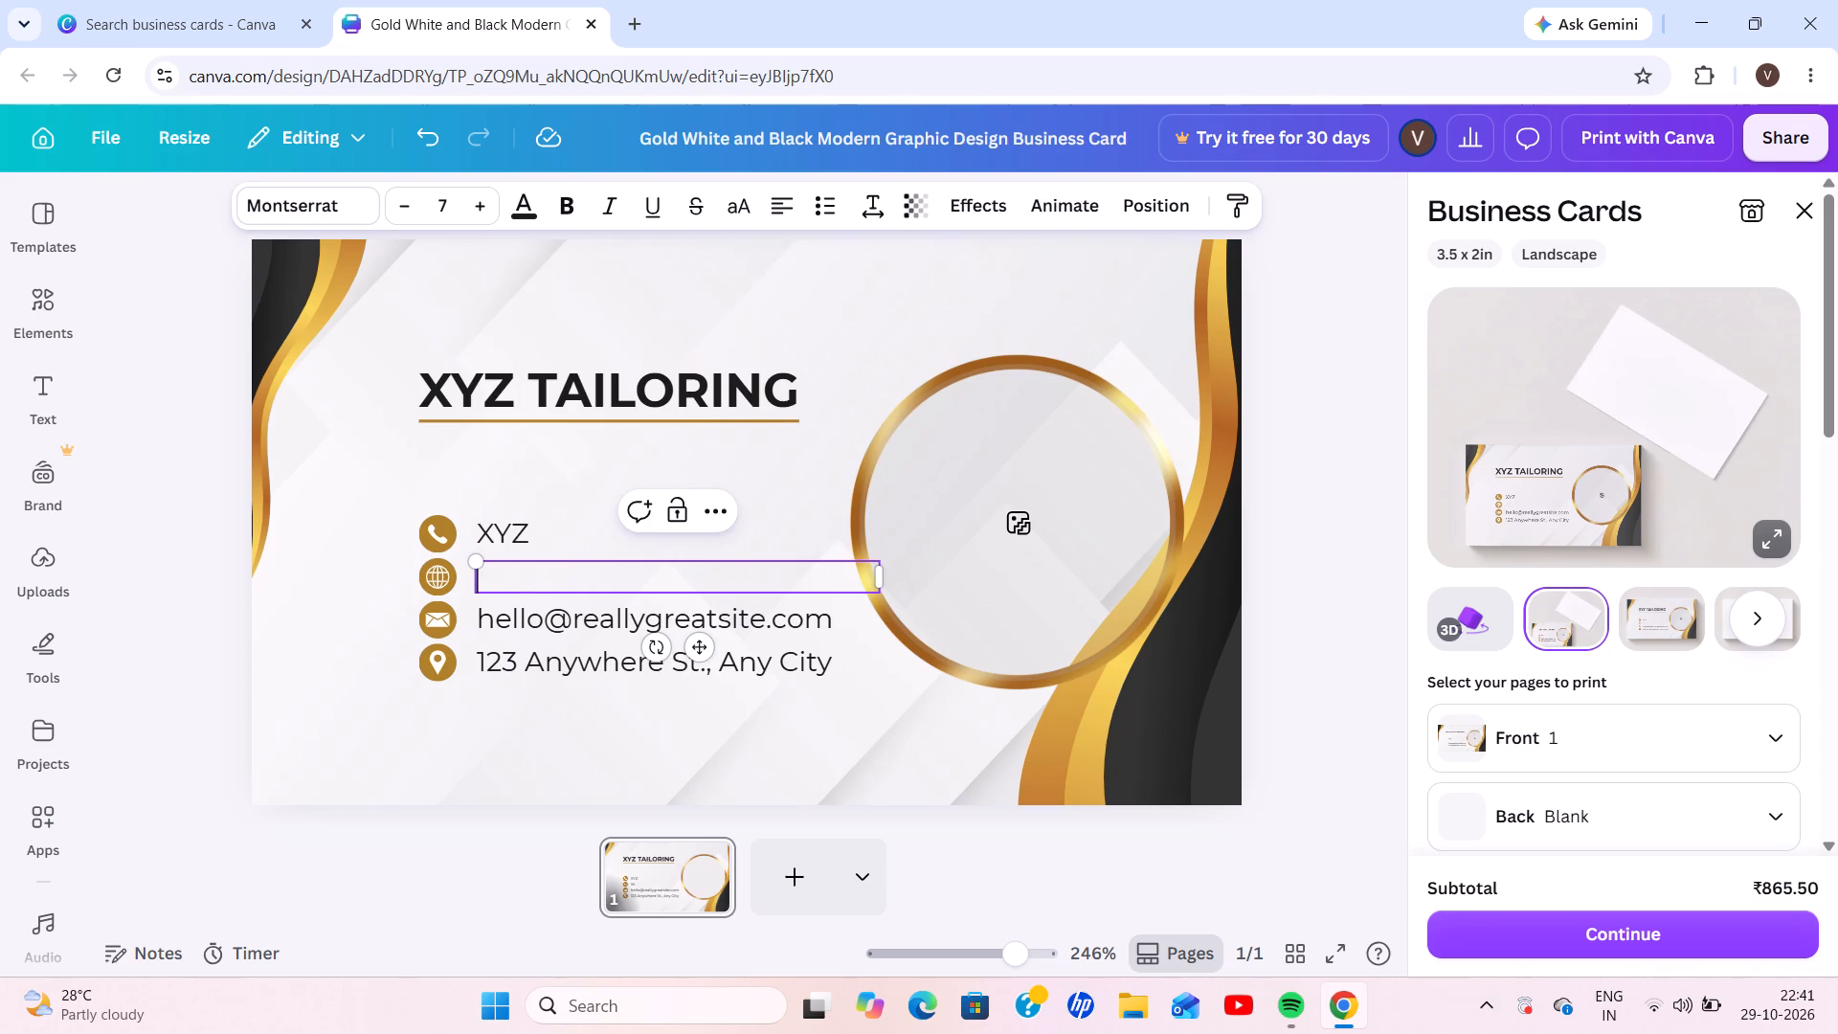
type("www.")
key("x")
type("yz")
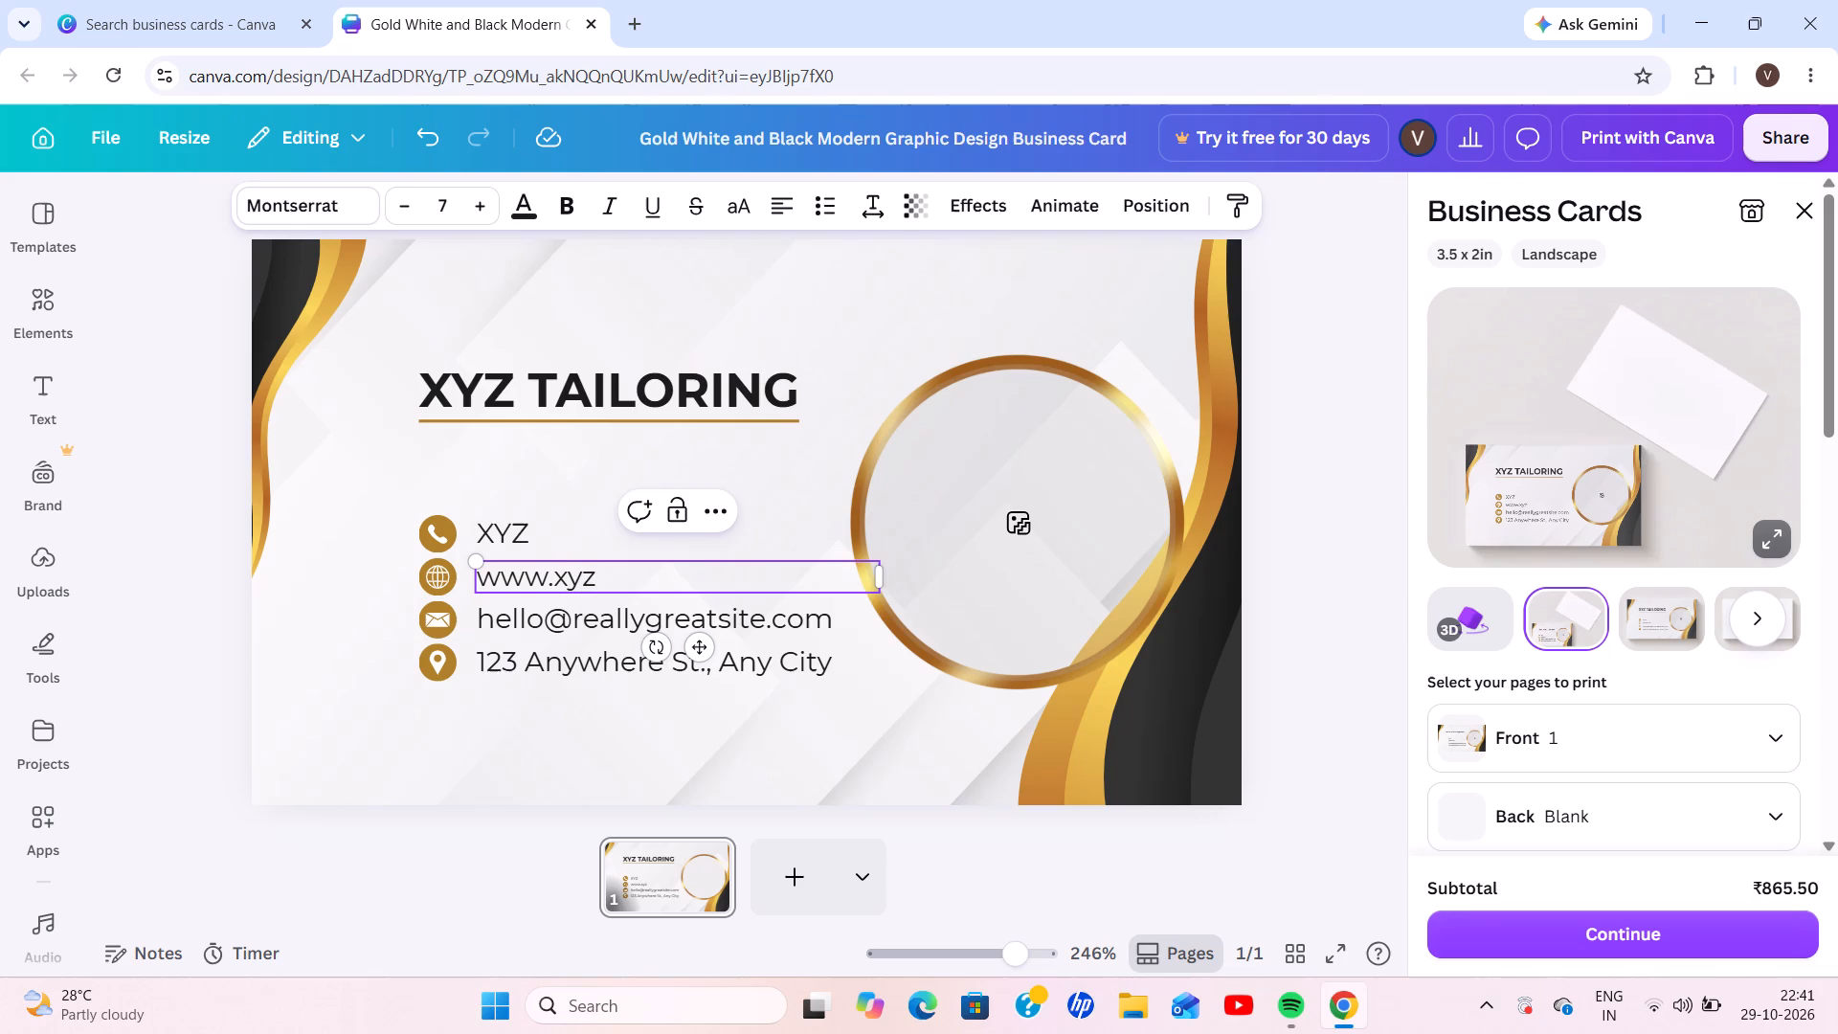
key("period")
type("com")
Replace the placeholder email line on the card with the business email address.
left_click(689, 612)
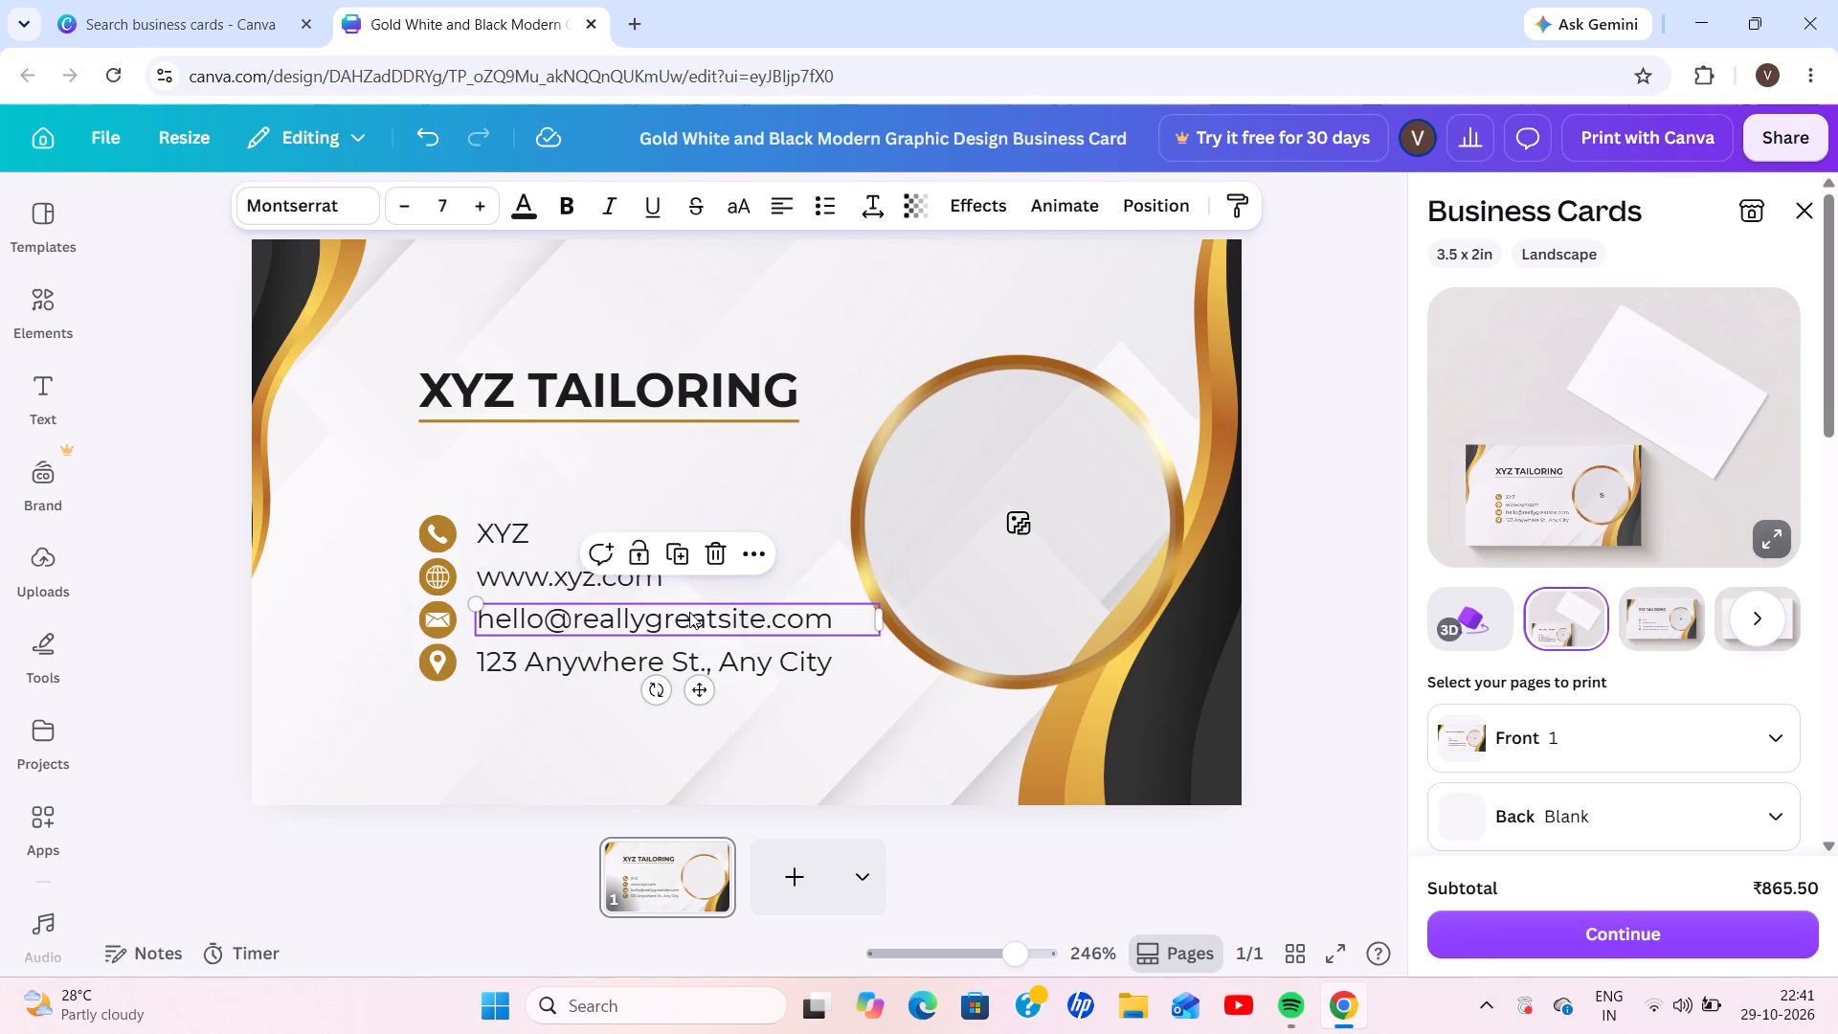
left_click(689, 612)
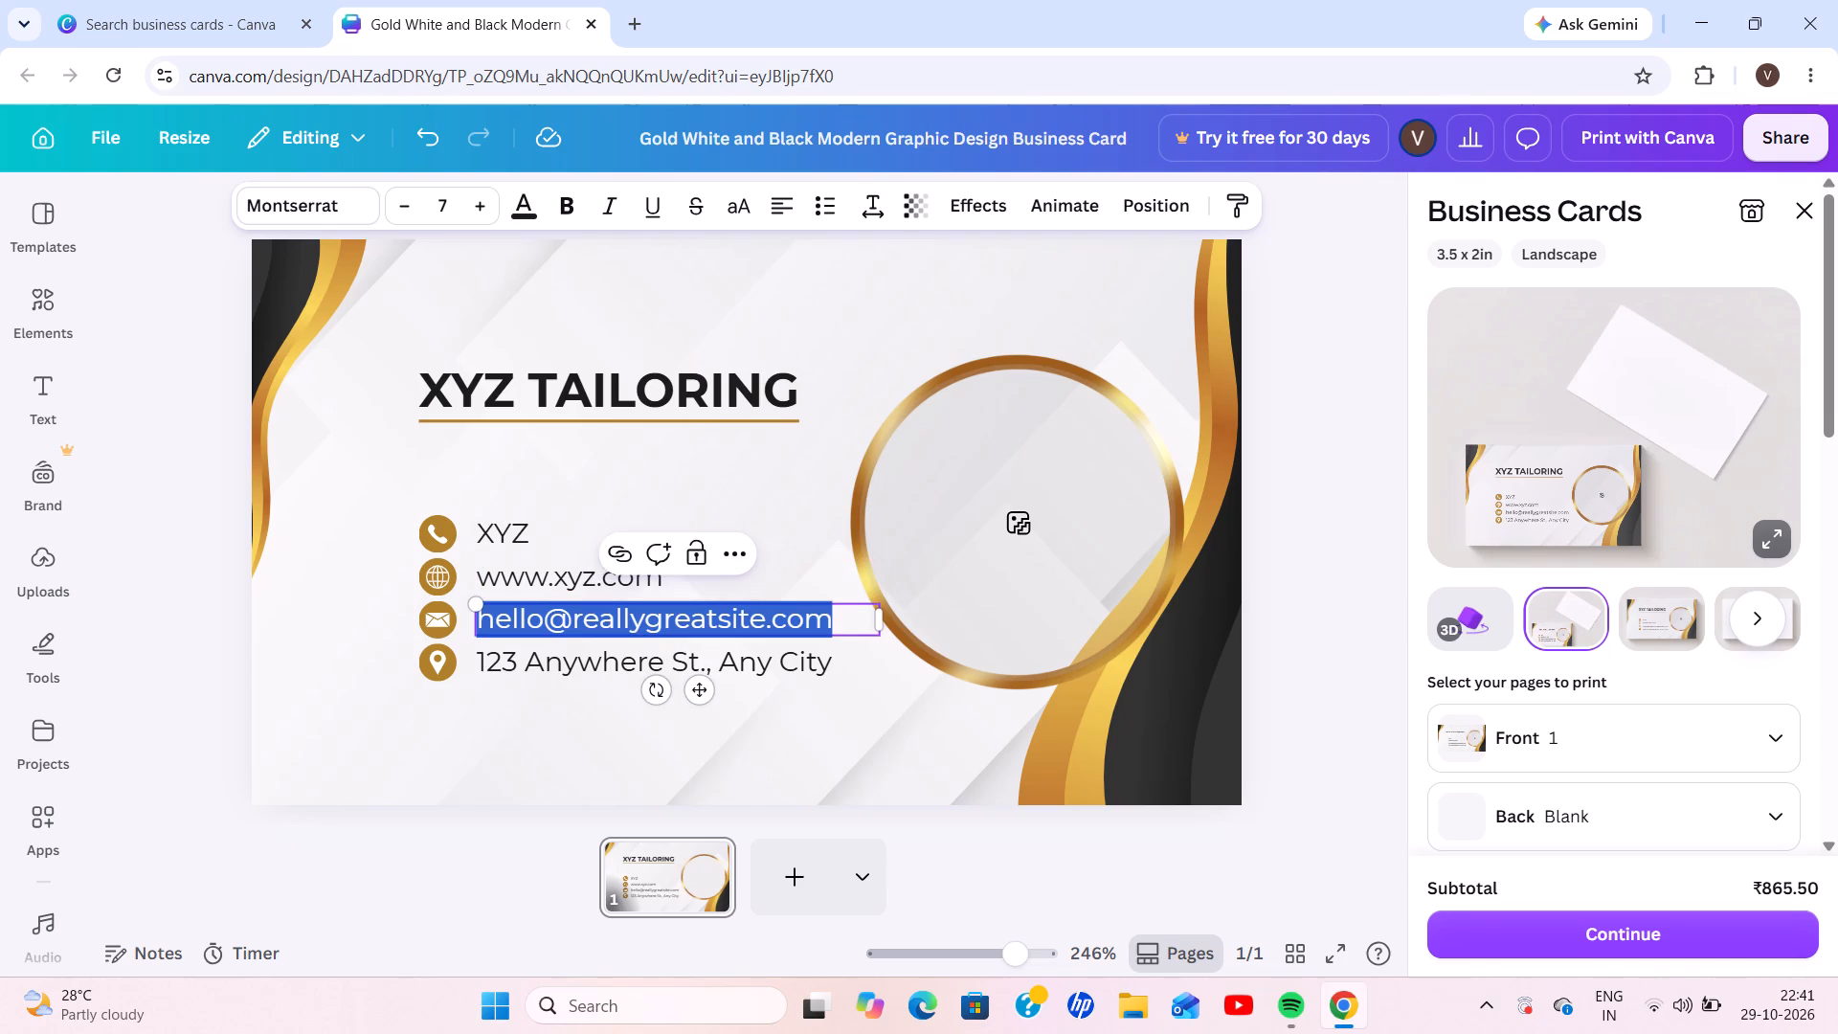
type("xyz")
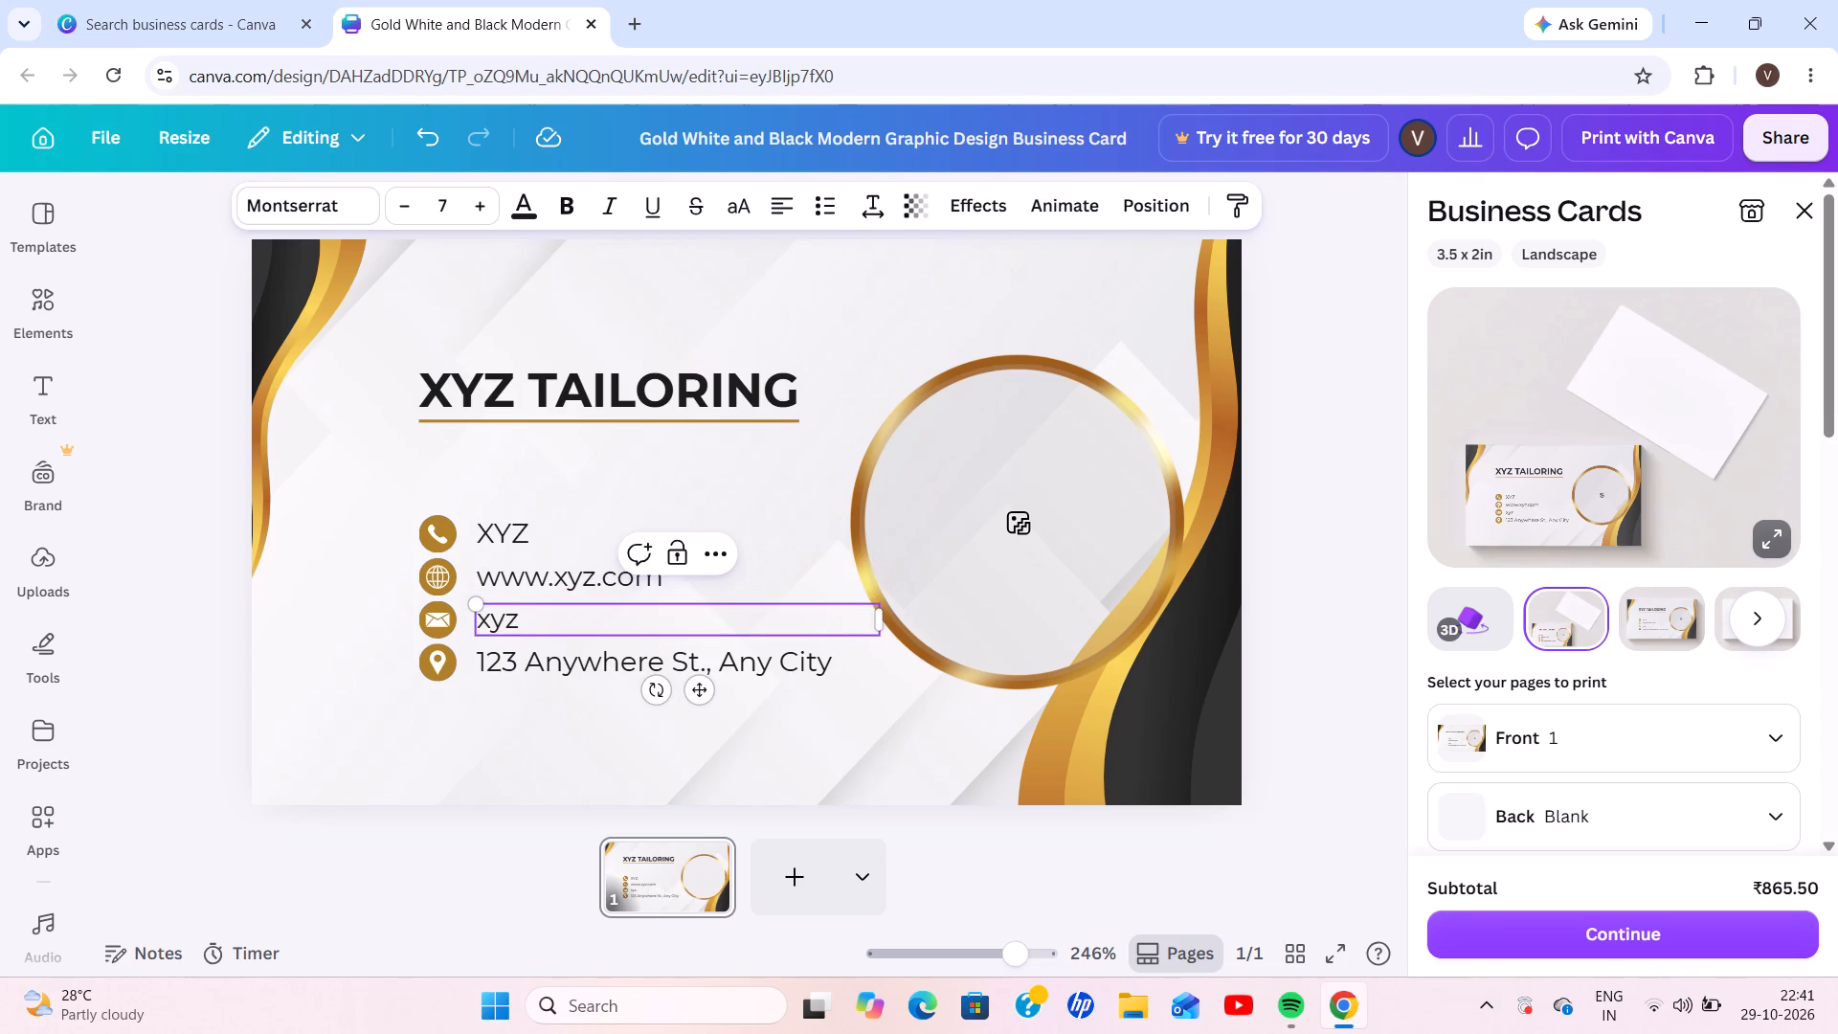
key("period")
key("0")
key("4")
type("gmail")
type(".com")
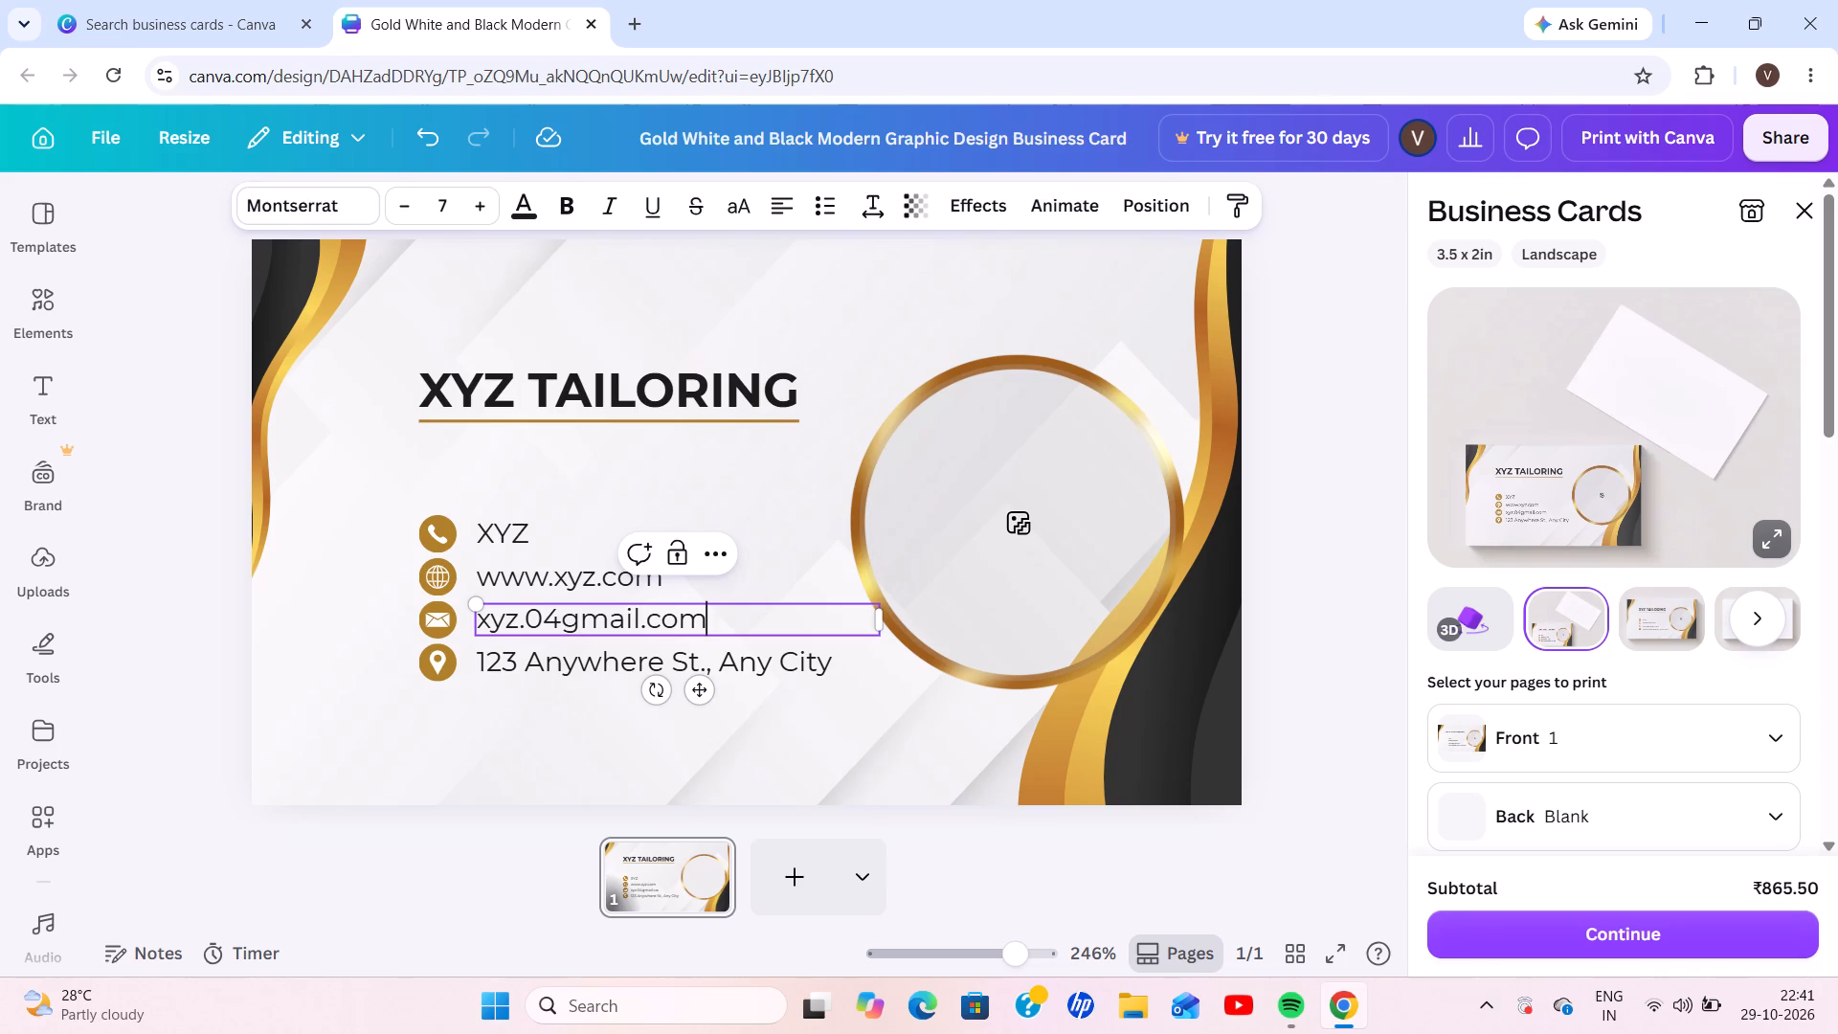
Replace the placeholder address line beside the location symbol with the business's street address.
left_click(625, 664)
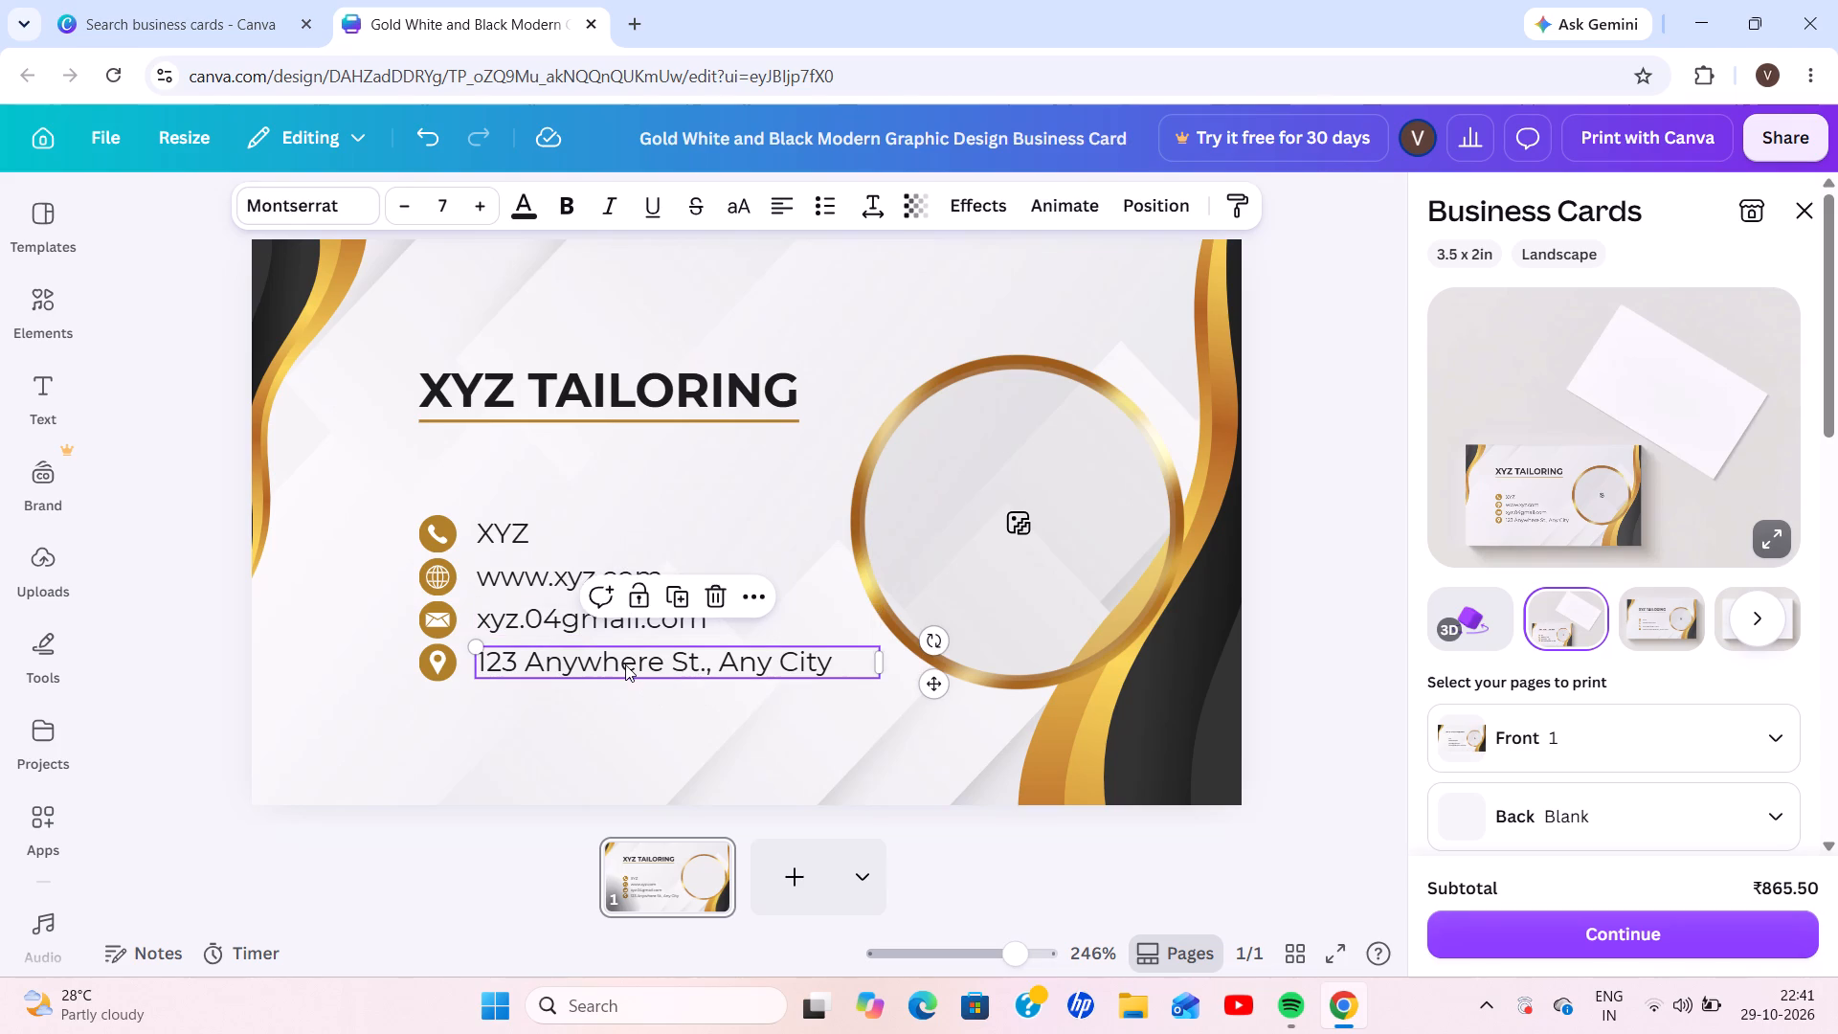
left_click(702, 663)
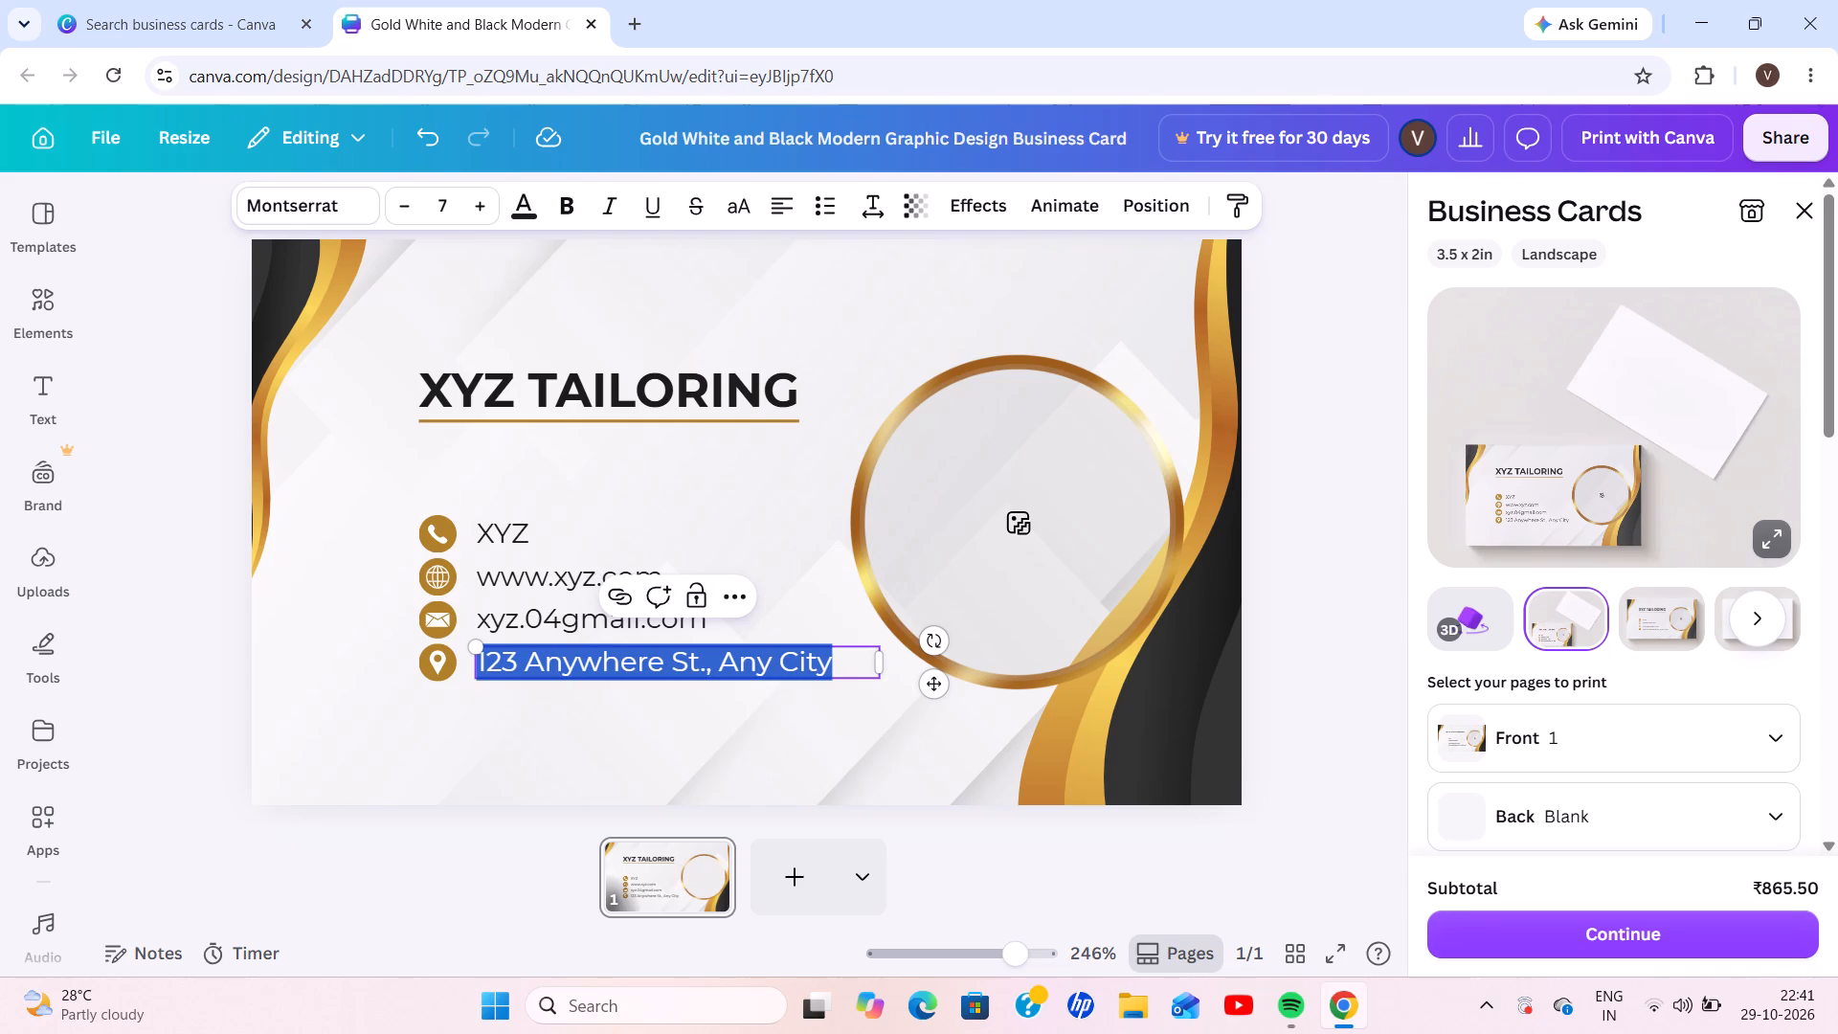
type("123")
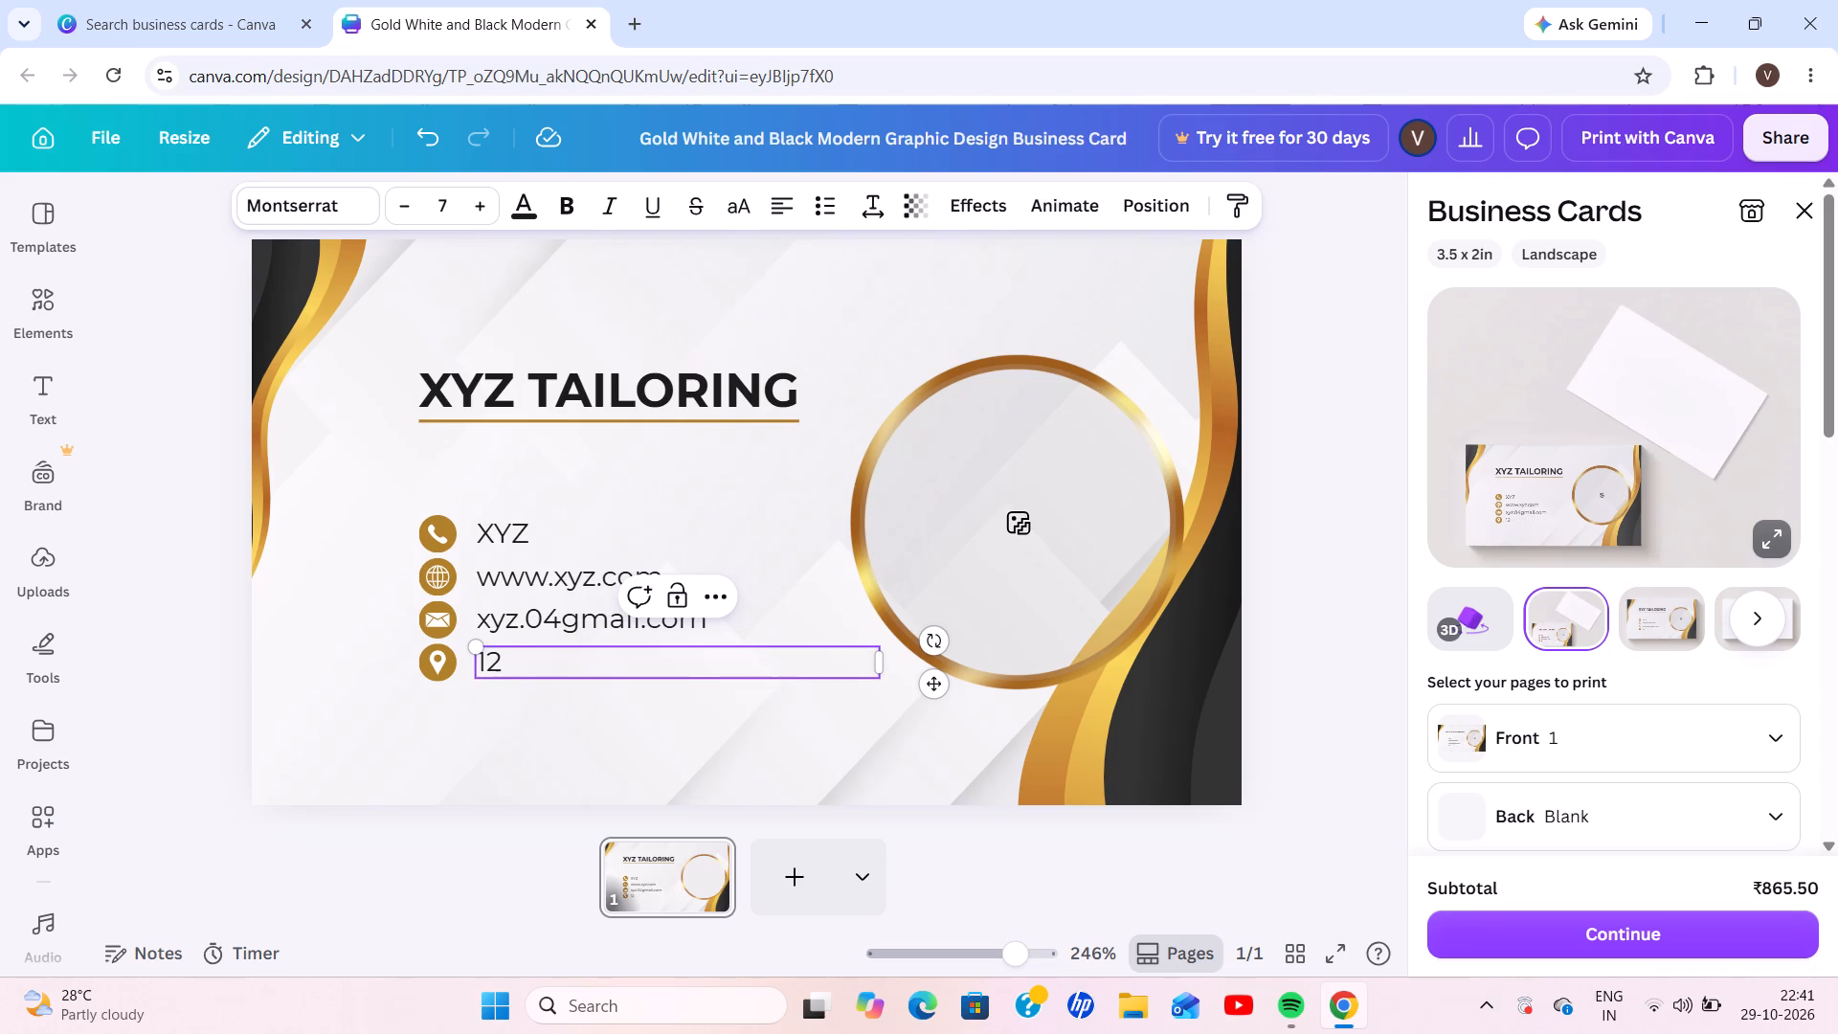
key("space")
Complete the location line on the card with the business's area and city.
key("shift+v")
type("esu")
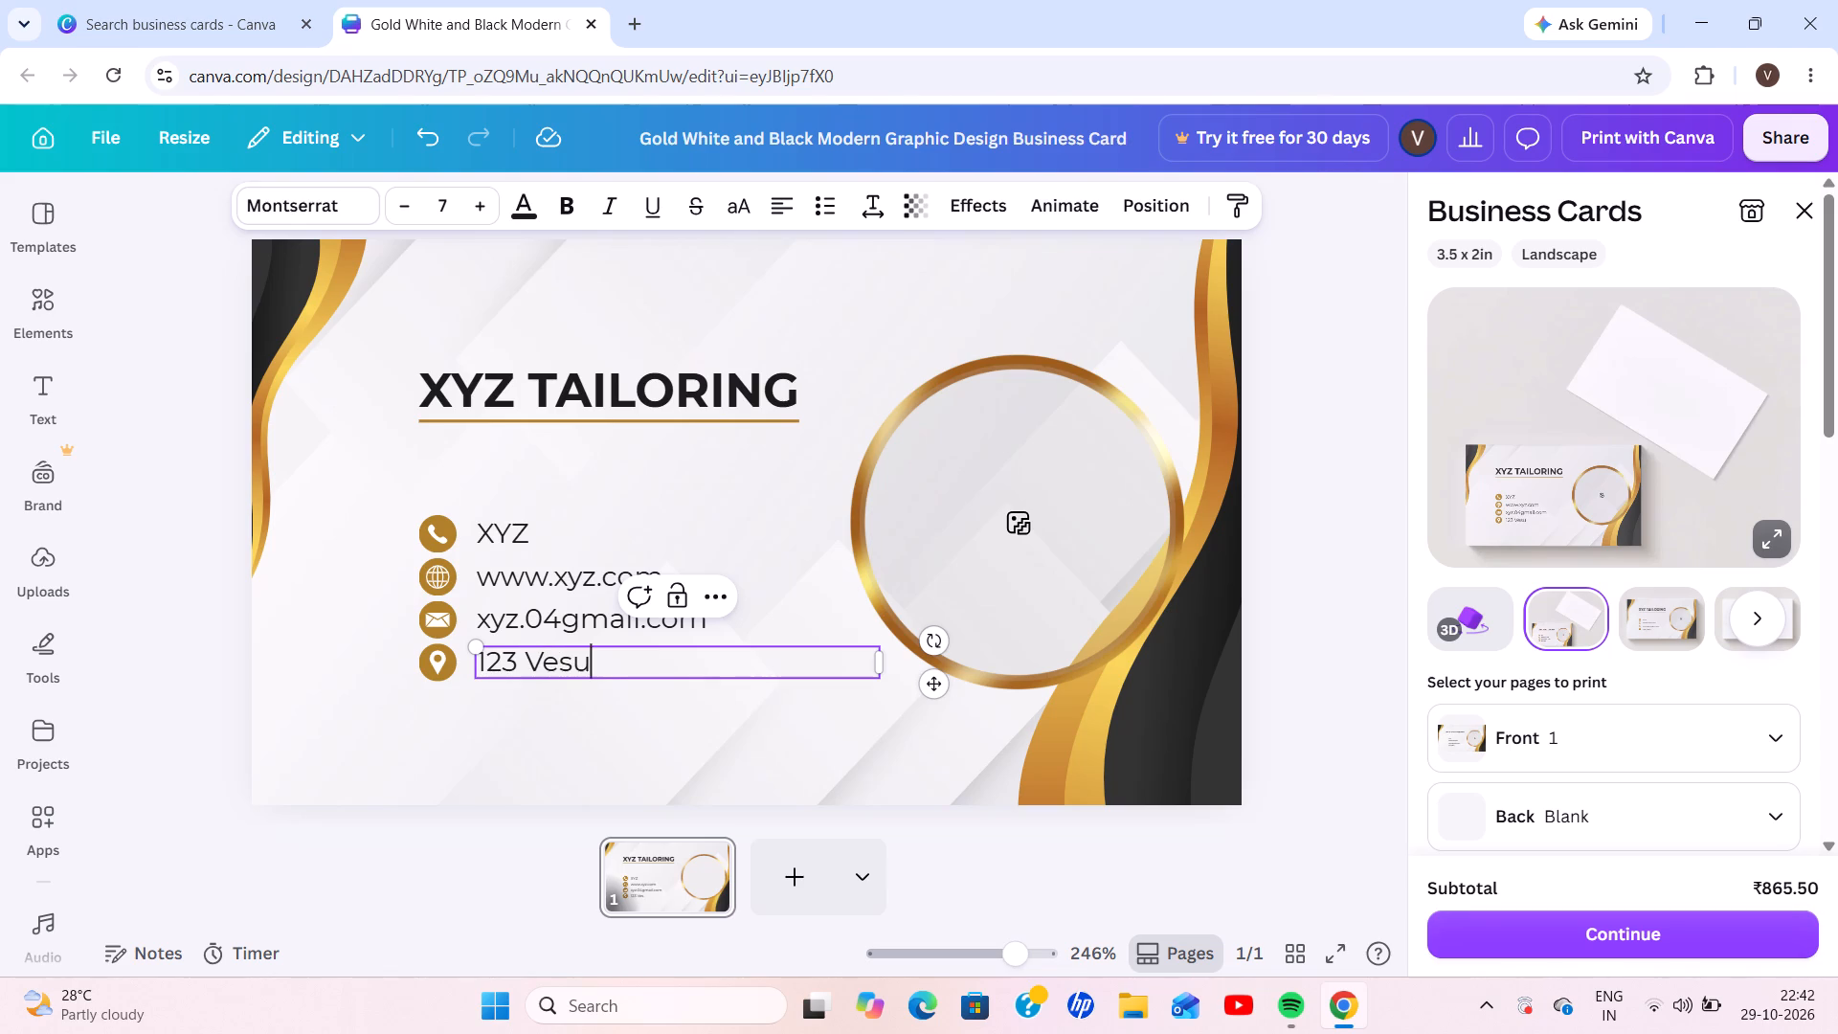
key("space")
type("surat")
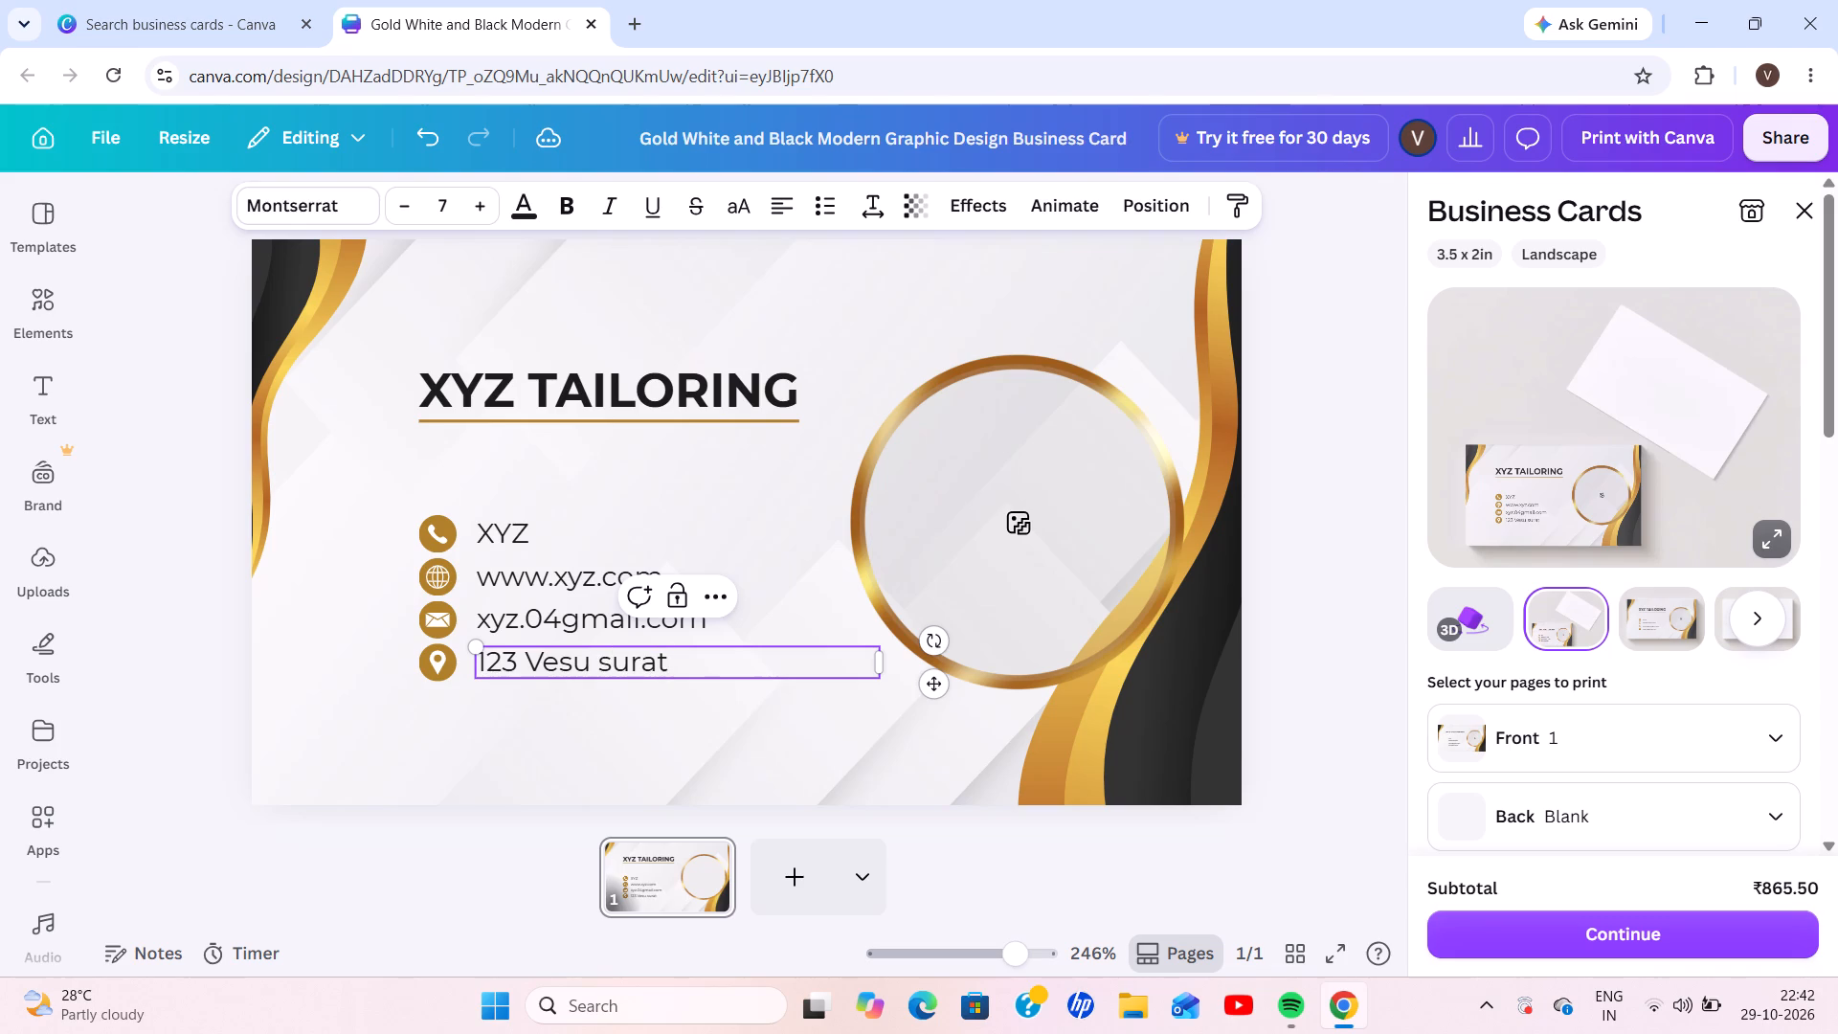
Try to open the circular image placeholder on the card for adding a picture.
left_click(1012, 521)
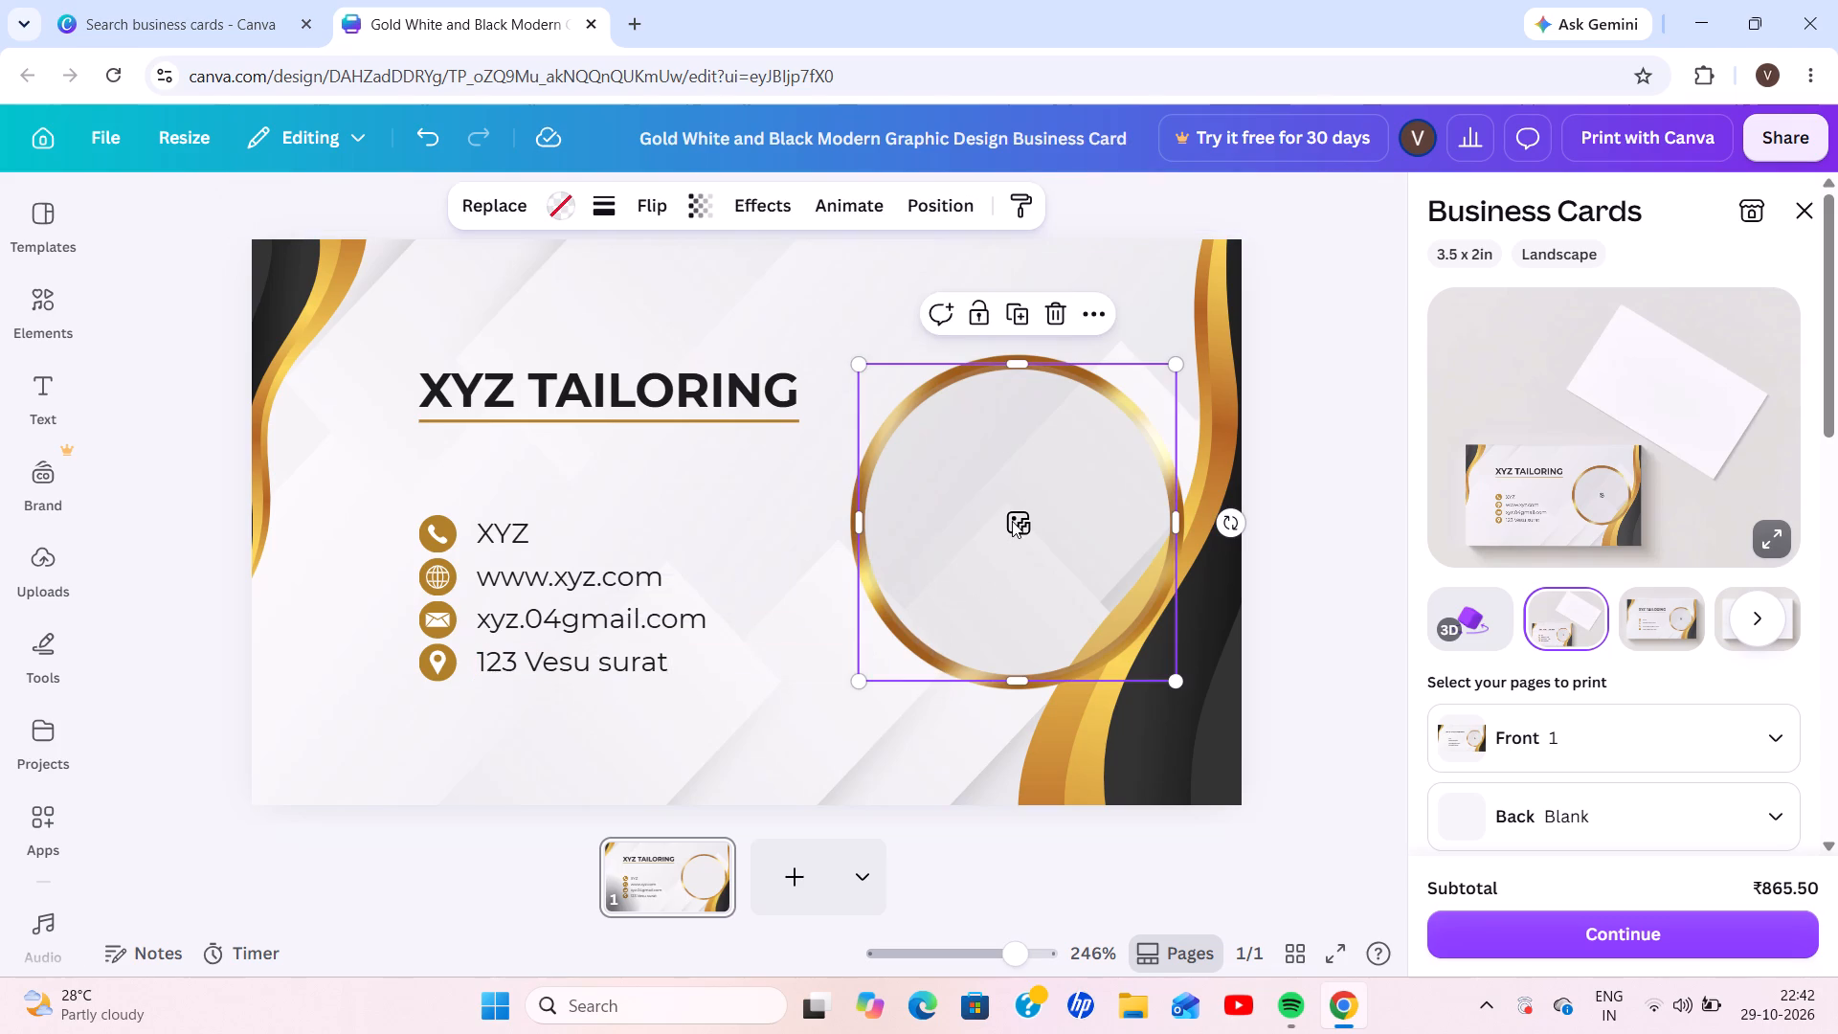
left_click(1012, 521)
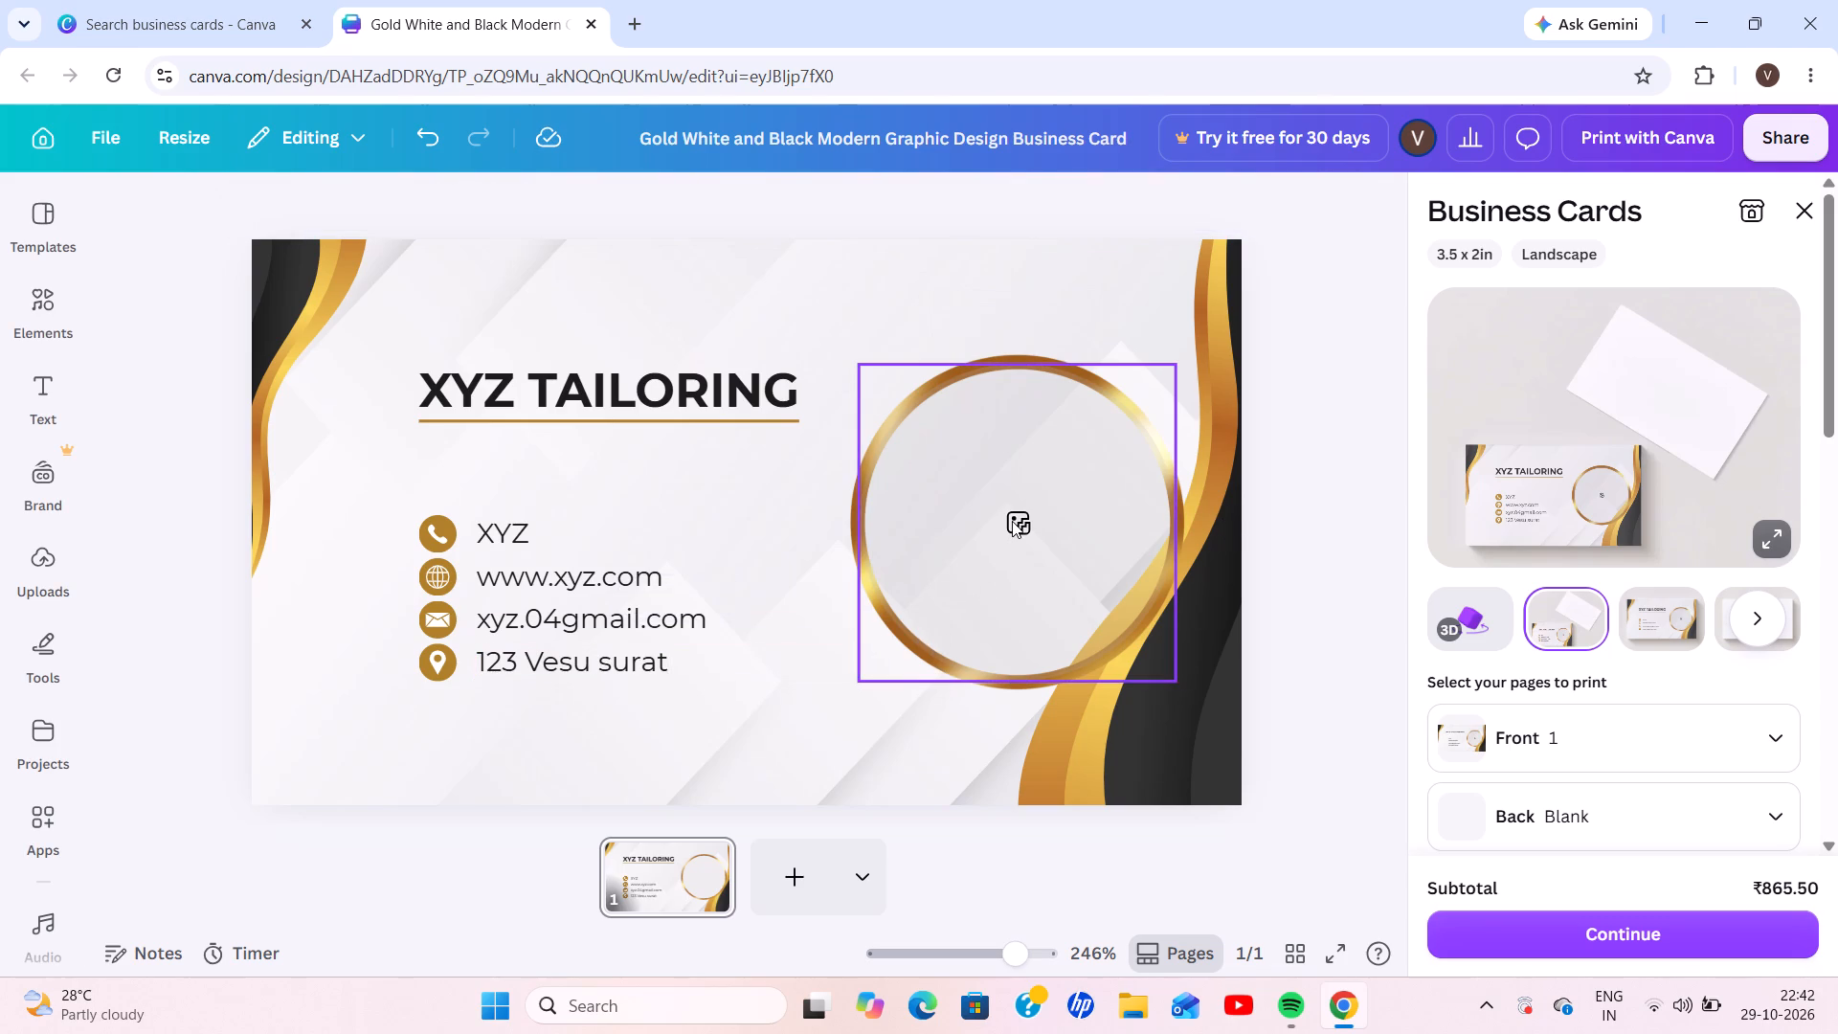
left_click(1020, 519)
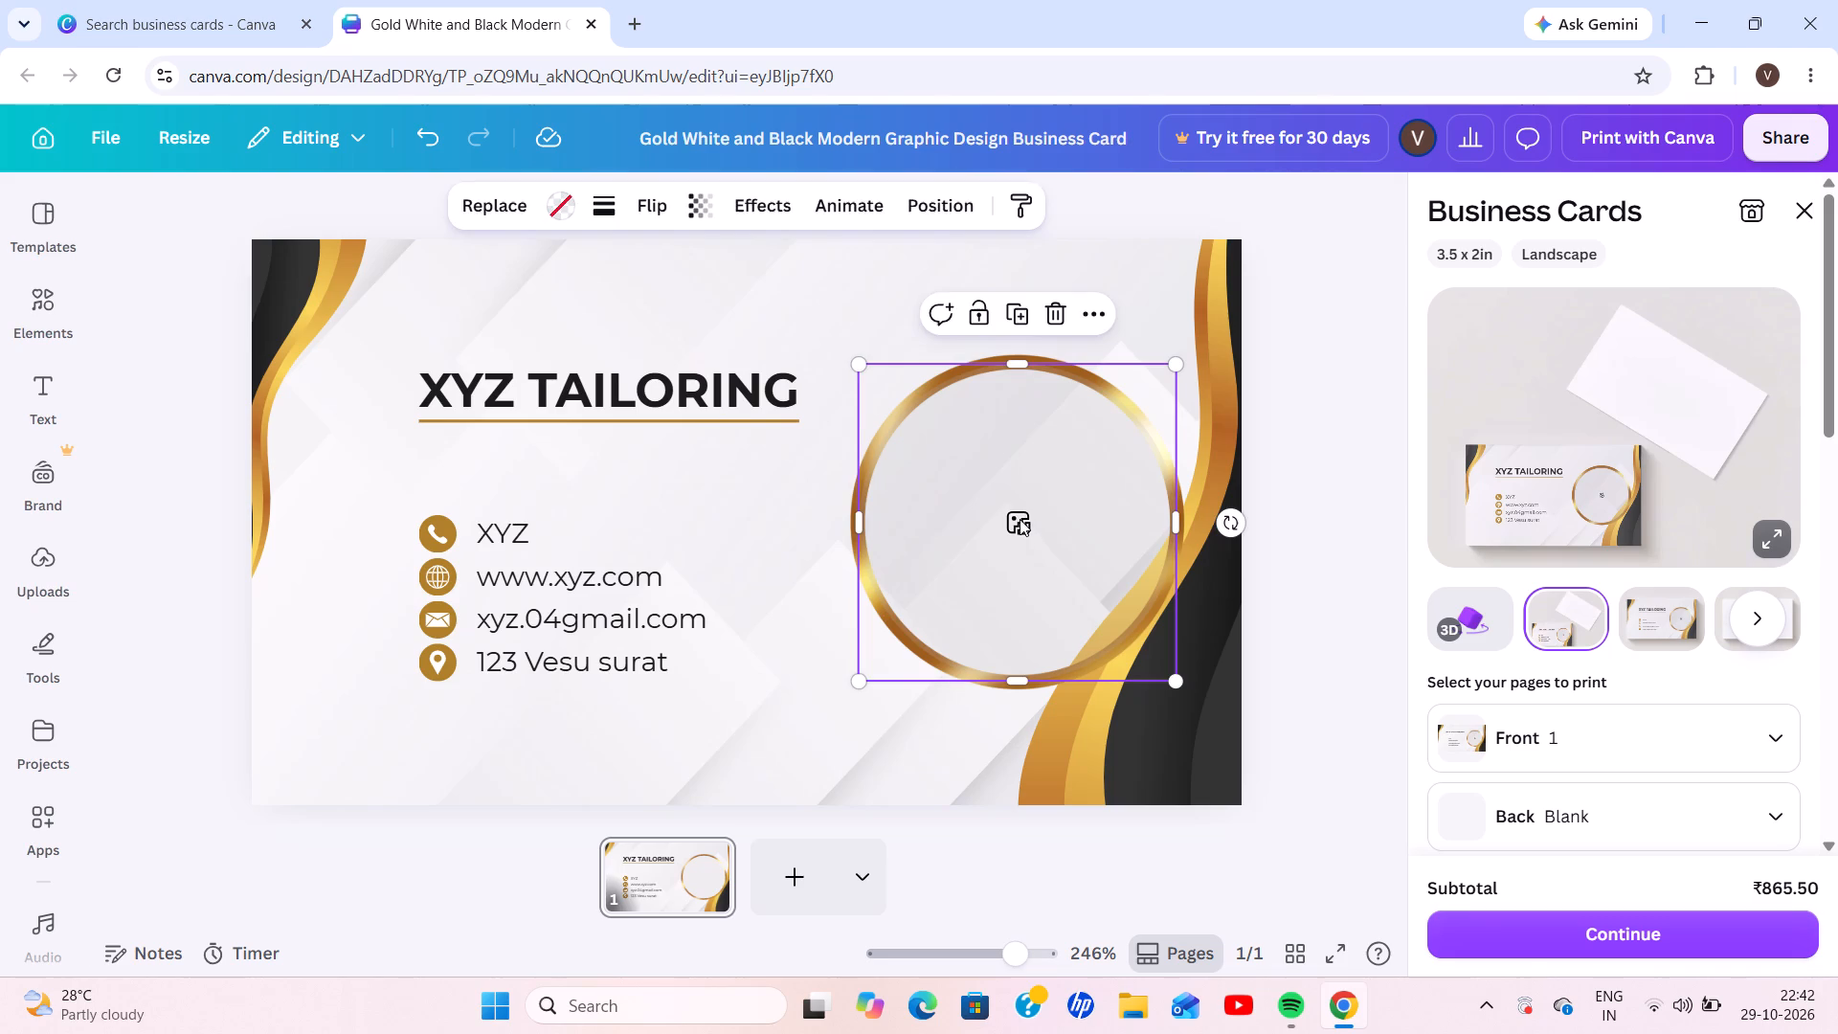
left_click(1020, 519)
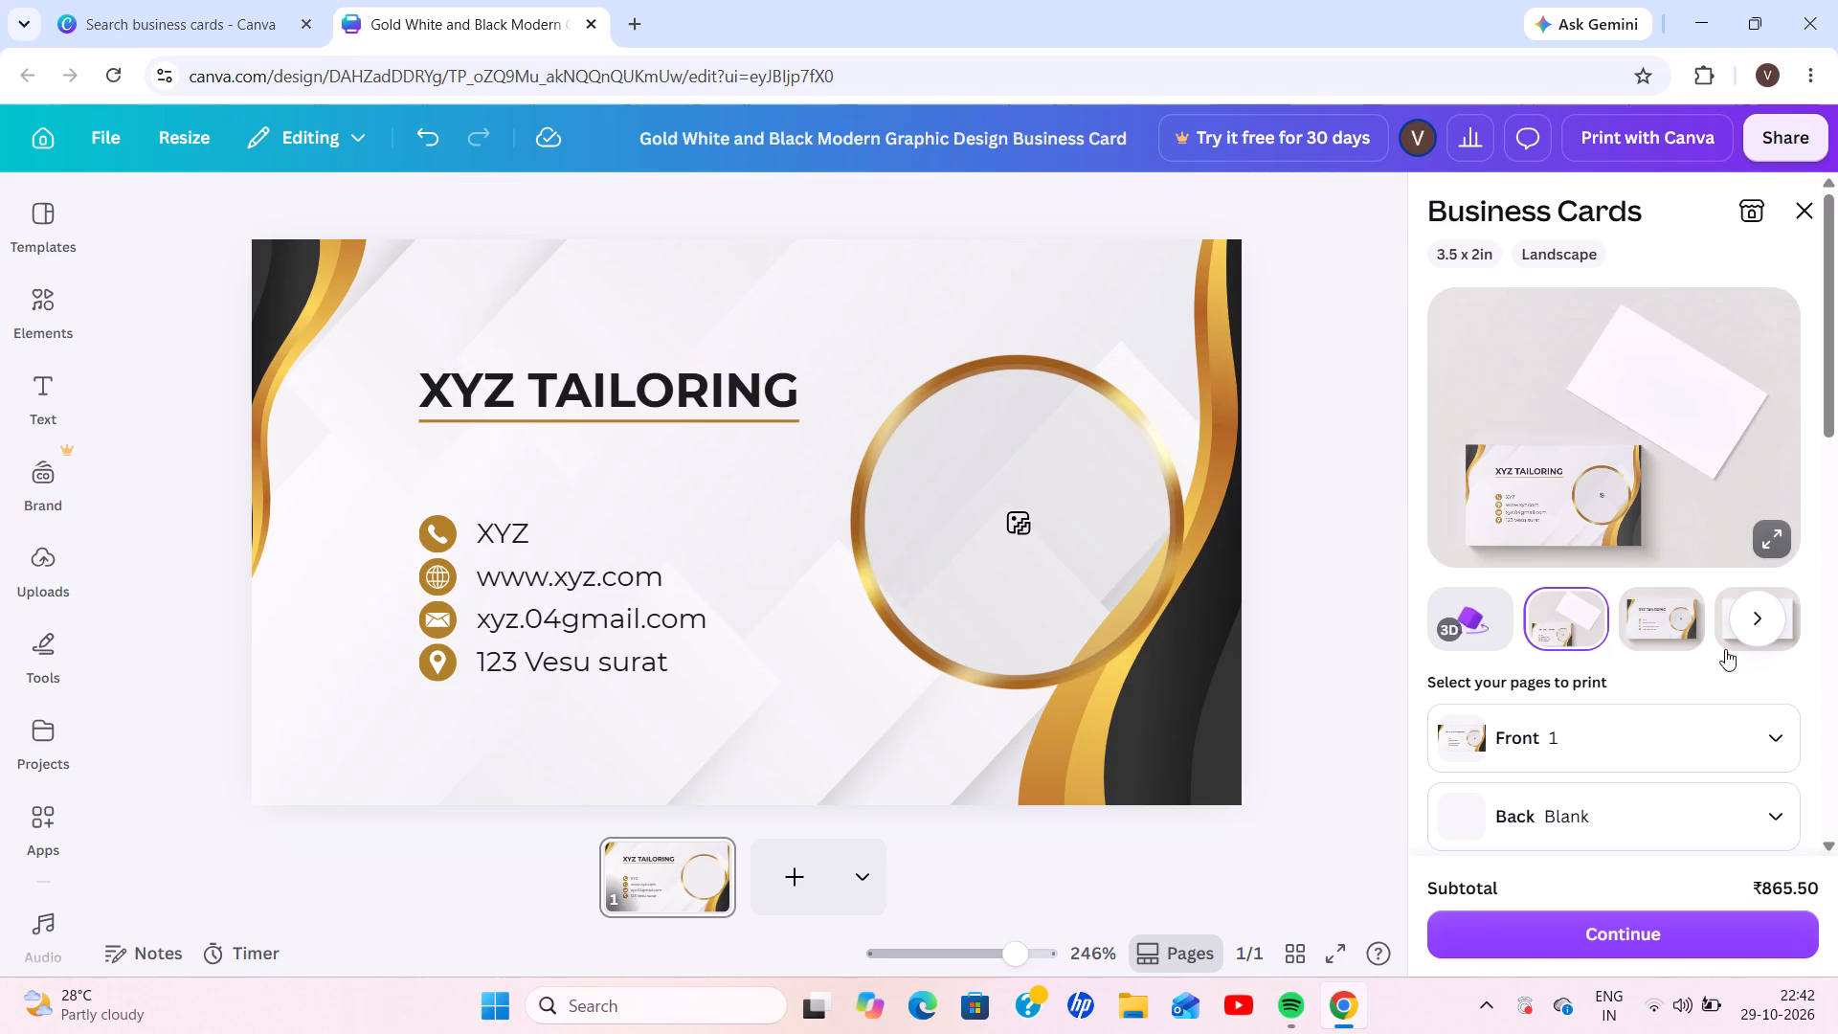
Browse the print mockups and enlarge the one showing only the front of the business card.
left_click(1692, 630)
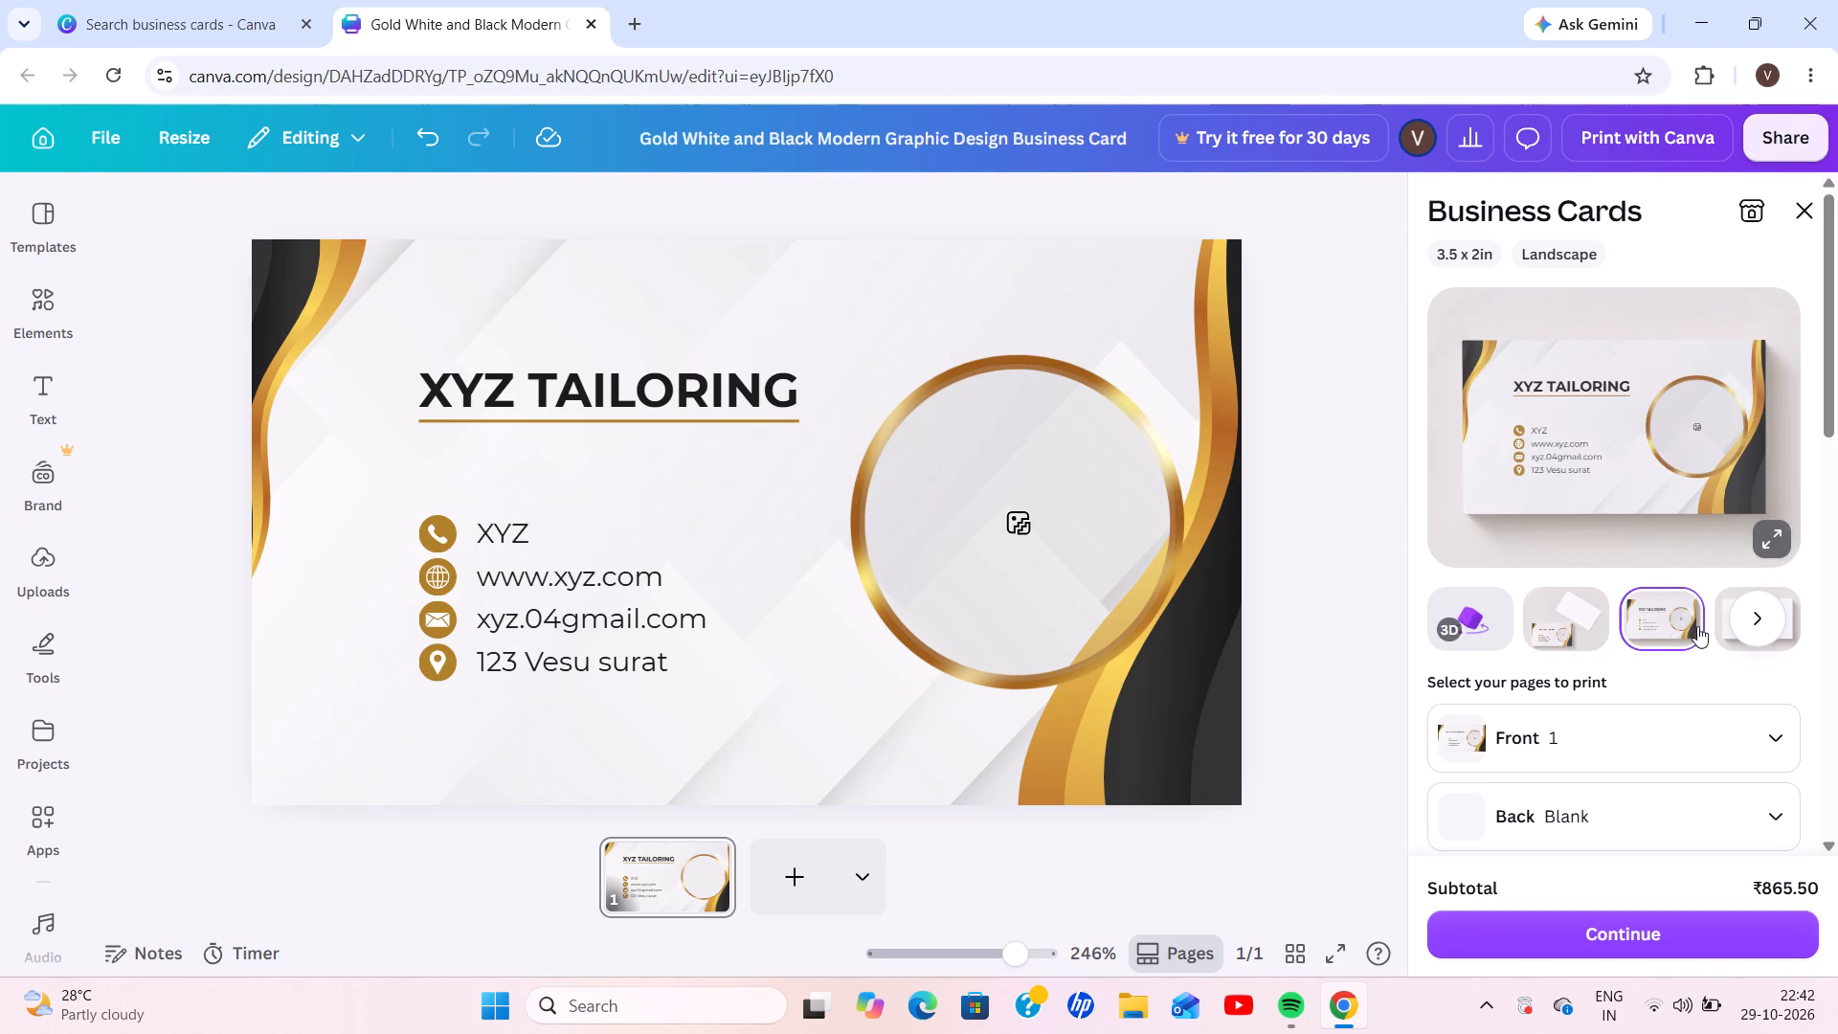
left_click(1741, 609)
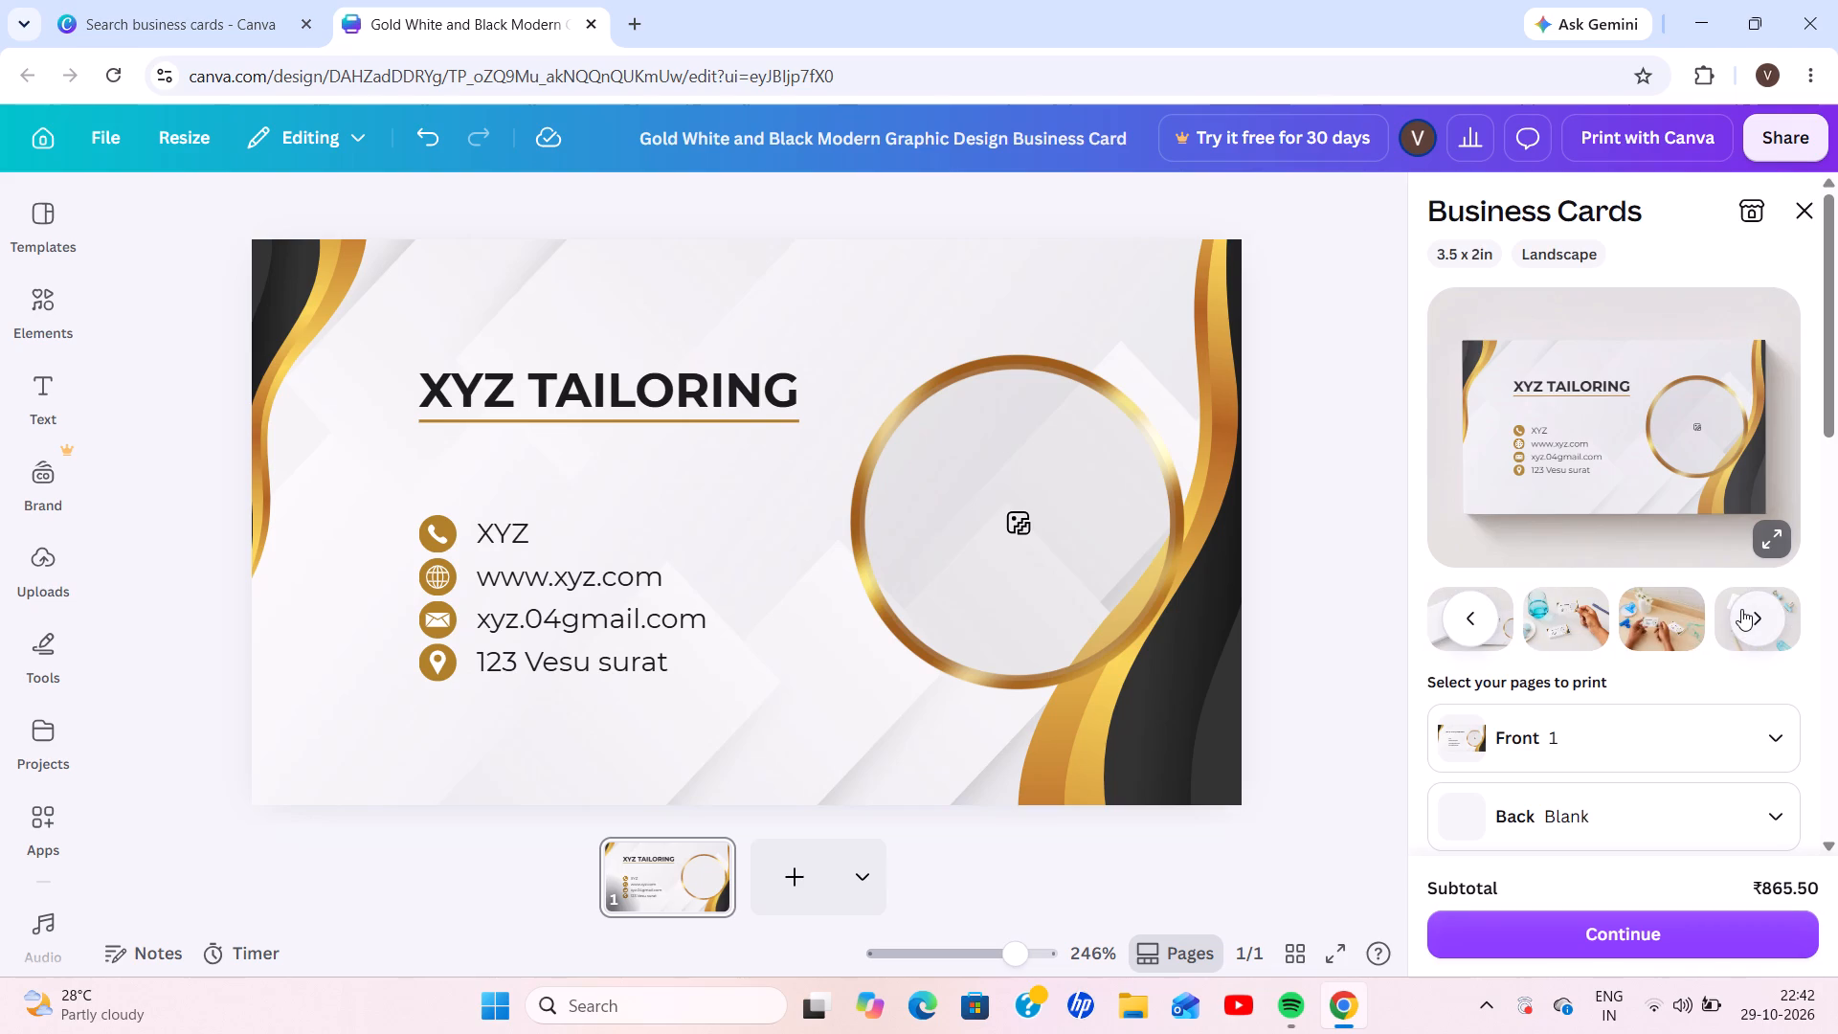
scroll(1635, 615, "right", 5)
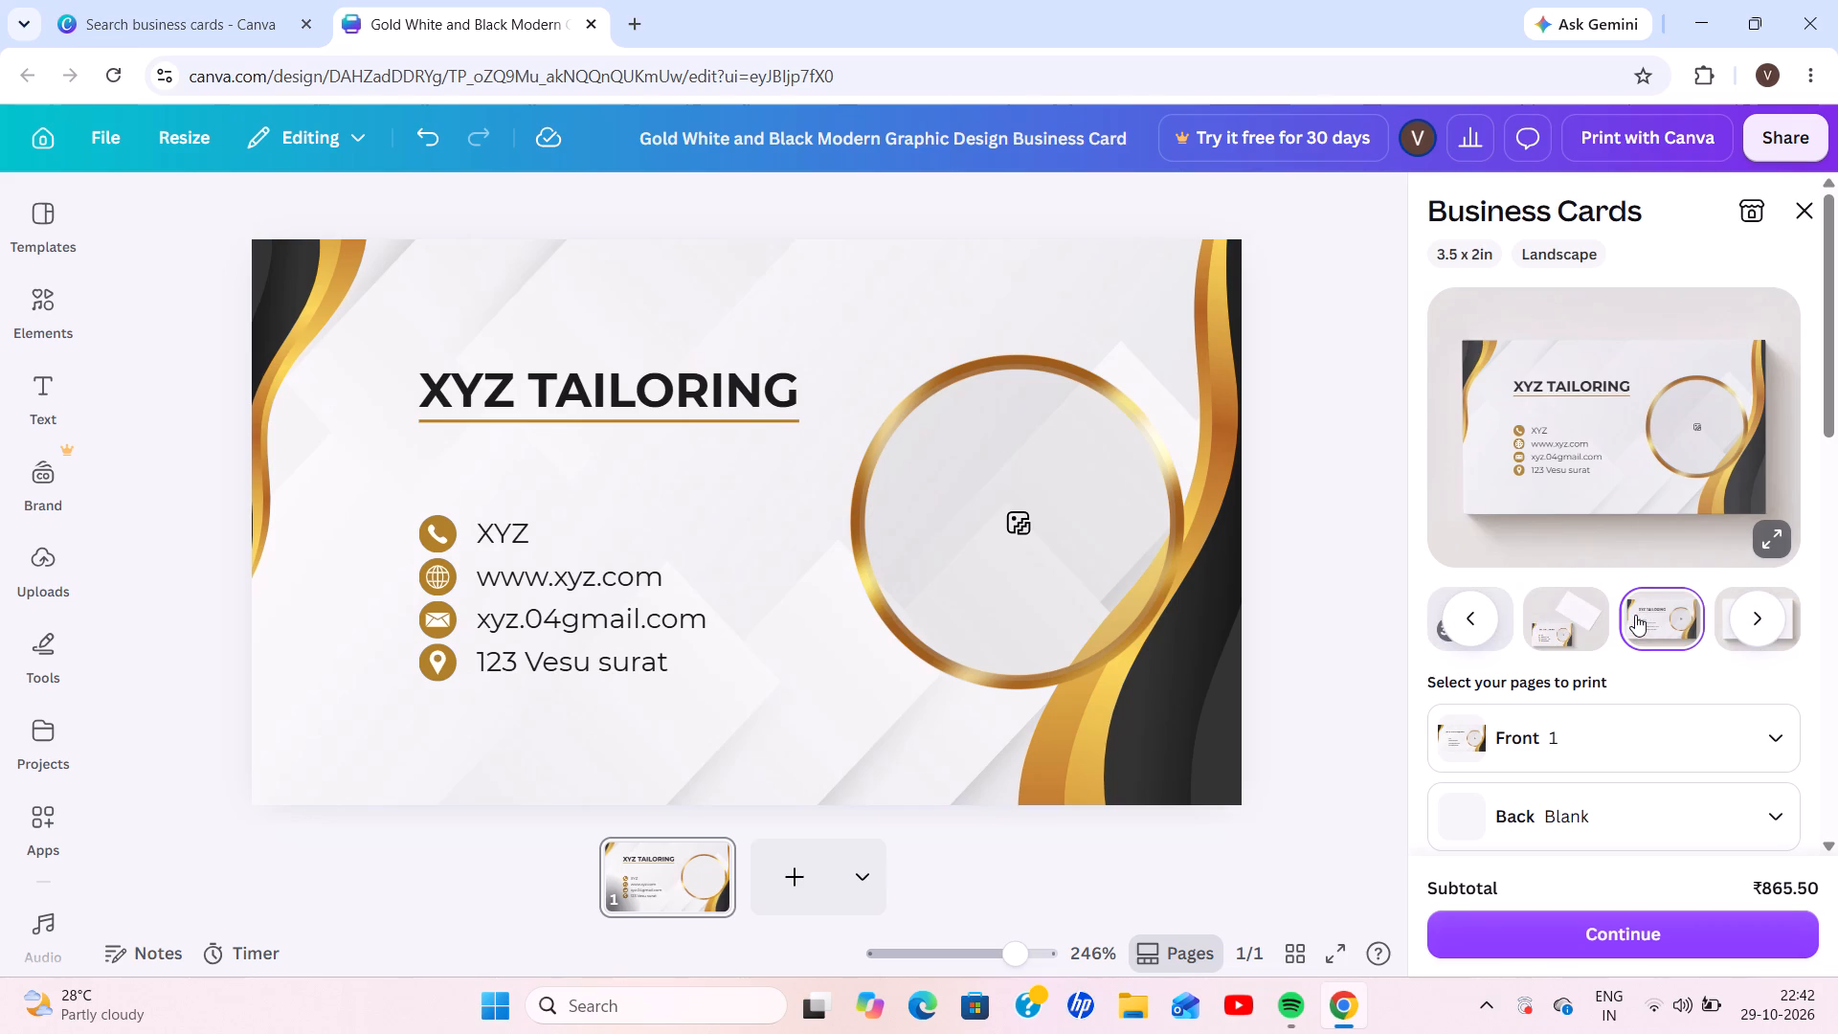
left_click(1624, 465)
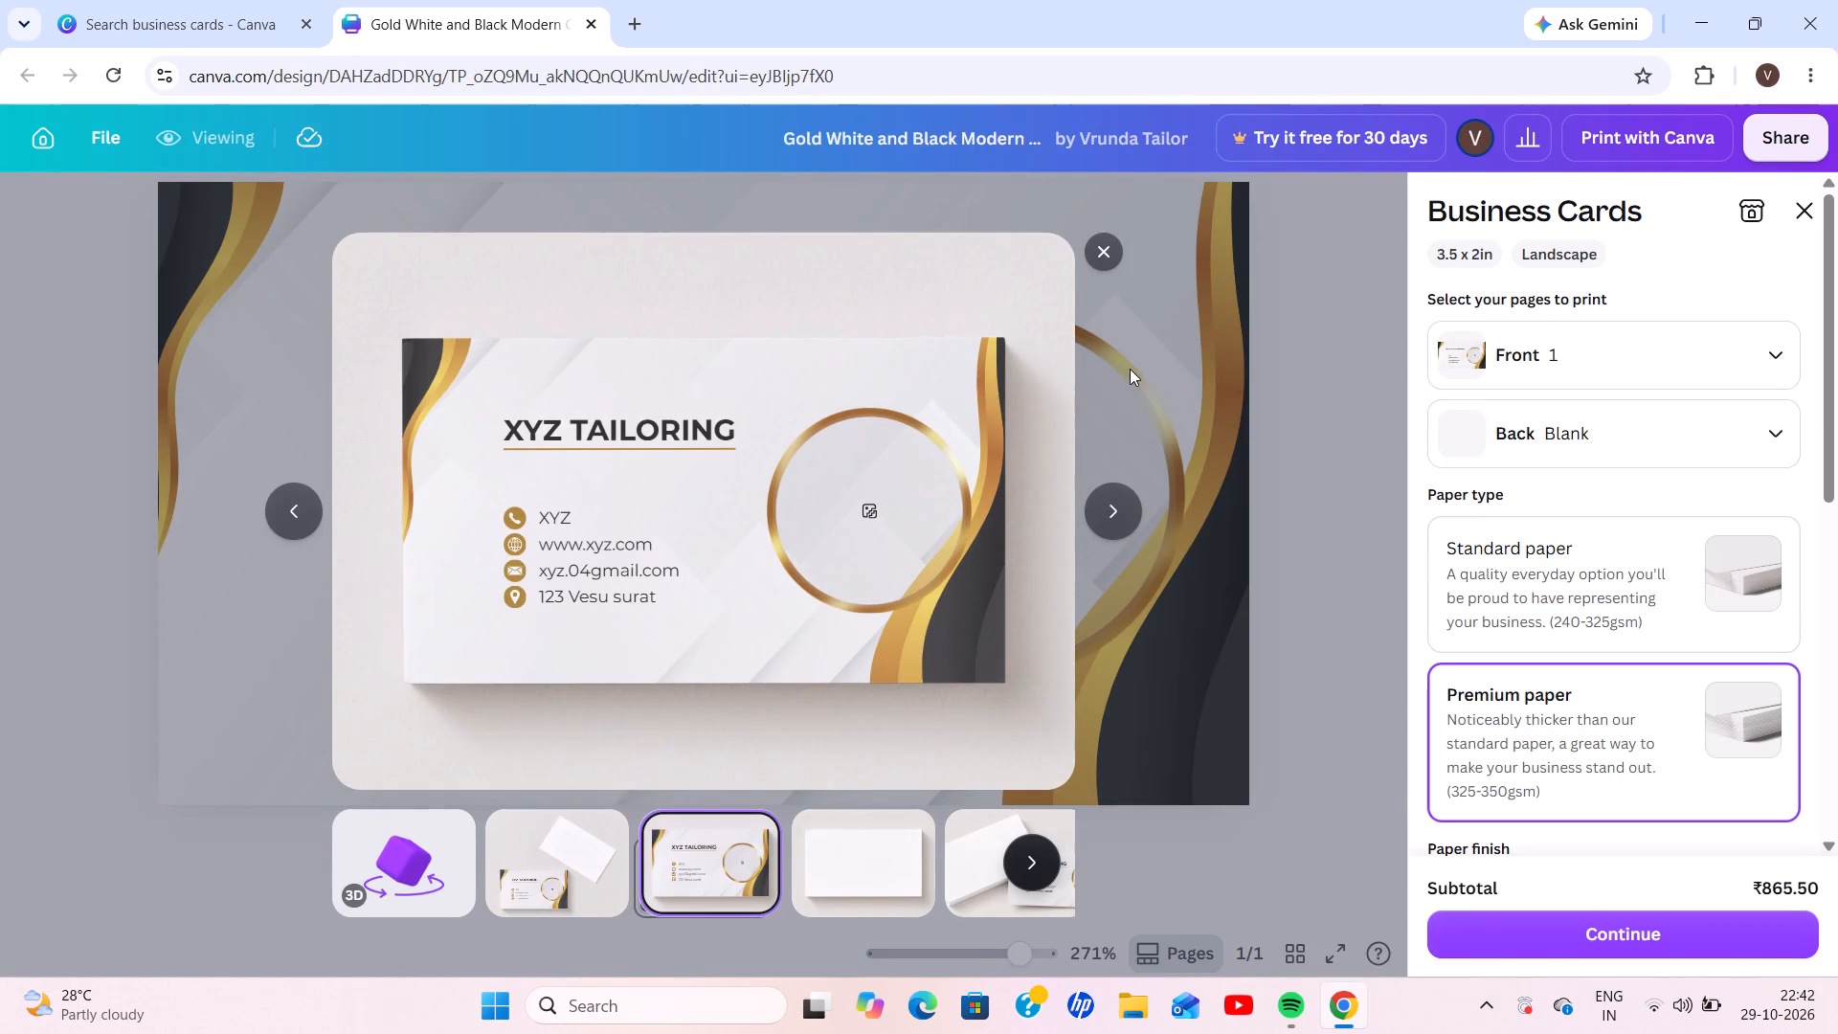
Fill the card's circular image placeholder with the stitching photo of a sewing machine working on dark striped fabric, found by searching "stiching".
left_click(1105, 249)
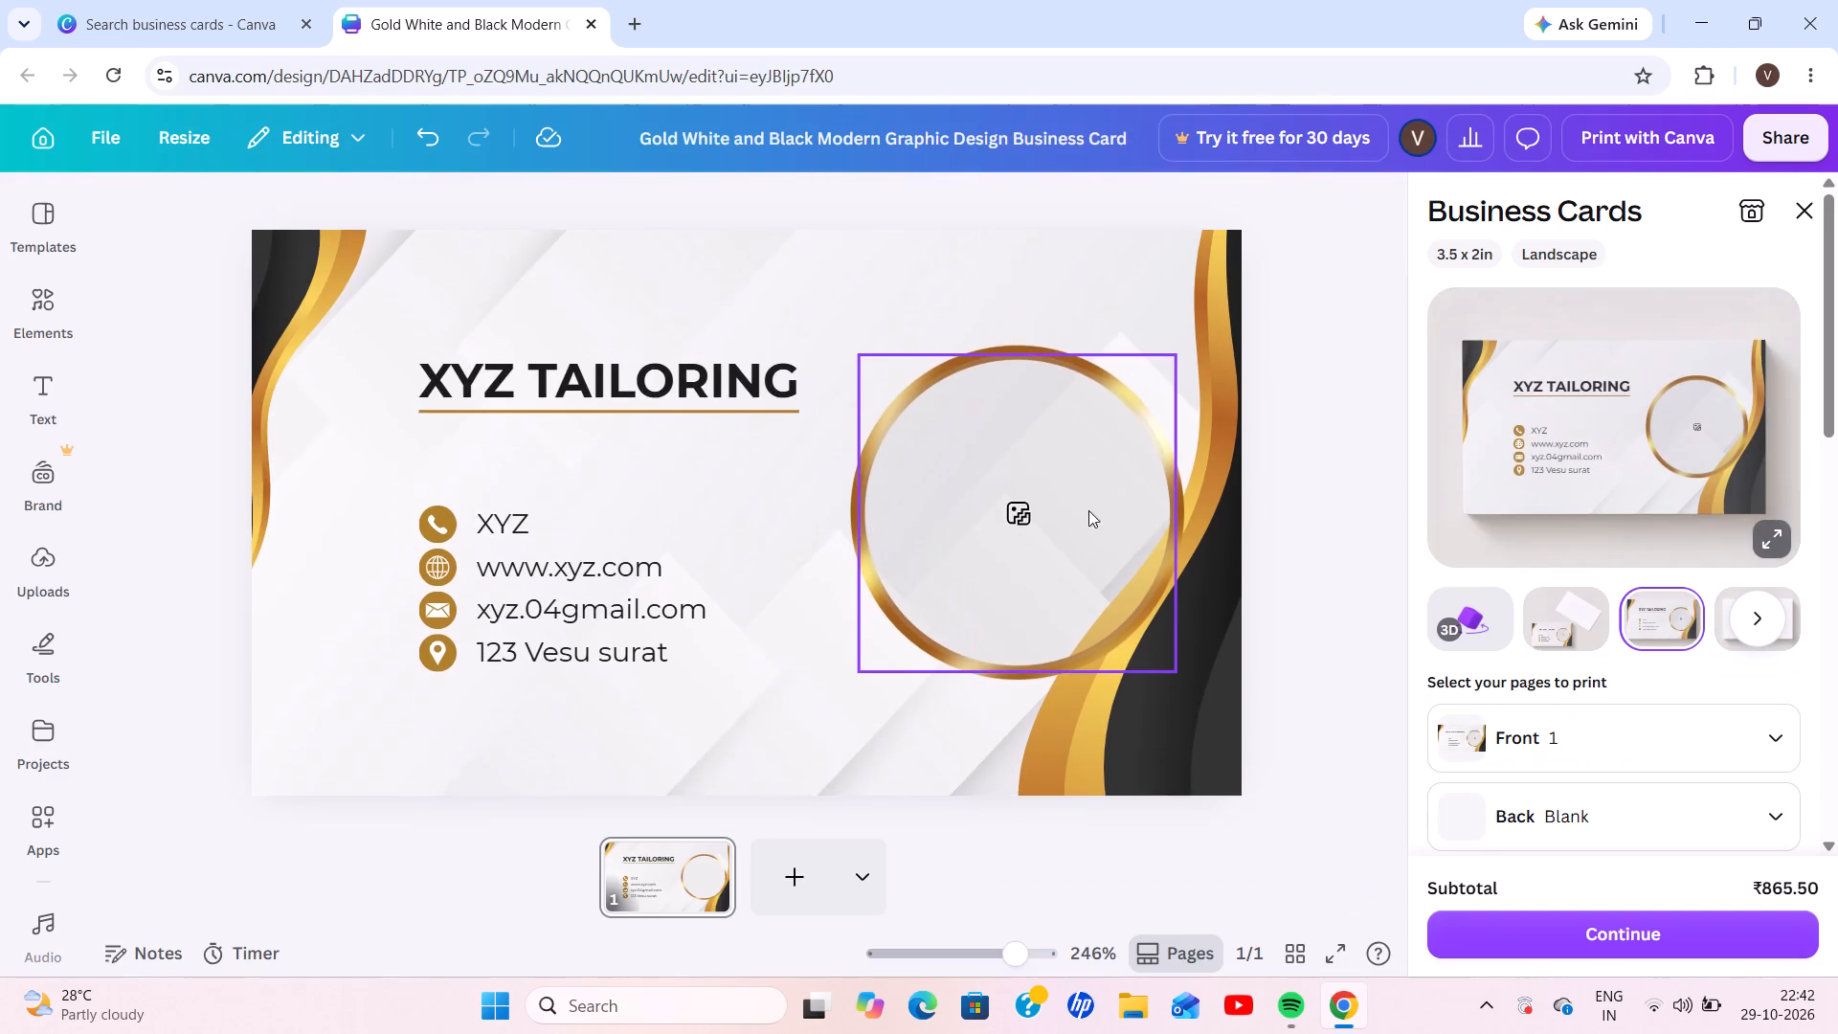
left_click(1020, 525)
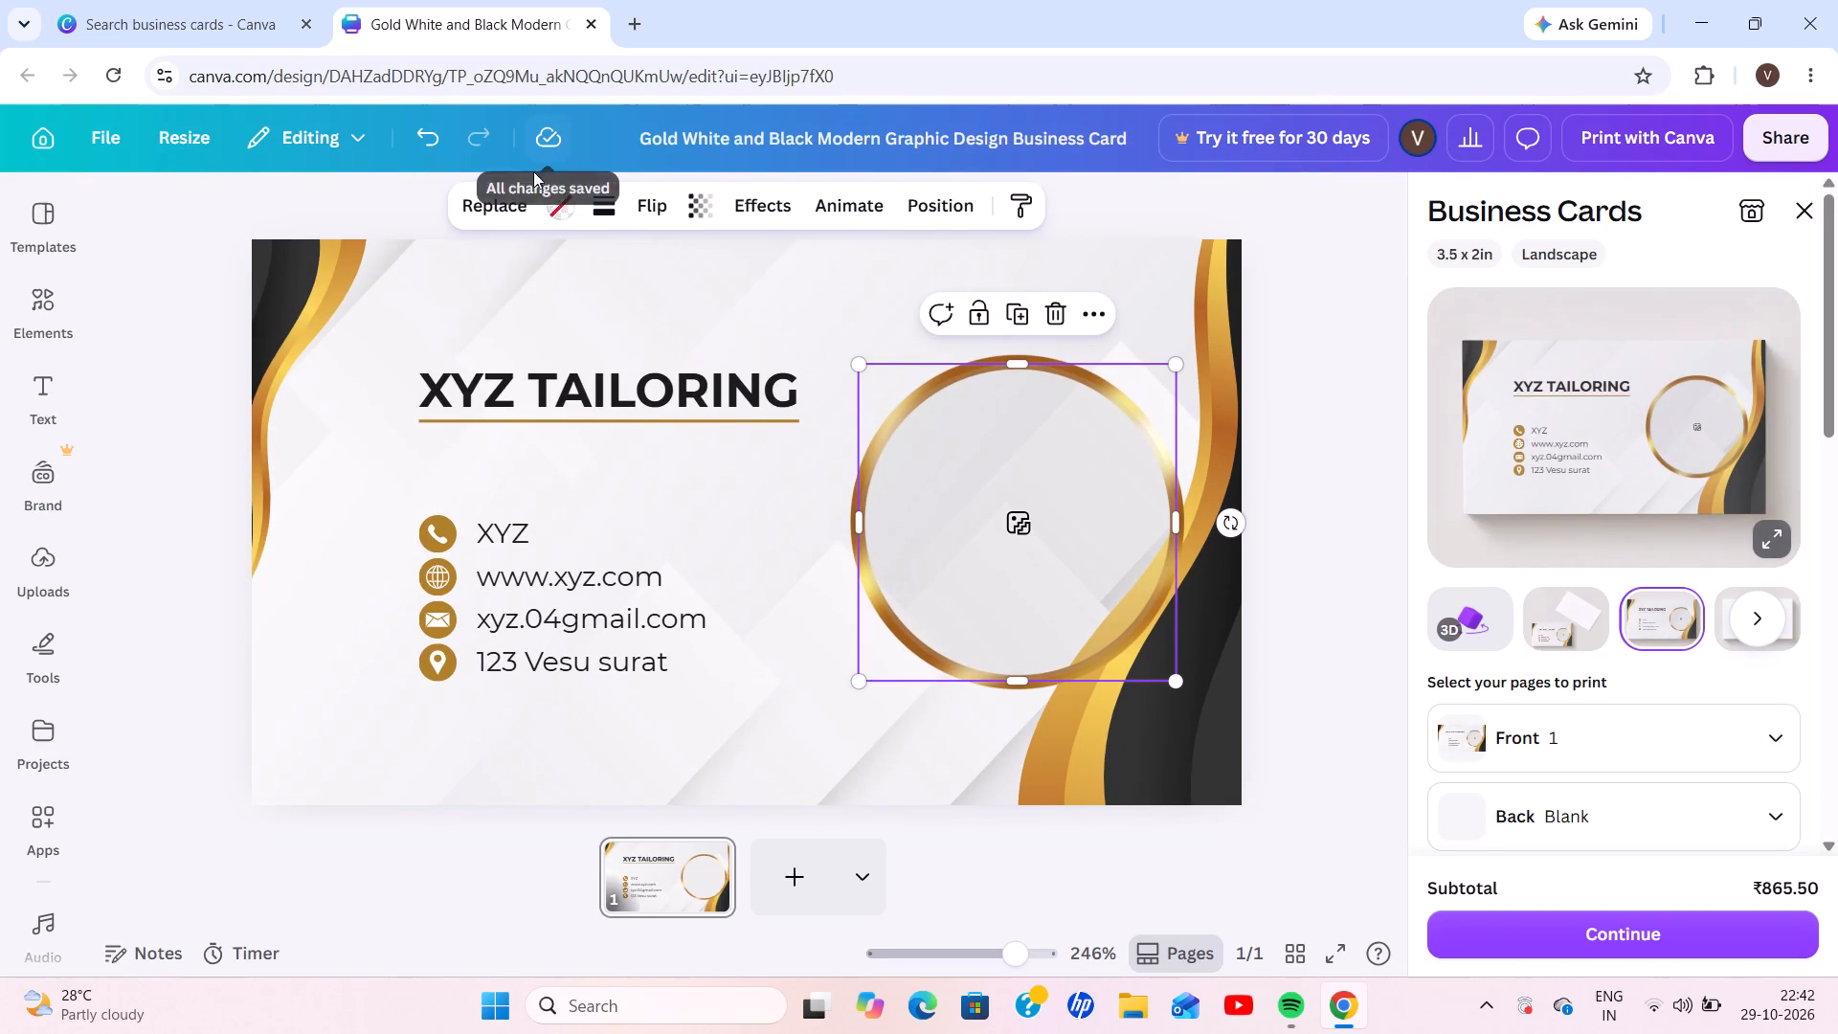
left_click(511, 205)
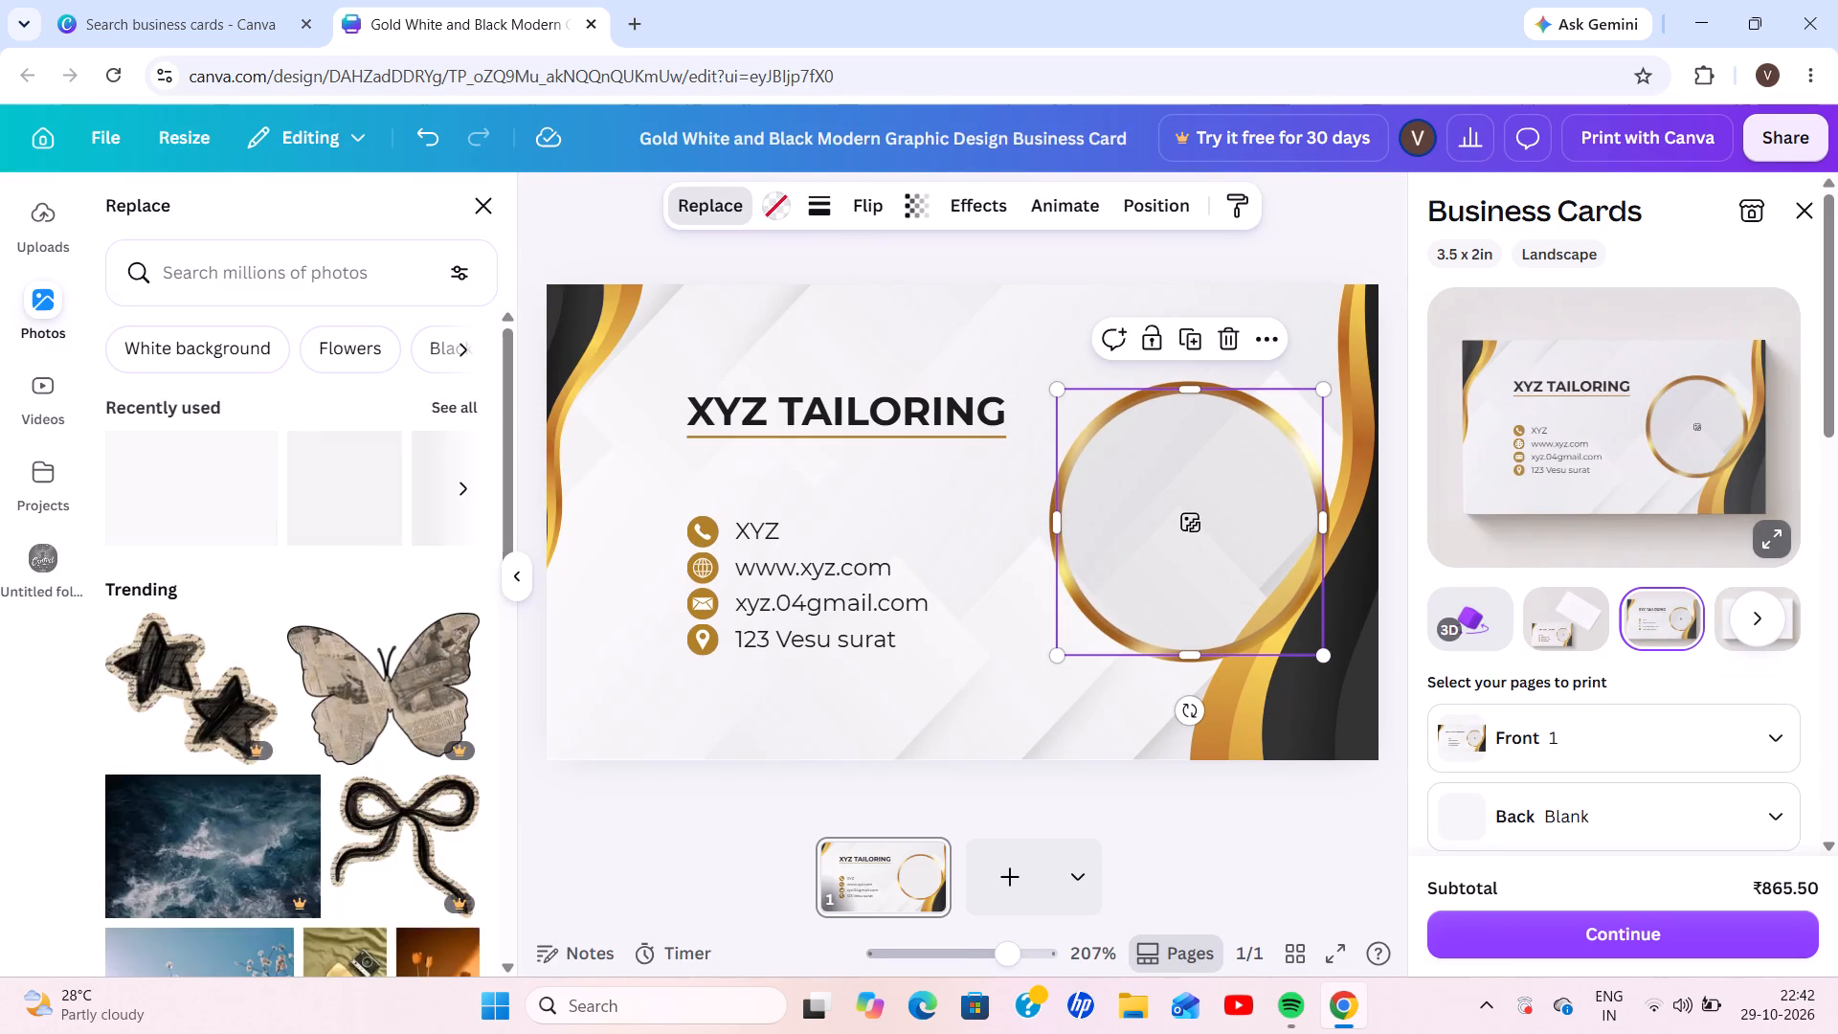
left_click(348, 280)
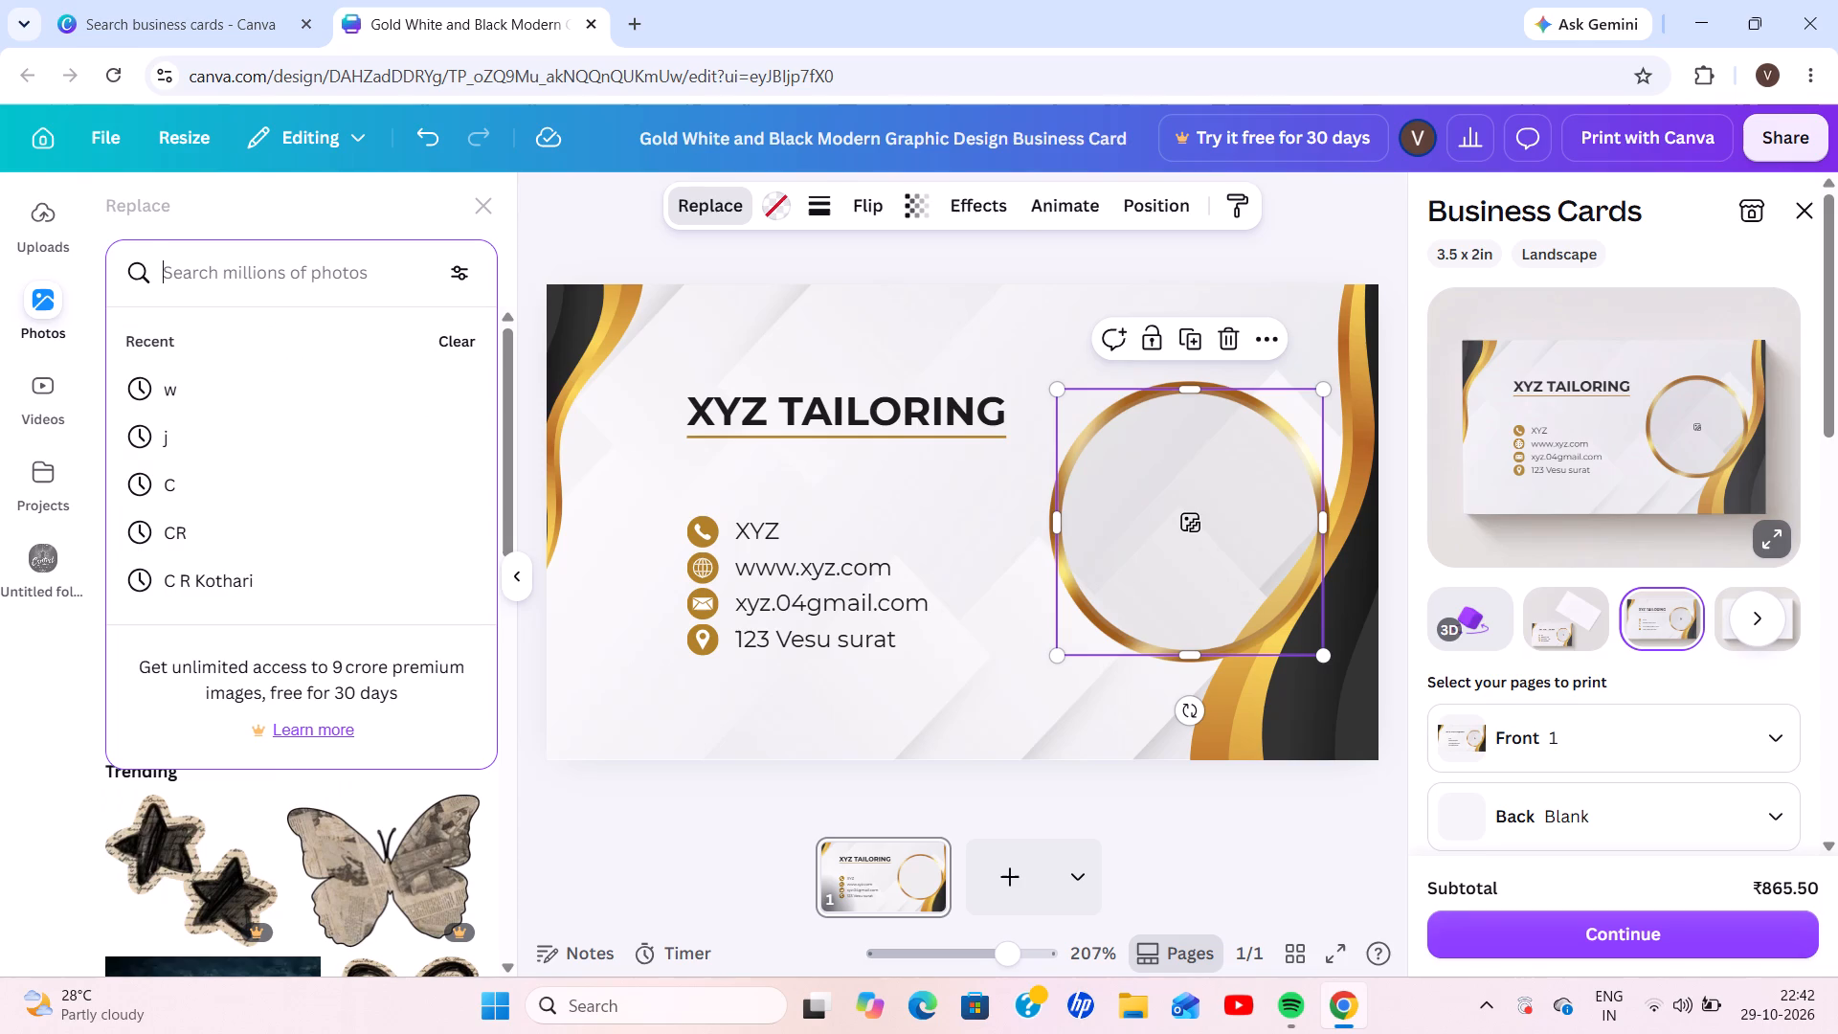
type("stich")
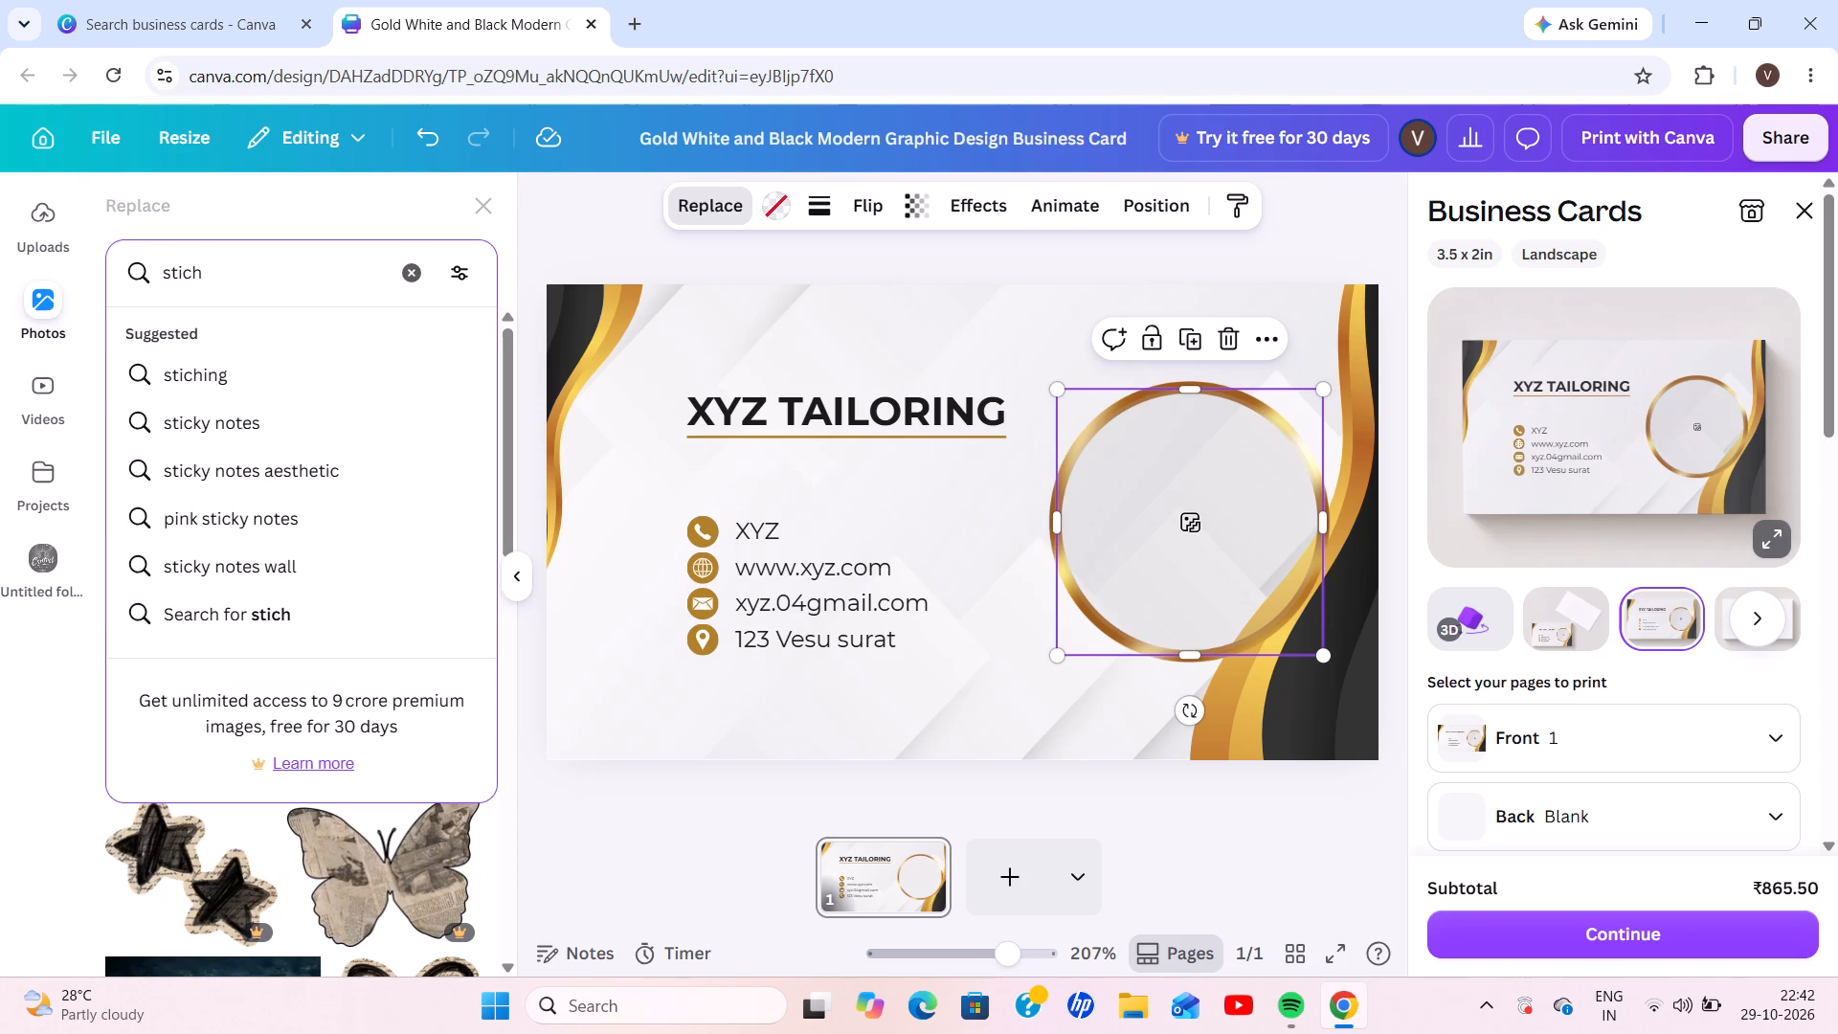
left_click(222, 371)
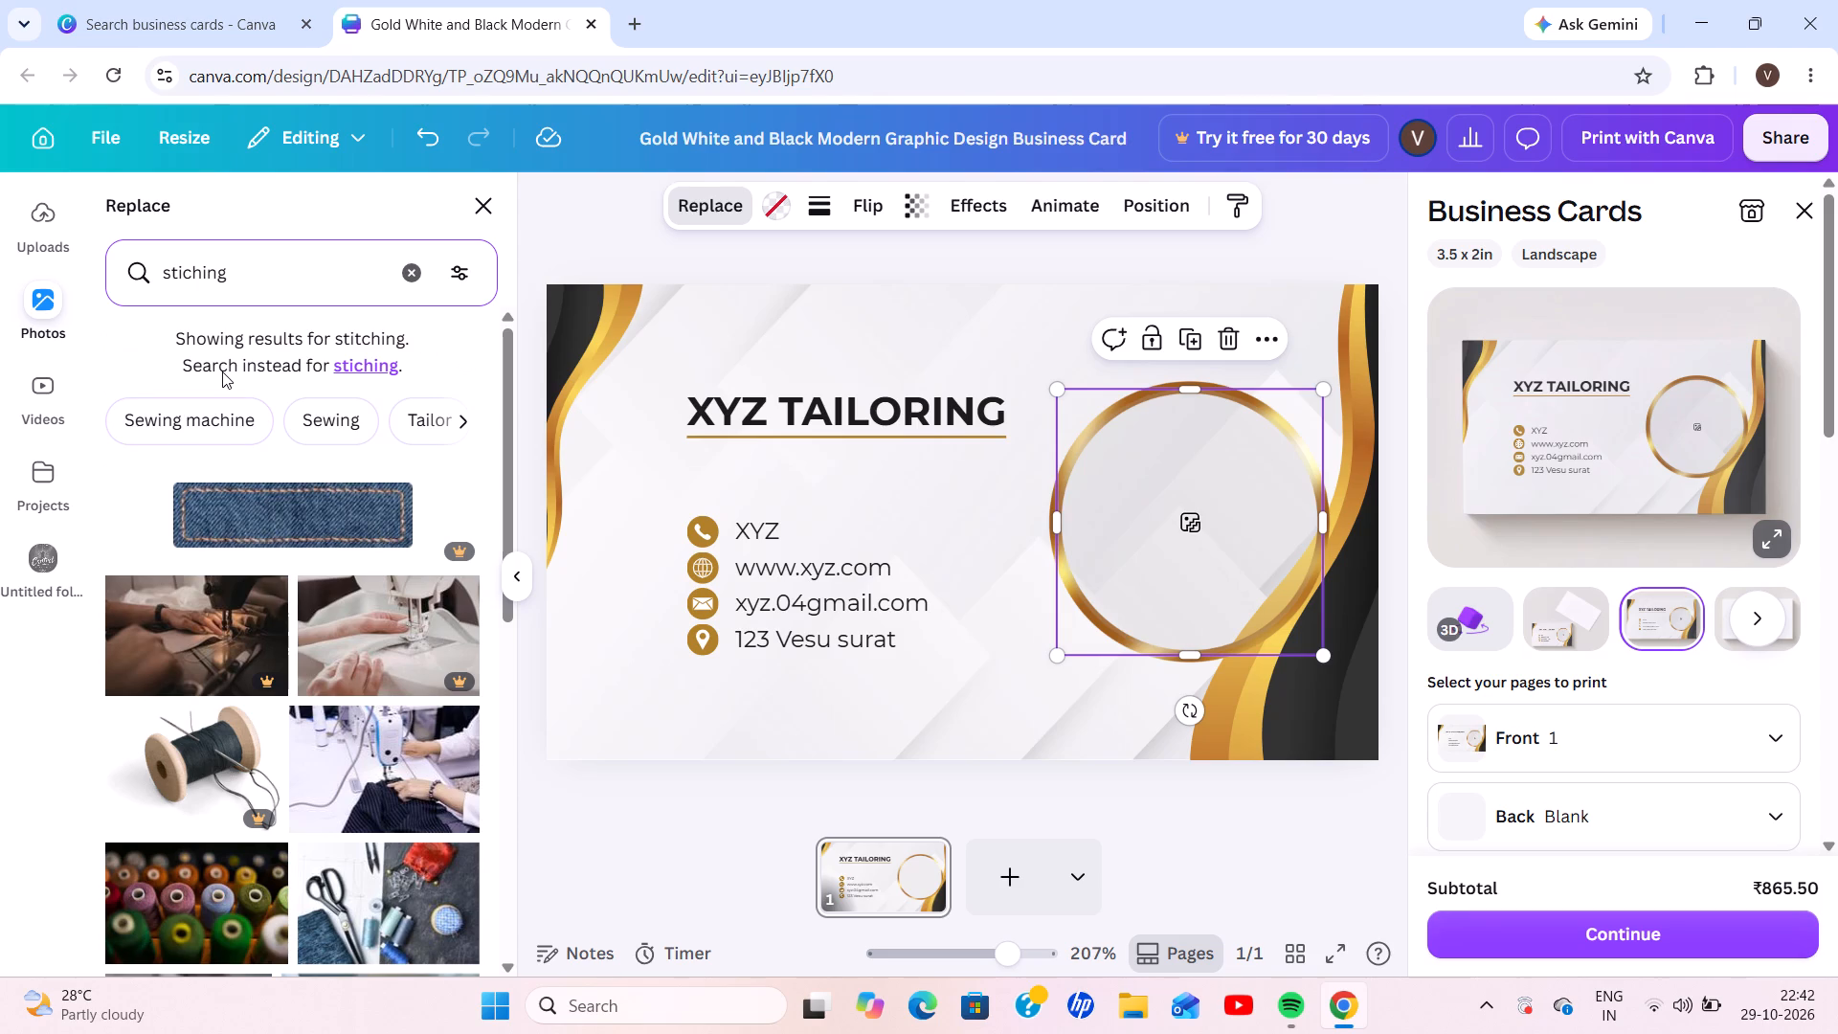
scroll(308, 722, "down", 1)
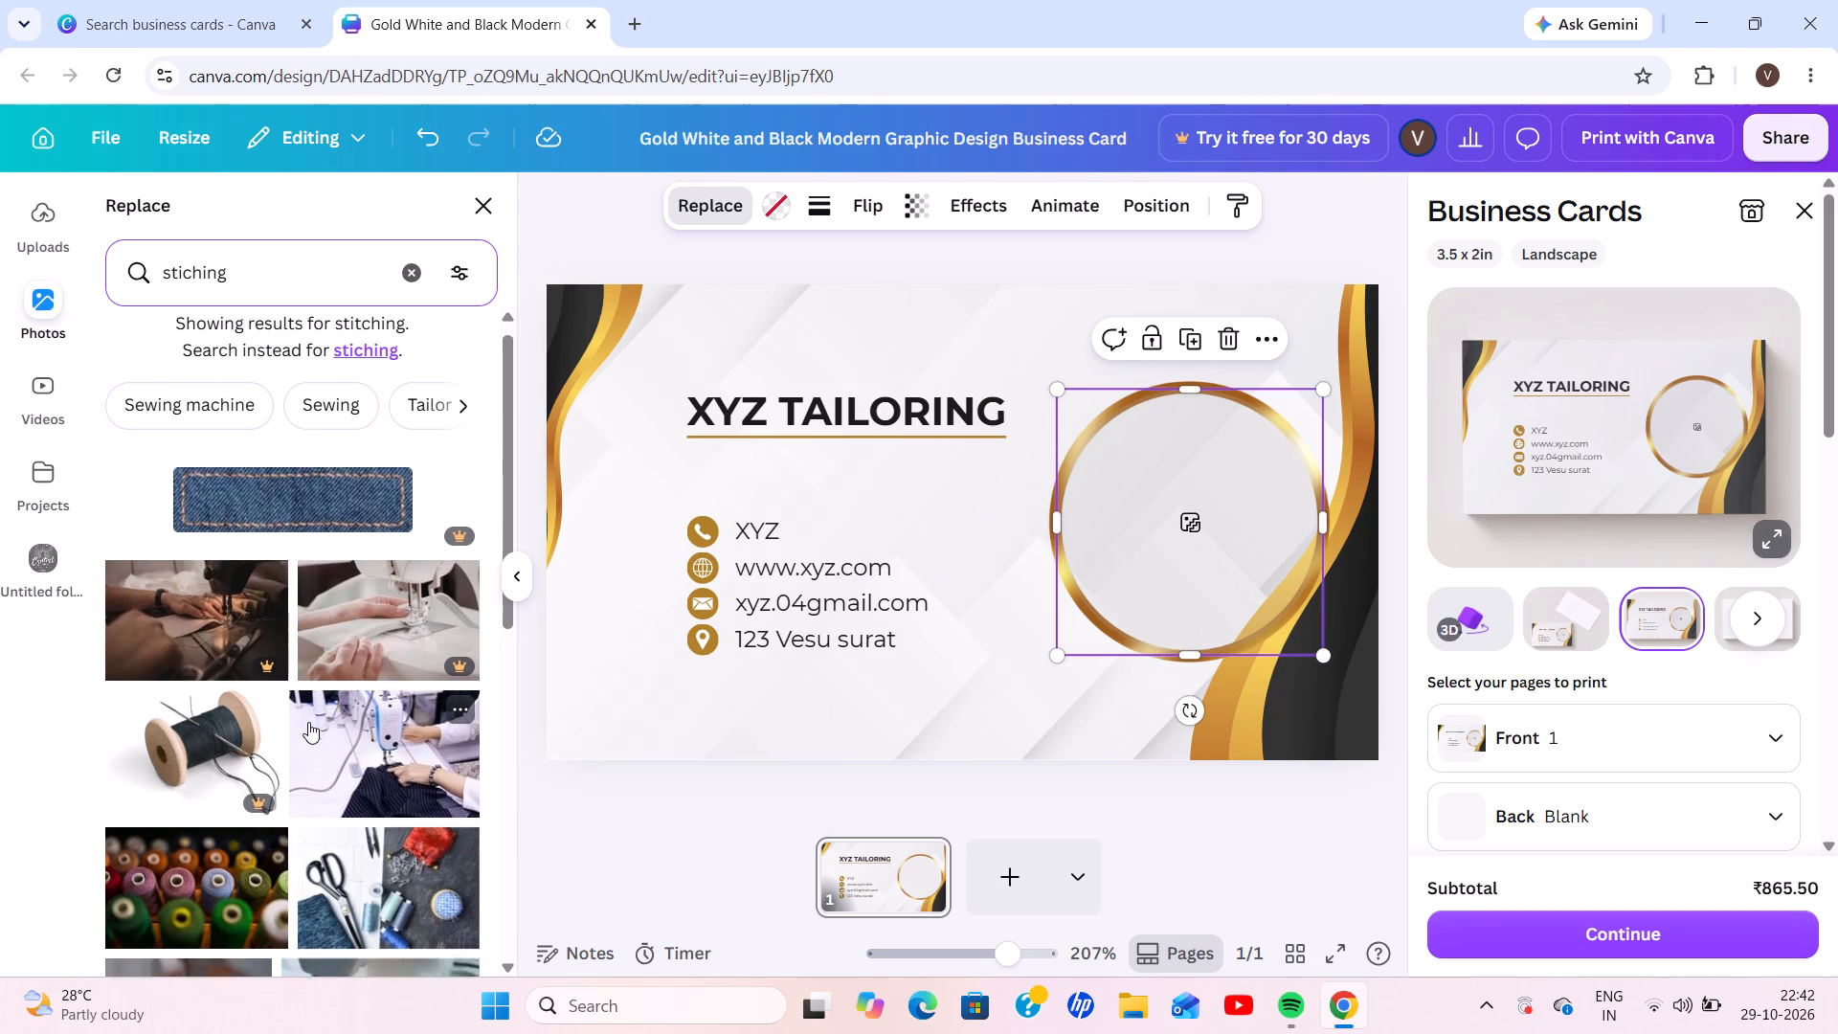
scroll(308, 722, "down", 1)
left_click(372, 609)
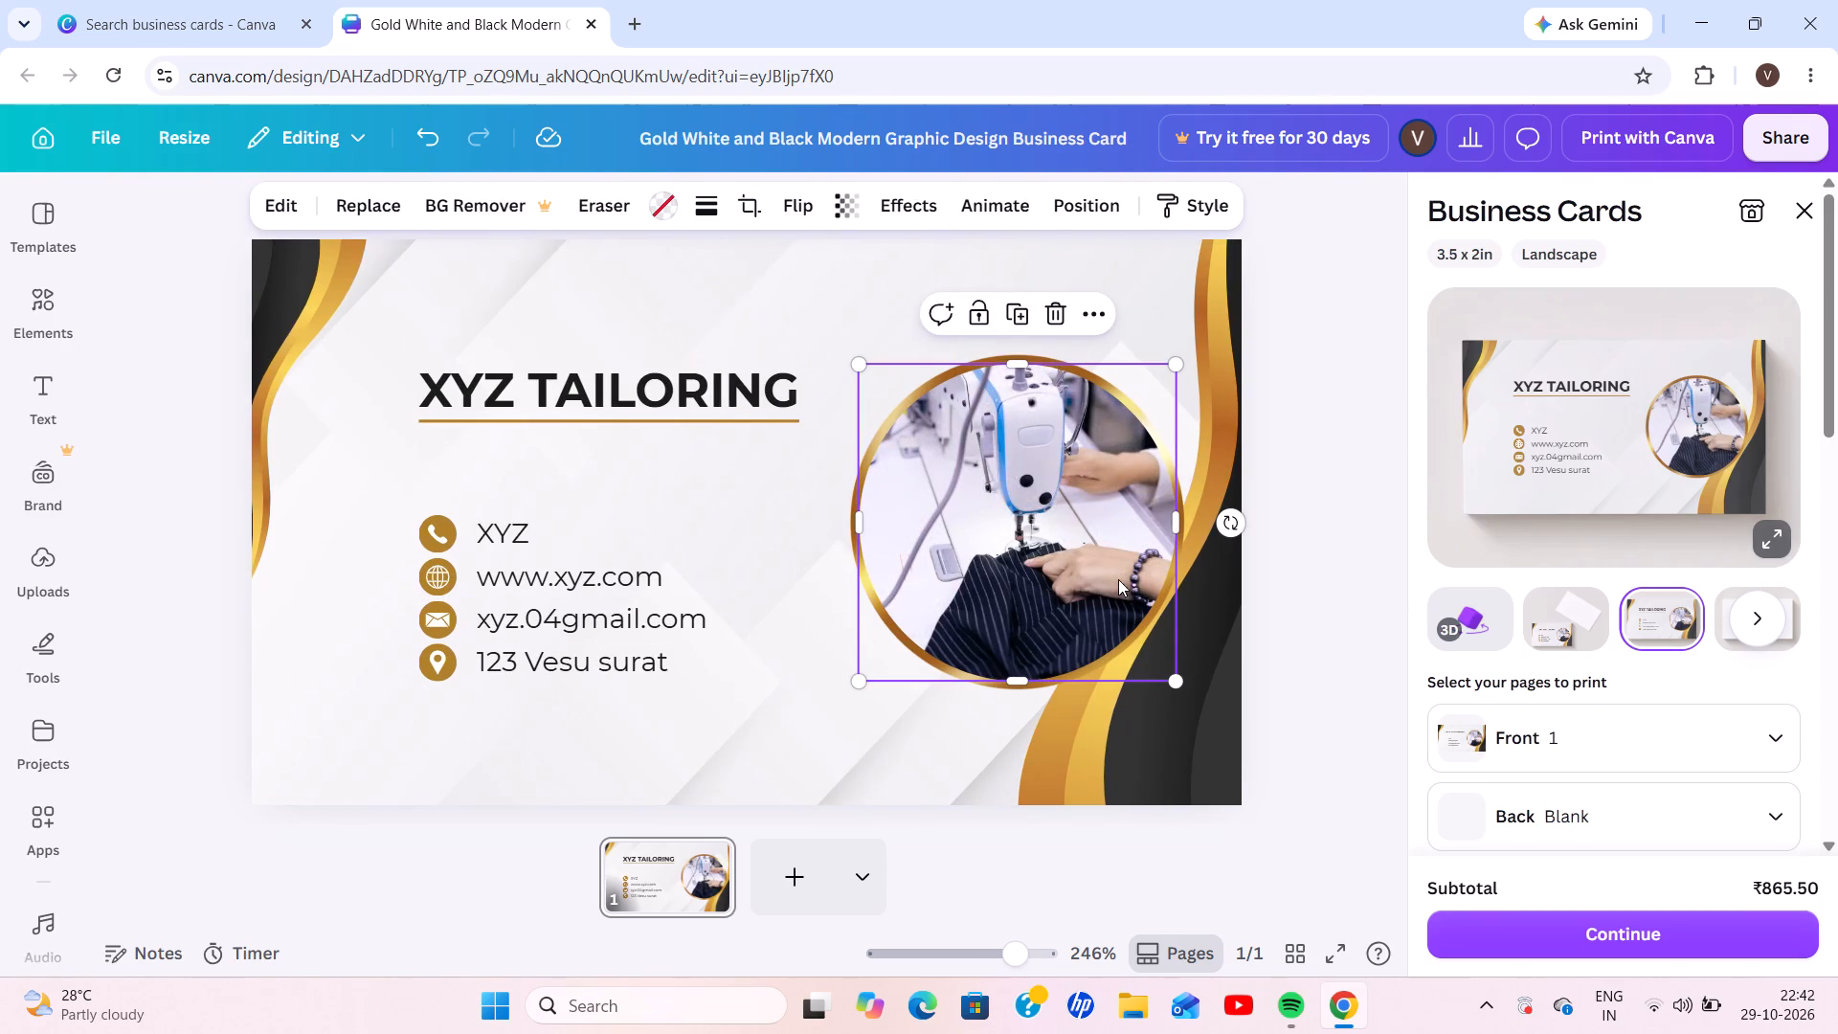
left_click(1290, 529)
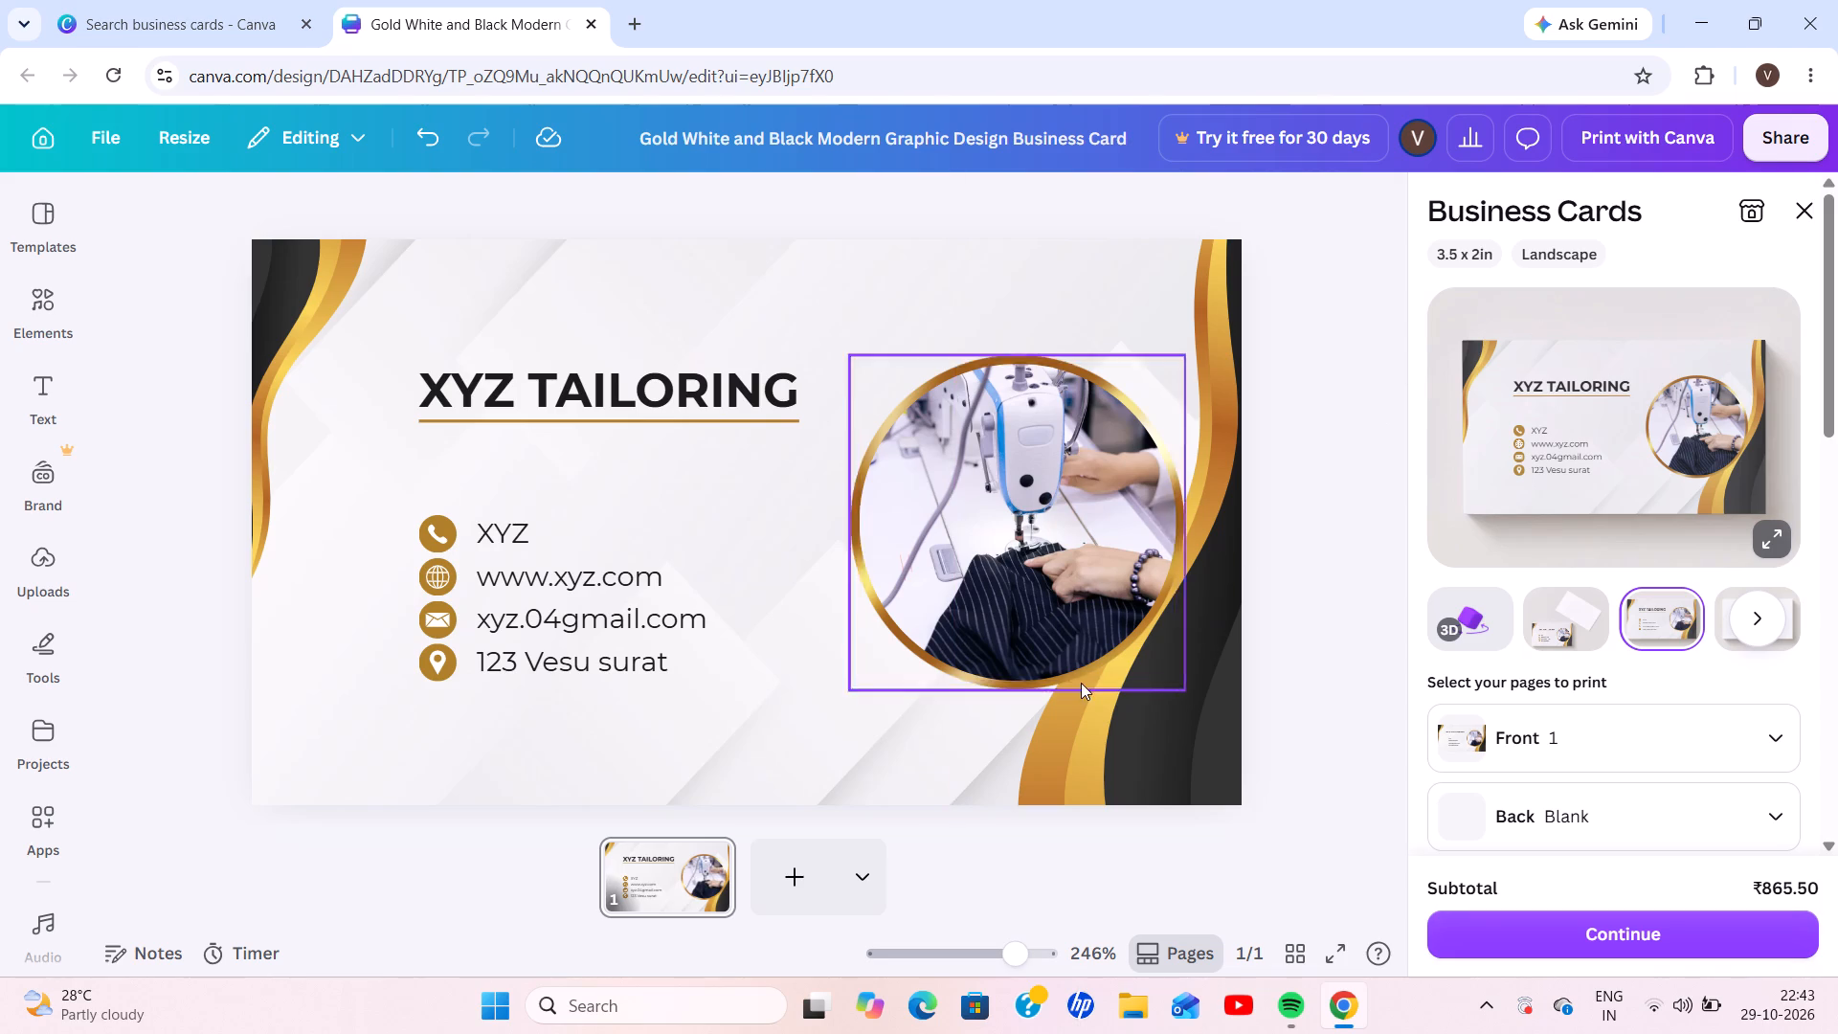
left_click(1278, 703)
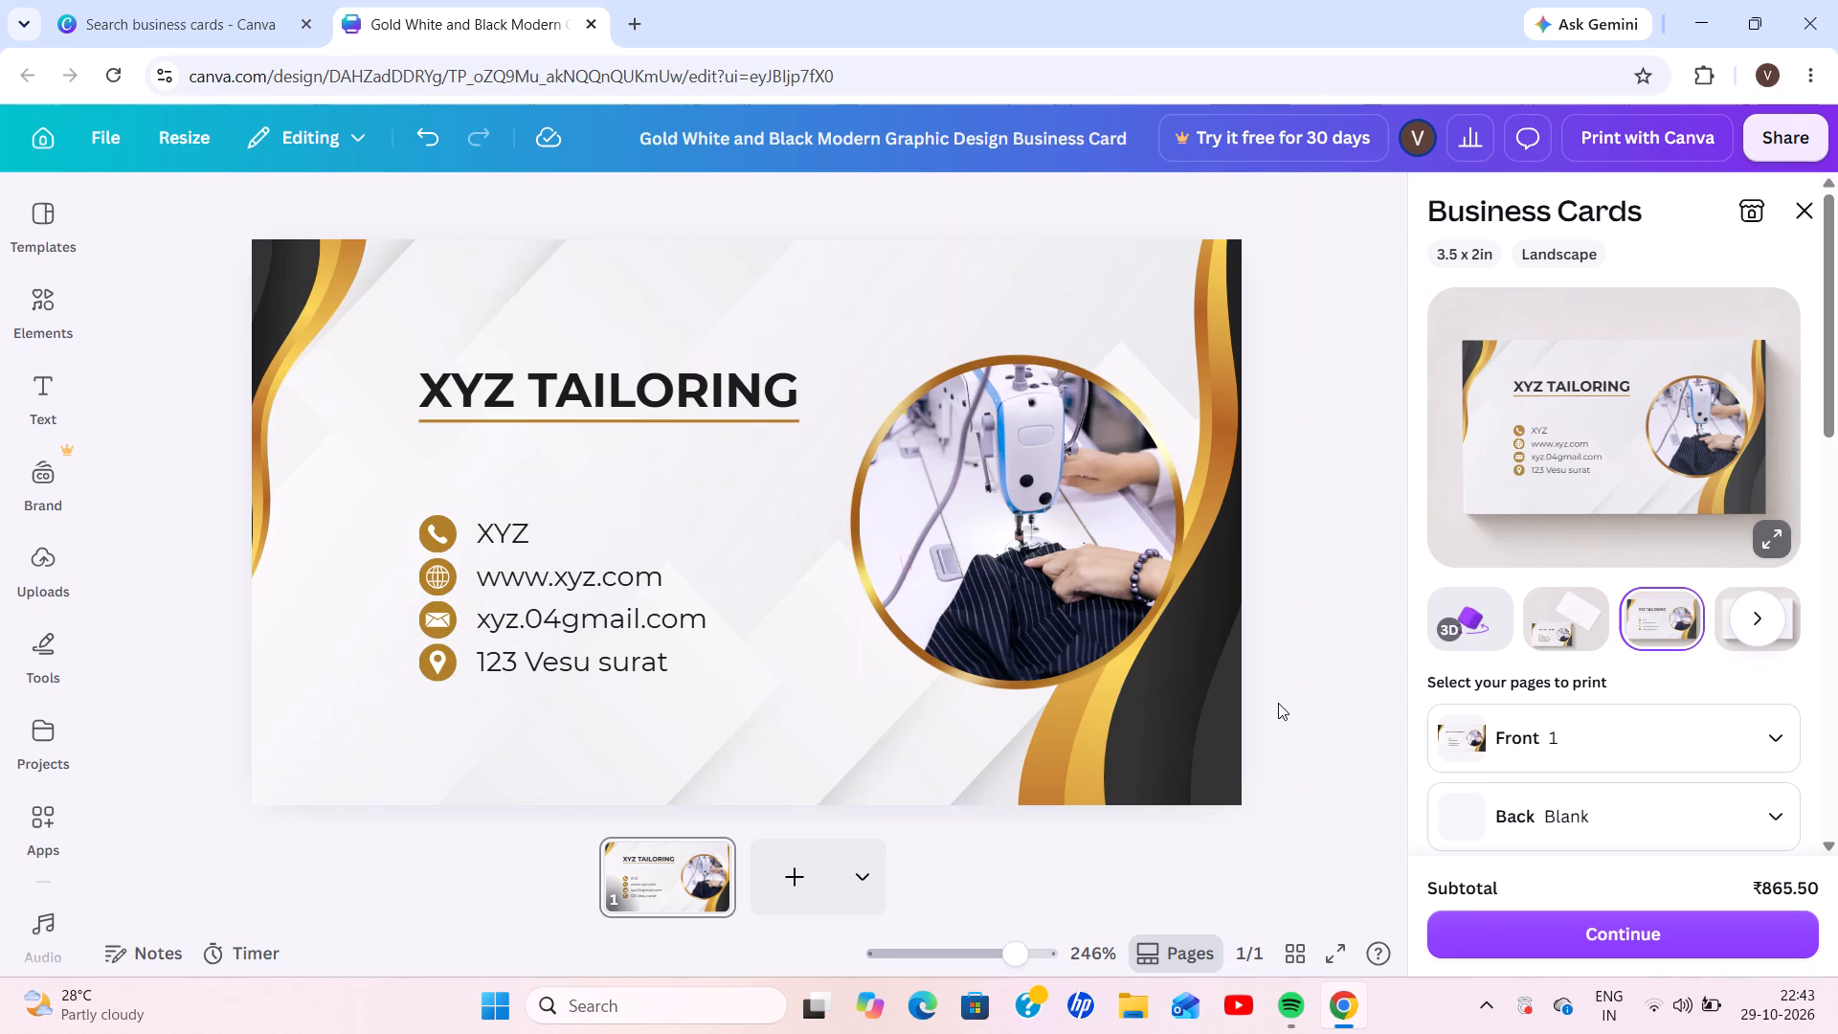
Close the finished business card design and the template's preview to return to the business card search results.
left_click(592, 24)
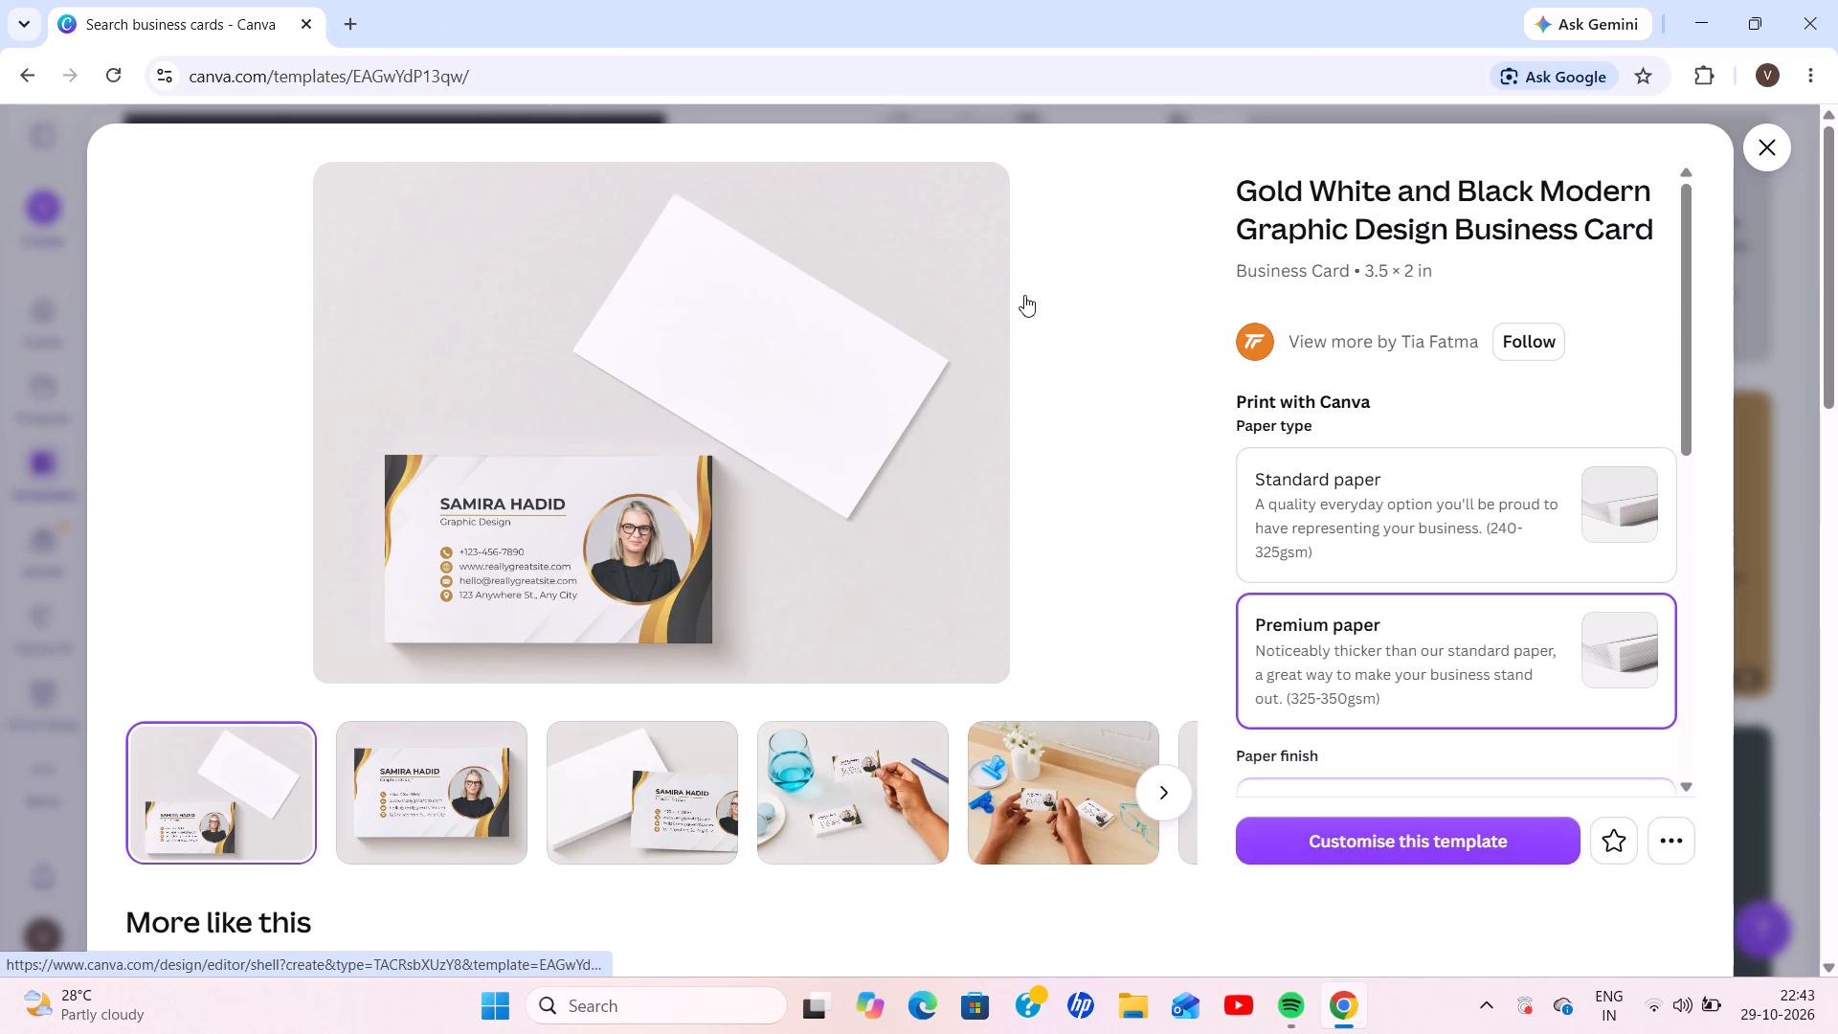
left_click(1771, 142)
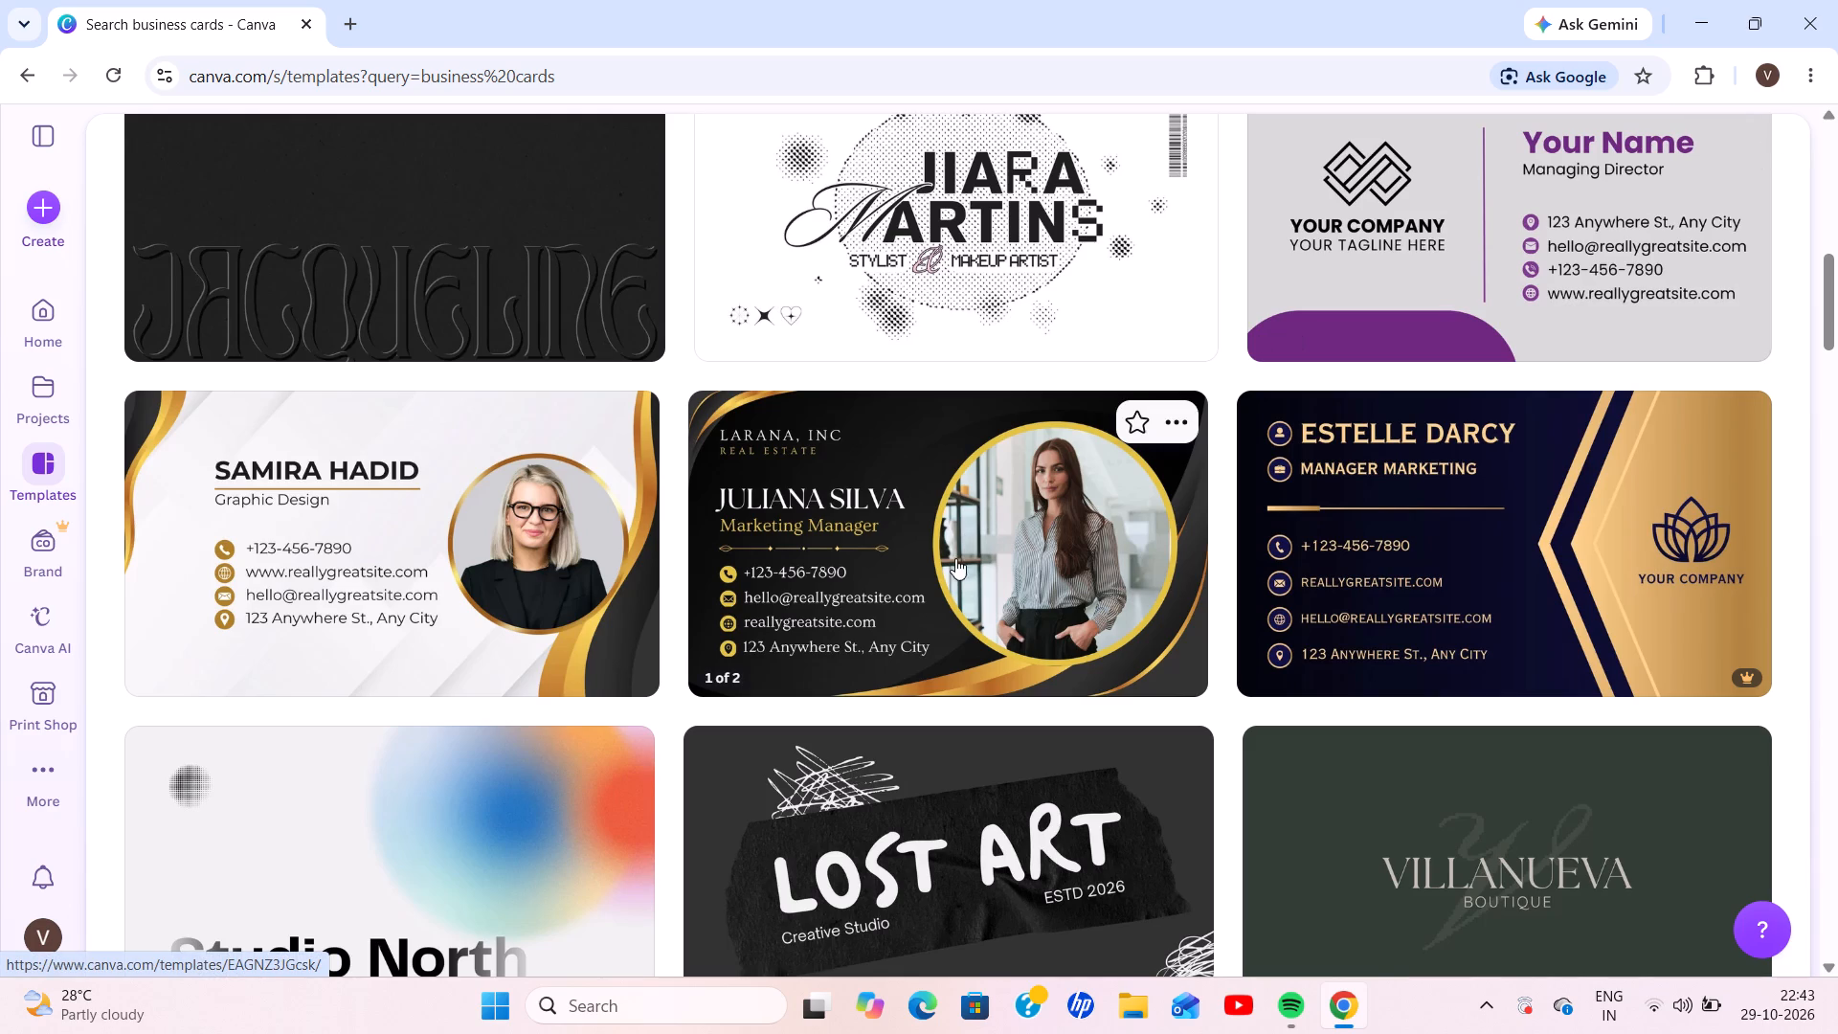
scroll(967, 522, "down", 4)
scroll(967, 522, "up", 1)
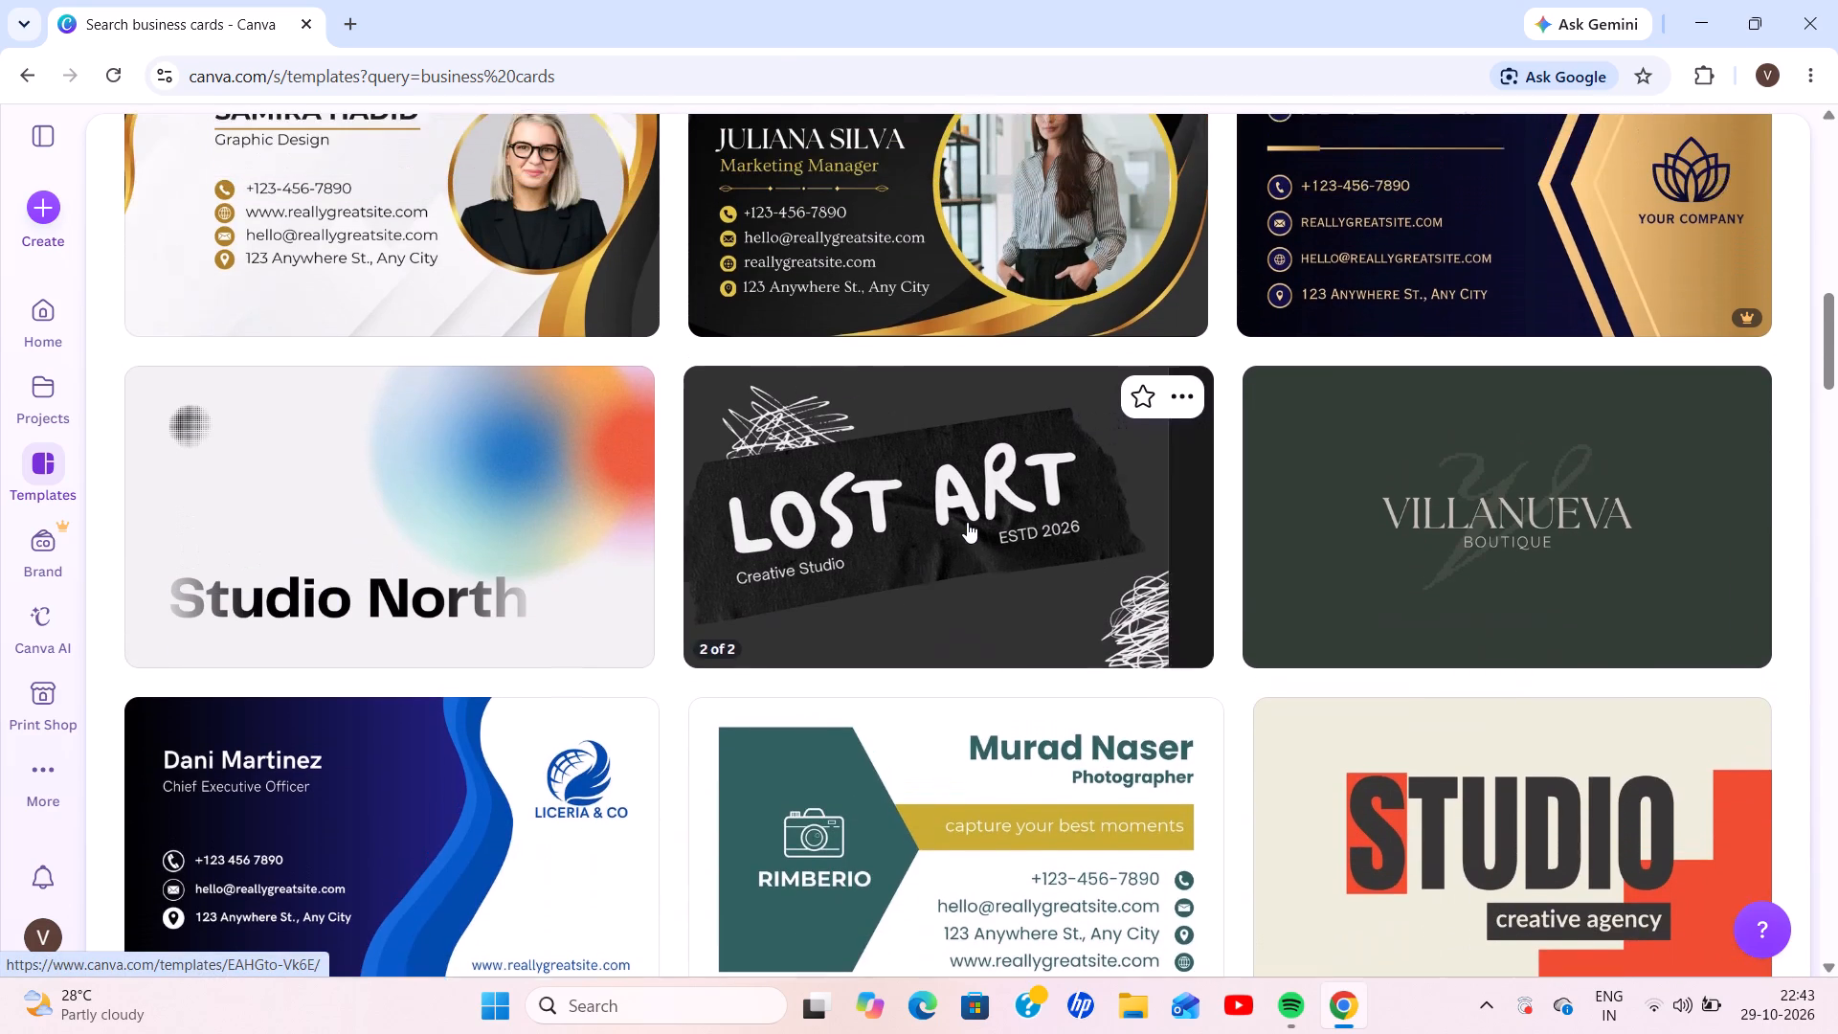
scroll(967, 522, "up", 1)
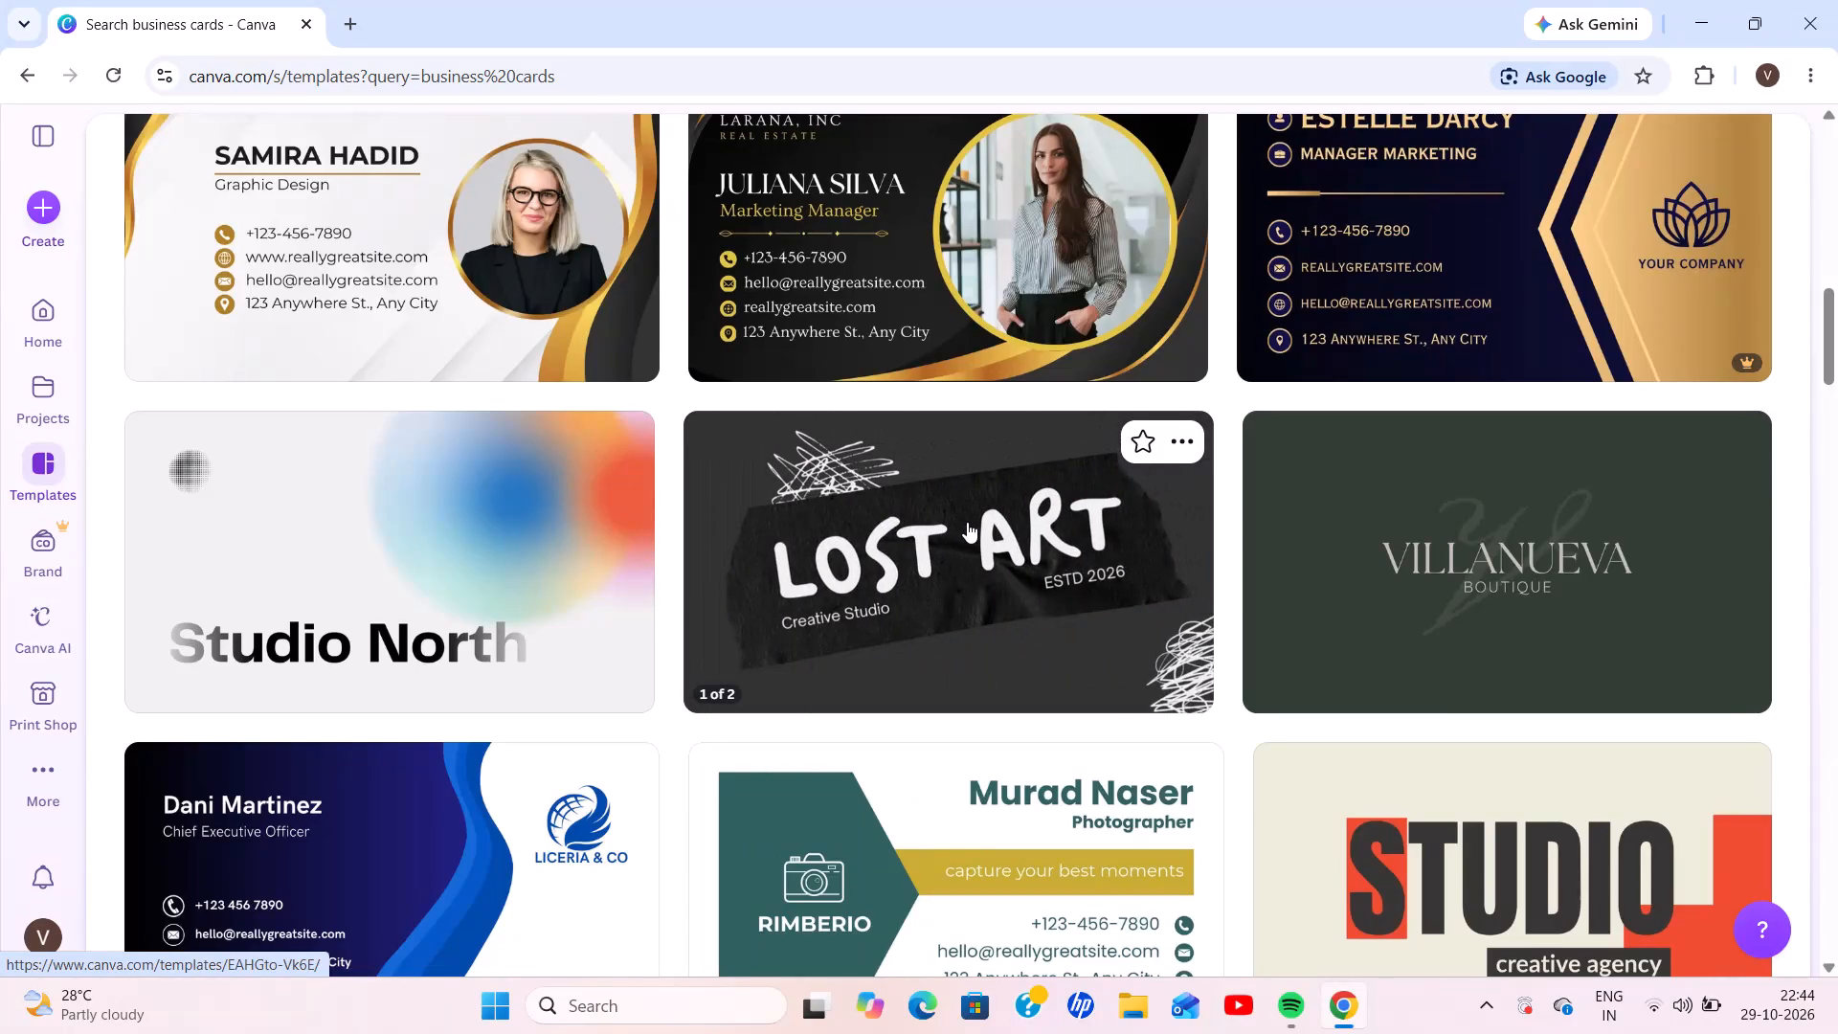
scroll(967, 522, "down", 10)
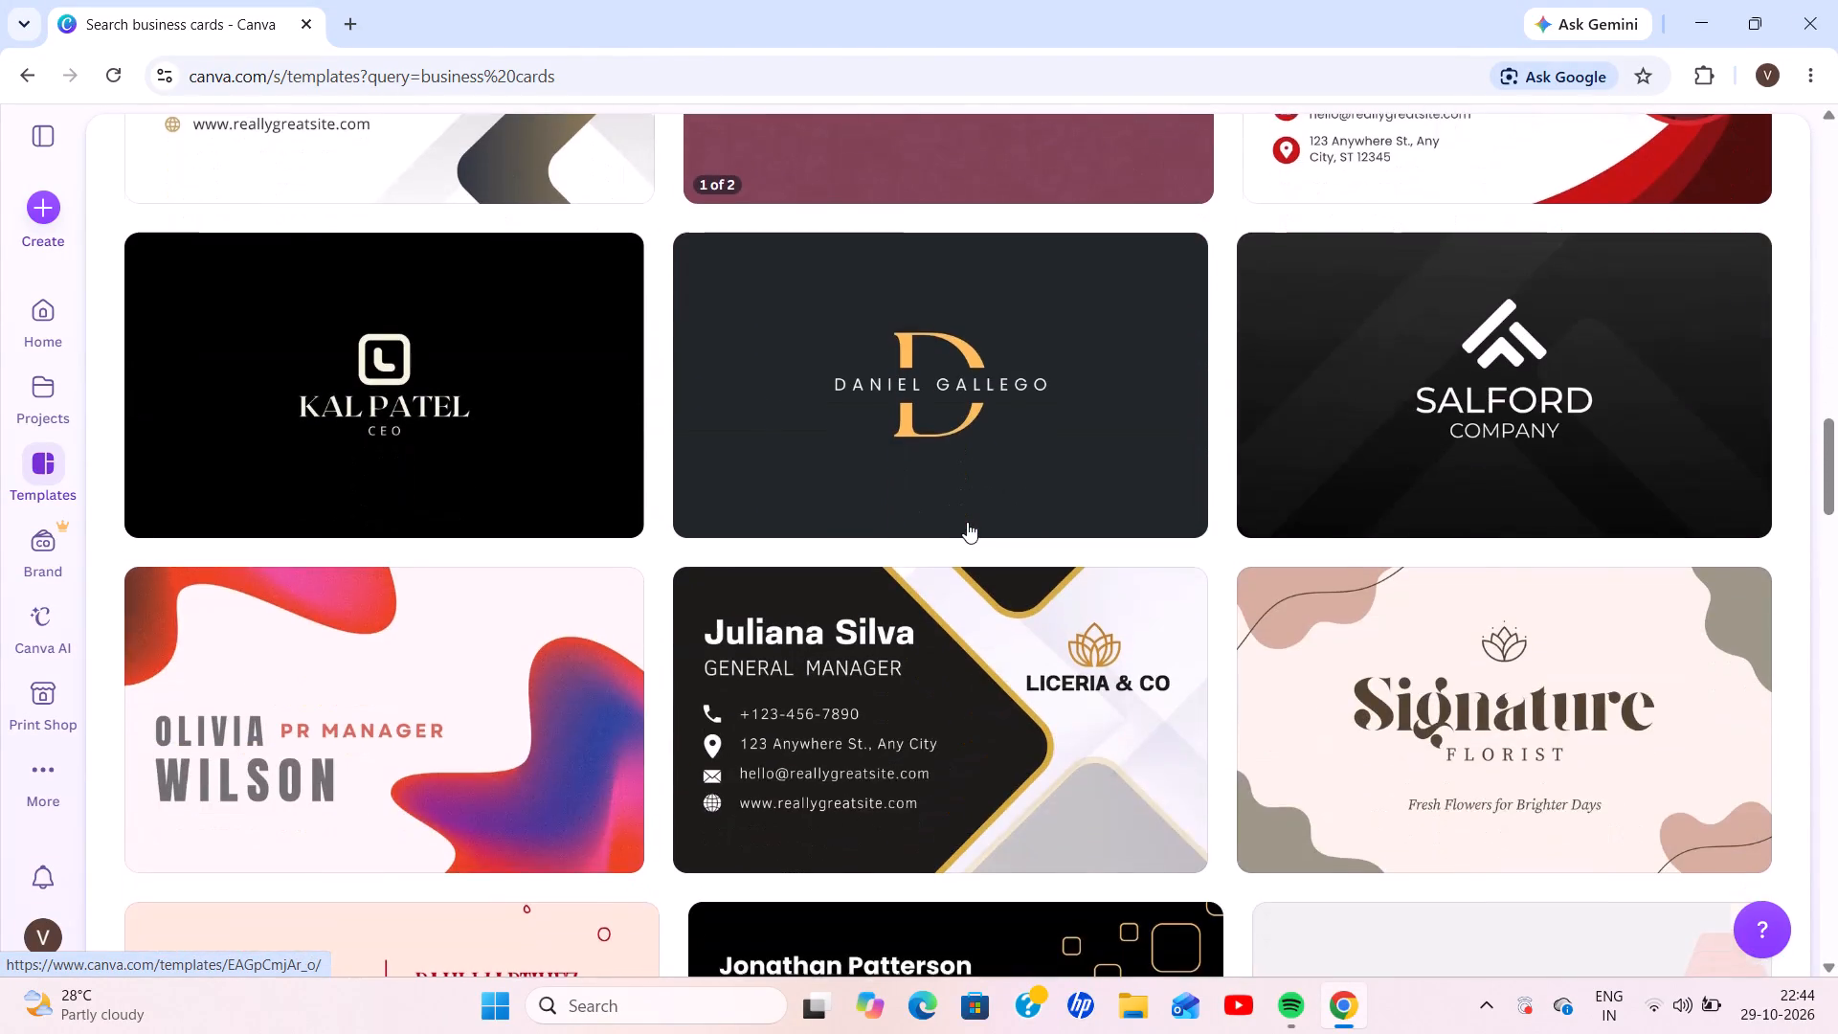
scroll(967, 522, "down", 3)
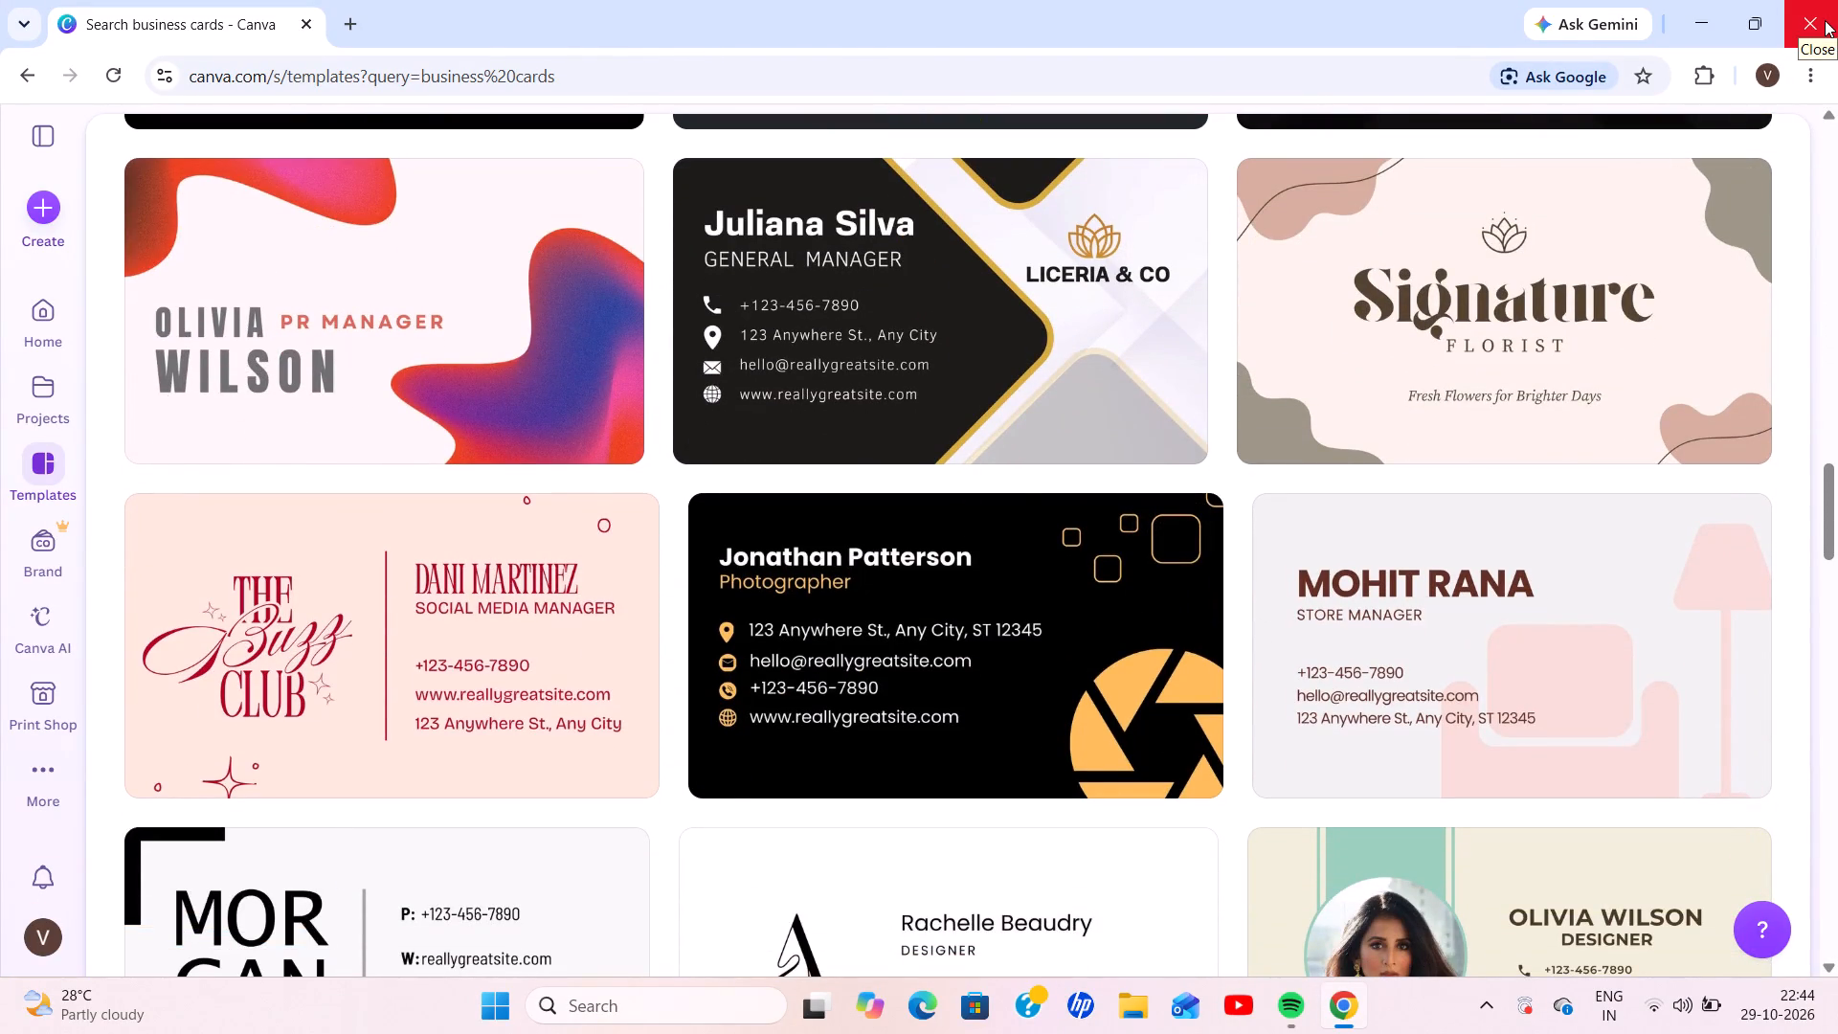
Close the browser.
left_click(1825, 20)
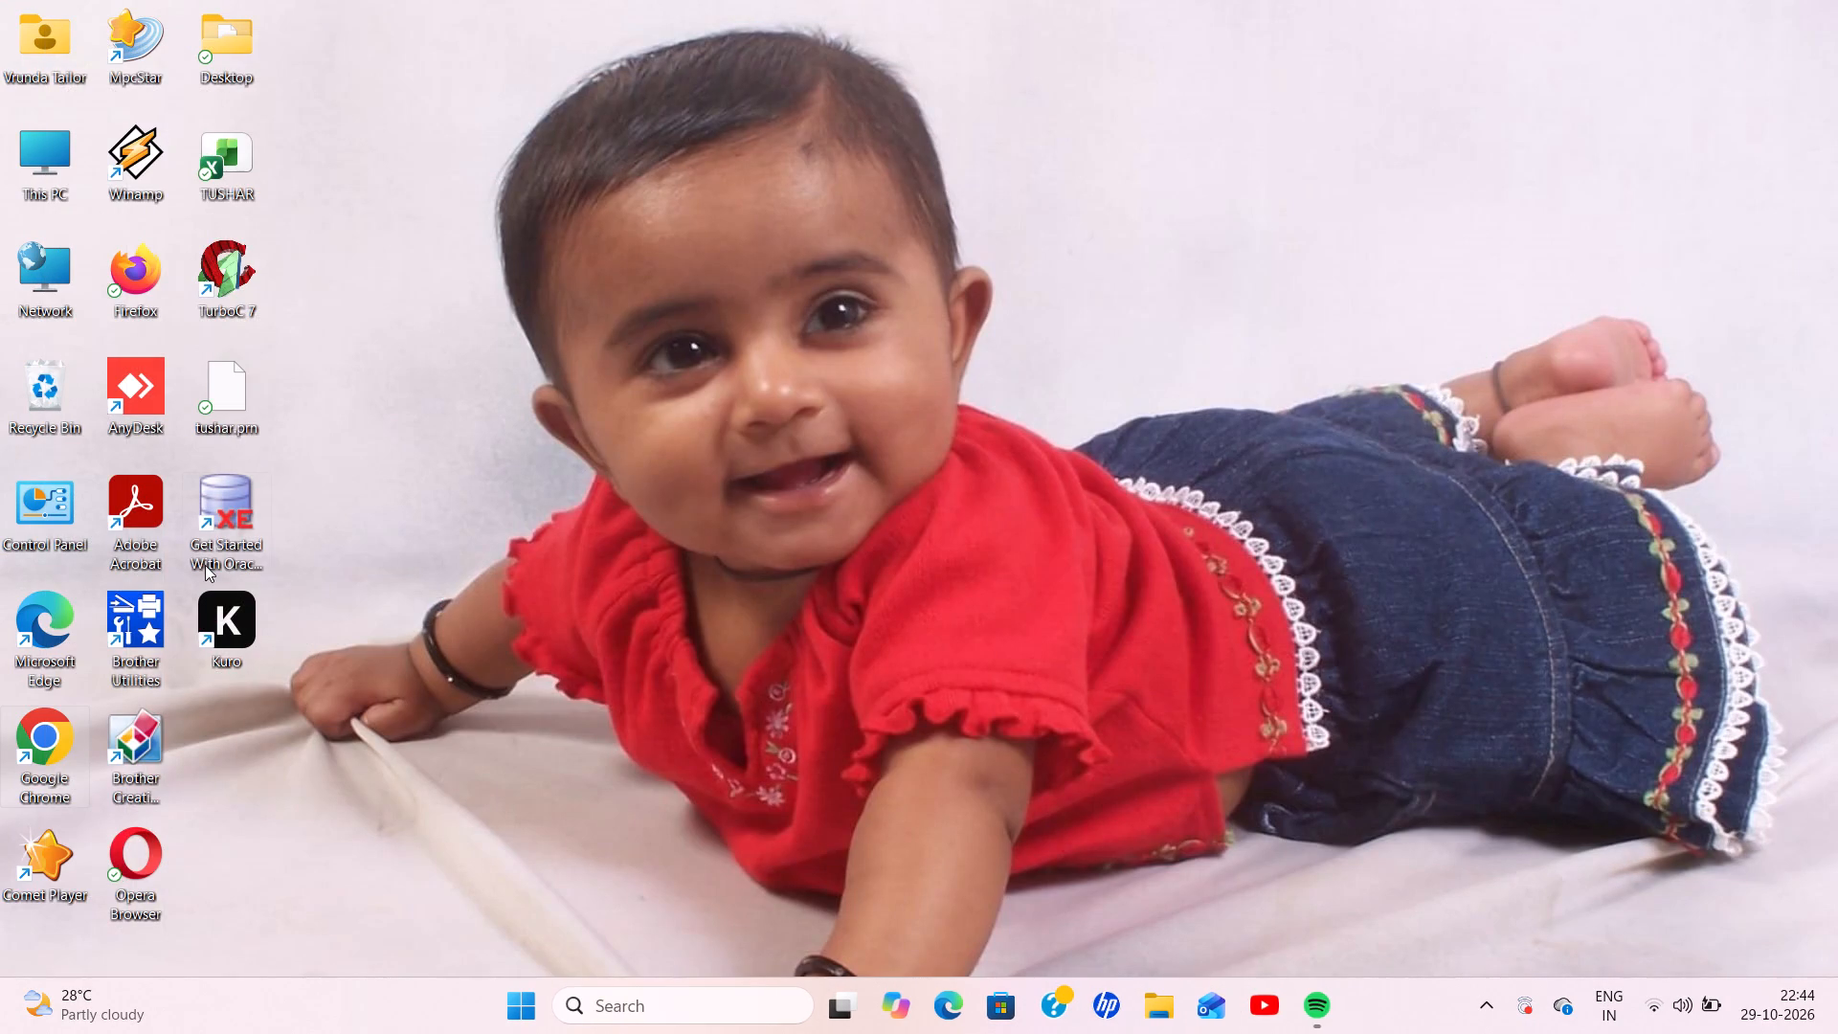
Launch the Kuro application from the desktop.
left_click(223, 601)
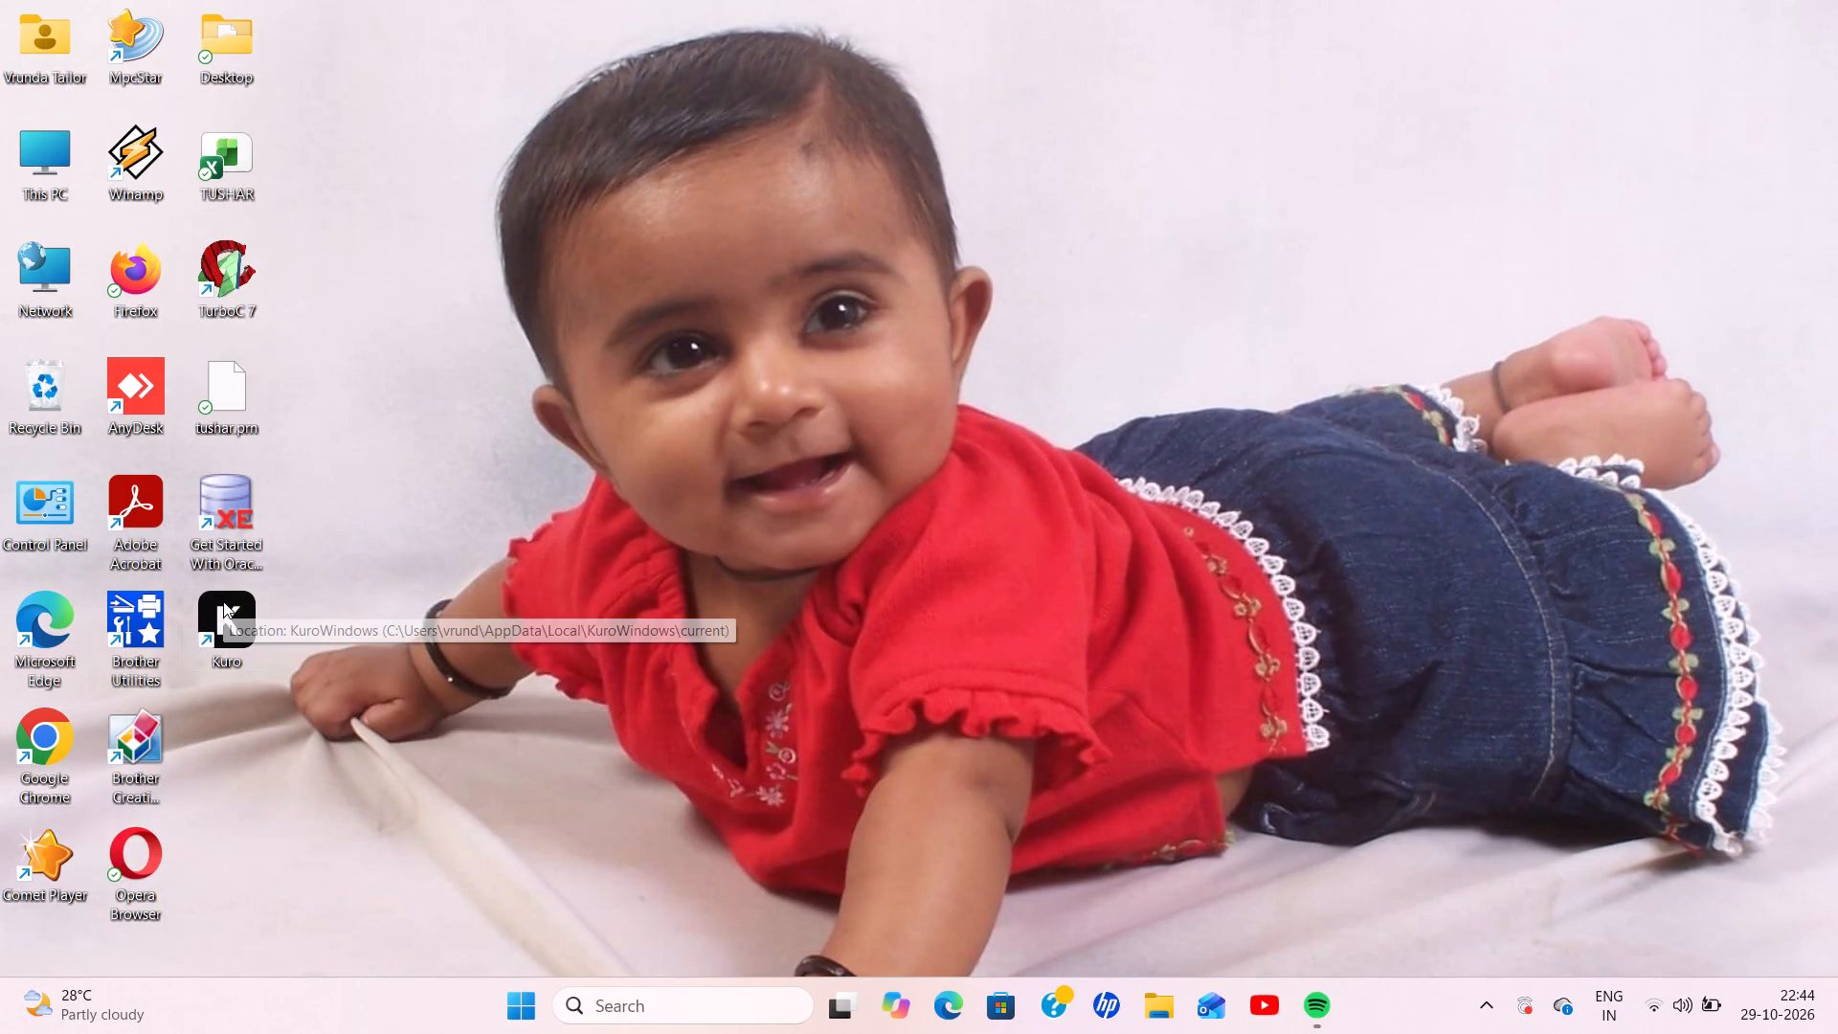
double_click(229, 611)
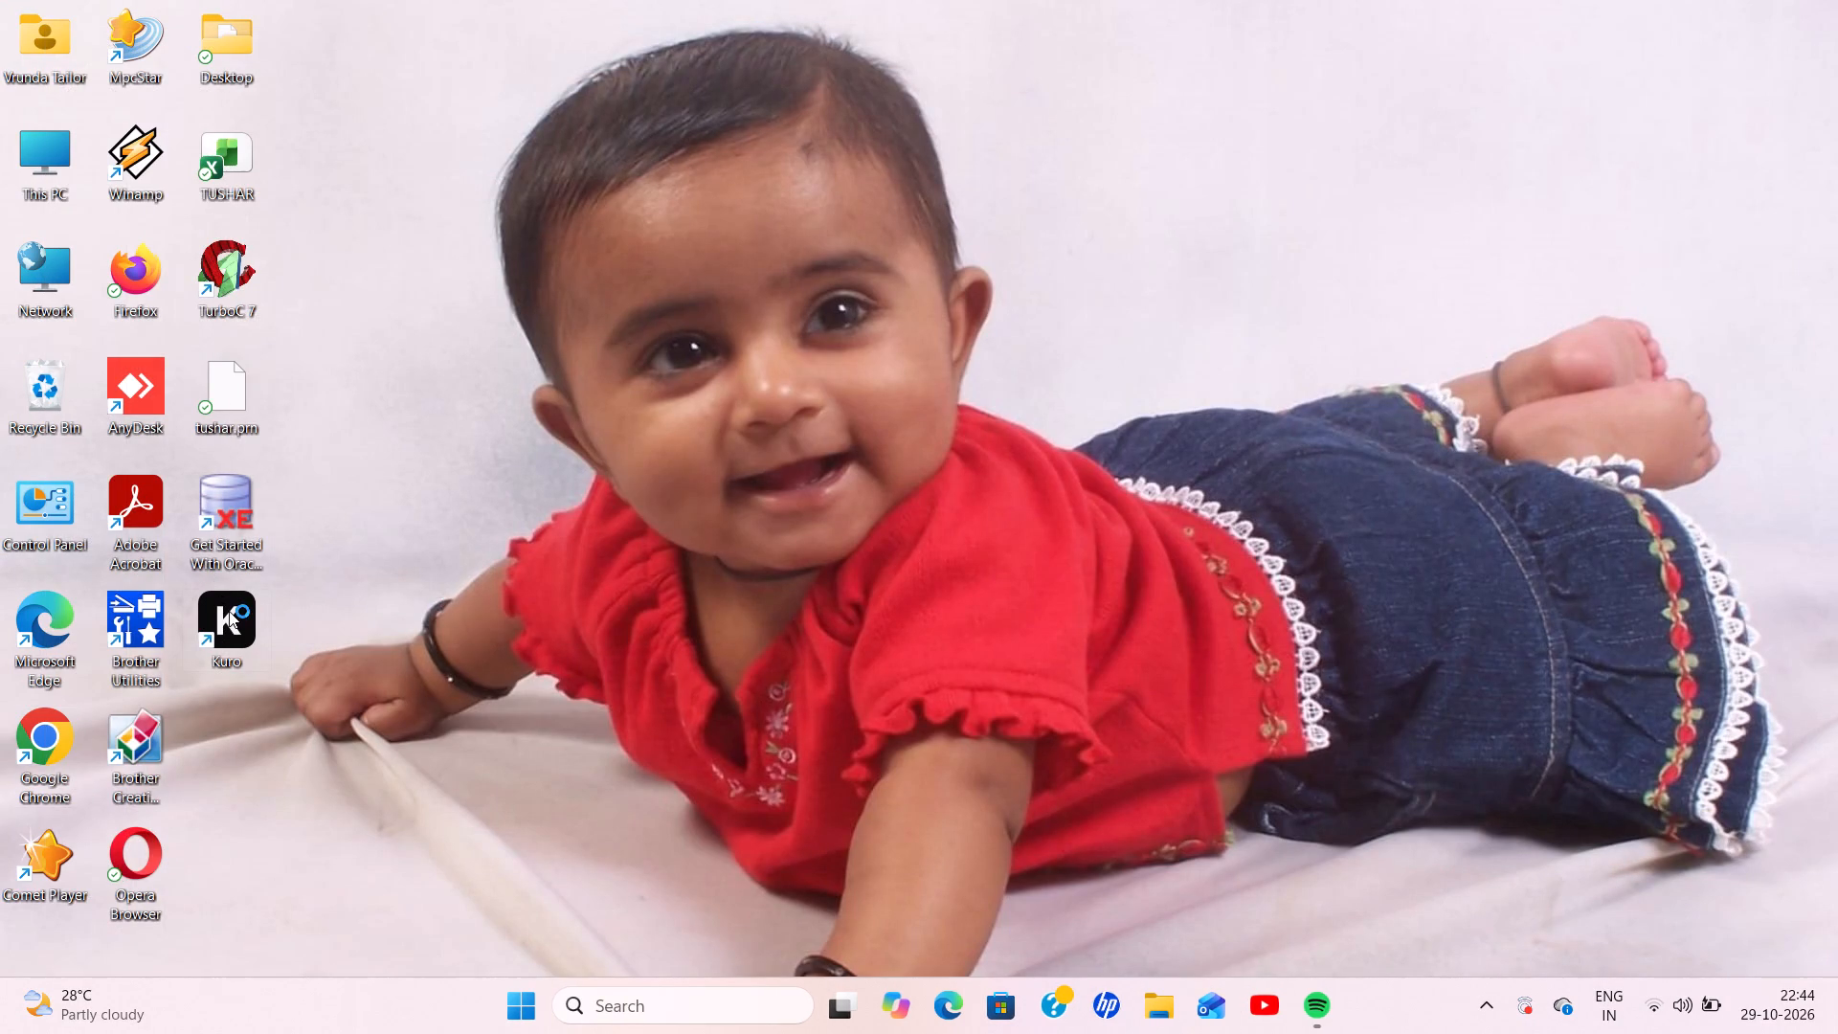